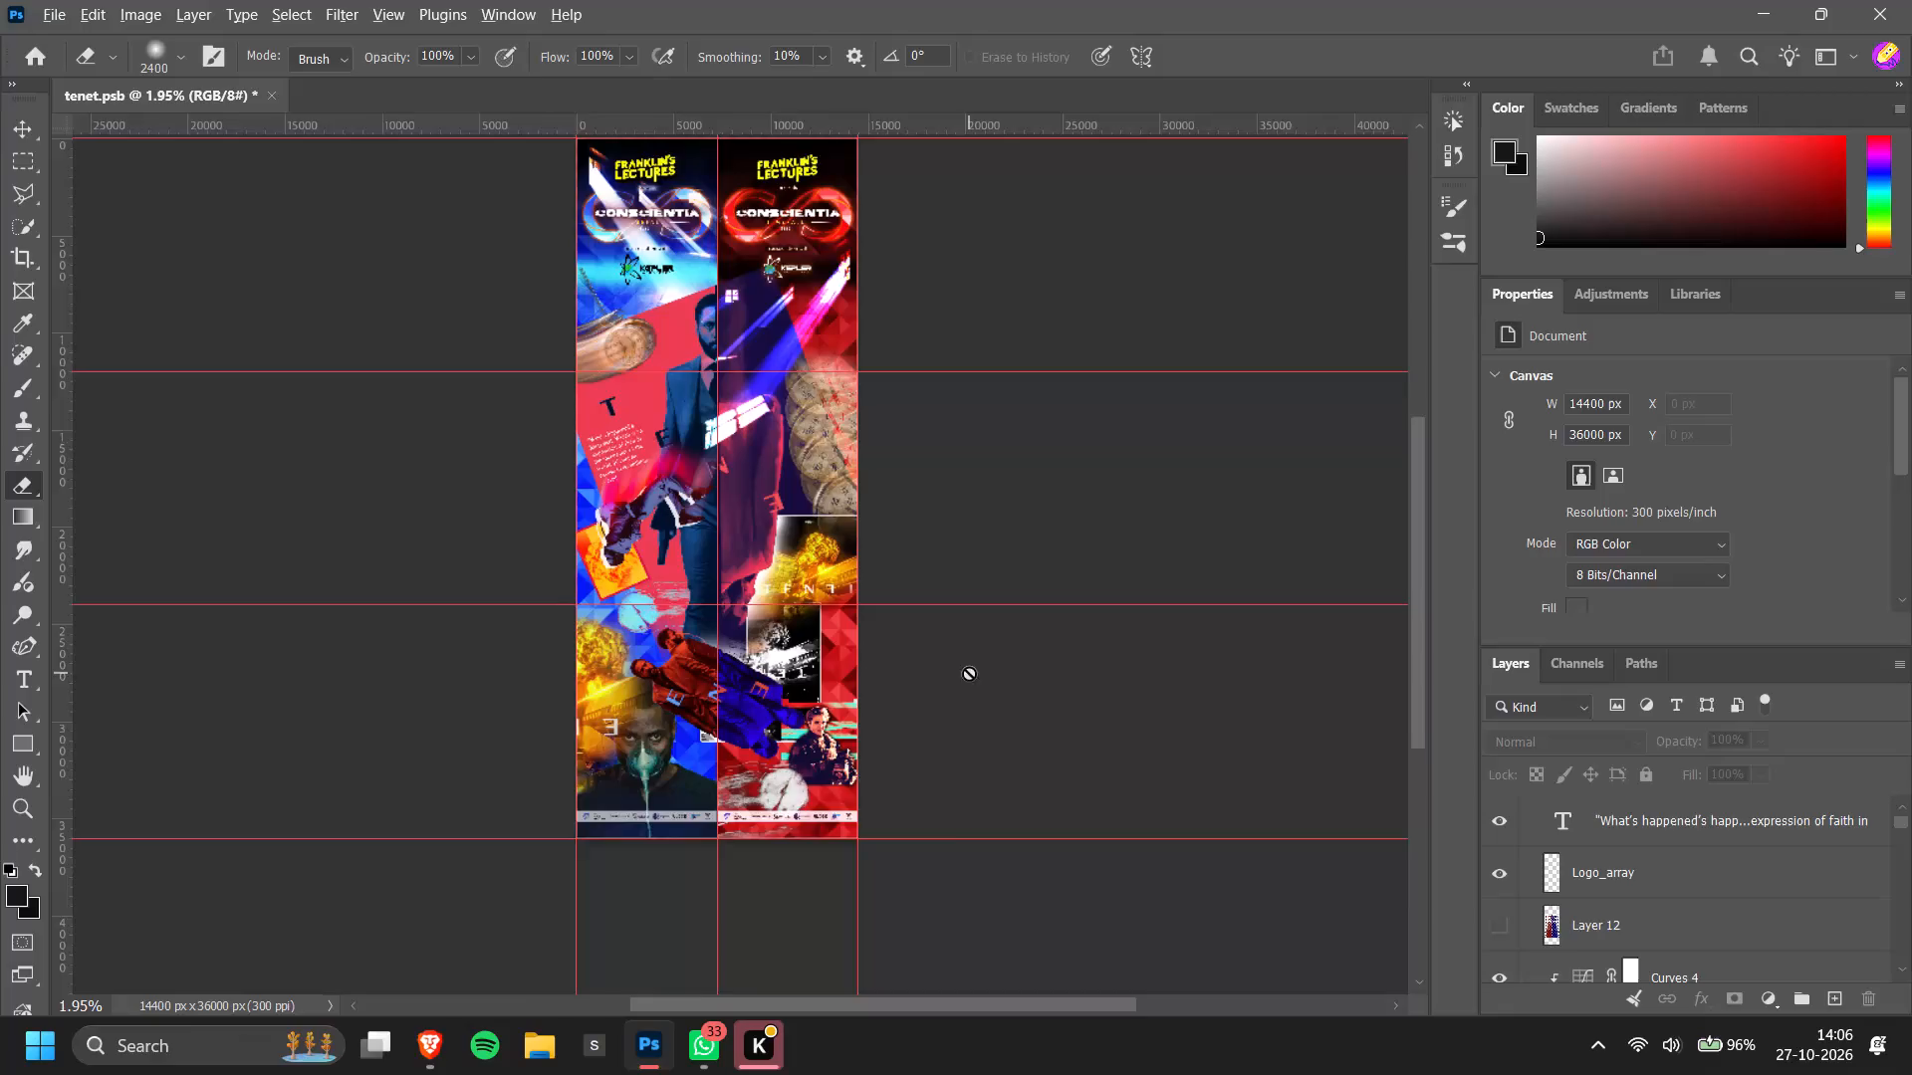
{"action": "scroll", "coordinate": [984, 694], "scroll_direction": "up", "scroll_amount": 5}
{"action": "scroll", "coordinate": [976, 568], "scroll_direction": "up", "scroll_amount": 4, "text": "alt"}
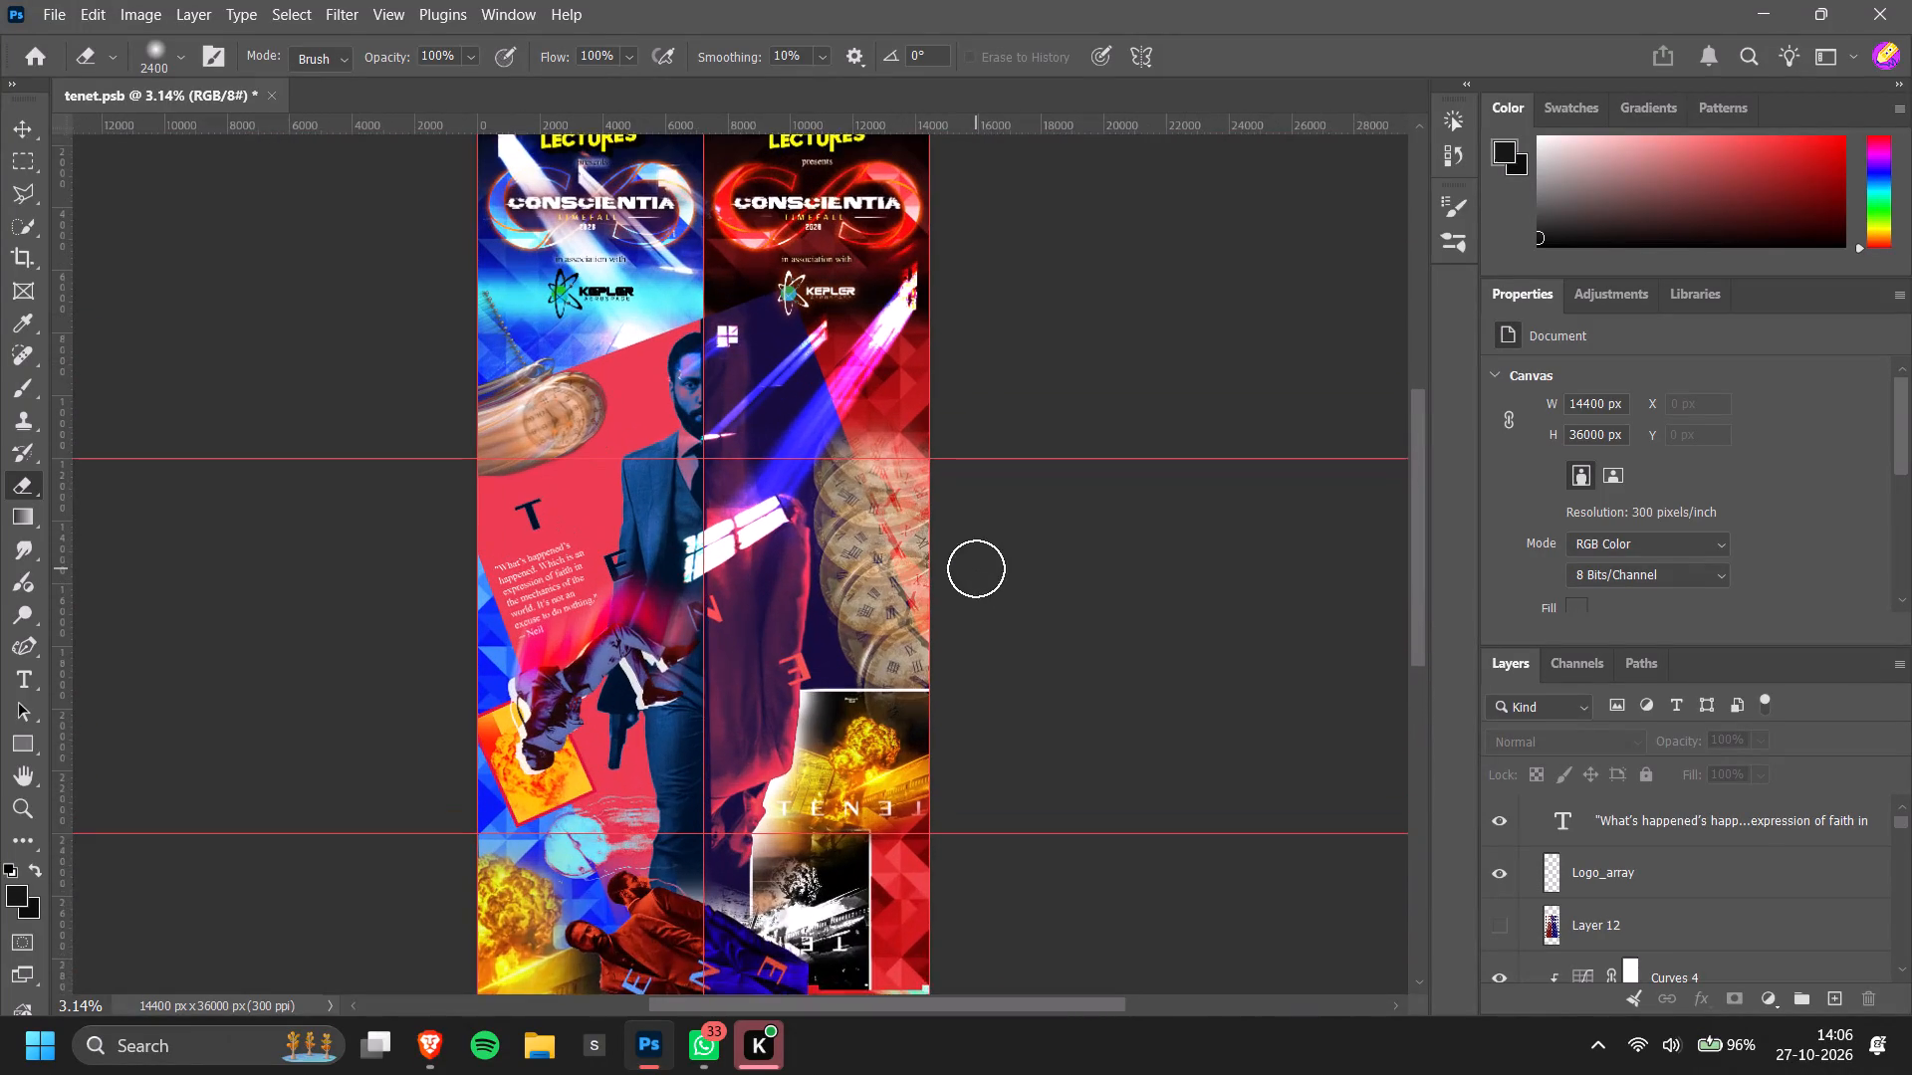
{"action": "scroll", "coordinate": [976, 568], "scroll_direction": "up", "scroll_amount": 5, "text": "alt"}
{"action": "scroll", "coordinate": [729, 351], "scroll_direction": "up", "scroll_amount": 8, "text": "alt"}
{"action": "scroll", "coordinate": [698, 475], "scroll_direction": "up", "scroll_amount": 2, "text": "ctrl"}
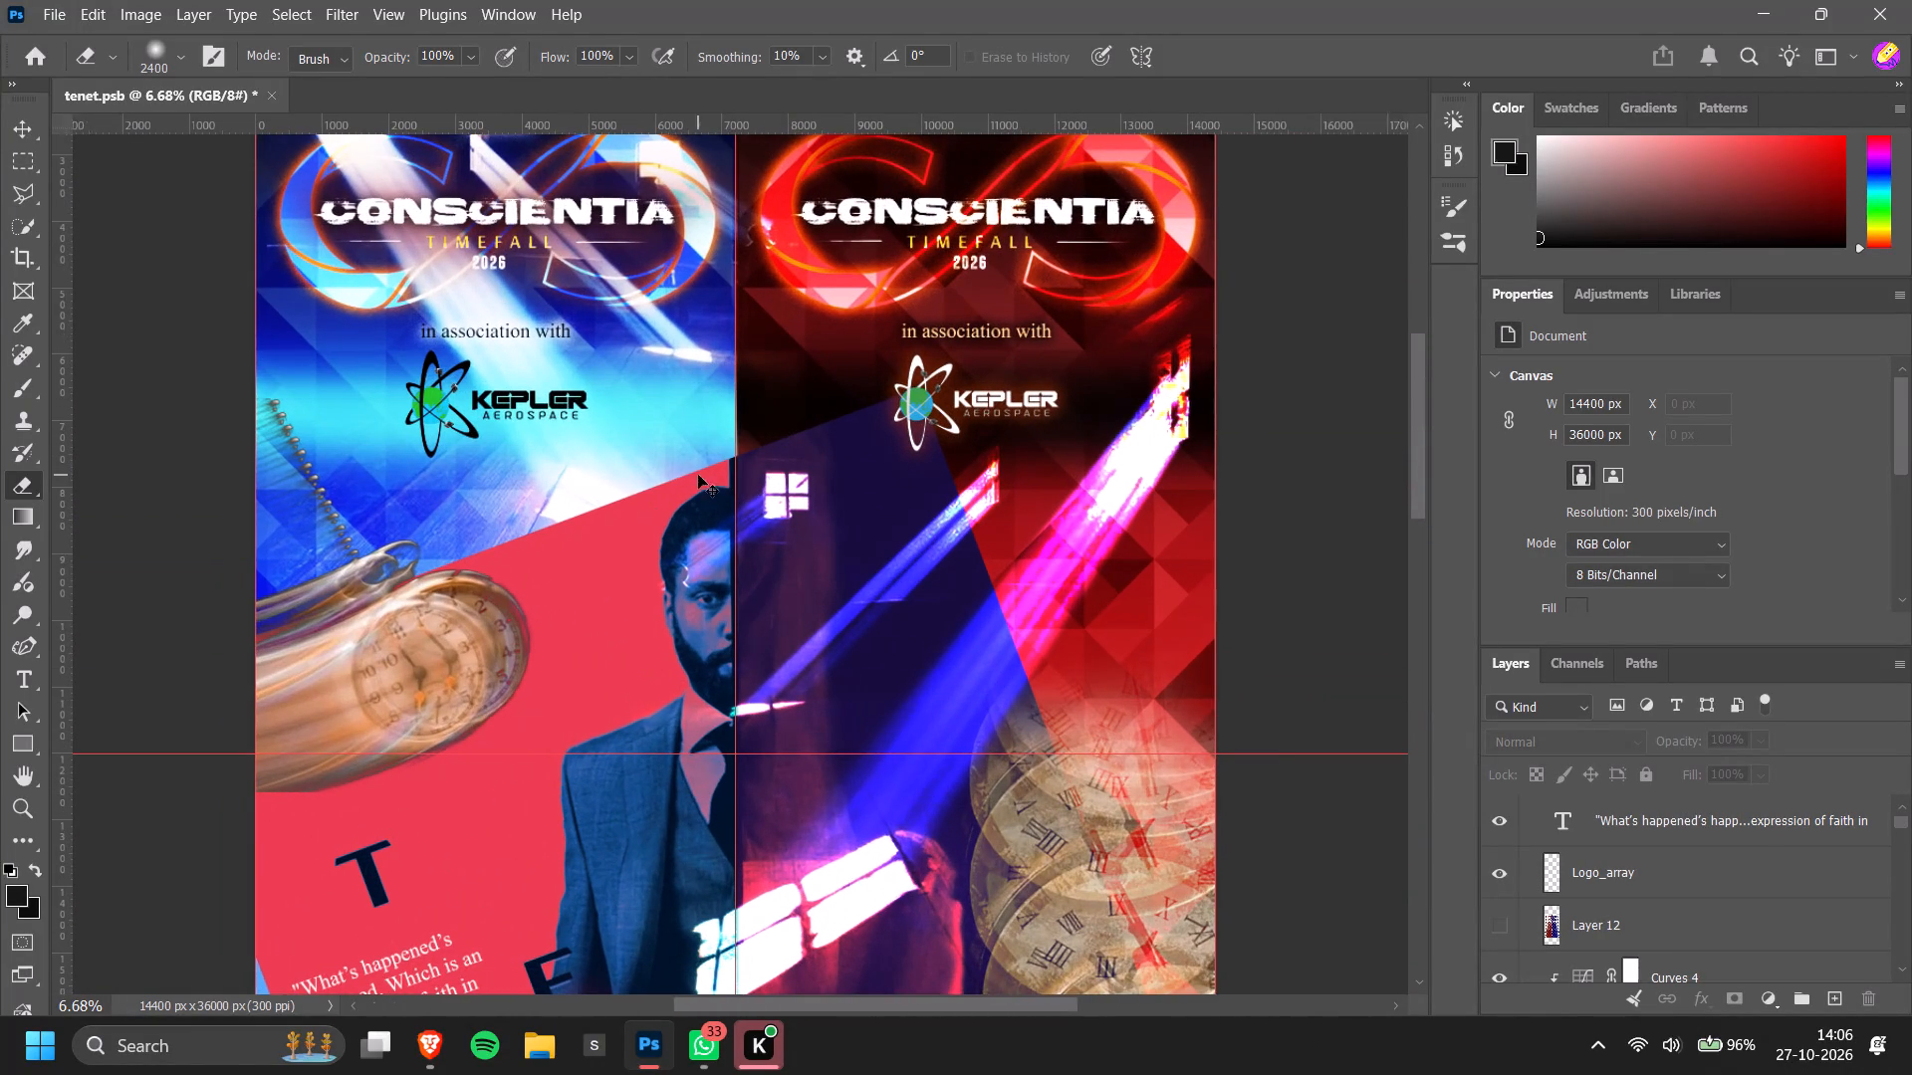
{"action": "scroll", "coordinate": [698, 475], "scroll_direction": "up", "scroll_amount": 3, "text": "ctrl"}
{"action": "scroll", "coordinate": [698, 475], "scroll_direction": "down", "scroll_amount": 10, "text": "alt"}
Switch to Brave and search Google in a new tab for "i exported an image in rgb mode in adobe, will it print the same colours".
{"action": "key", "text": "alt+Tab"}
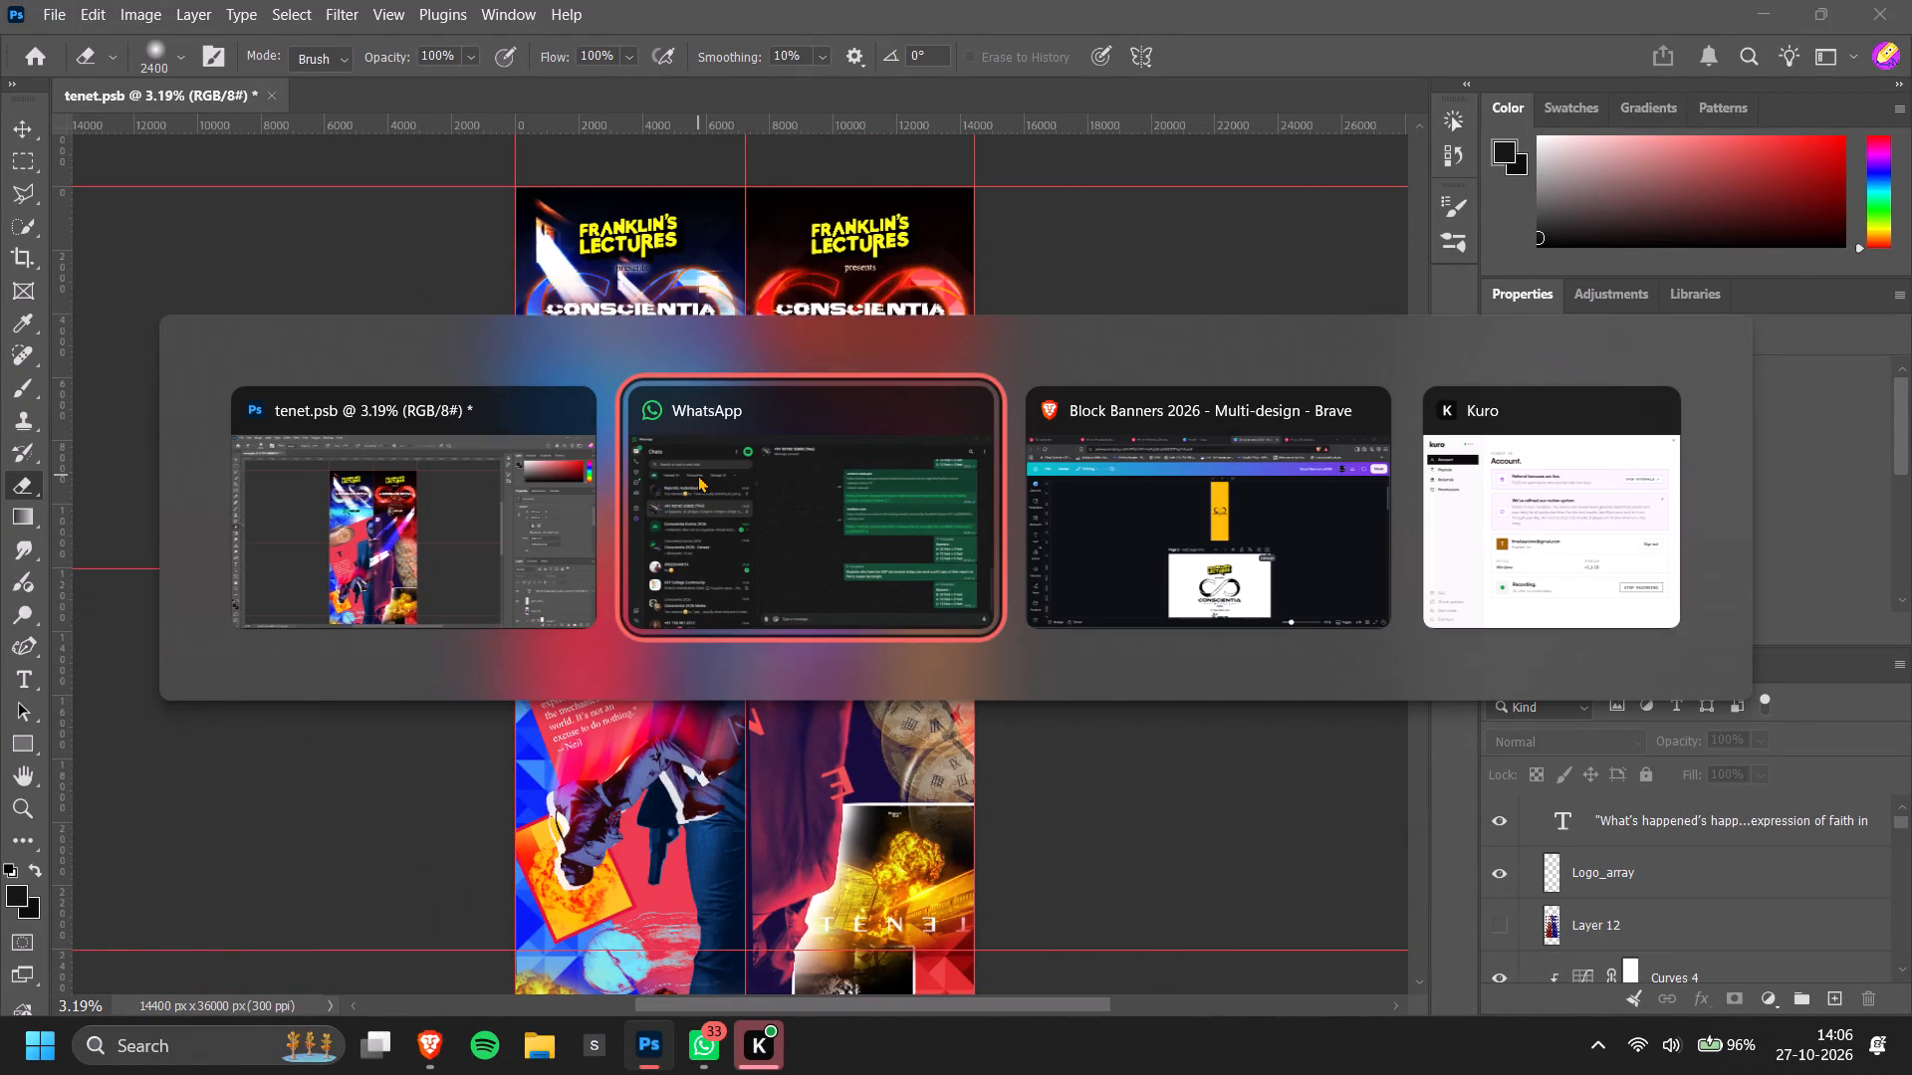
{"action": "key", "text": "alt+Tab"}
{"action": "left_click", "coordinate": [1636, 27]}
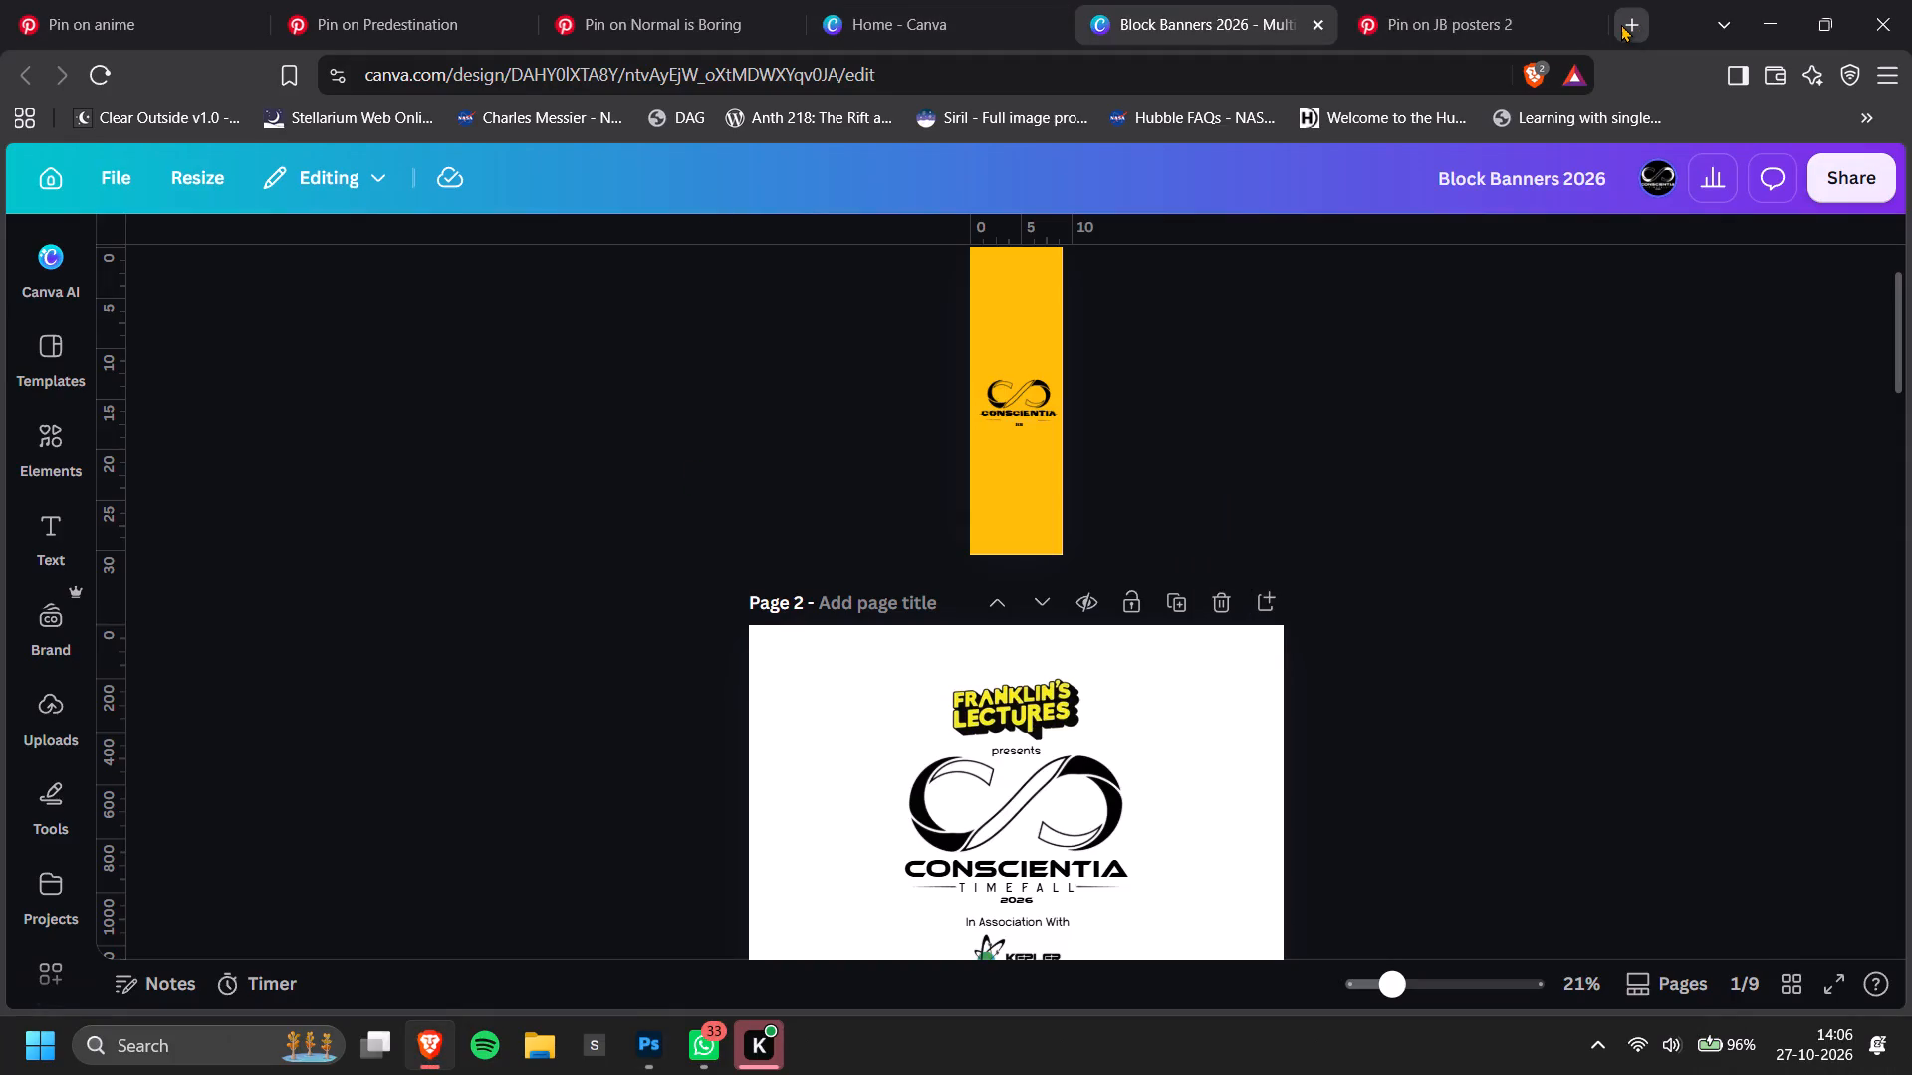
{"action": "type", "text": "i"}
{"action": "key", "text": "space"}
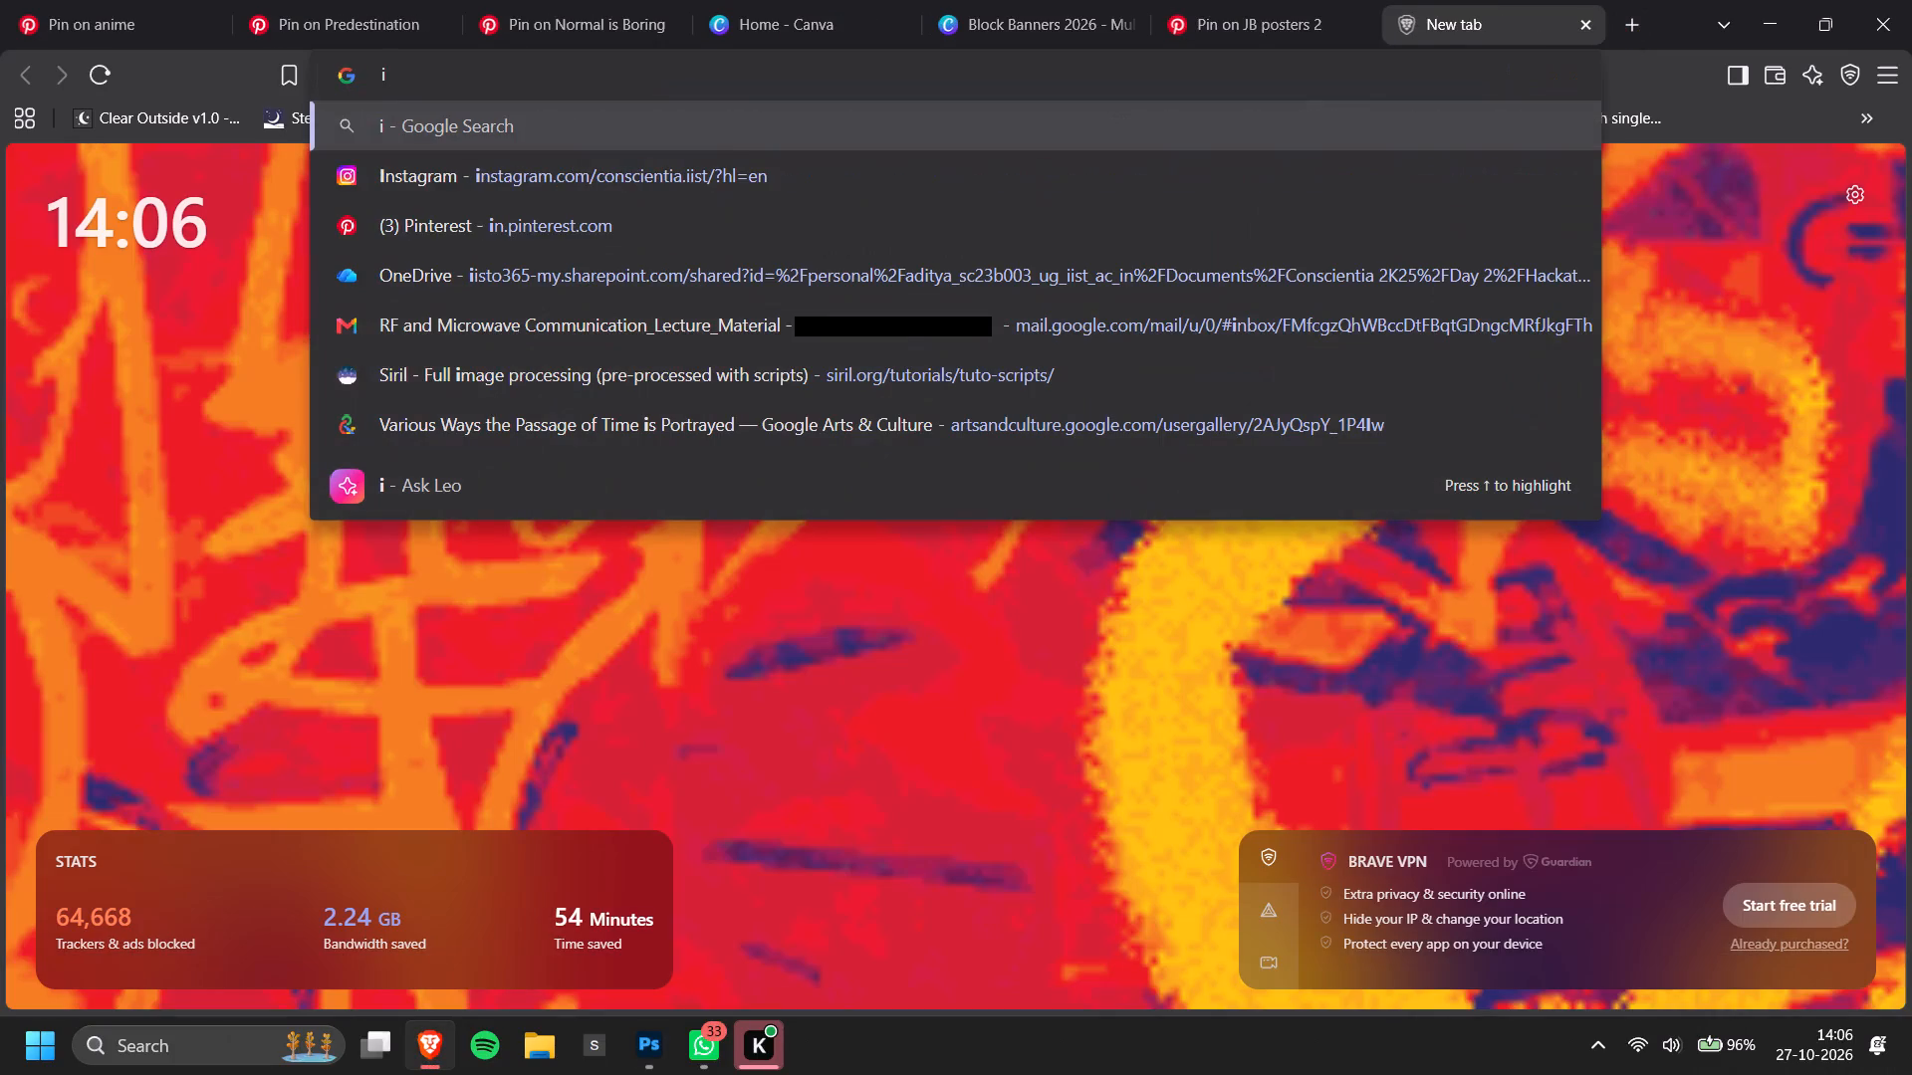
{"action": "type", "text": "expot\\"}
{"action": "key", "text": "BackSpace"}
{"action": "key", "text": "BackSpace"}
{"action": "key", "text": "BackSpace"}
{"action": "type", "text": "orted an image in rgb mode i"}
{"action": "type", "text": "n adobe, will it print the same co"}
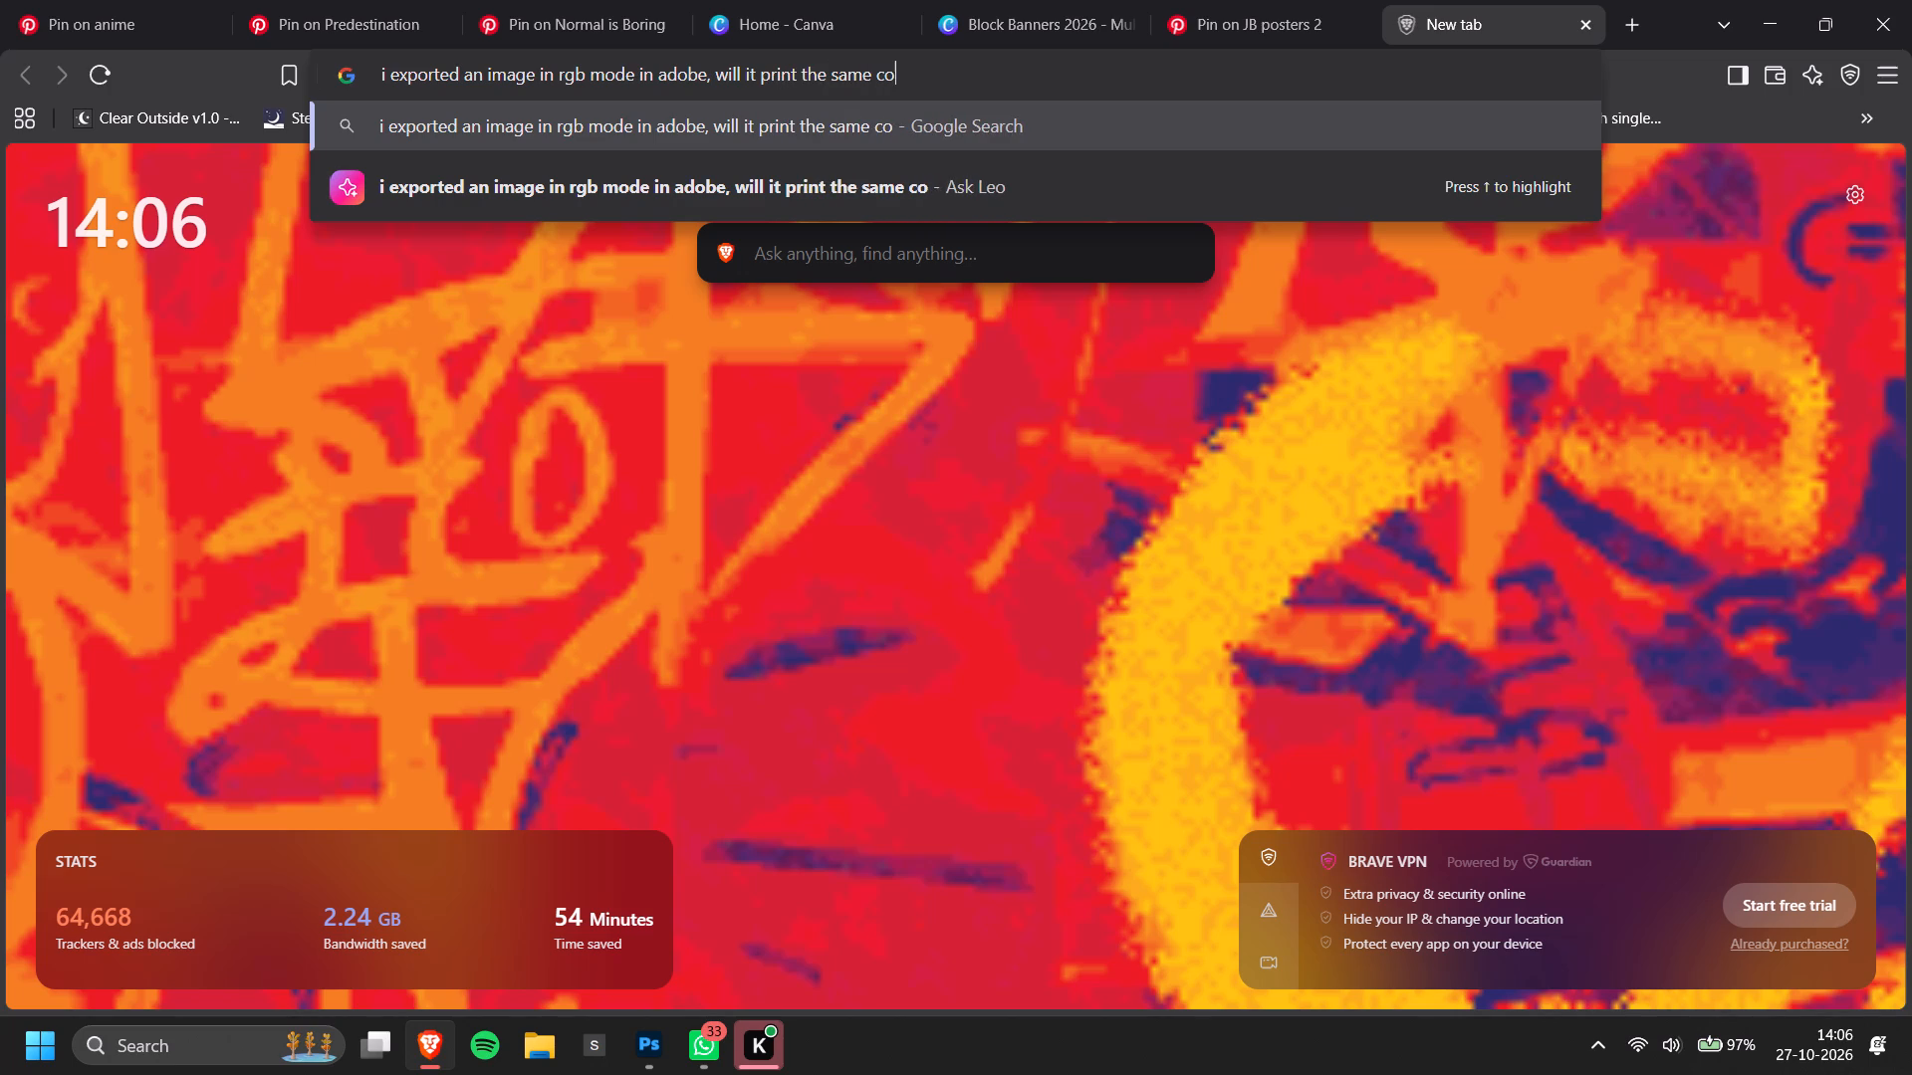
{"action": "type", "text": "lours"}
{"action": "key", "text": "Return"}
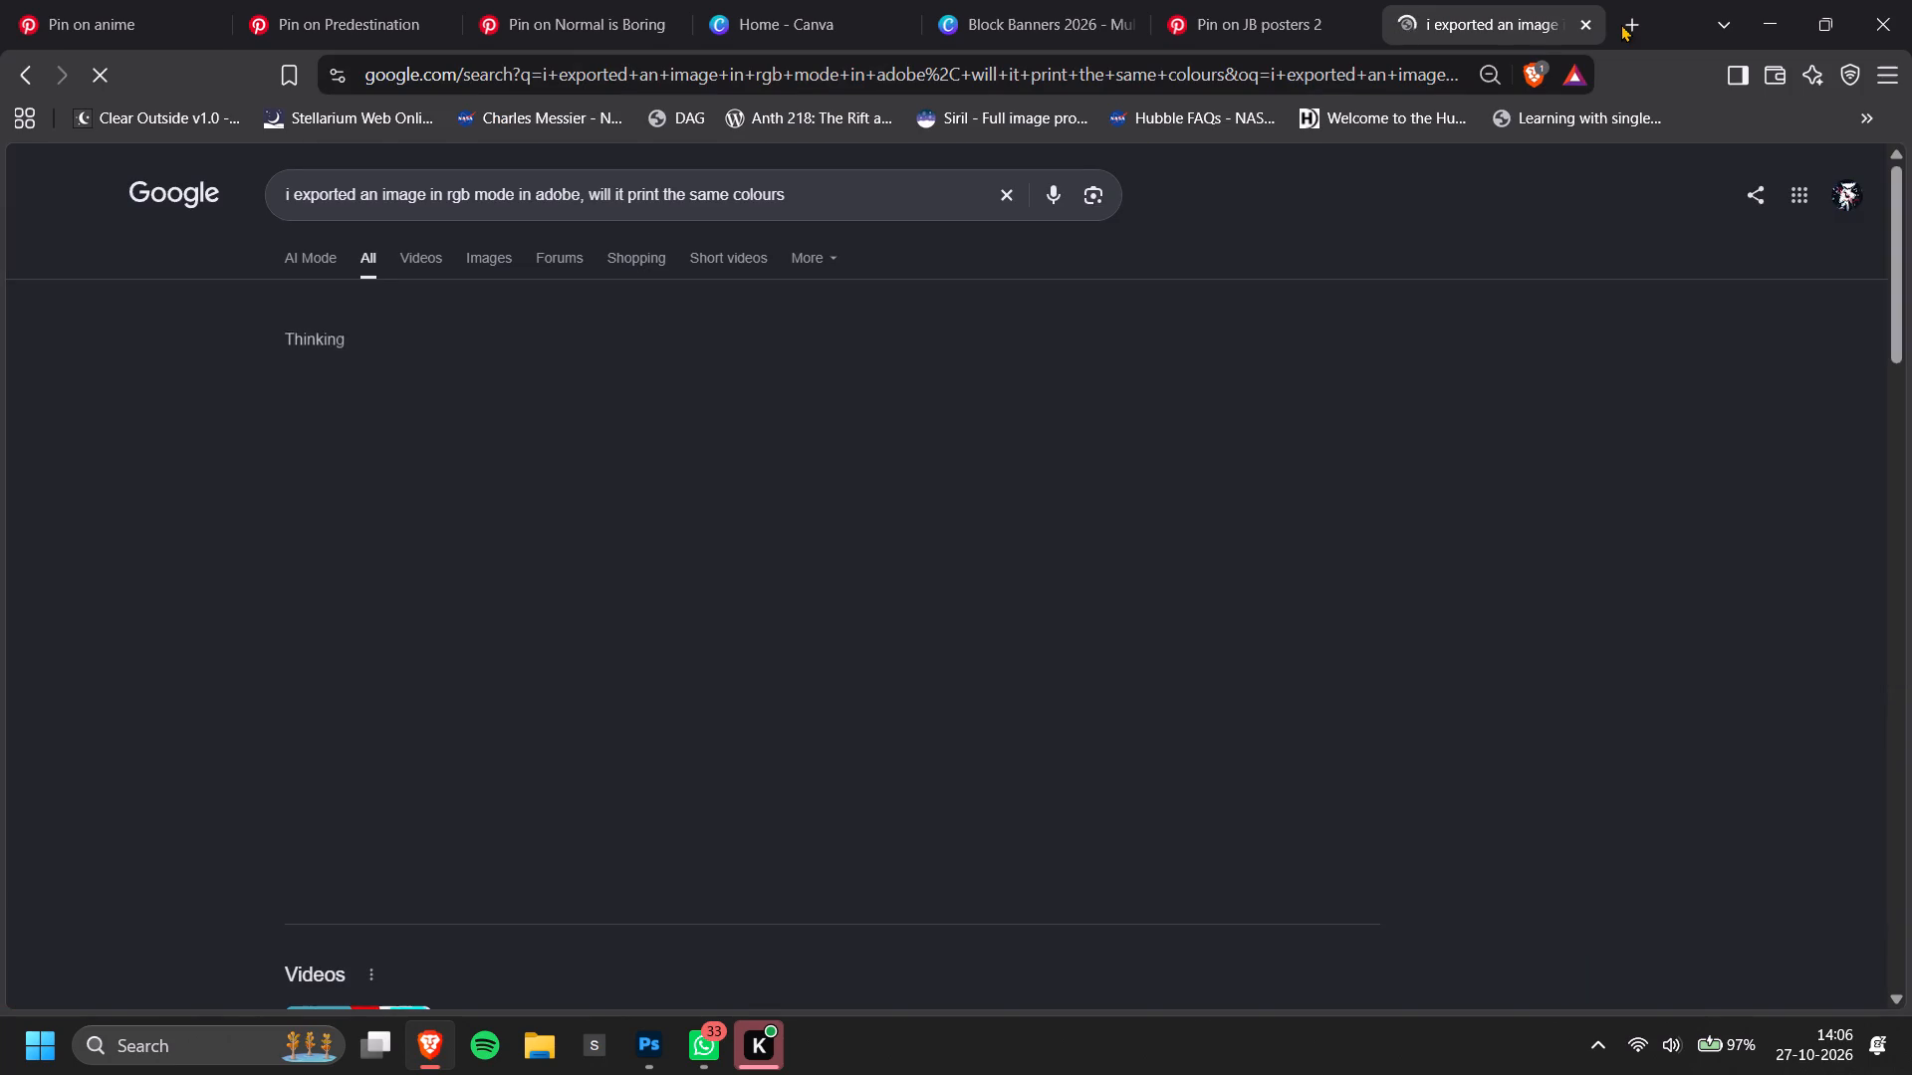
{"action": "scroll", "coordinate": [542, 632], "scroll_direction": "up", "scroll_amount": 5}
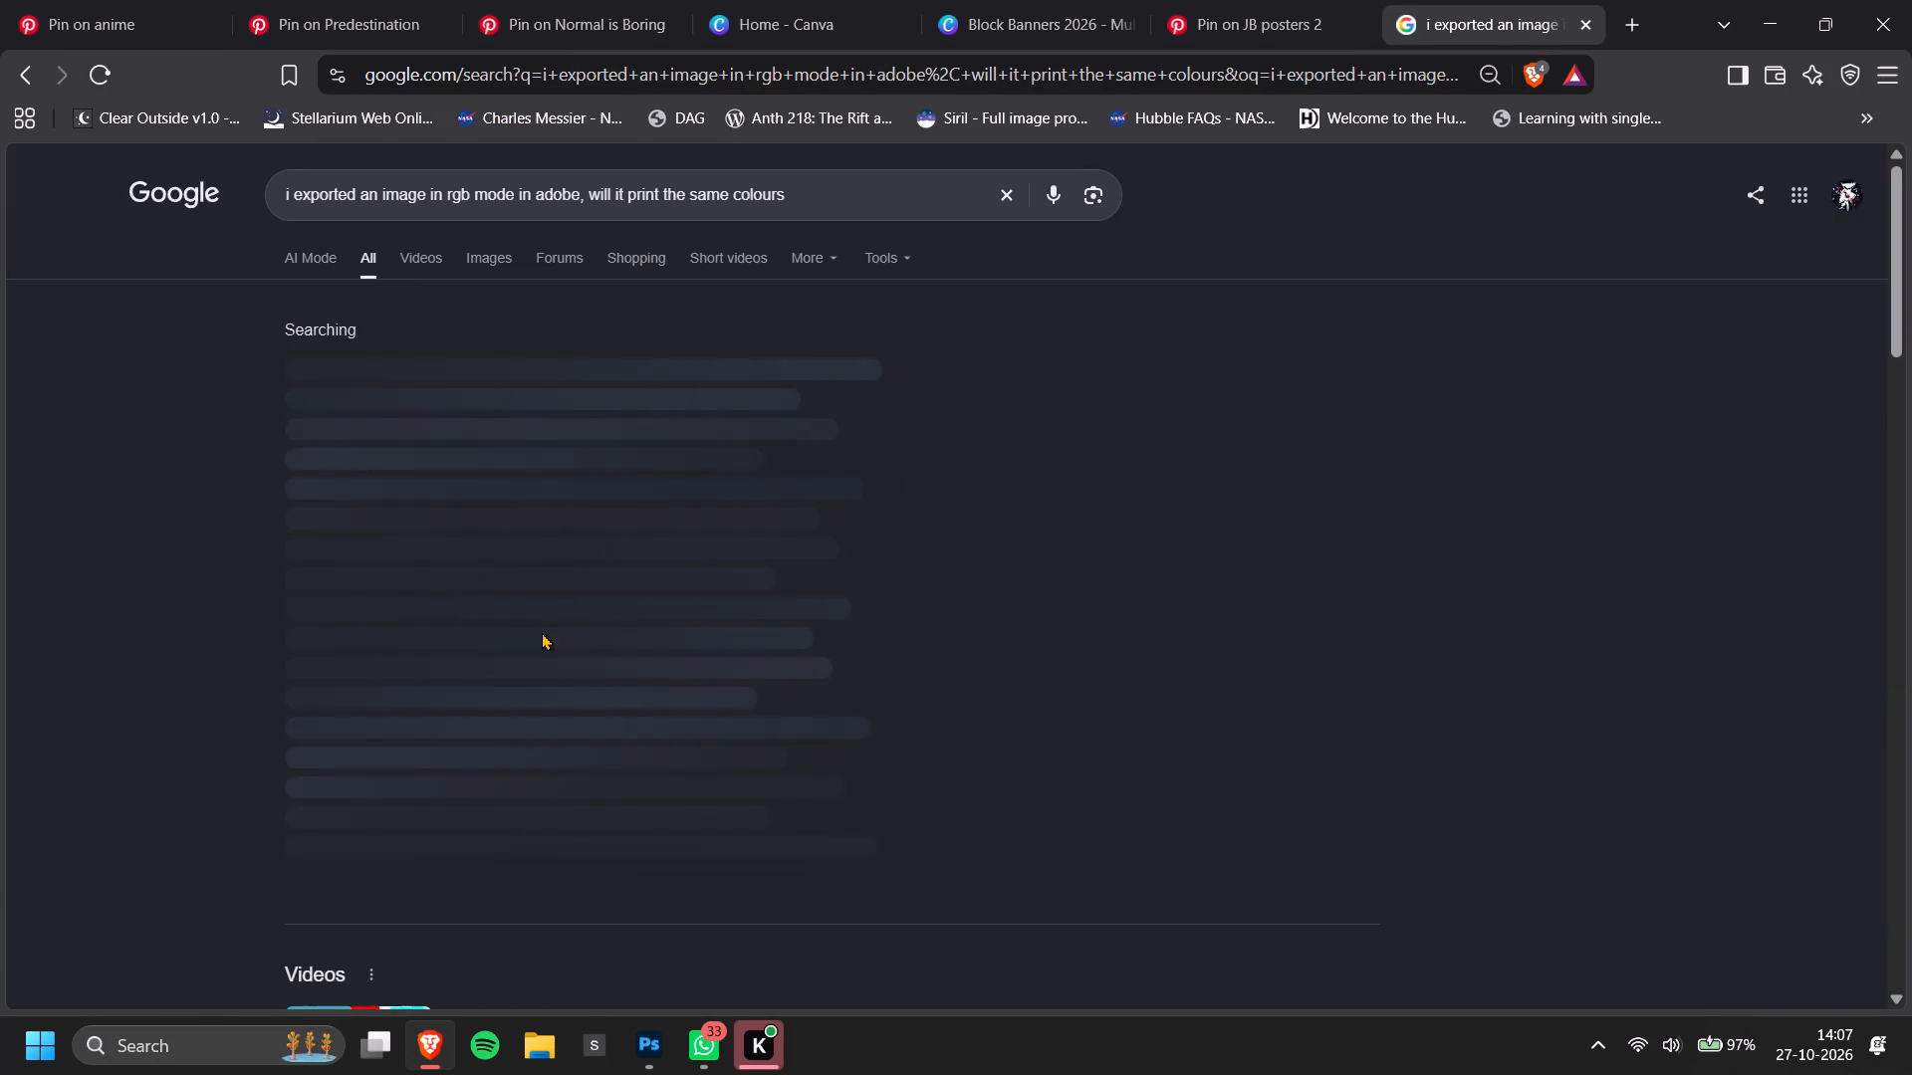
{"action": "scroll", "coordinate": [338, 601], "scroll_direction": "up", "scroll_amount": 4}
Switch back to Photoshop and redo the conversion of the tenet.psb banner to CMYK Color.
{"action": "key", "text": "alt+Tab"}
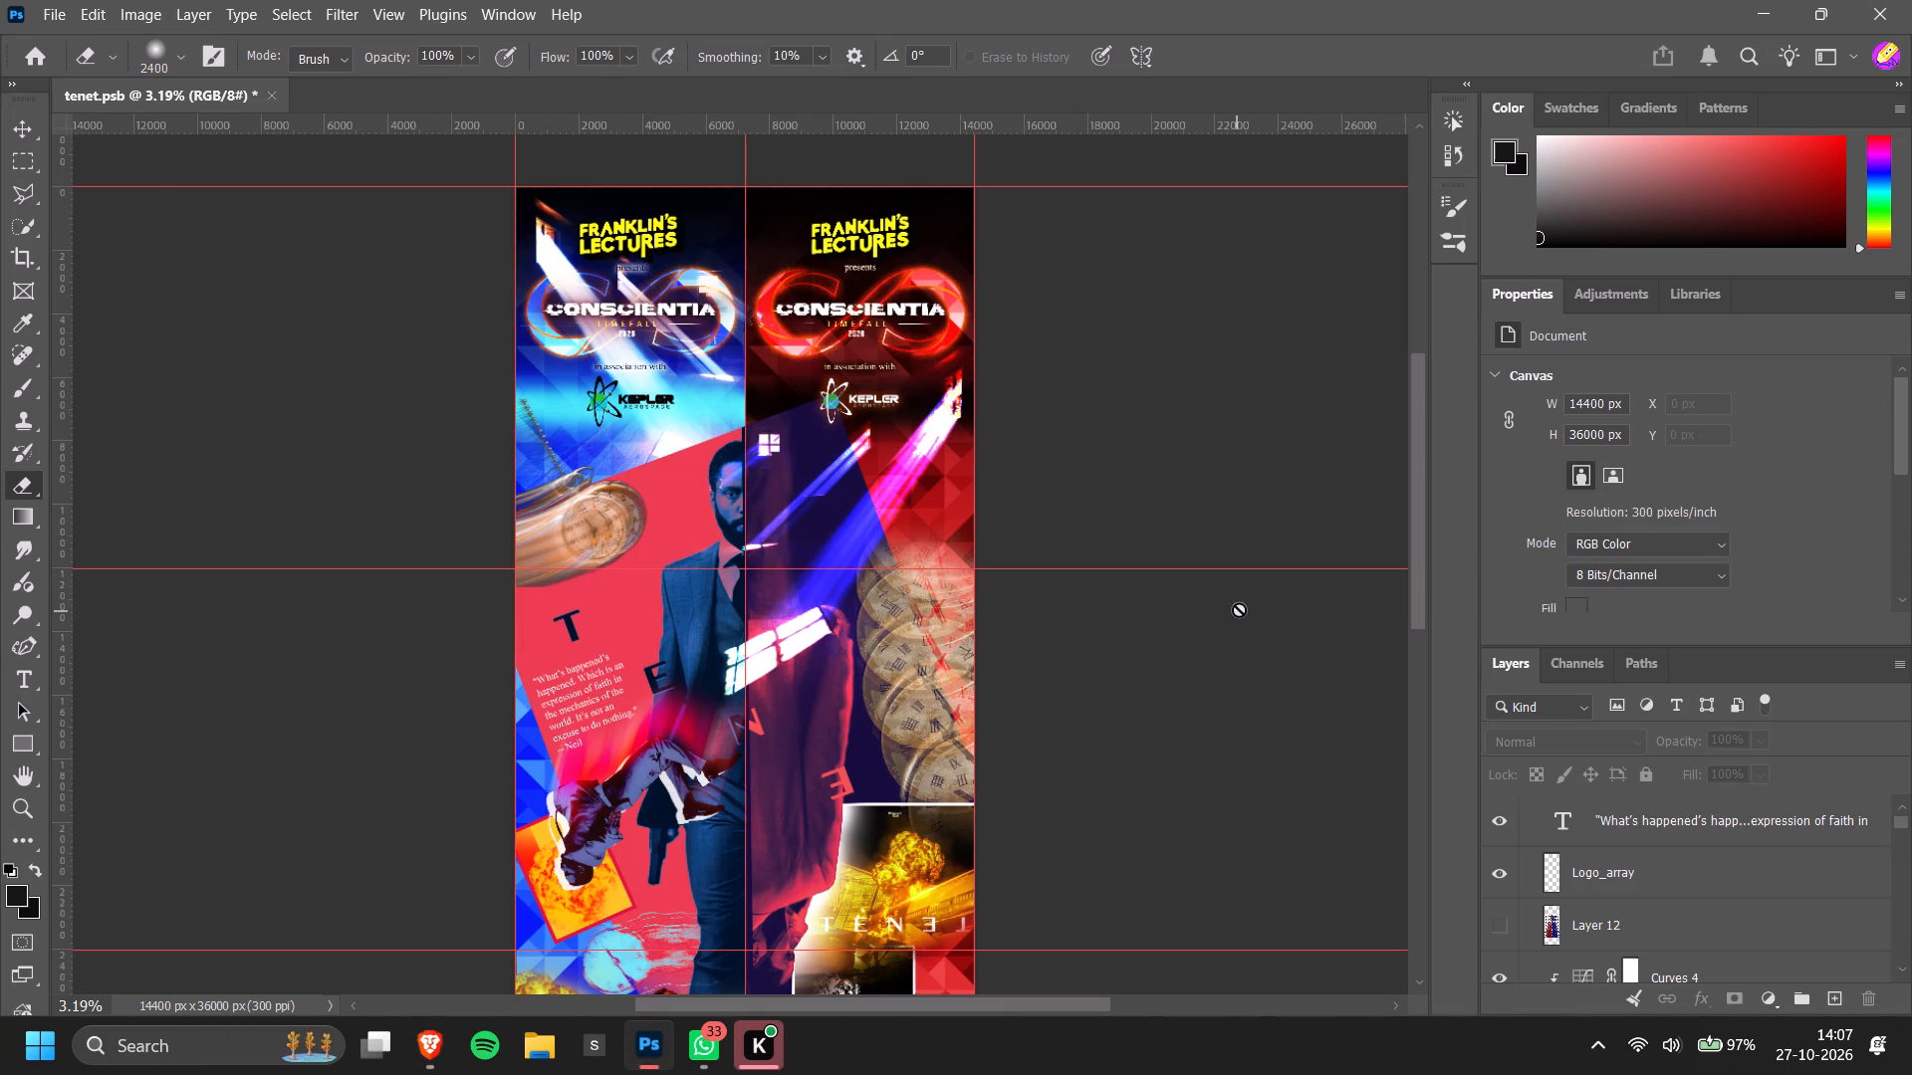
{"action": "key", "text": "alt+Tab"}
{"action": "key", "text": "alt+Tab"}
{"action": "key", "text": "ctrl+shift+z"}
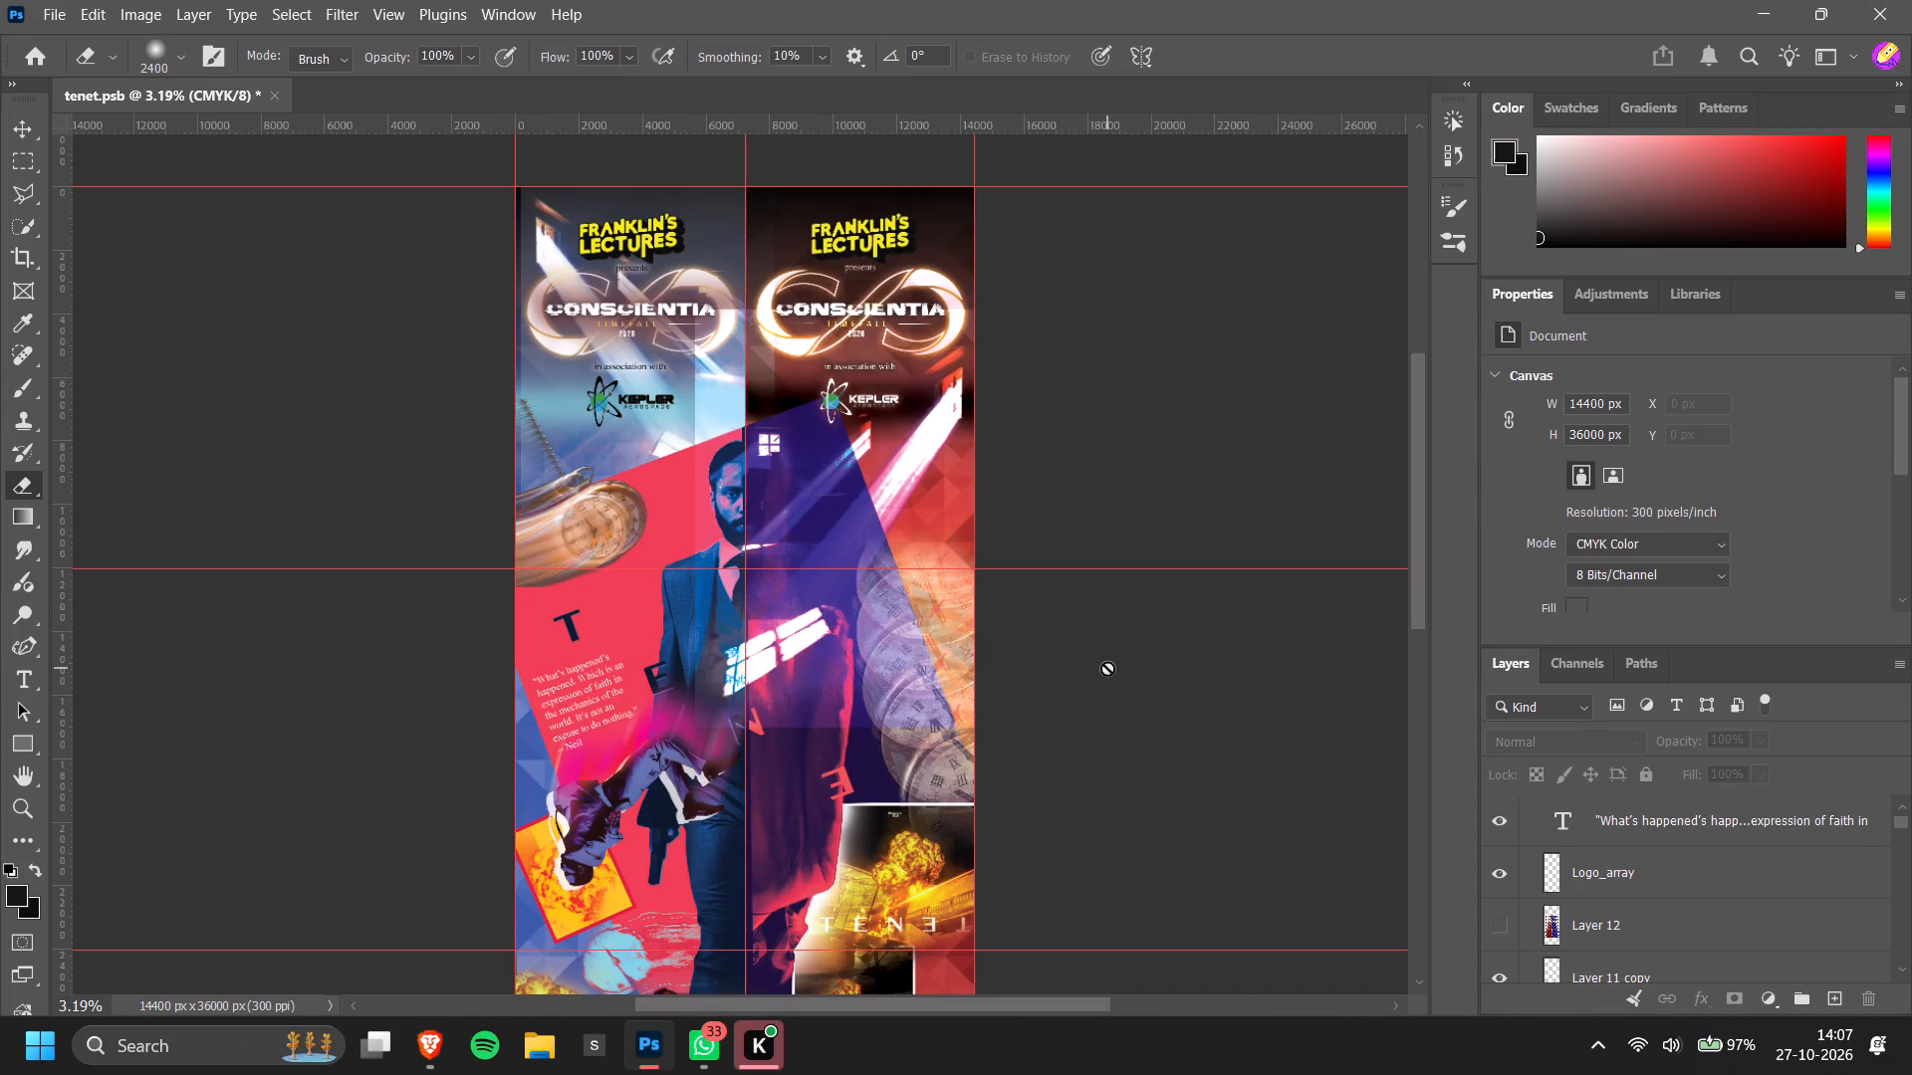
Examine the colours and layer blending across both banner panels in CMYK mode, from the top logos to the bottom sponsor strip.
{"action": "scroll", "coordinate": [1107, 668], "scroll_direction": "down", "scroll_amount": 9}
{"action": "scroll", "coordinate": [1107, 668], "scroll_direction": "down", "scroll_amount": 4, "text": "alt"}
{"action": "scroll", "coordinate": [743, 517], "scroll_direction": "up", "scroll_amount": 2, "text": "alt"}
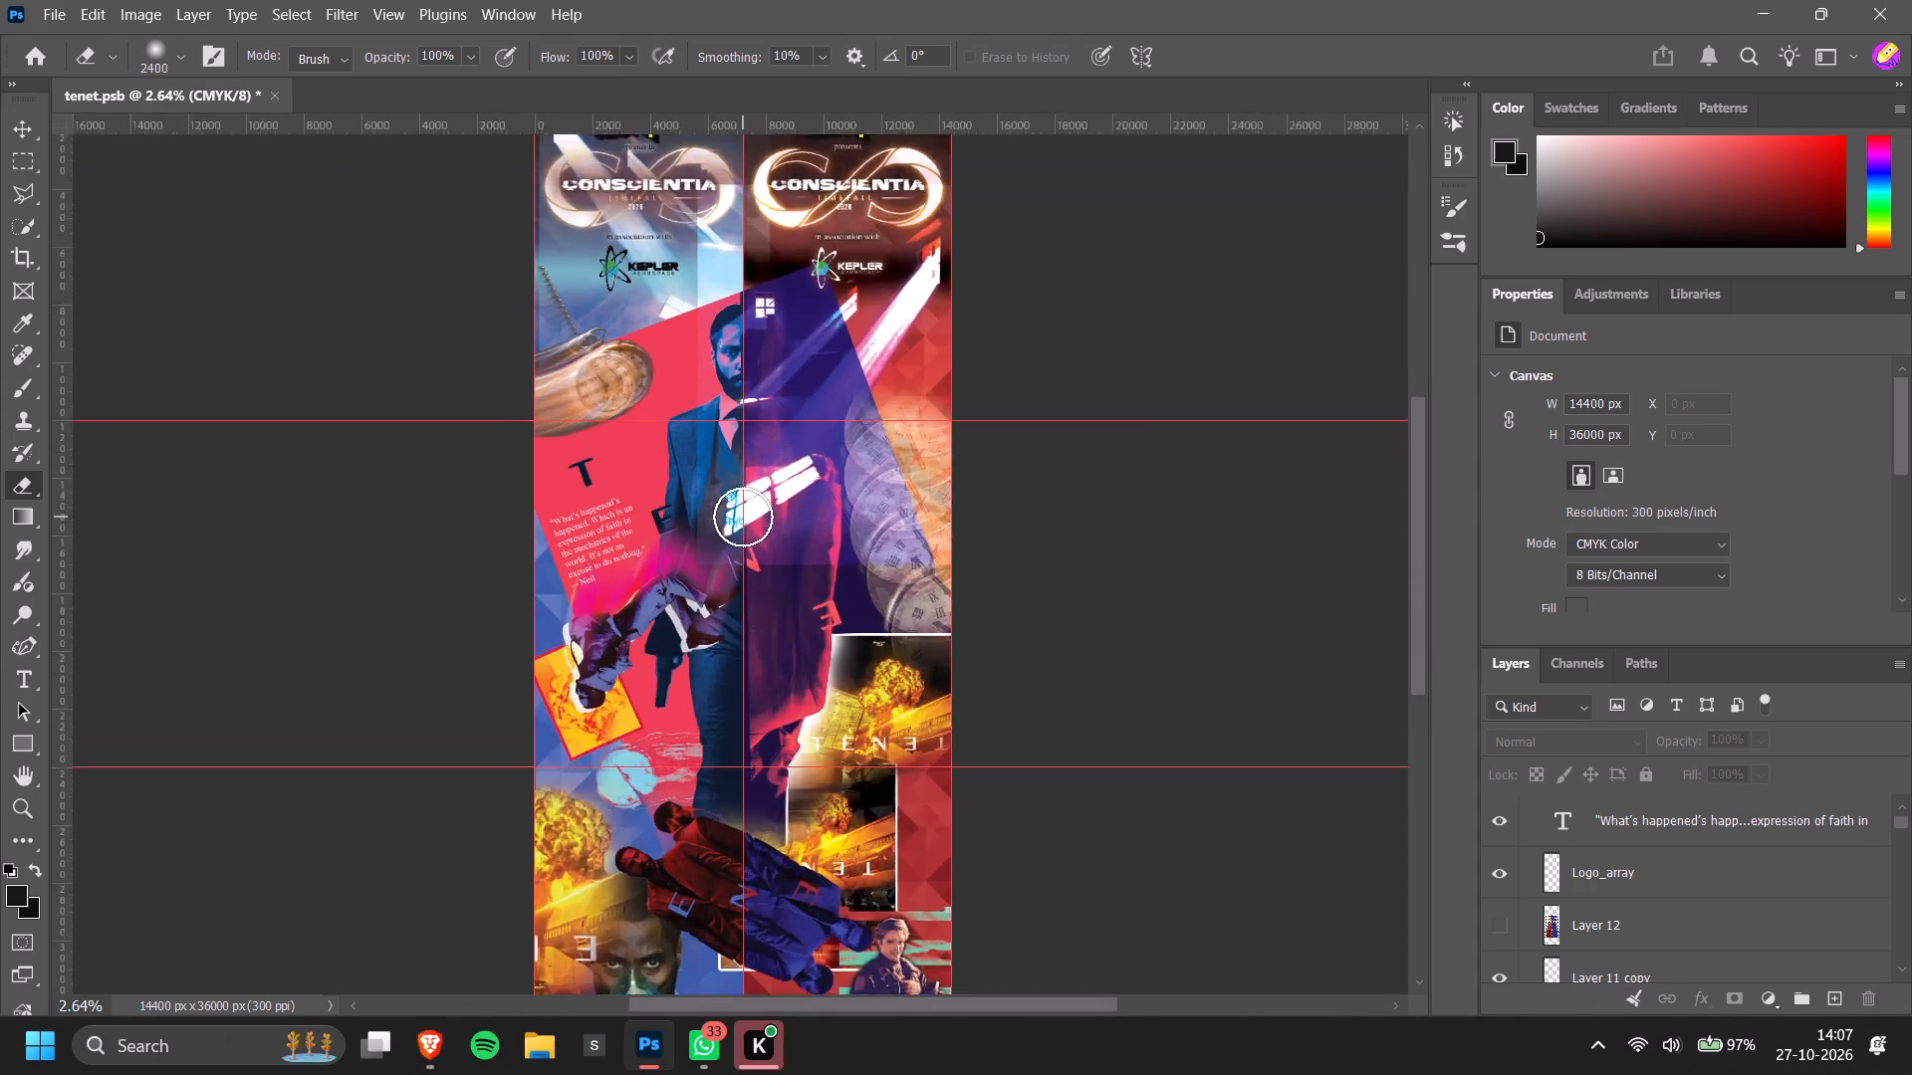
{"action": "scroll", "coordinate": [743, 517], "scroll_direction": "up", "scroll_amount": 13, "text": "alt"}
{"action": "scroll", "coordinate": [818, 631], "scroll_direction": "down", "scroll_amount": 4, "text": "alt"}
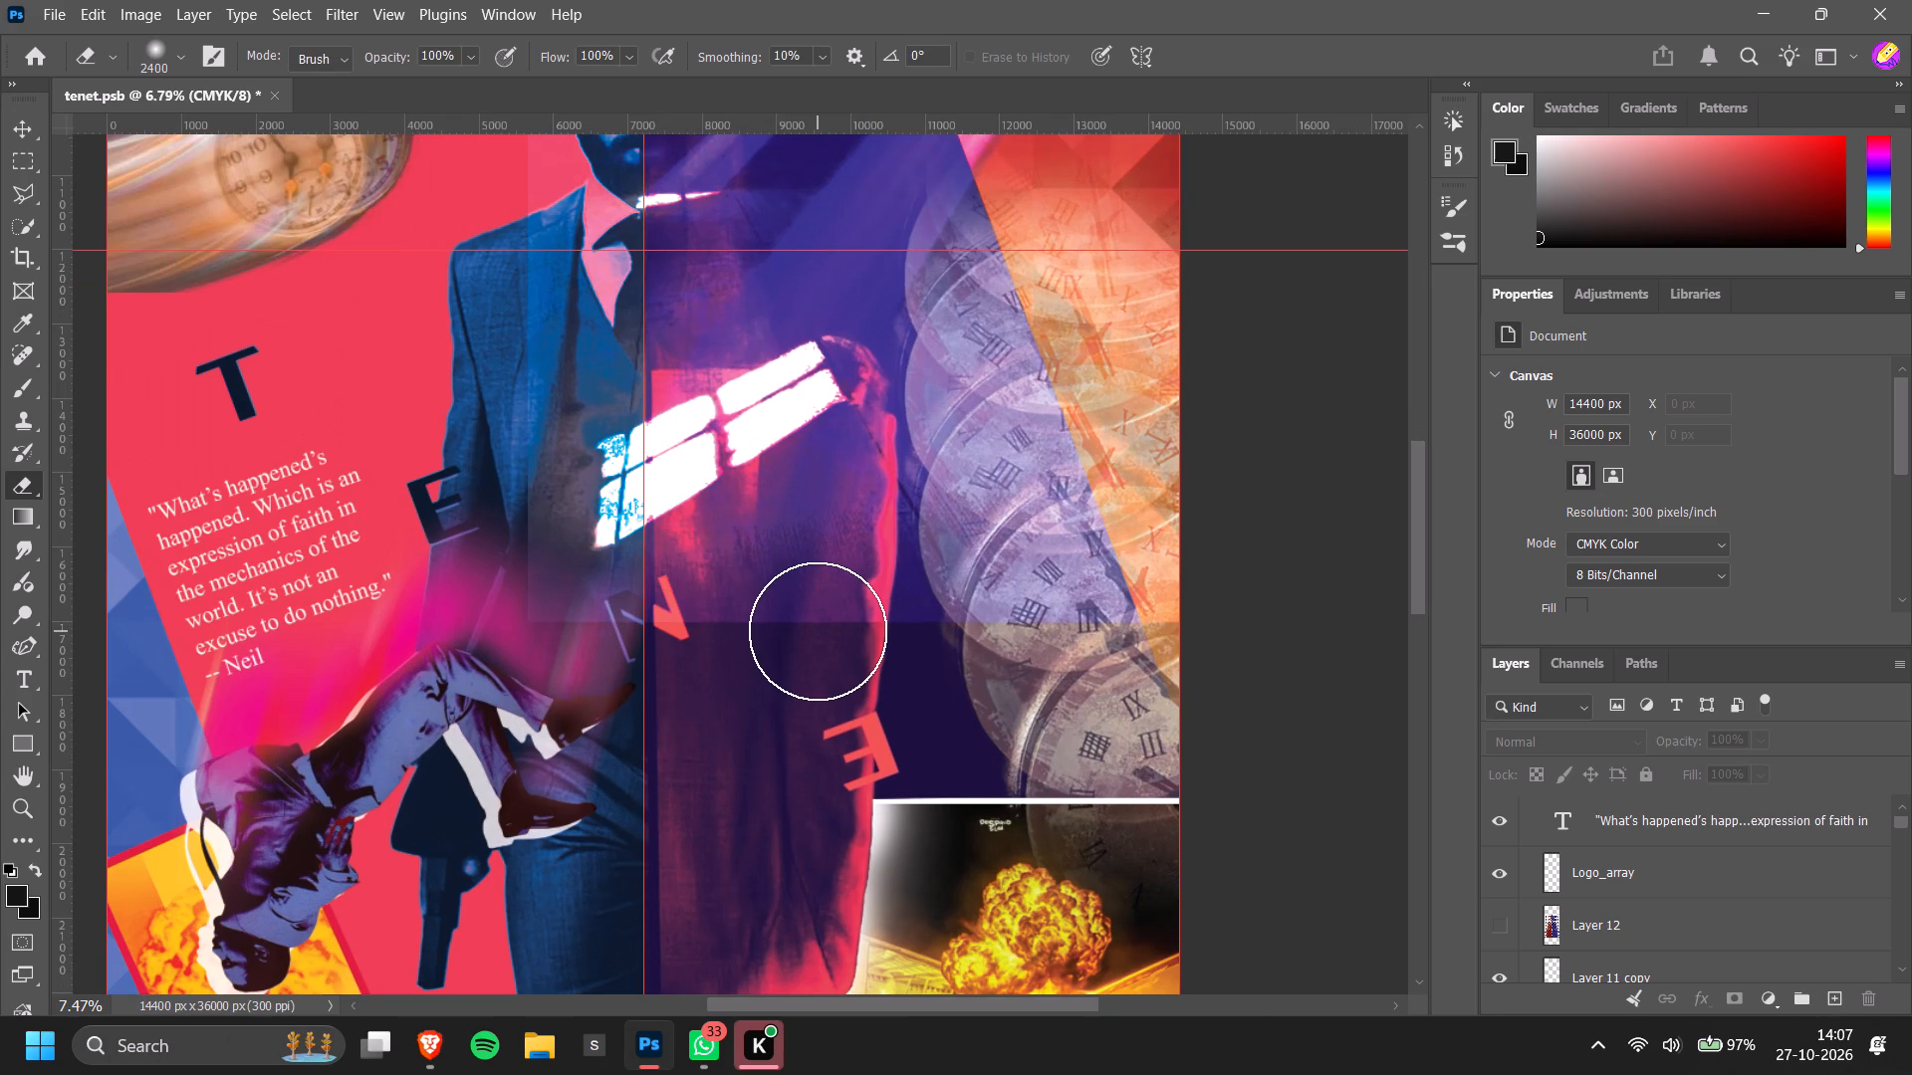
{"action": "scroll", "coordinate": [818, 631], "scroll_direction": "up", "scroll_amount": 5, "text": "ctrl"}
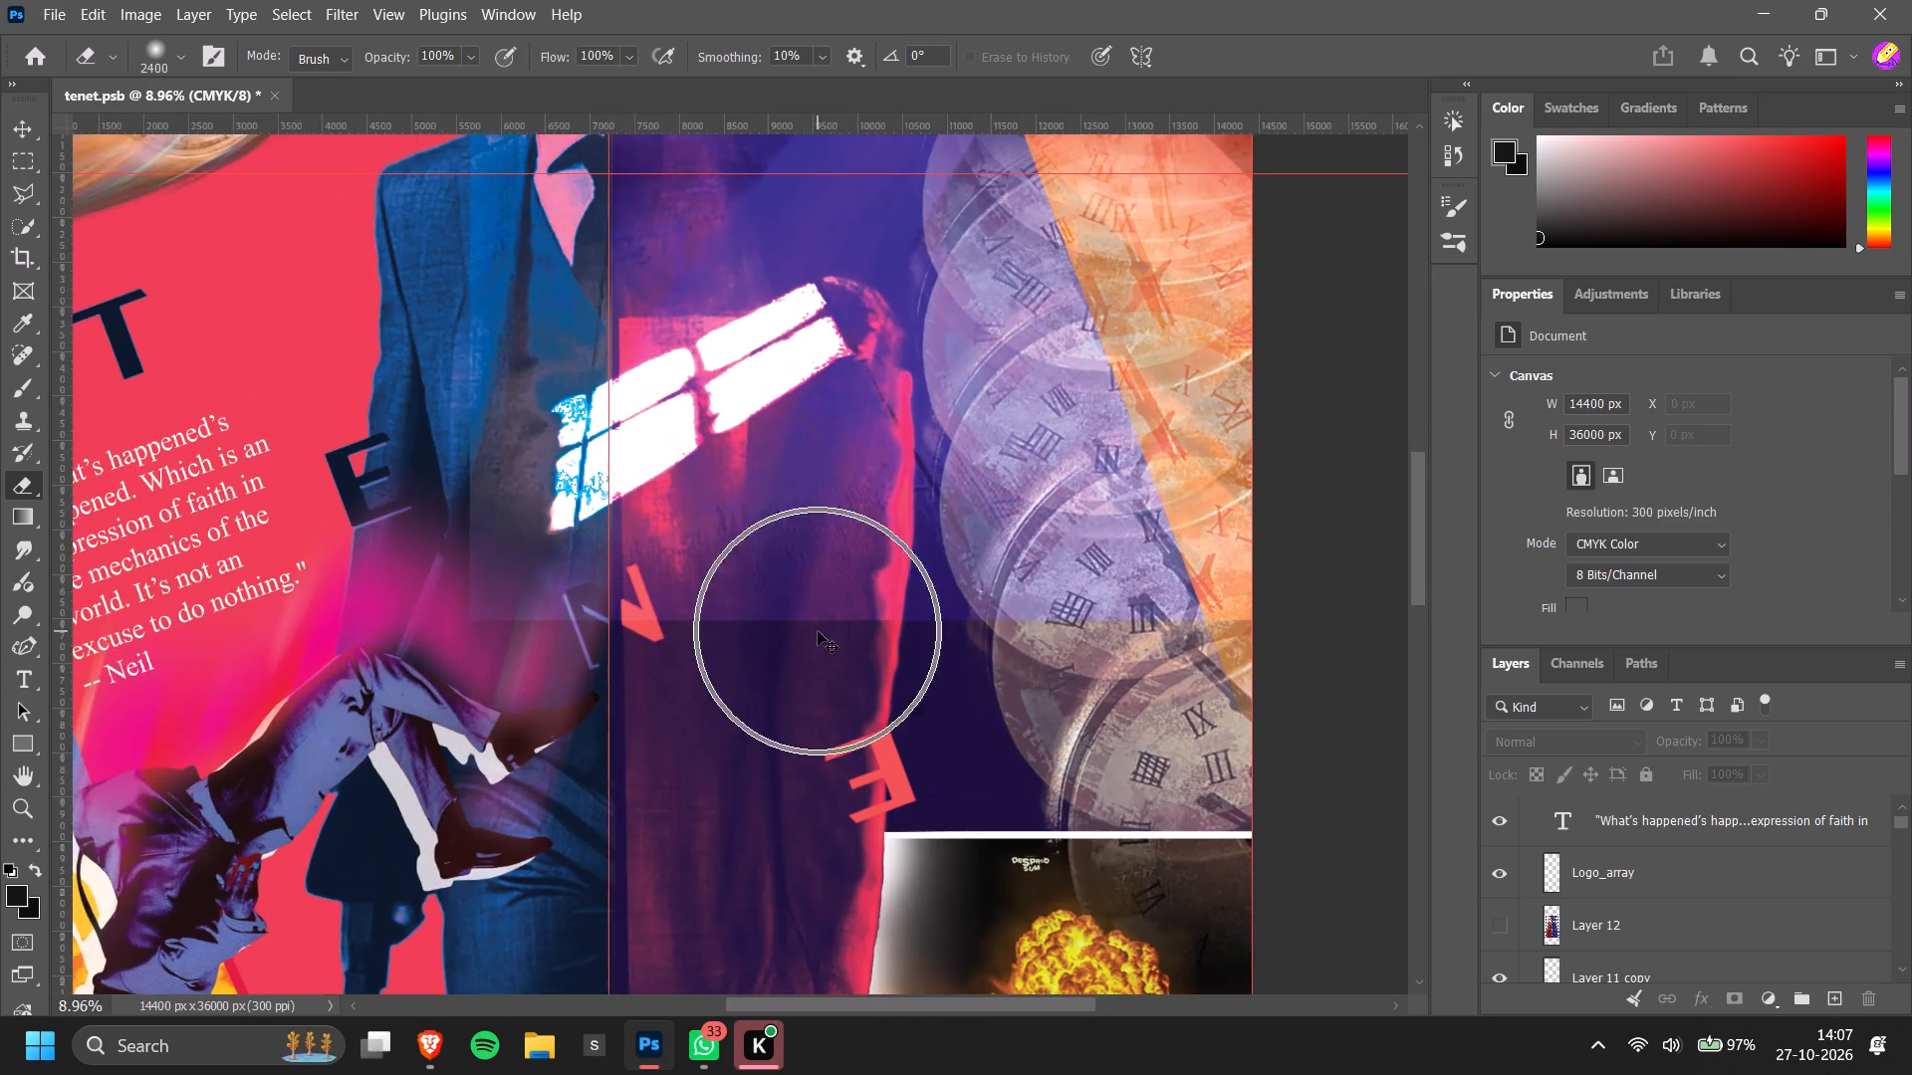
{"action": "scroll", "coordinate": [818, 631], "scroll_direction": "down", "scroll_amount": 9, "text": "alt"}
{"action": "scroll", "coordinate": [818, 631], "scroll_direction": "down", "scroll_amount": 18}
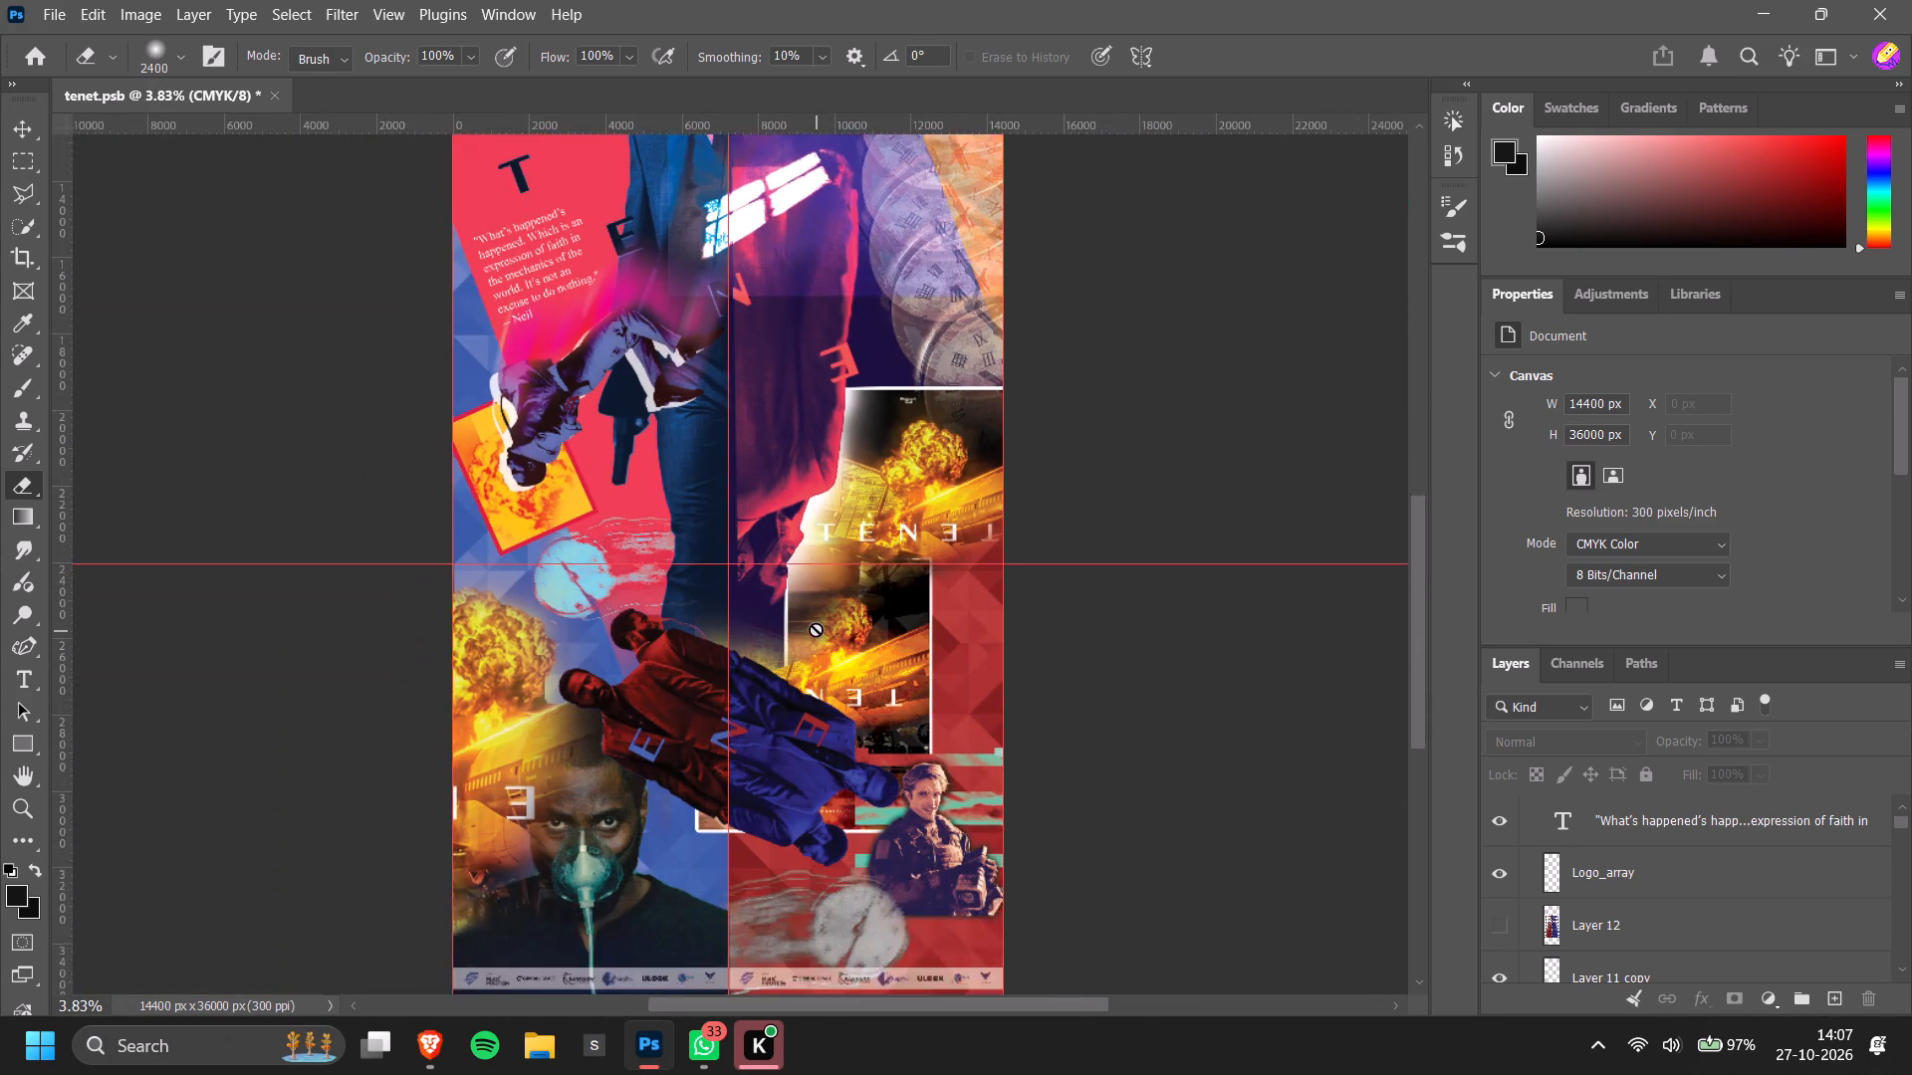
{"action": "scroll", "coordinate": [816, 629], "scroll_direction": "down", "scroll_amount": 4}
{"action": "scroll", "coordinate": [498, 572], "scroll_direction": "up", "scroll_amount": 3, "text": "alt"}
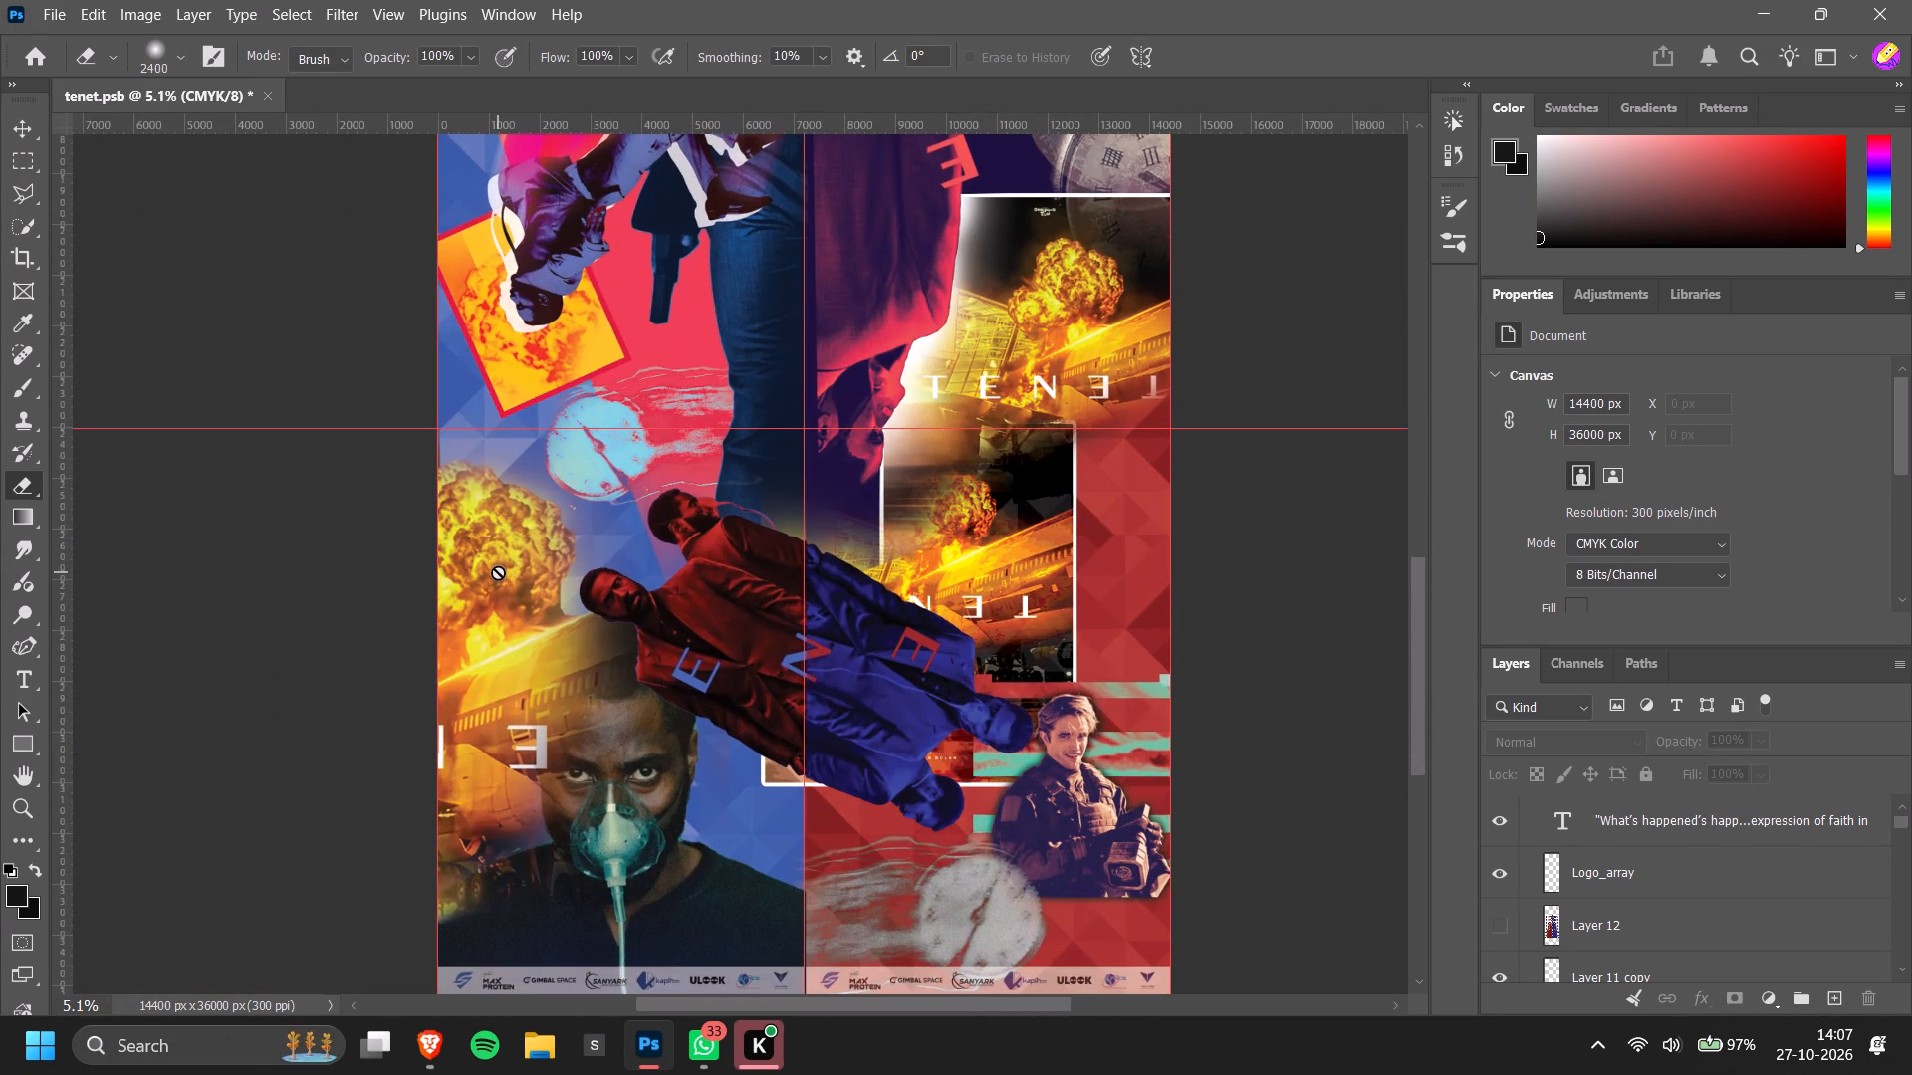
{"action": "scroll", "coordinate": [498, 572], "scroll_direction": "down", "scroll_amount": 2, "text": "alt"}
{"action": "scroll", "coordinate": [498, 572], "scroll_direction": "up", "scroll_amount": 20}
{"action": "scroll", "coordinate": [498, 572], "scroll_direction": "up", "scroll_amount": 3}
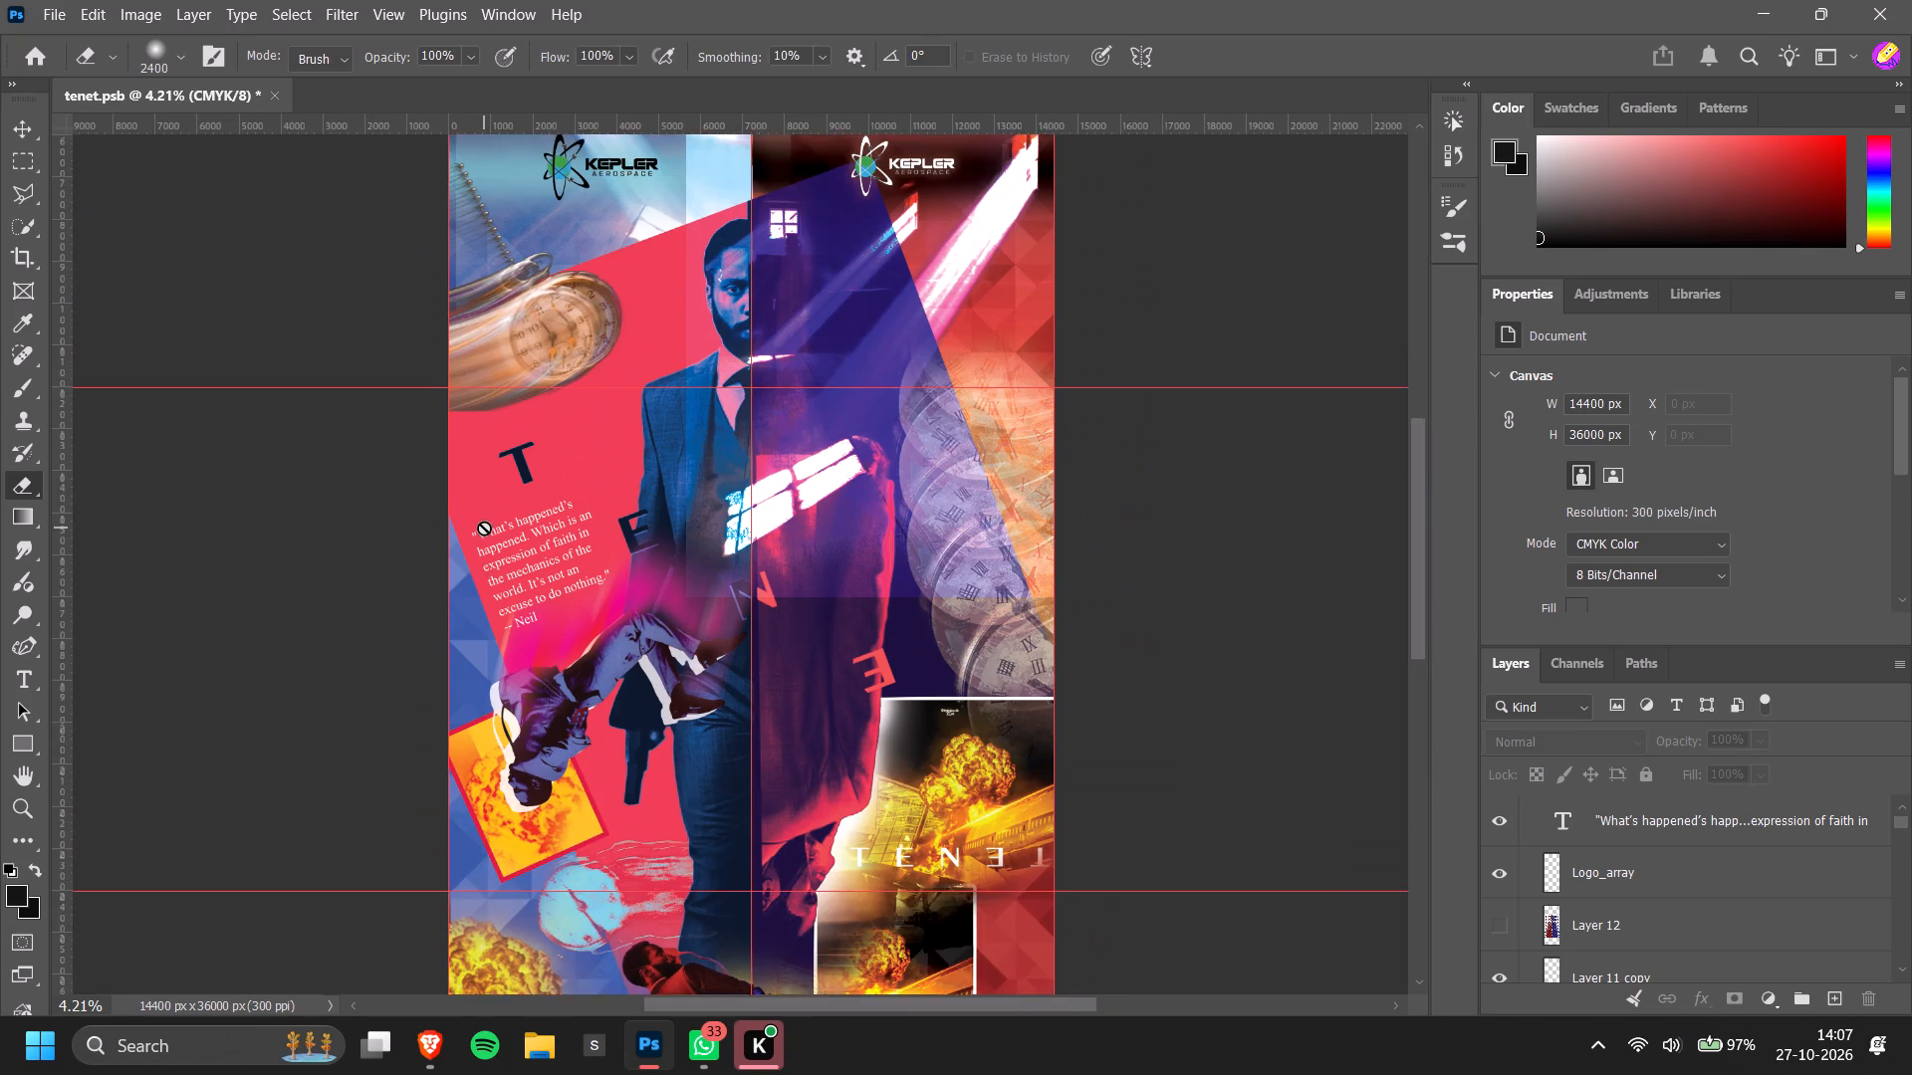
{"action": "scroll", "coordinate": [484, 528], "scroll_direction": "up", "scroll_amount": 13}
{"action": "scroll", "coordinate": [483, 536], "scroll_direction": "down", "scroll_amount": 3, "text": "alt"}
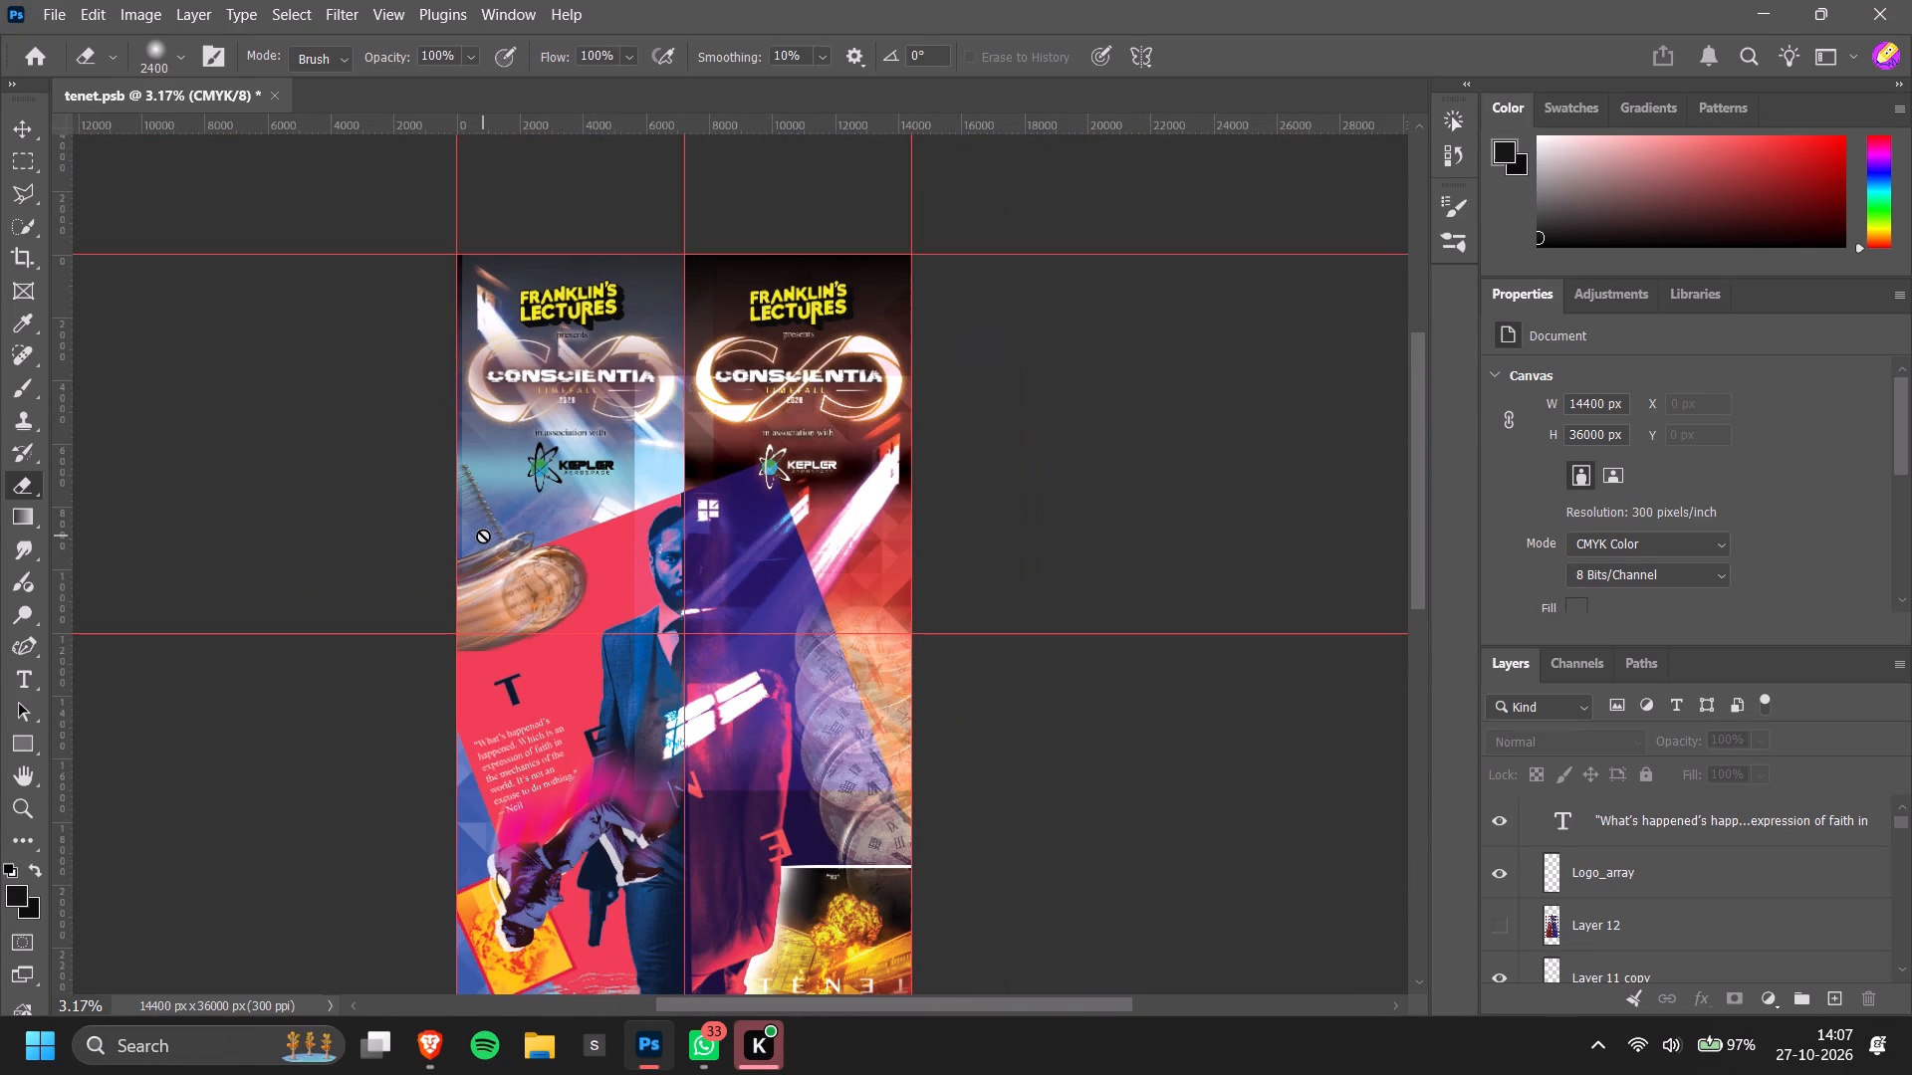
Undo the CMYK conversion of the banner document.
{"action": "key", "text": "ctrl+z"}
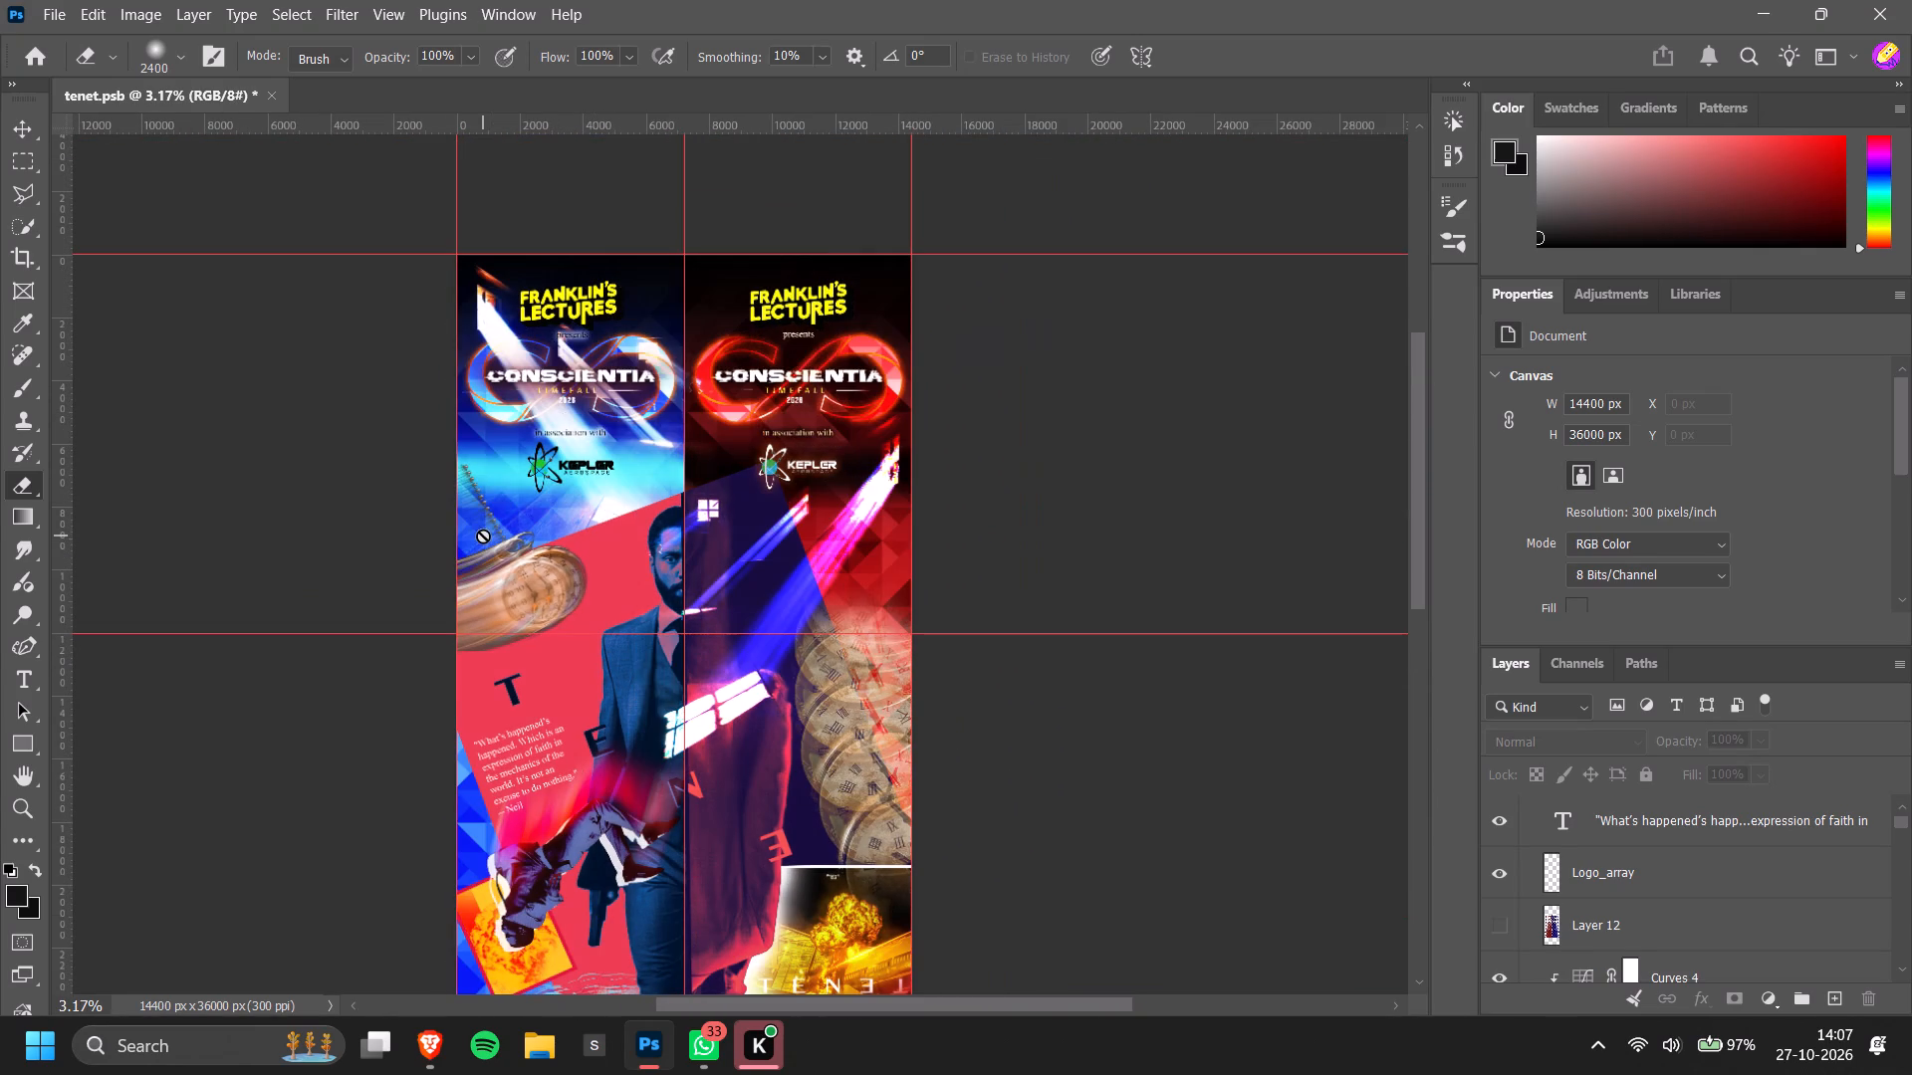
Switch to Brave and read the AI Overview on how RGB images print and how to prevent colour surprises.
{"action": "key", "text": "alt+Tab"}
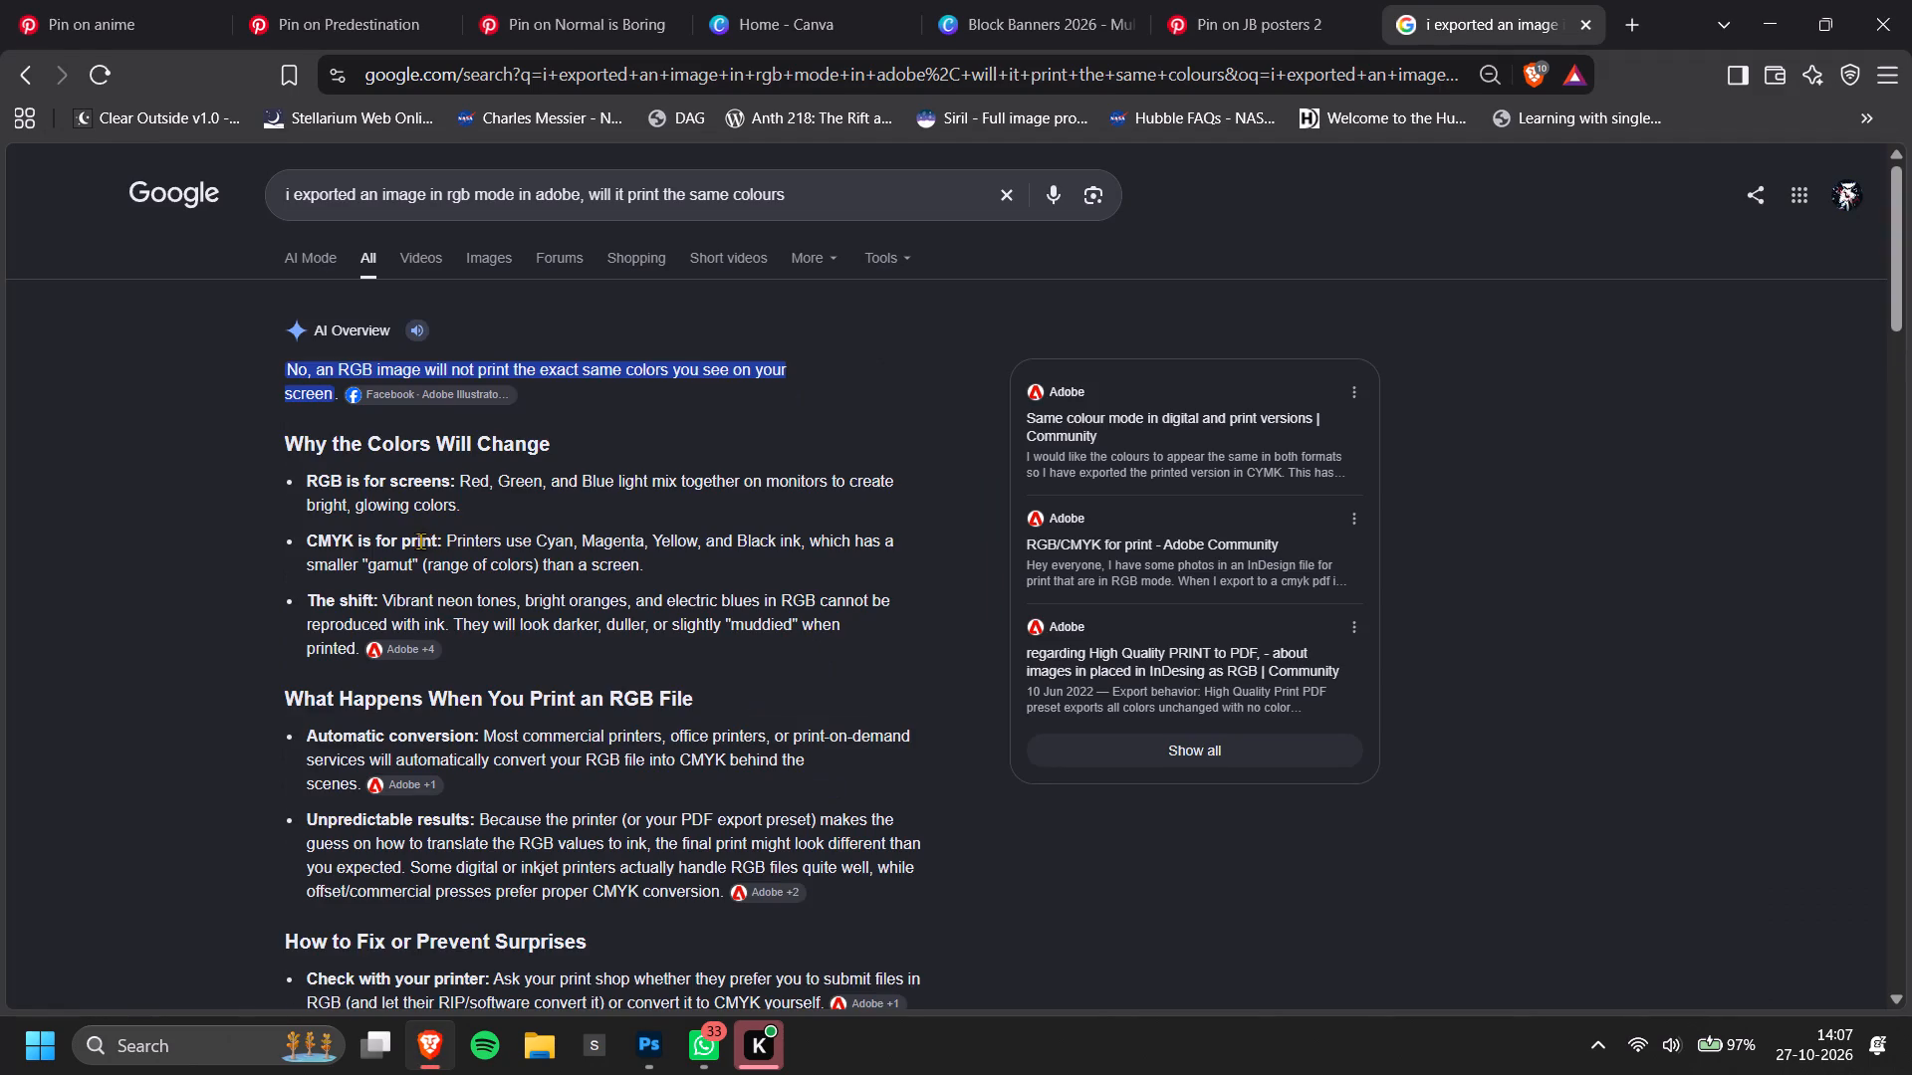
{"action": "scroll", "coordinate": [381, 518], "scroll_direction": "up", "scroll_amount": 2}
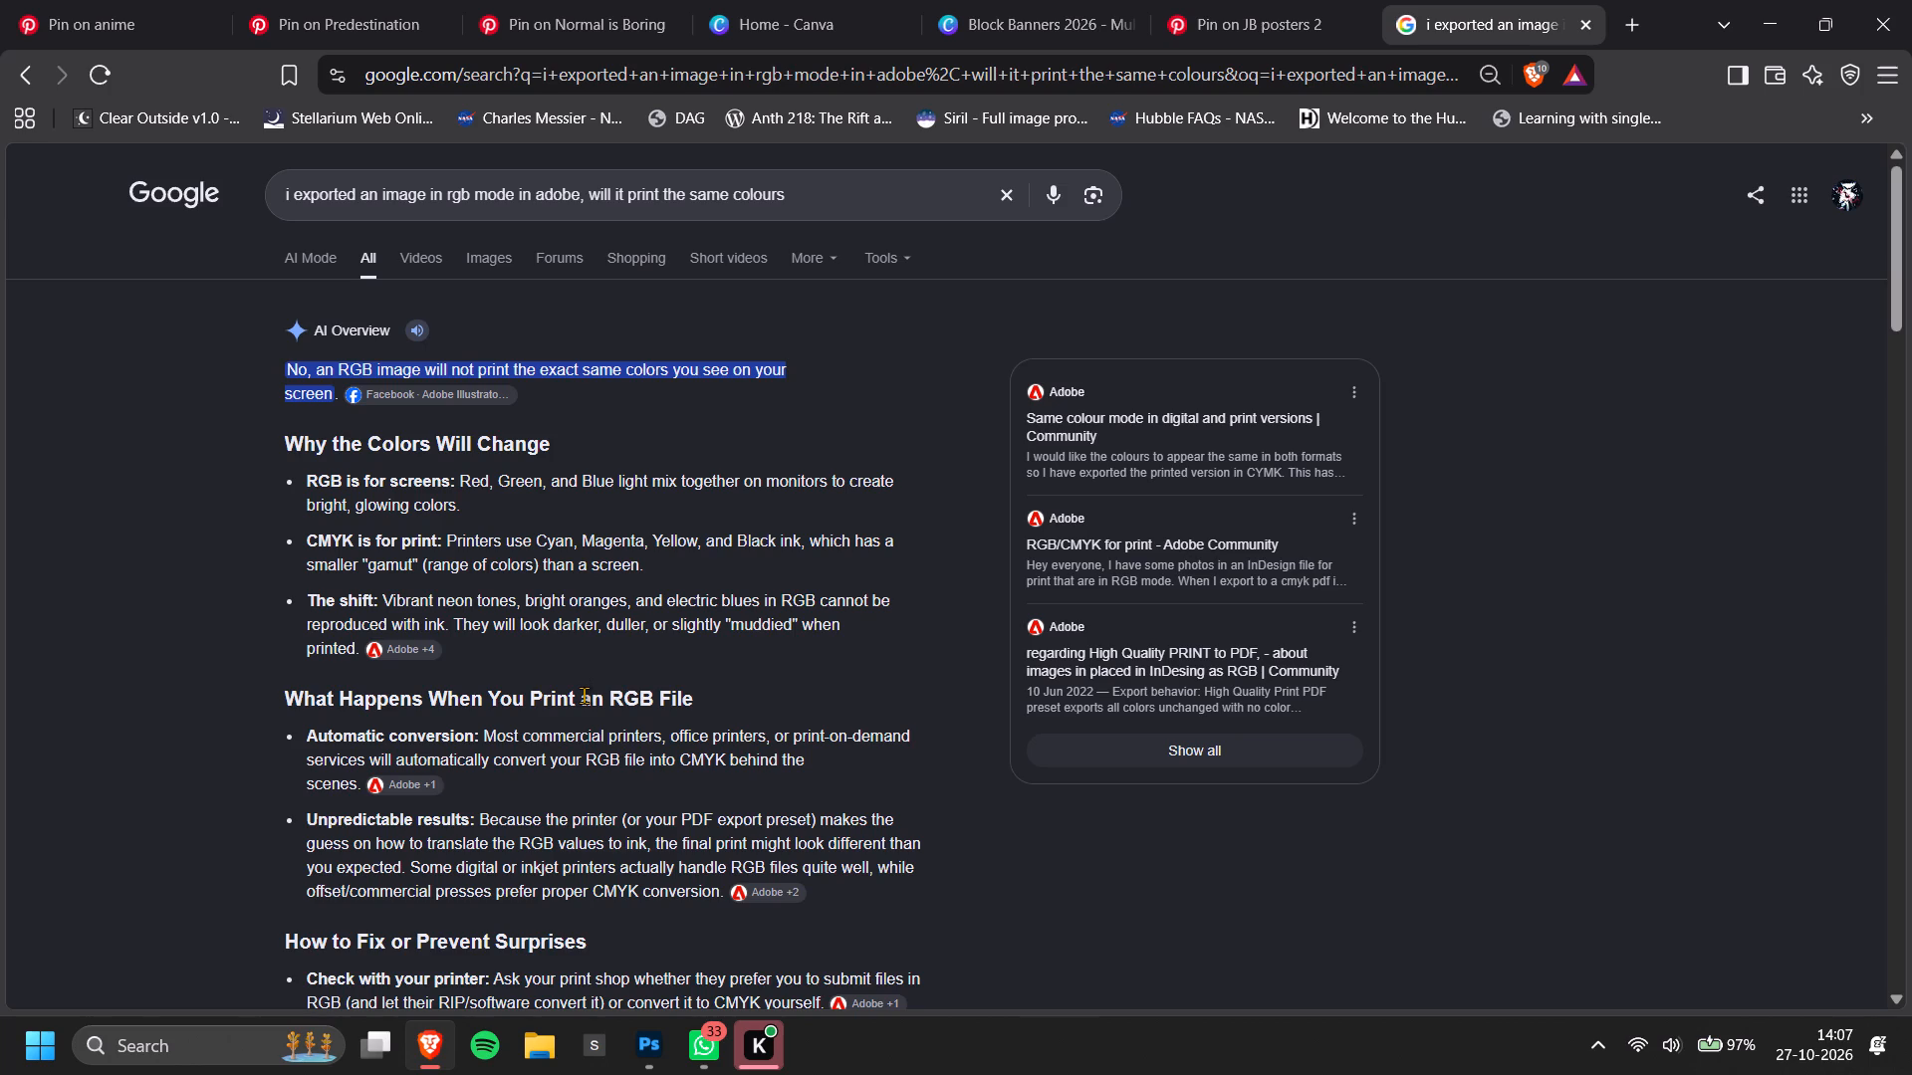
{"action": "scroll", "coordinate": [585, 696], "scroll_direction": "down", "scroll_amount": 1}
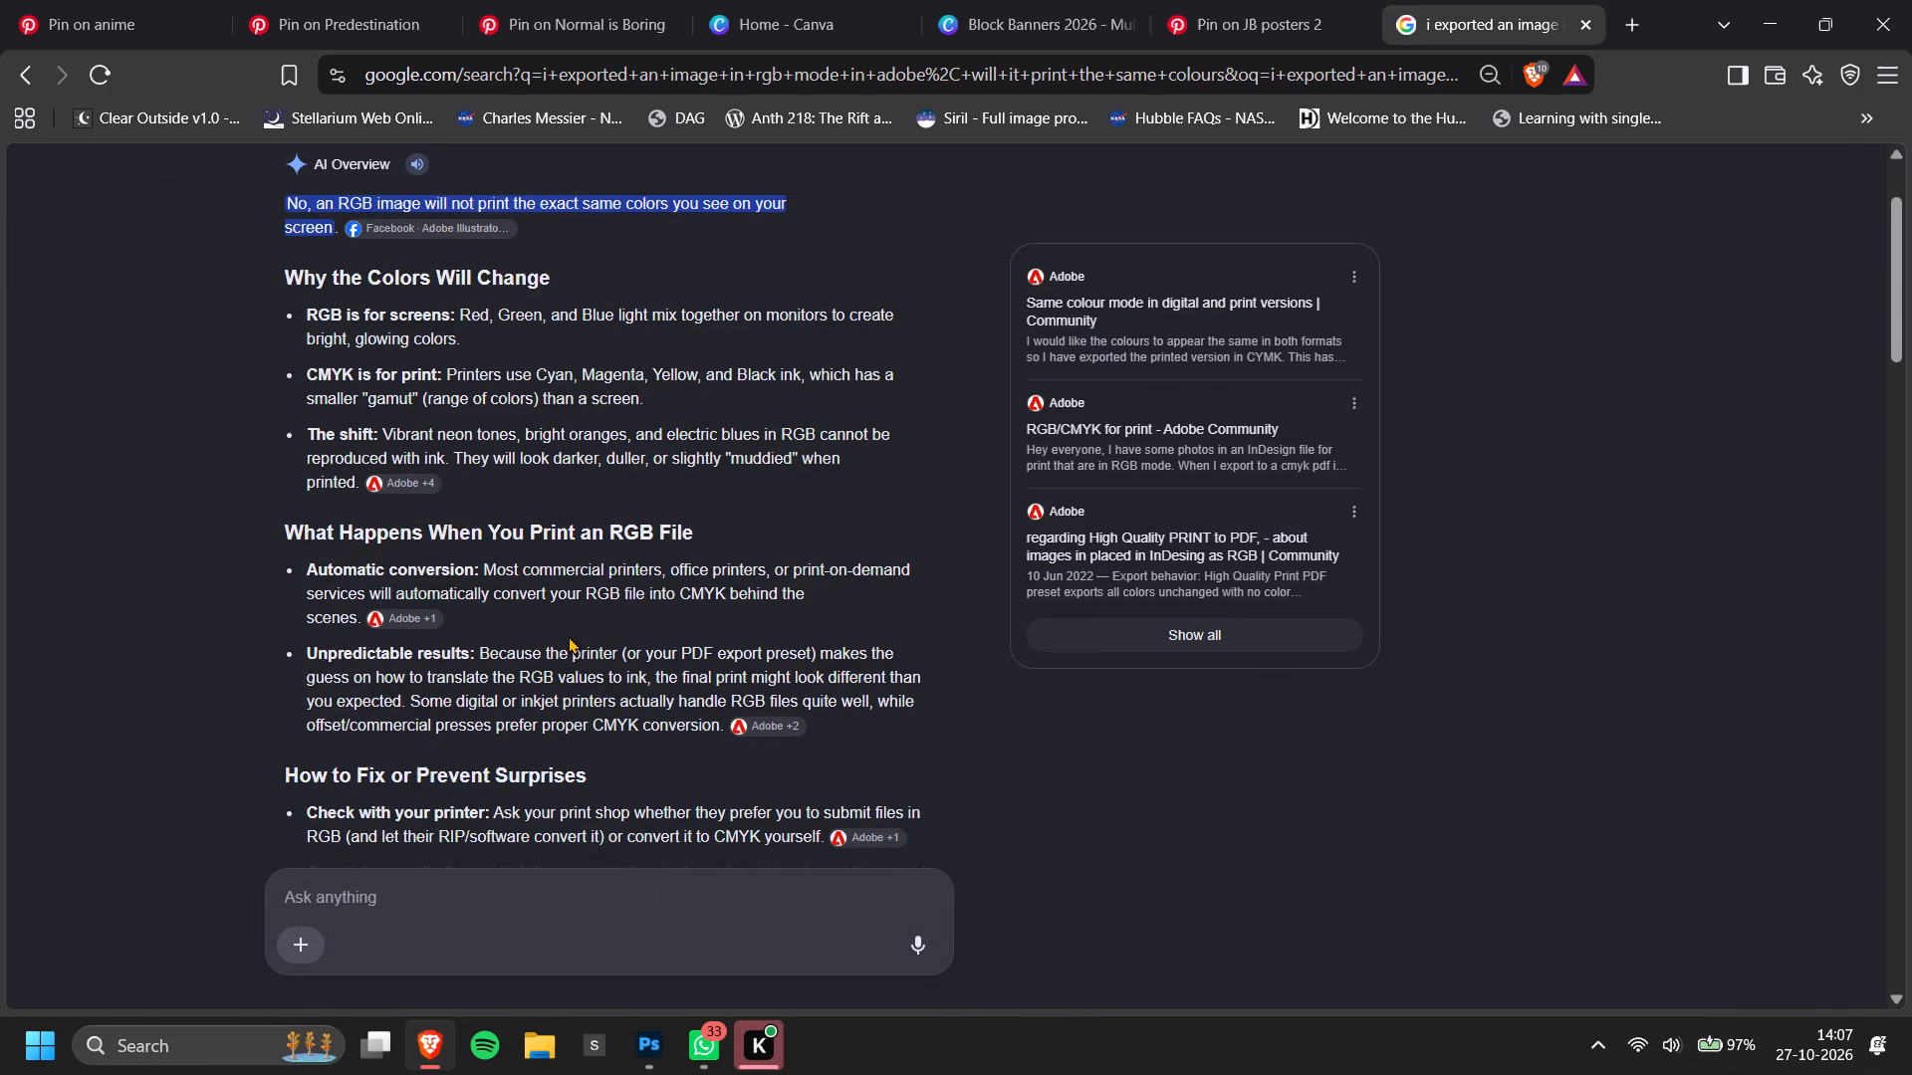
{"action": "scroll", "coordinate": [614, 720], "scroll_direction": "down", "scroll_amount": 2}
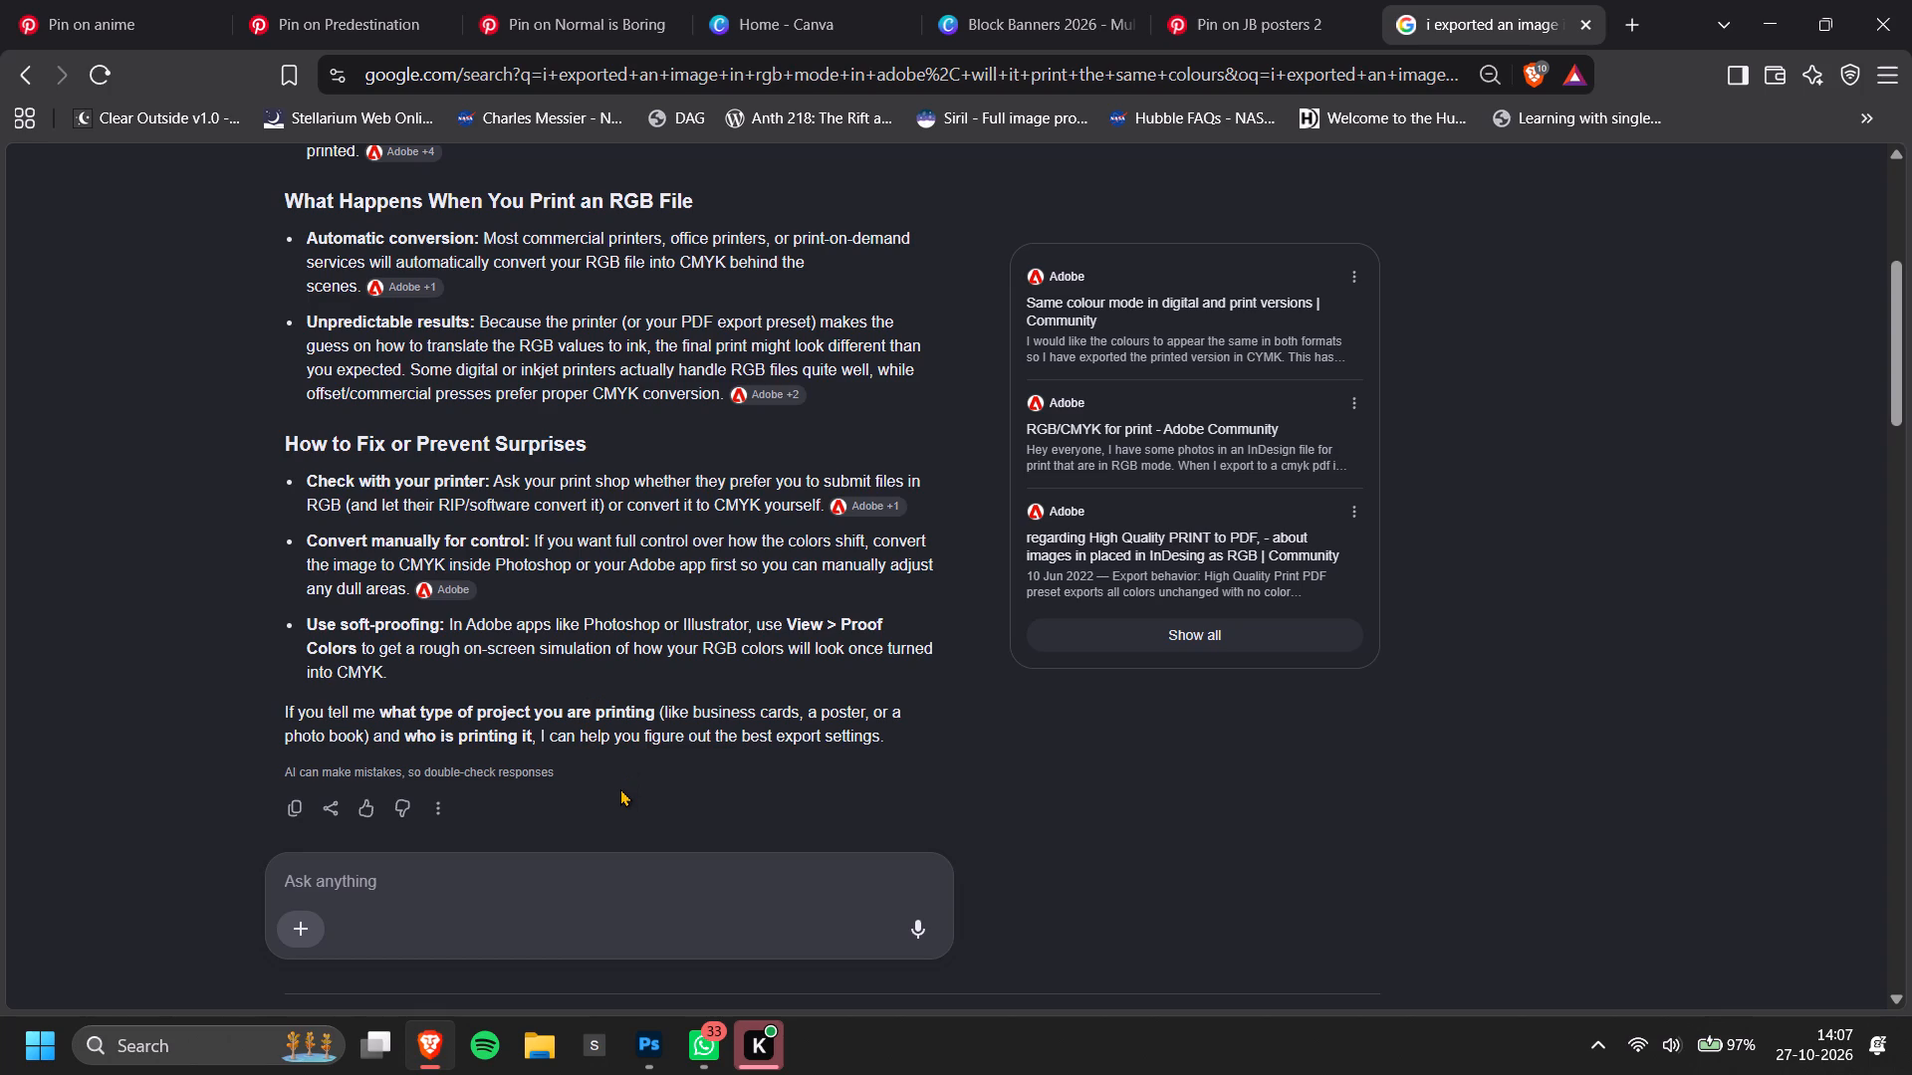
Return to Photoshop and merge all visible layers of the tenet.psb banner, starting from the Logo_array layer.
{"action": "key", "text": "alt+Tab"}
{"action": "scroll", "coordinate": [1270, 524], "scroll_direction": "down", "scroll_amount": 4}
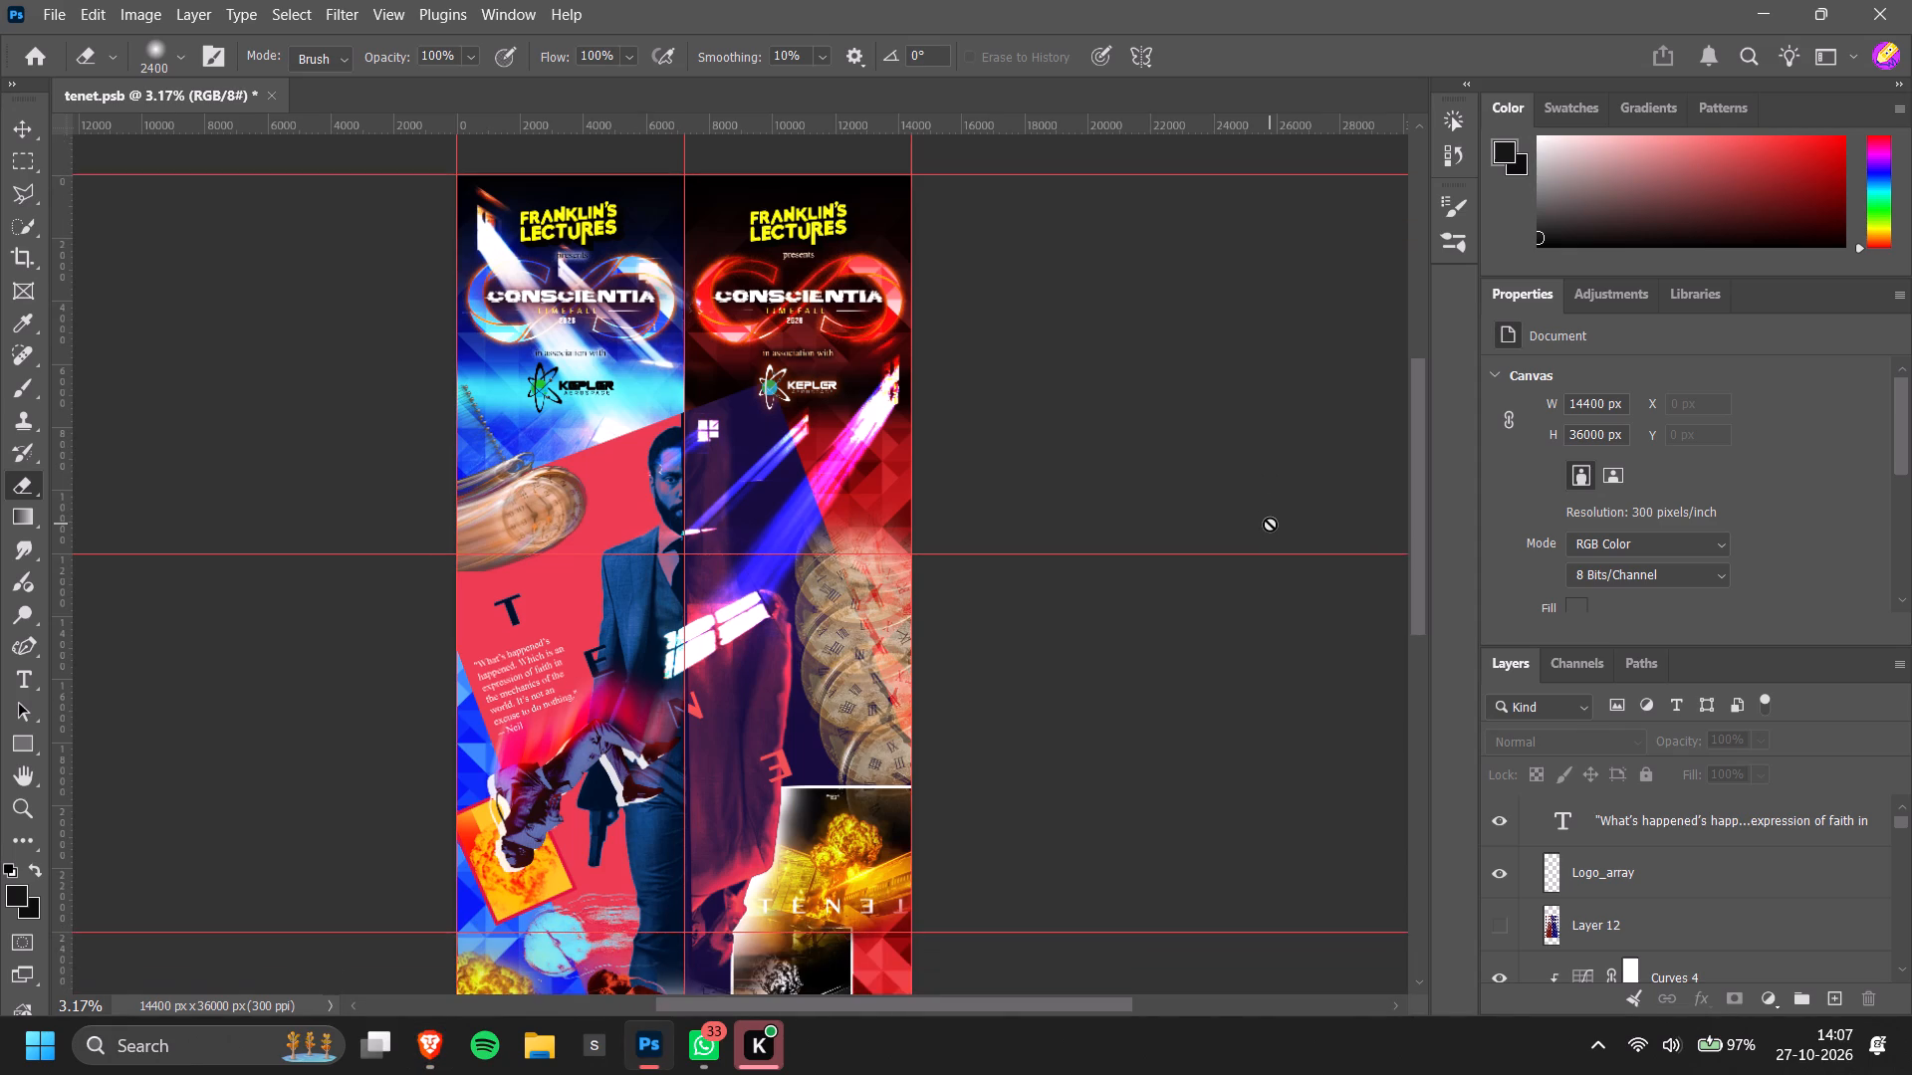
{"action": "scroll", "coordinate": [1270, 524], "scroll_direction": "down", "scroll_amount": 5}
{"action": "scroll", "coordinate": [1270, 524], "scroll_direction": "up", "scroll_amount": 6, "text": "ctrl"}
{"action": "scroll", "coordinate": [1270, 524], "scroll_direction": "down", "scroll_amount": 6, "text": "alt"}
{"action": "scroll", "coordinate": [1267, 529], "scroll_direction": "down", "scroll_amount": 3, "text": "ctrl"}
{"action": "scroll", "coordinate": [1267, 529], "scroll_direction": "down", "scroll_amount": 3}
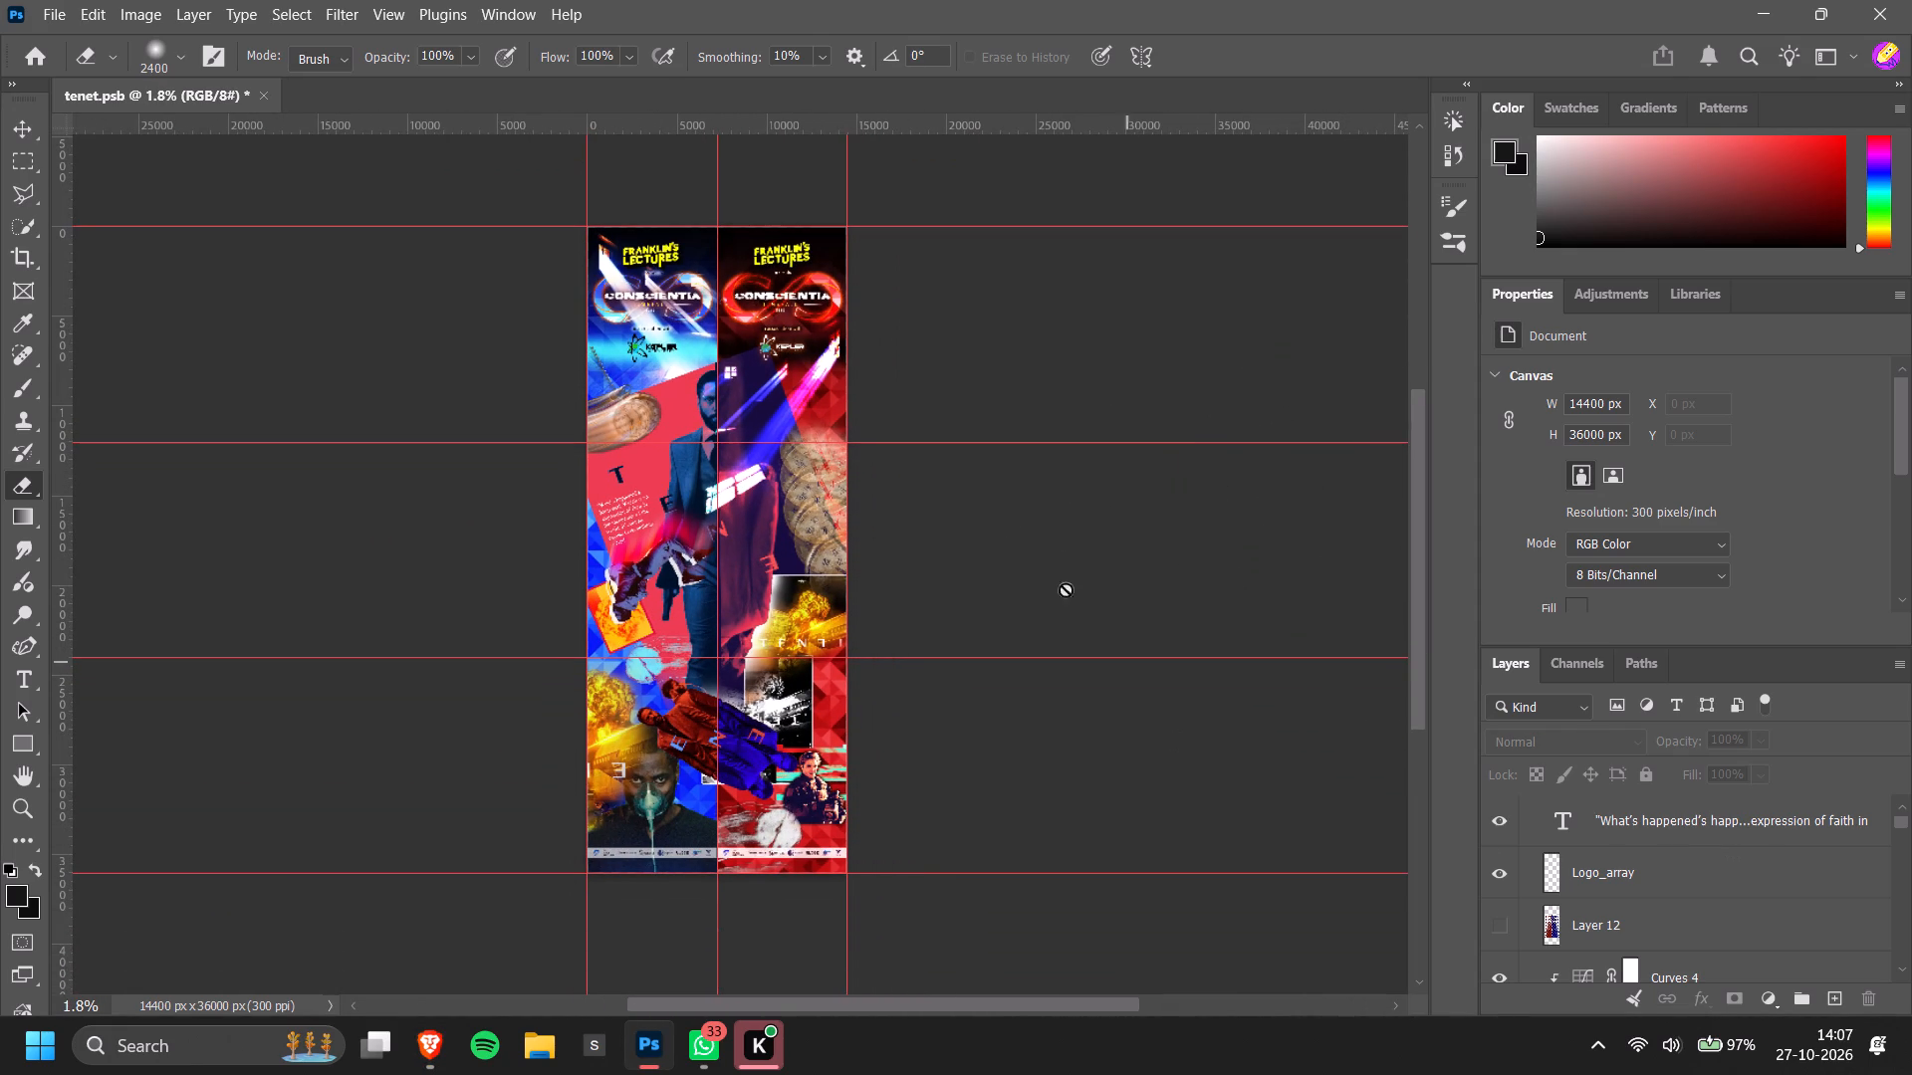
{"action": "right_click", "coordinate": [1701, 864]}
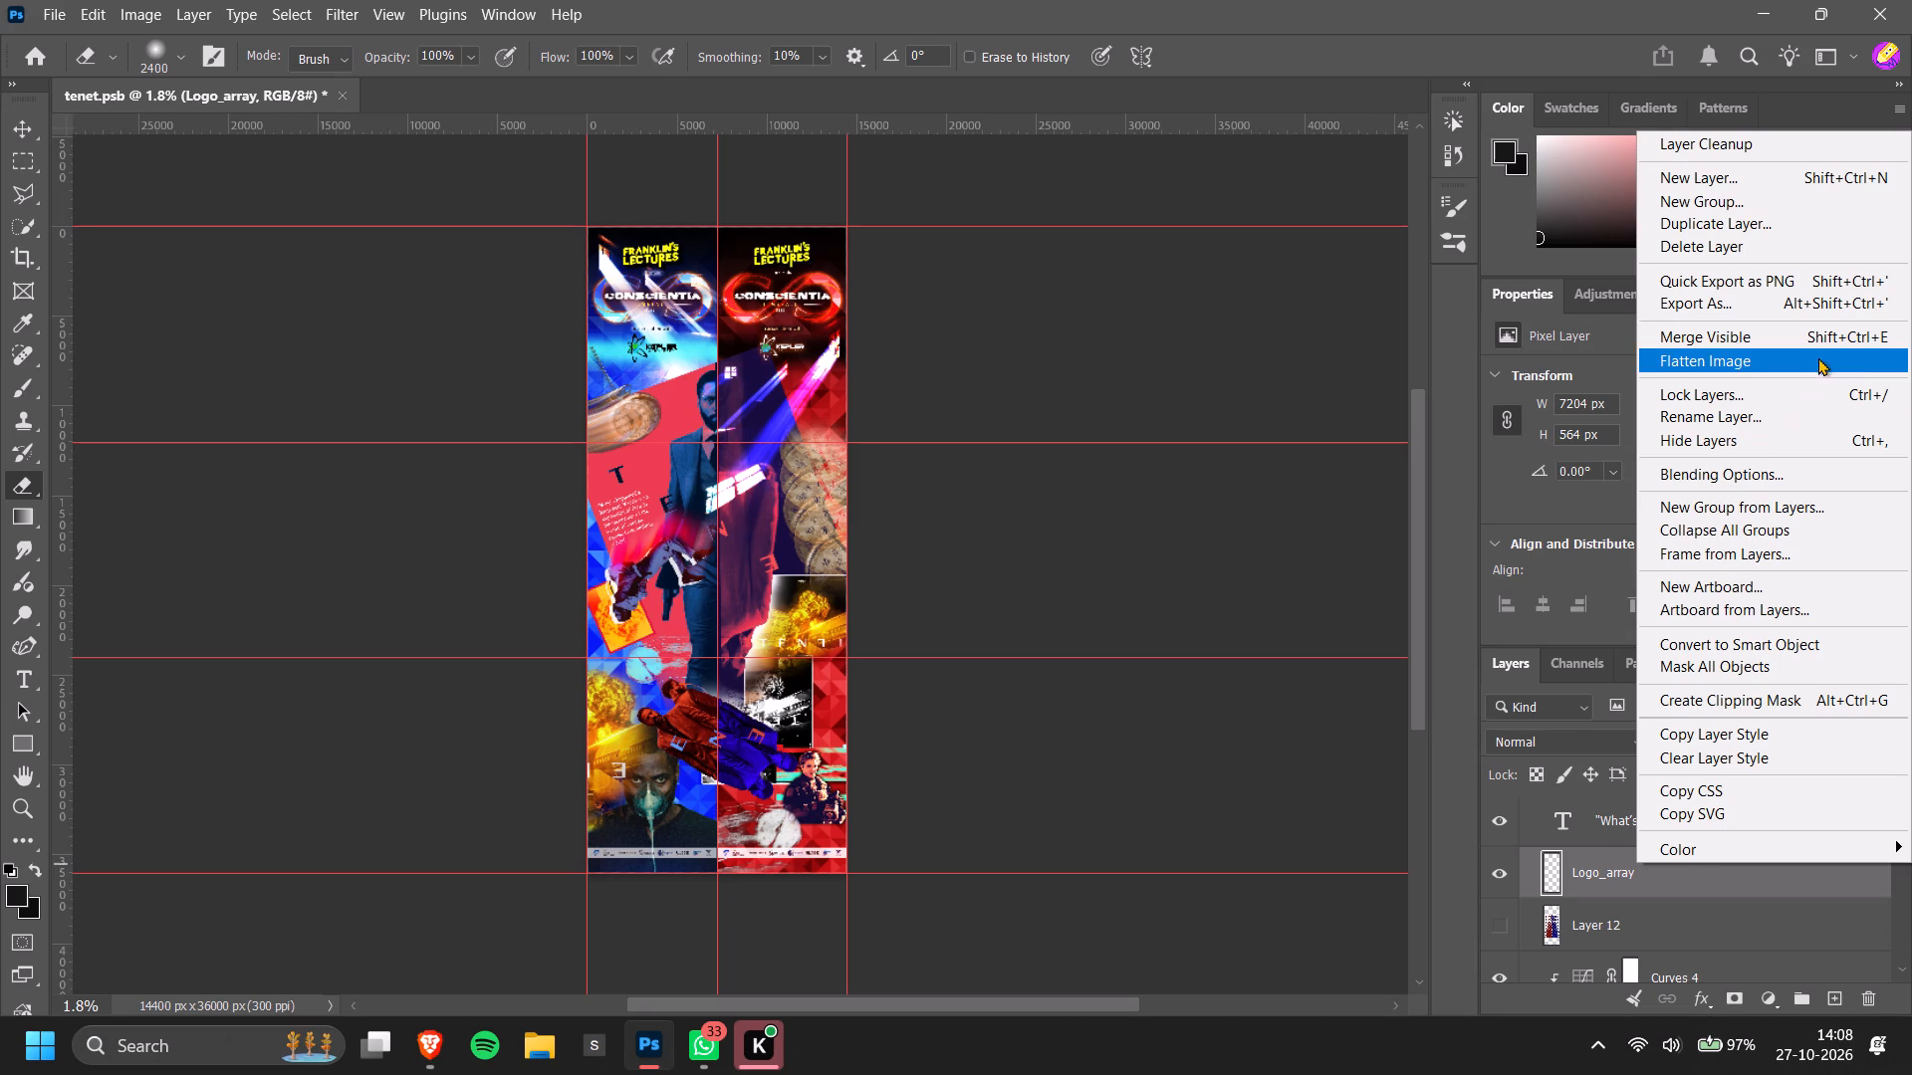
{"action": "left_click", "coordinate": [1821, 342]}
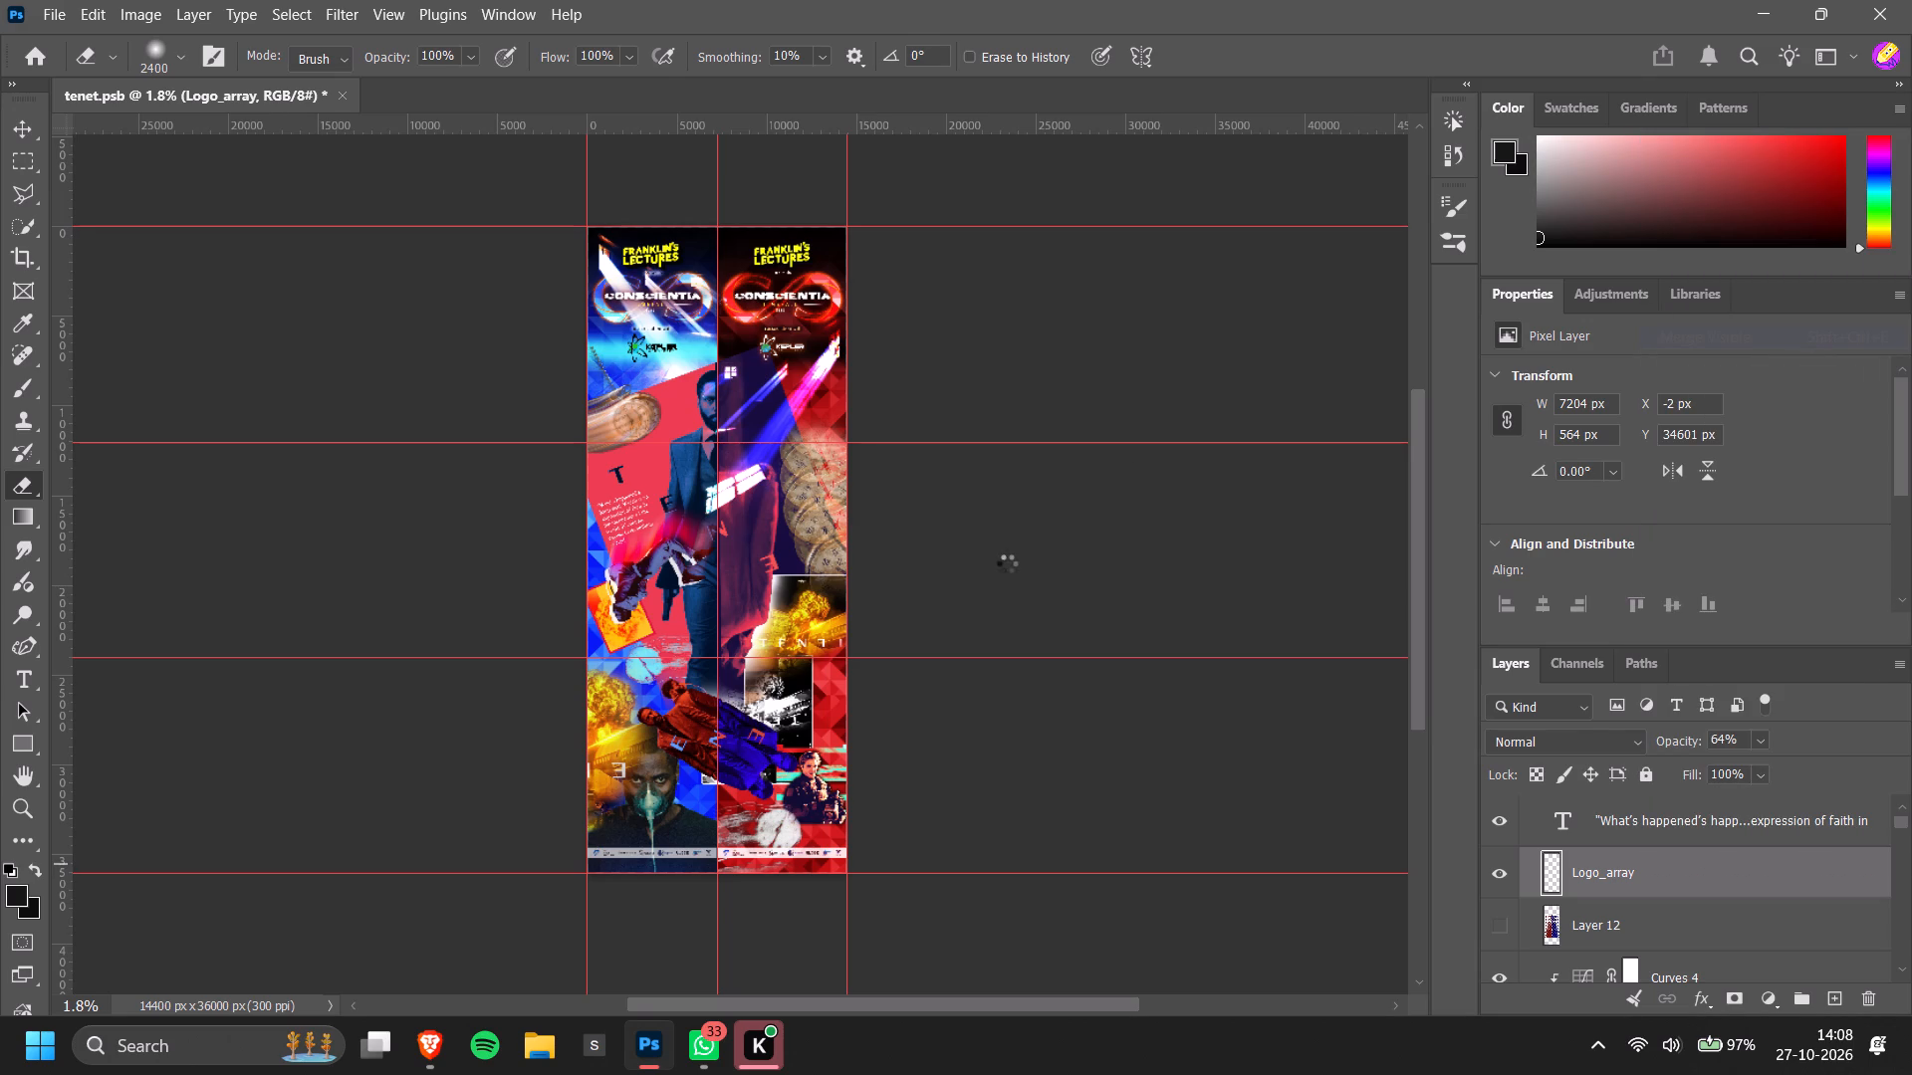
Switch to the Block Banners 2026 design in Canva and duplicate page 5, the dark blue clock banner with the vertical CONSCIENTIA title.
{"action": "key", "text": "alt+Tab"}
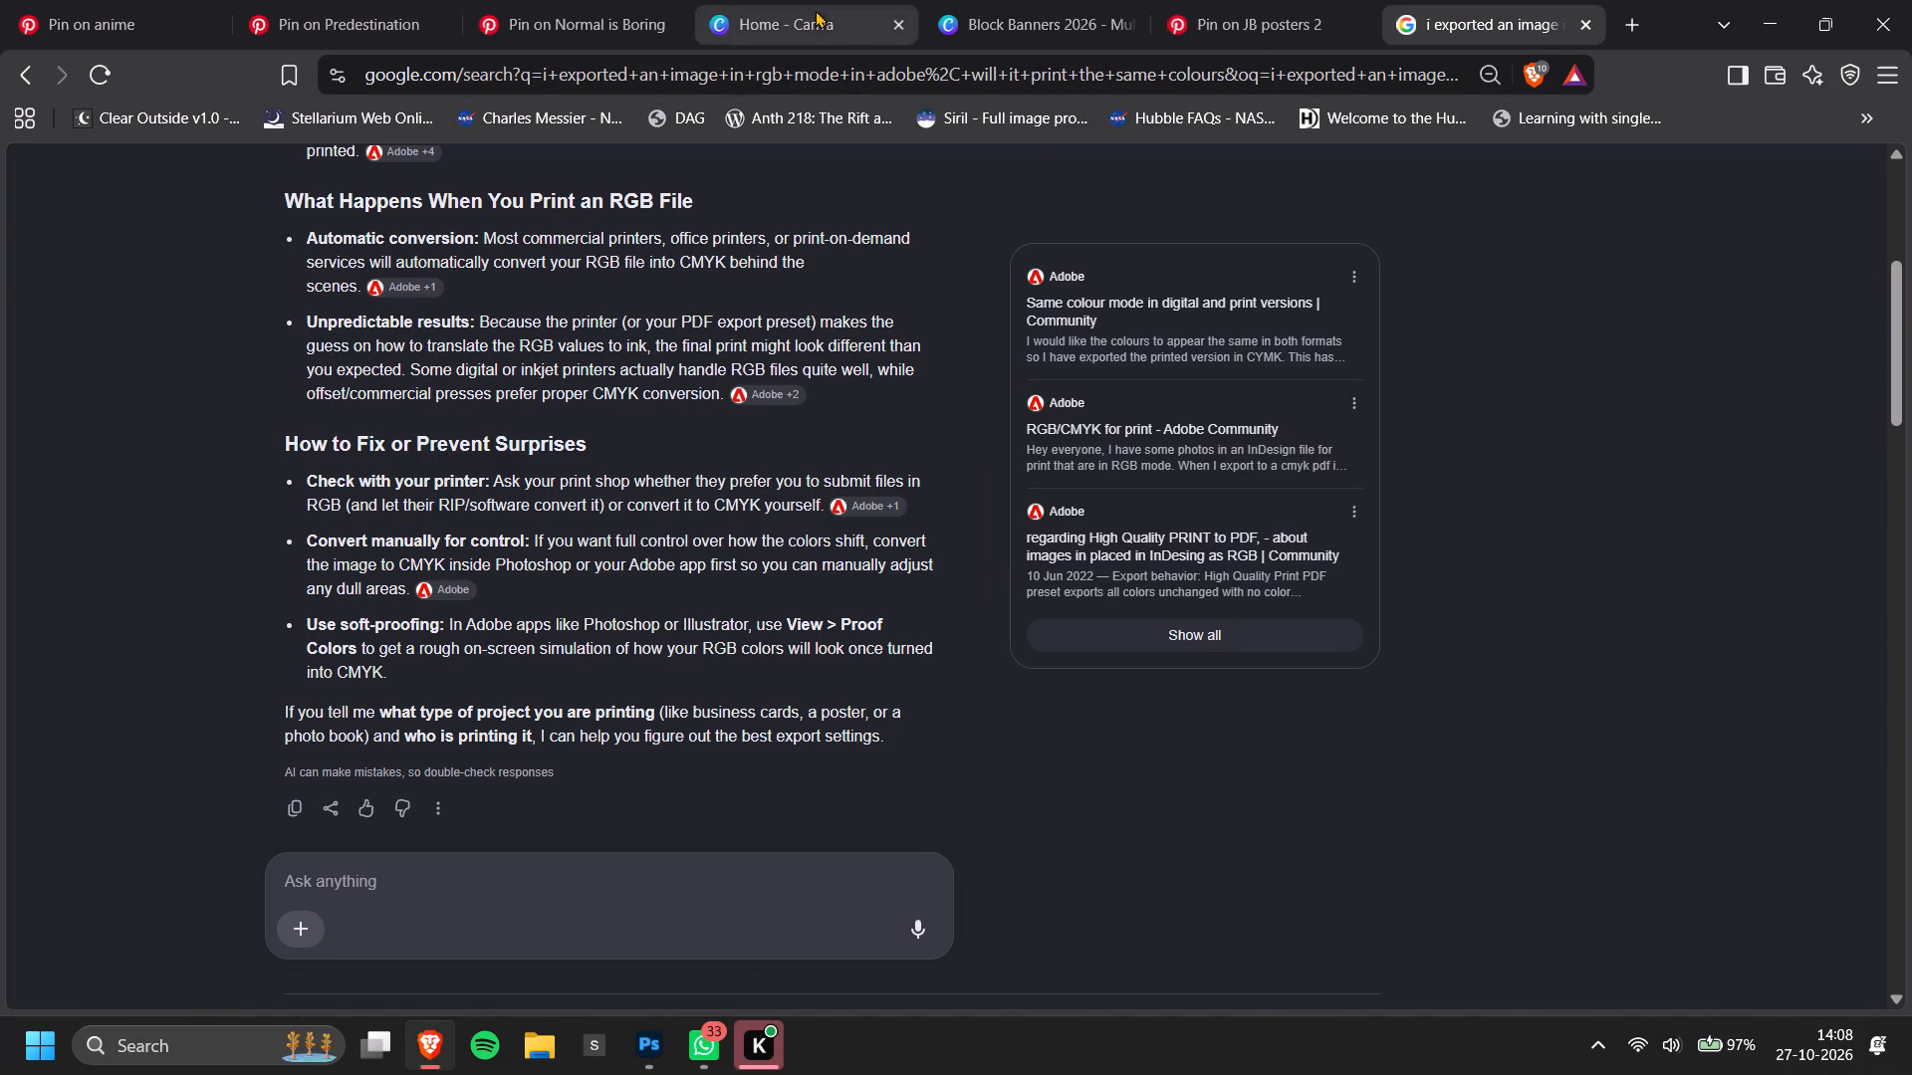
{"action": "left_click", "coordinate": [1053, 1]}
{"action": "scroll", "coordinate": [1260, 609], "scroll_direction": "down", "scroll_amount": 9}
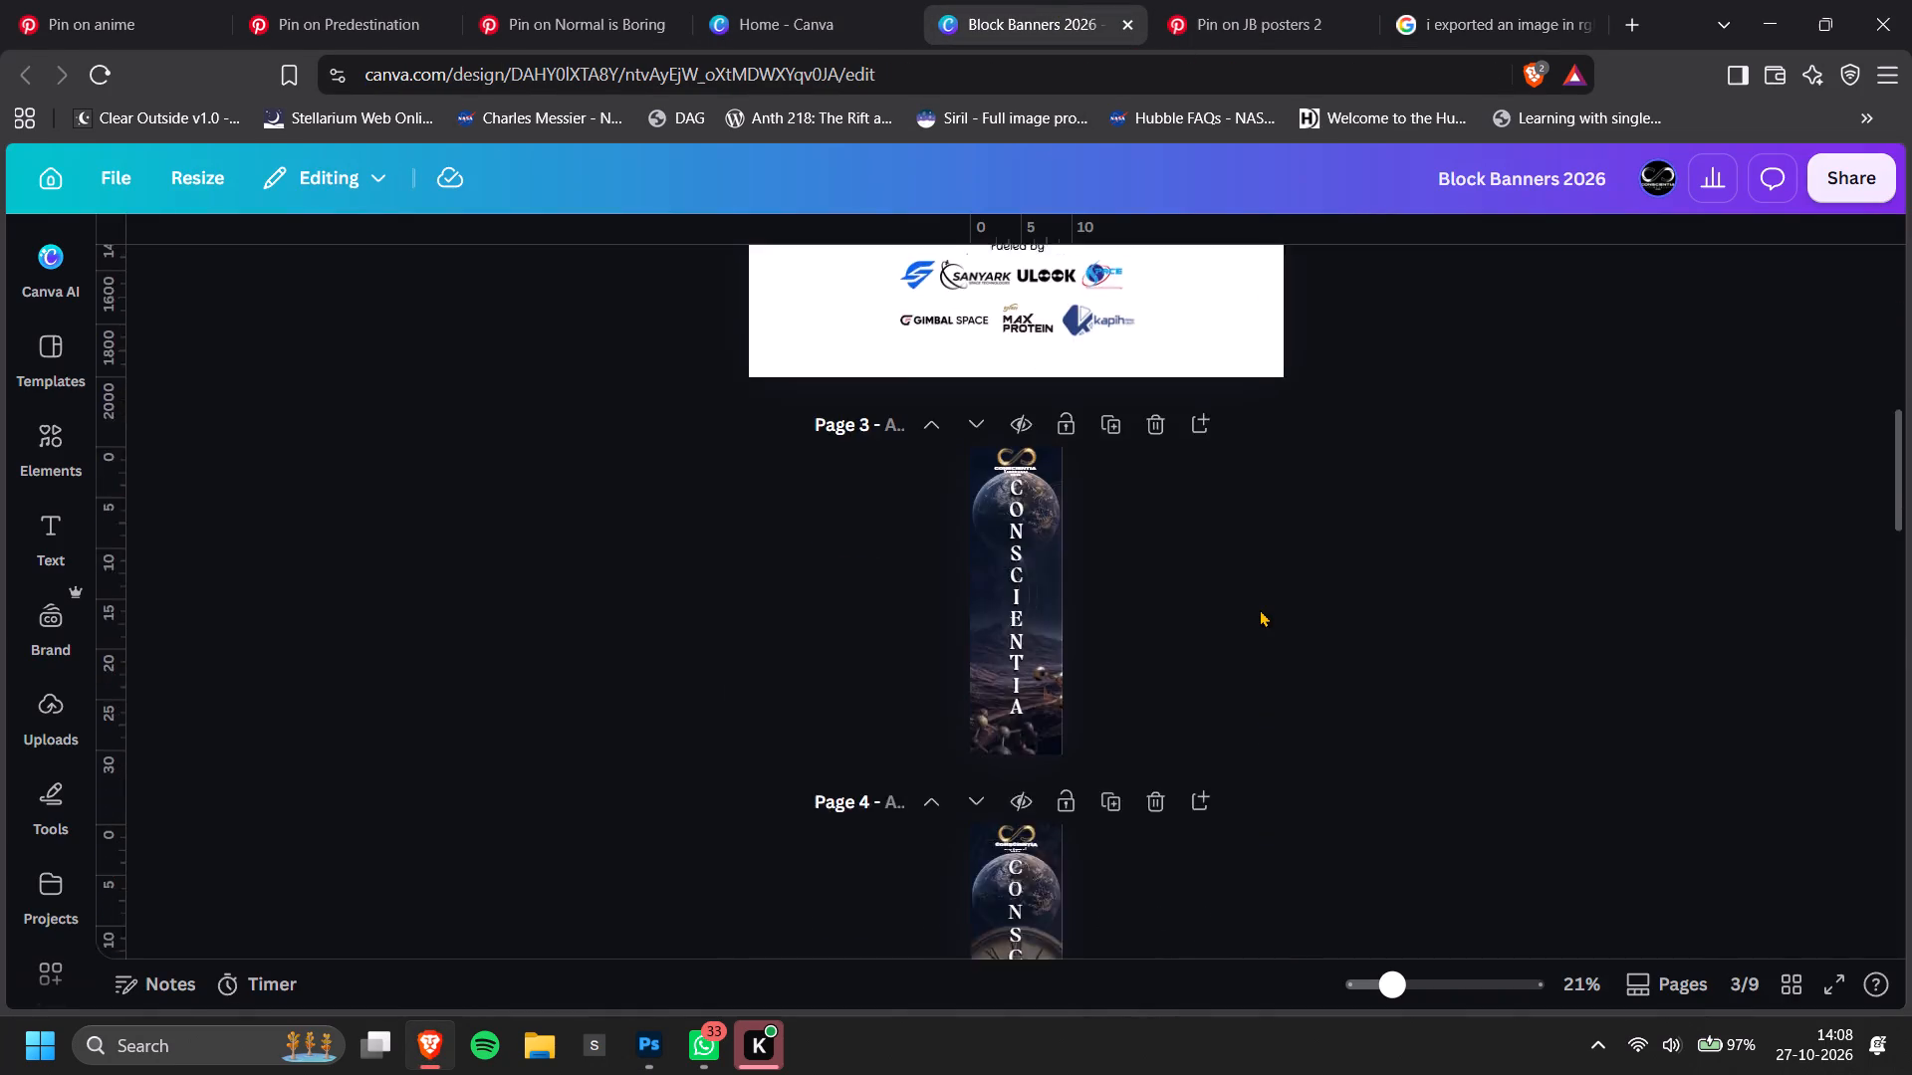
{"action": "scroll", "coordinate": [1260, 609], "scroll_direction": "up", "scroll_amount": 5}
{"action": "scroll", "coordinate": [1260, 609], "scroll_direction": "down", "scroll_amount": 2}
{"action": "scroll", "coordinate": [1260, 609], "scroll_direction": "up", "scroll_amount": 1}
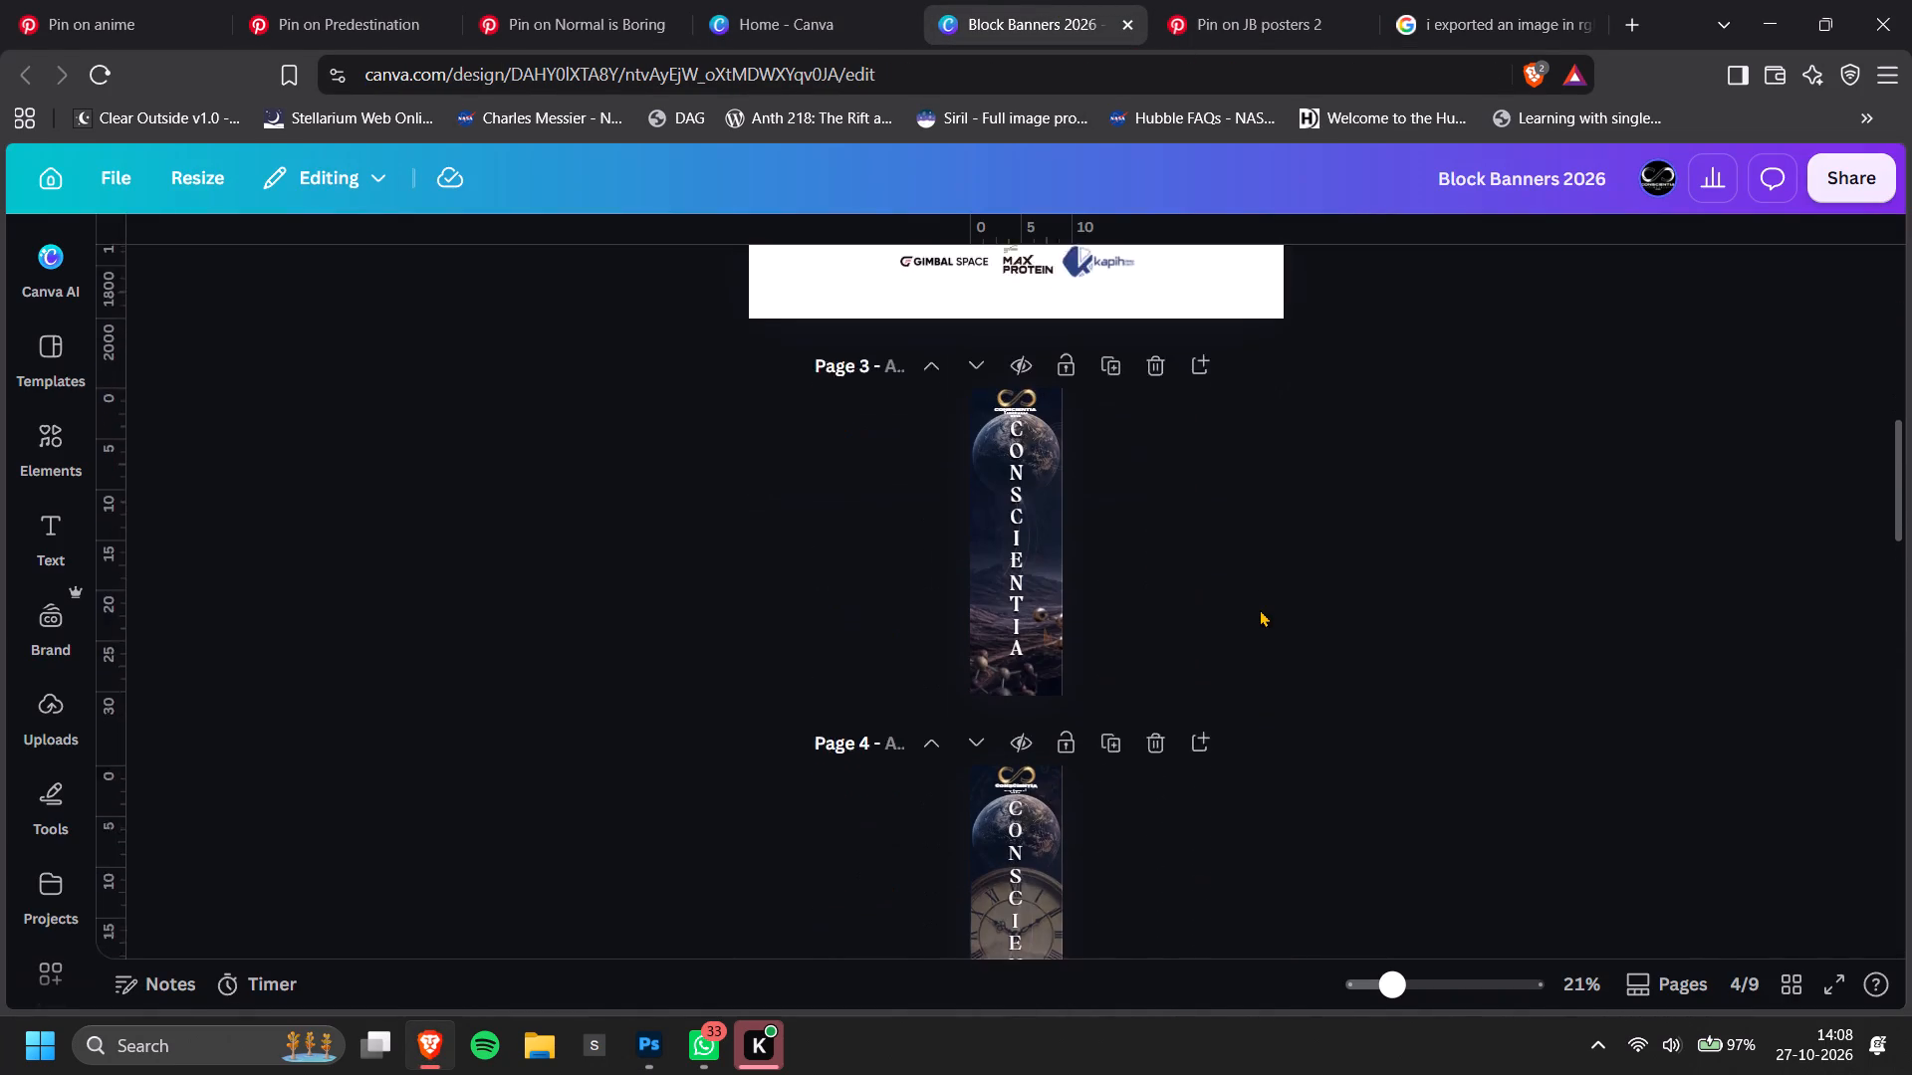
{"action": "scroll", "coordinate": [1260, 609], "scroll_direction": "down", "scroll_amount": 6}
{"action": "scroll", "coordinate": [1260, 609], "scroll_direction": "up", "scroll_amount": 9, "text": "ctrl"}
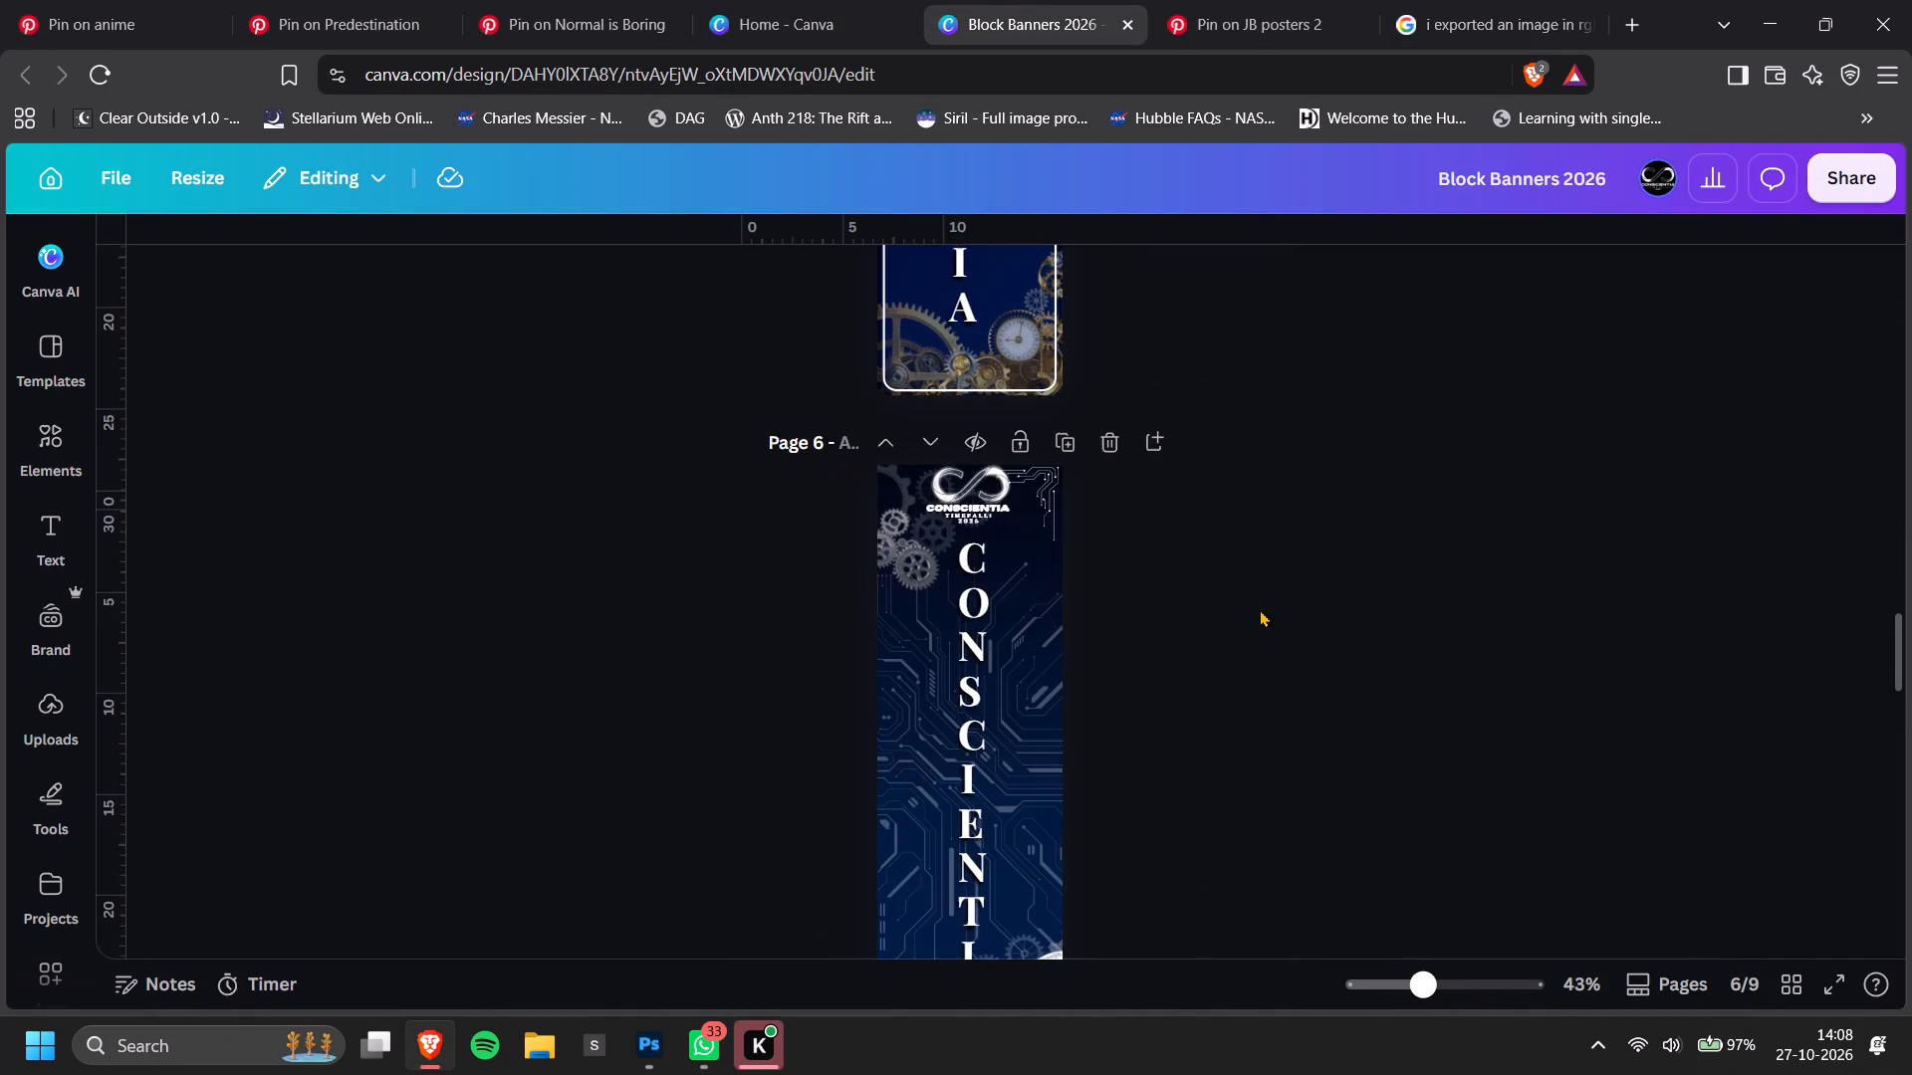
{"action": "scroll", "coordinate": [1260, 609], "scroll_direction": "up", "scroll_amount": 3}
{"action": "scroll", "coordinate": [1253, 632], "scroll_direction": "up", "scroll_amount": 3, "text": "ctrl"}
{"action": "scroll", "coordinate": [1253, 632], "scroll_direction": "up", "scroll_amount": 4}
{"action": "scroll", "coordinate": [1253, 632], "scroll_direction": "down", "scroll_amount": 4, "text": "ctrl"}
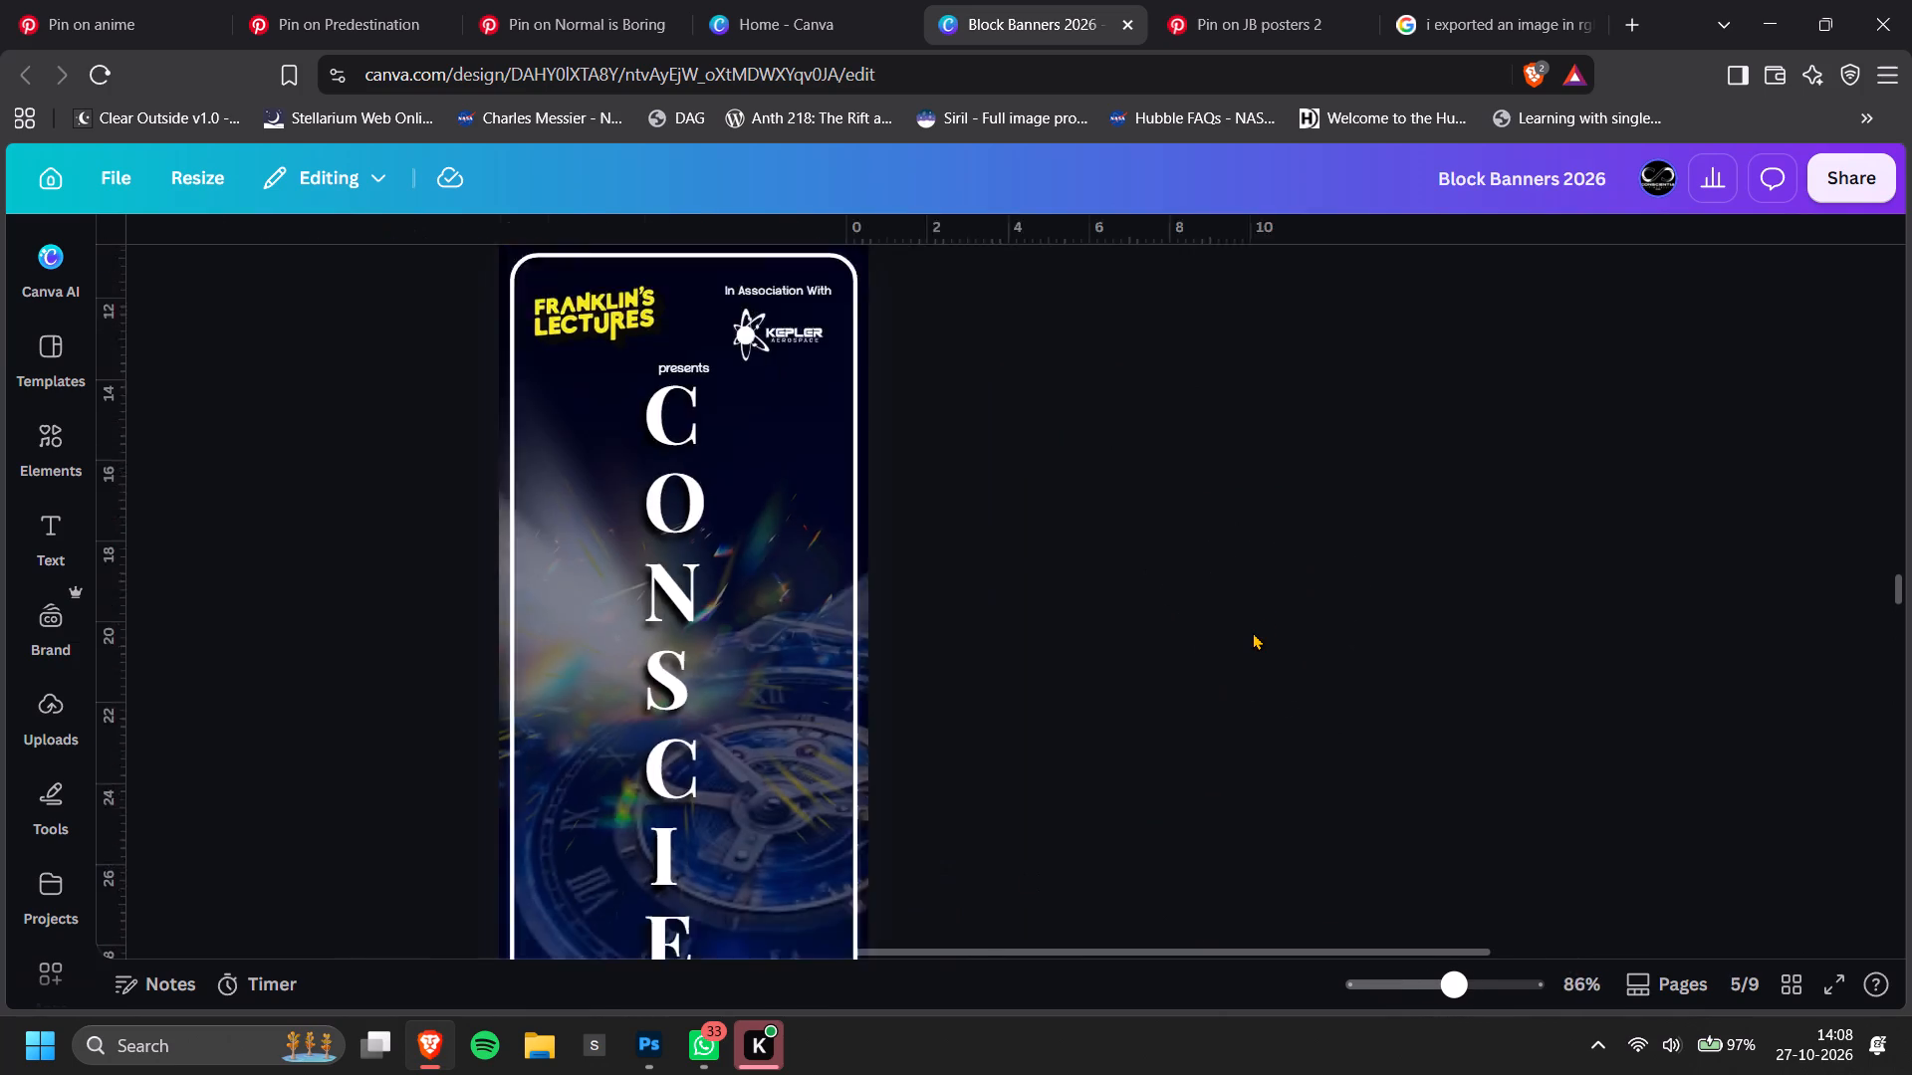
{"action": "left_click", "coordinate": [1012, 389]}
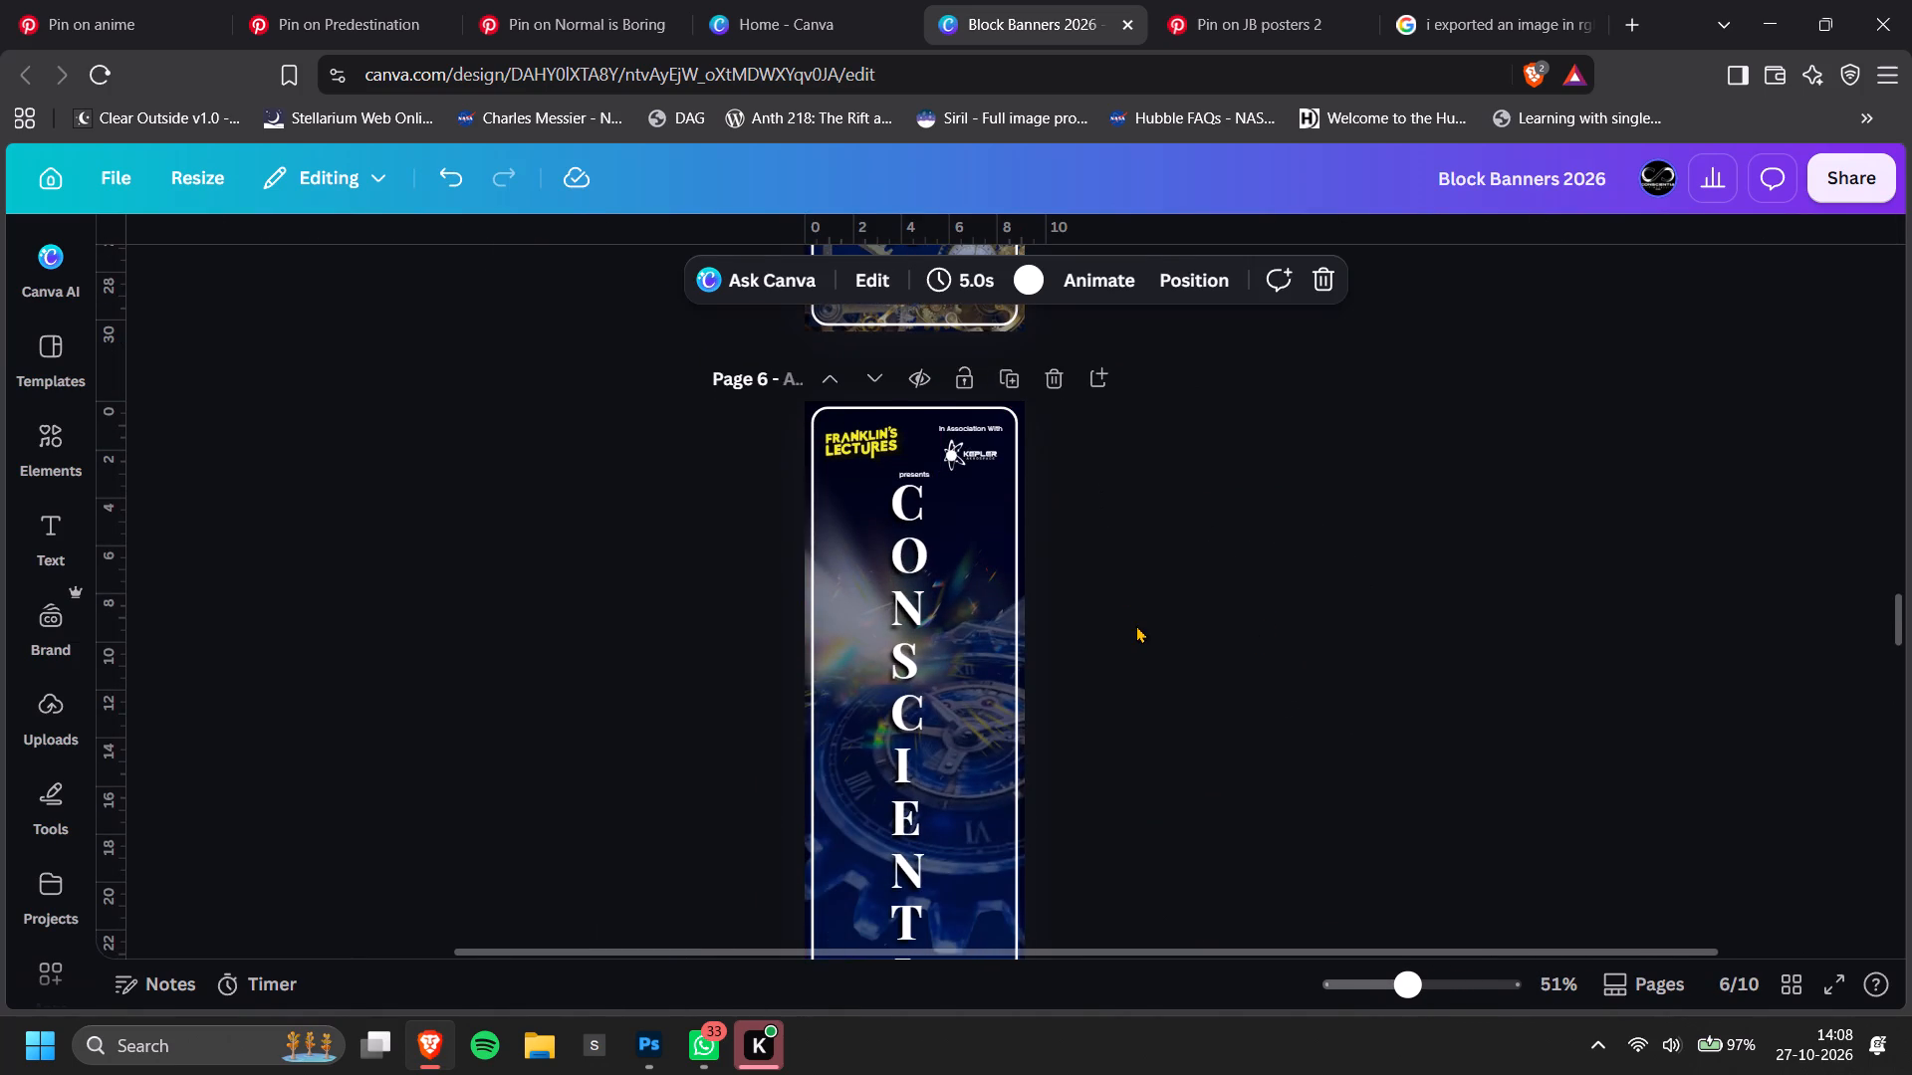
Delete the CONSCIENTIA title, the "presents" text, the Franklin's Lectures logo and the Kepler association block from the duplicated page 6.
{"action": "scroll", "coordinate": [1116, 633], "scroll_direction": "down", "scroll_amount": 4}
{"action": "scroll", "coordinate": [1089, 643], "scroll_direction": "up", "scroll_amount": 5}
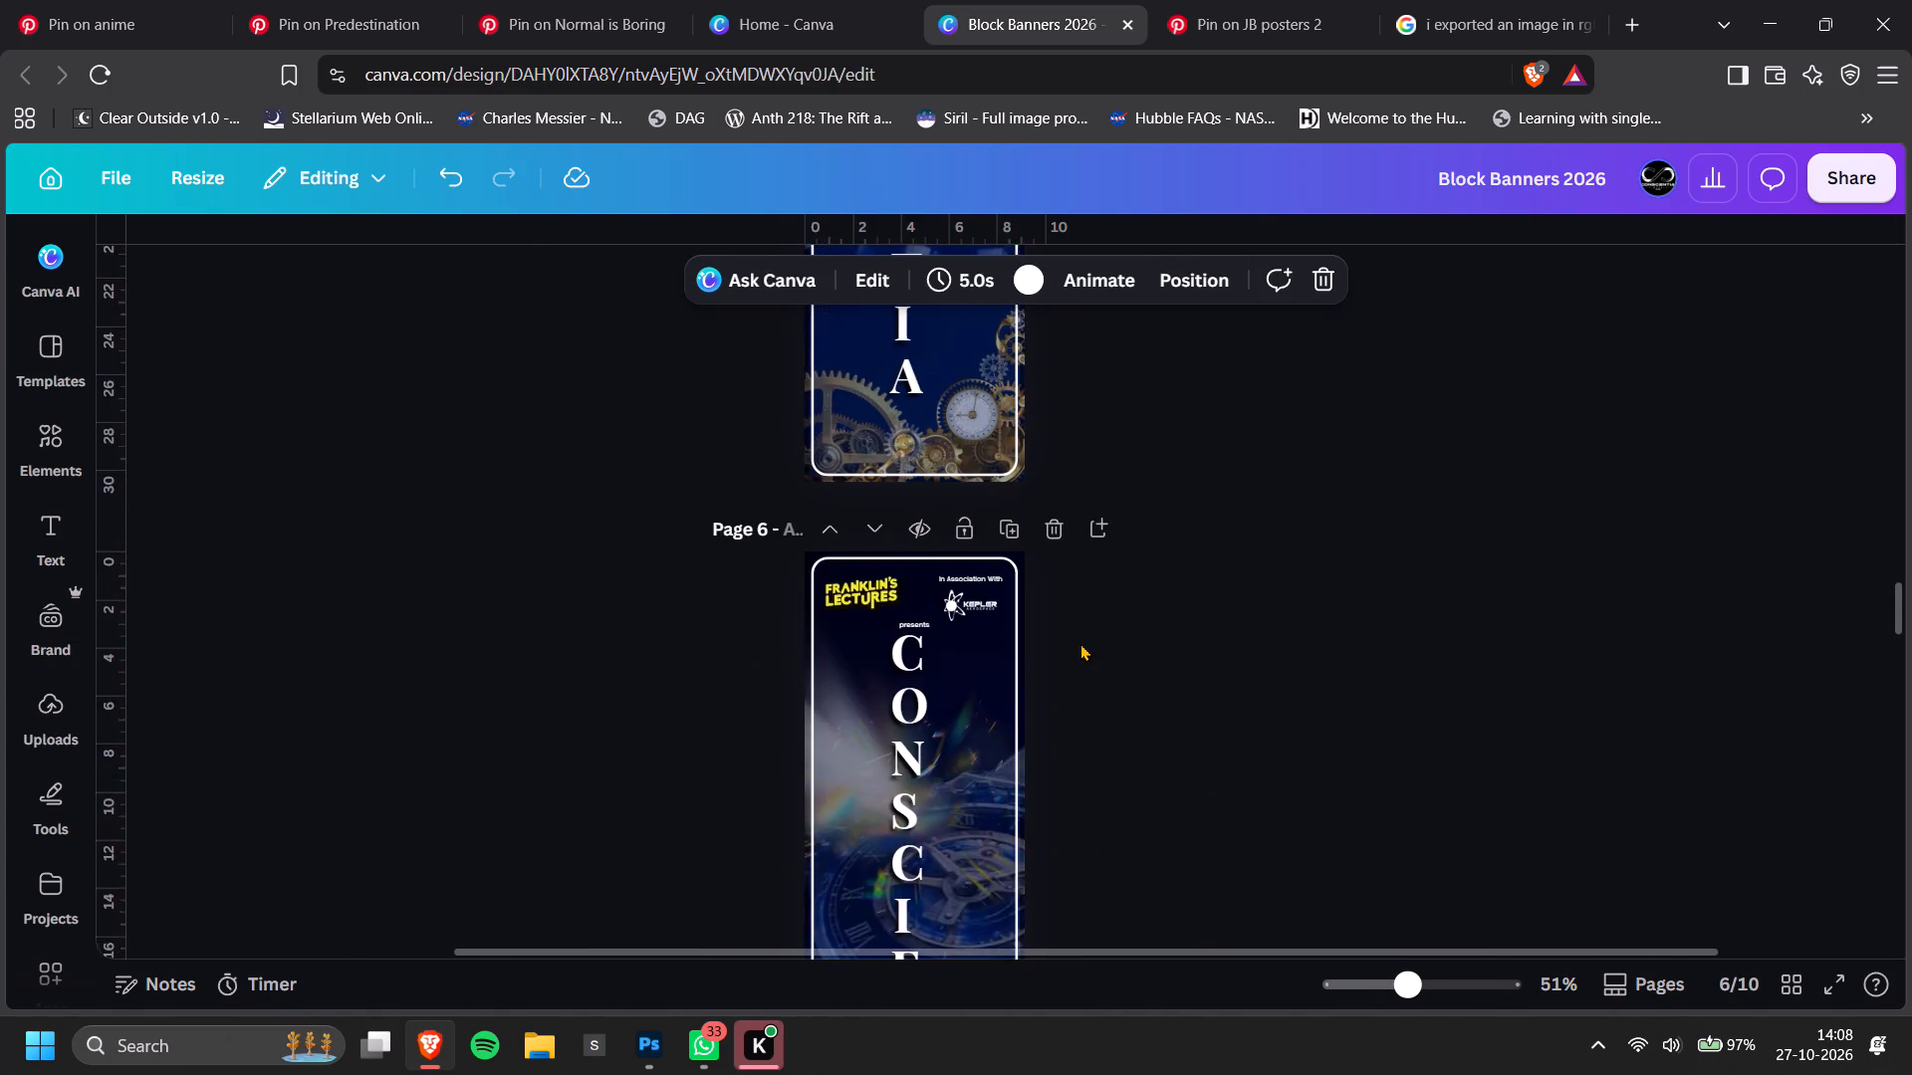
{"action": "scroll", "coordinate": [1075, 643], "scroll_direction": "up", "scroll_amount": 8, "text": "ctrl"}
{"action": "scroll", "coordinate": [1005, 569], "scroll_direction": "down", "scroll_amount": 2}
{"action": "scroll", "coordinate": [1366, 557], "scroll_direction": "down", "scroll_amount": 5, "text": "ctrl"}
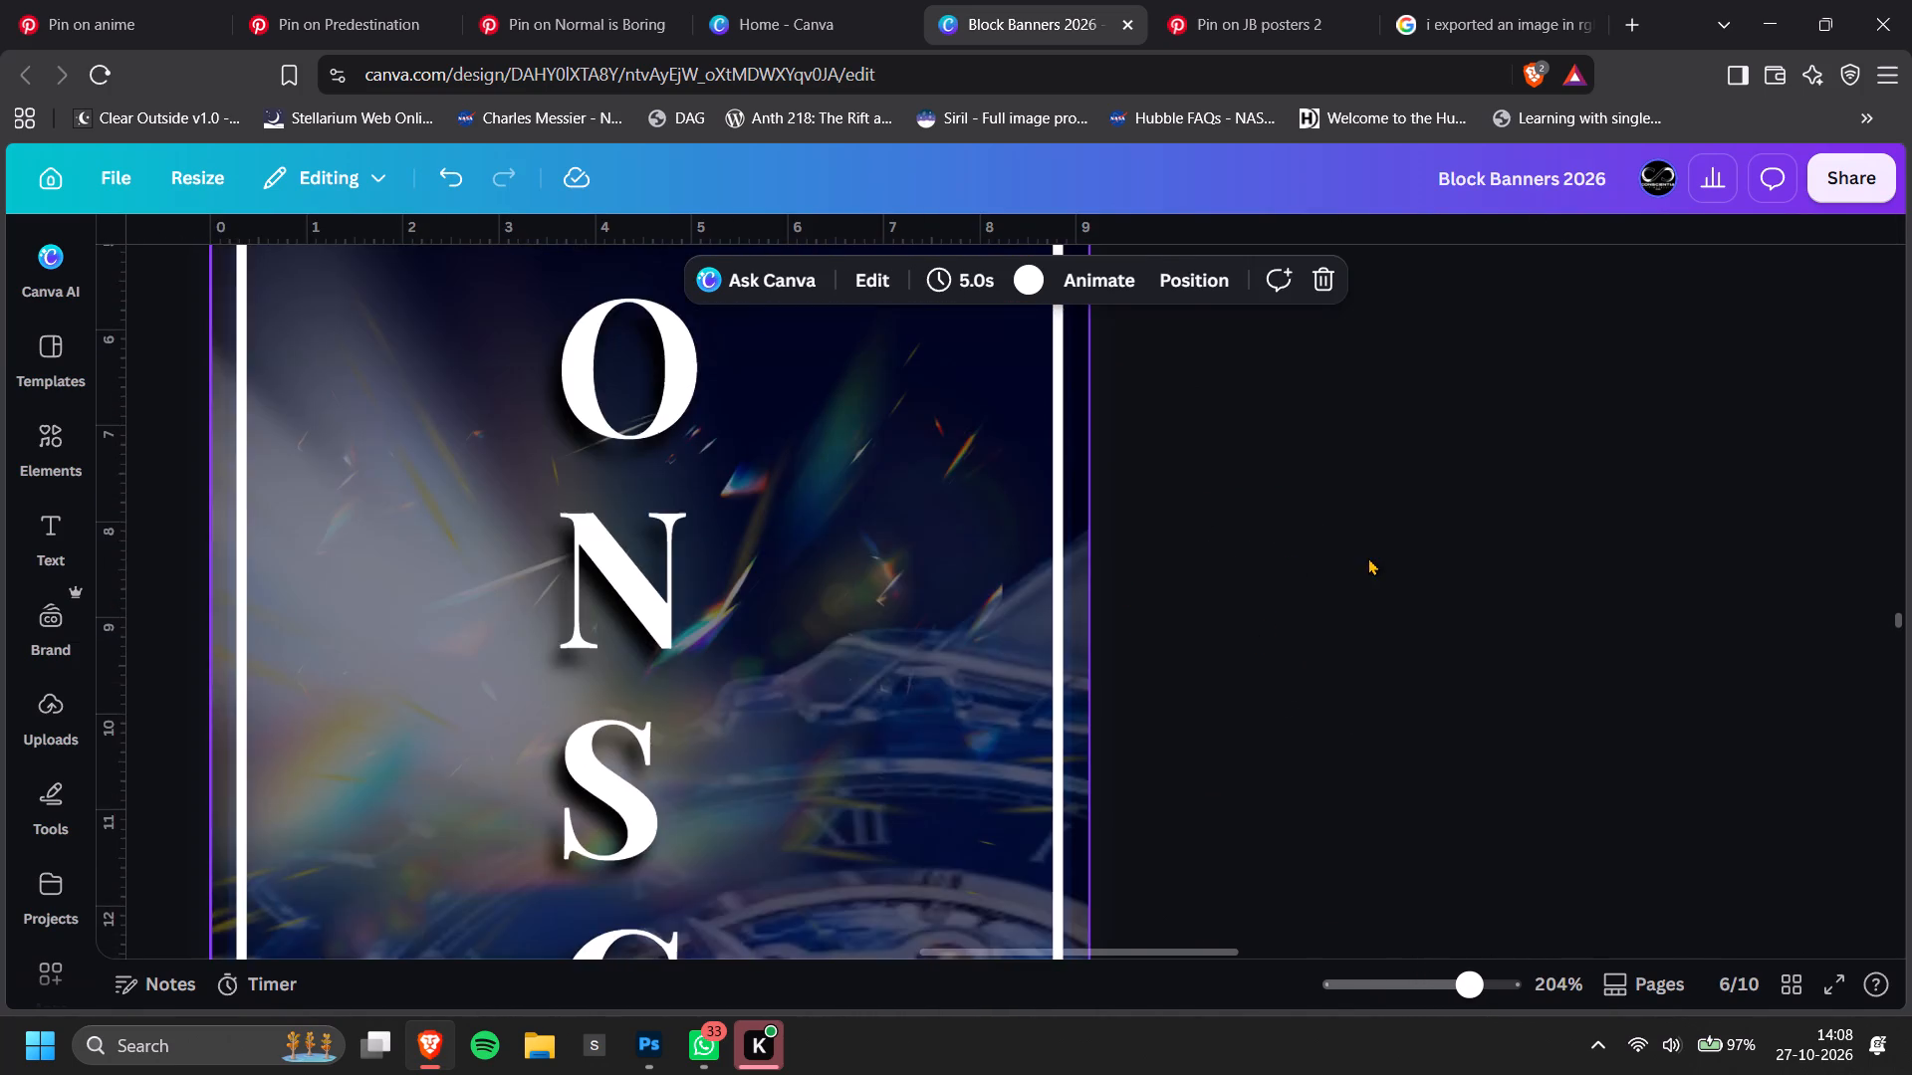
{"action": "scroll", "coordinate": [1363, 564], "scroll_direction": "down", "scroll_amount": 8, "text": "ctrl"}
{"action": "scroll", "coordinate": [1347, 560], "scroll_direction": "down", "scroll_amount": 1}
{"action": "scroll", "coordinate": [1347, 560], "scroll_direction": "up", "scroll_amount": 3}
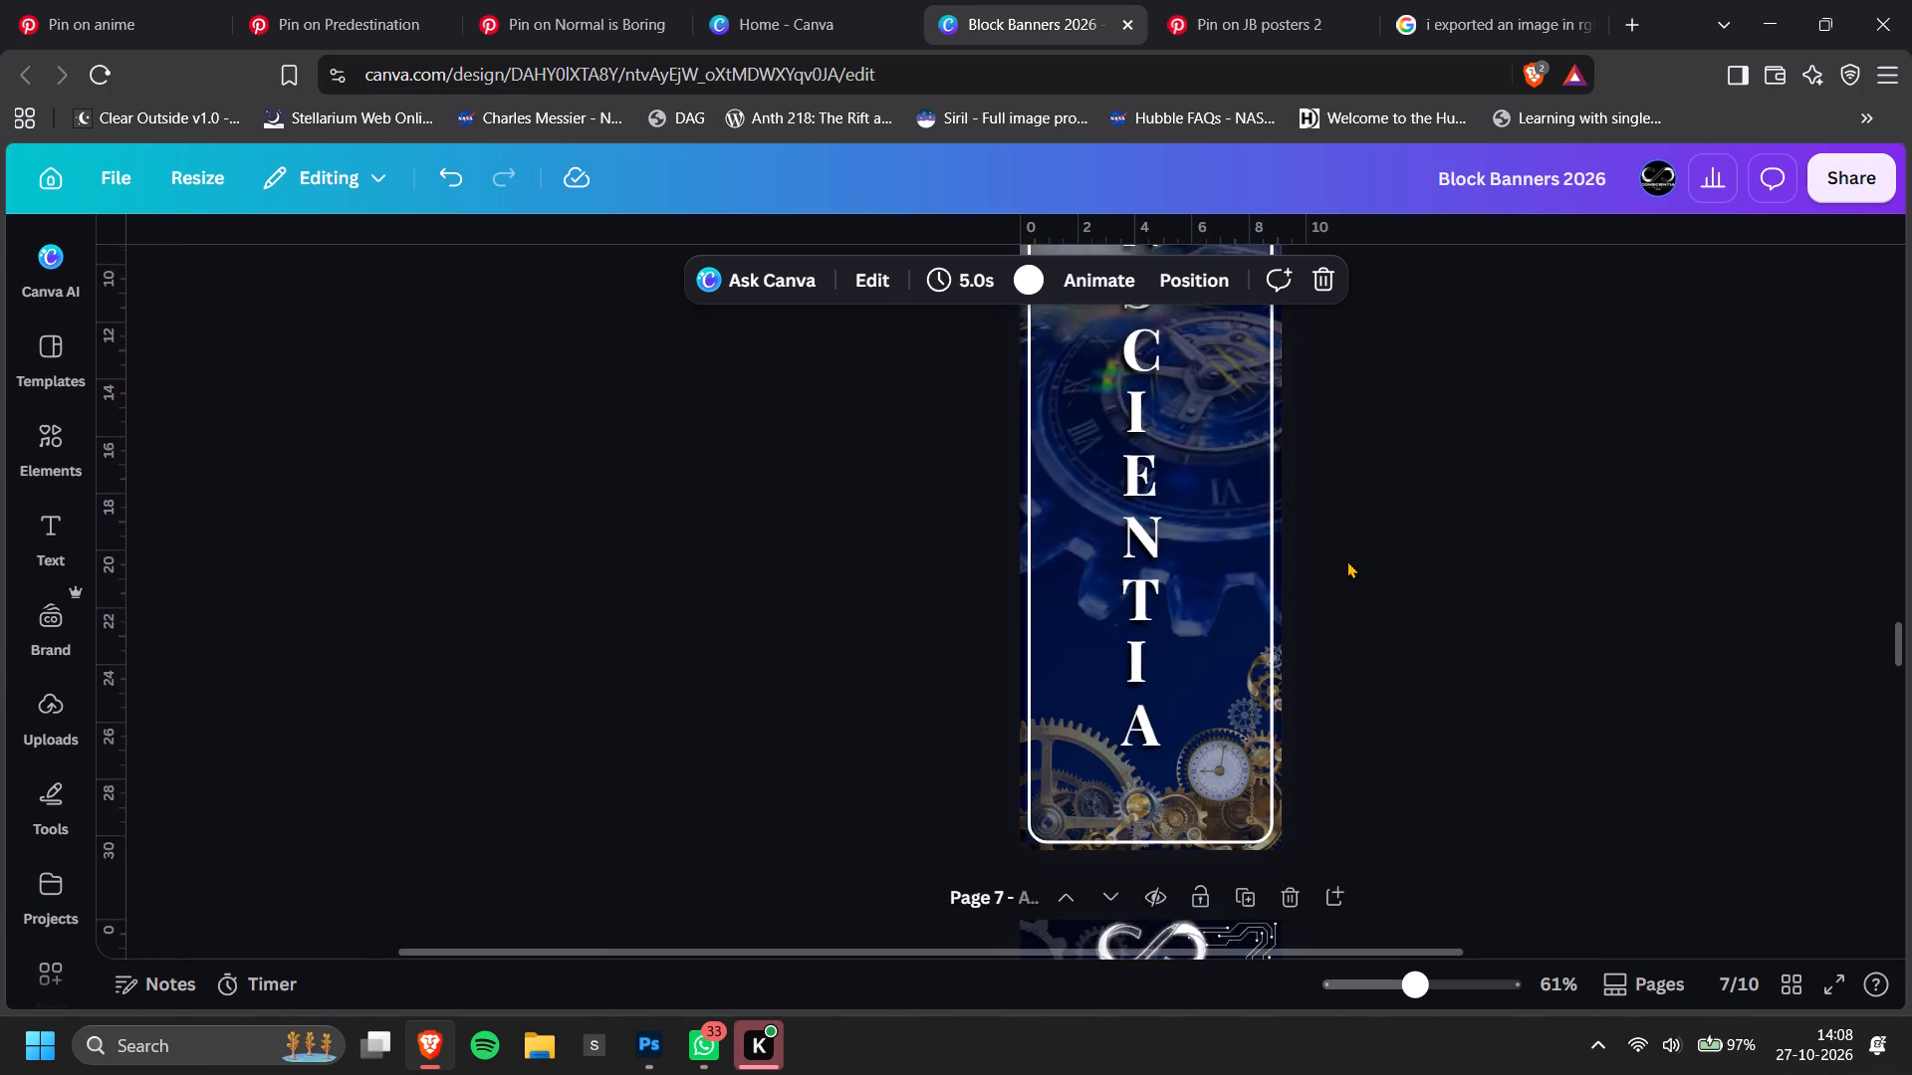
{"action": "scroll", "coordinate": [1347, 560], "scroll_direction": "up", "scroll_amount": 7}
{"action": "scroll", "coordinate": [1347, 560], "scroll_direction": "down", "scroll_amount": 3}
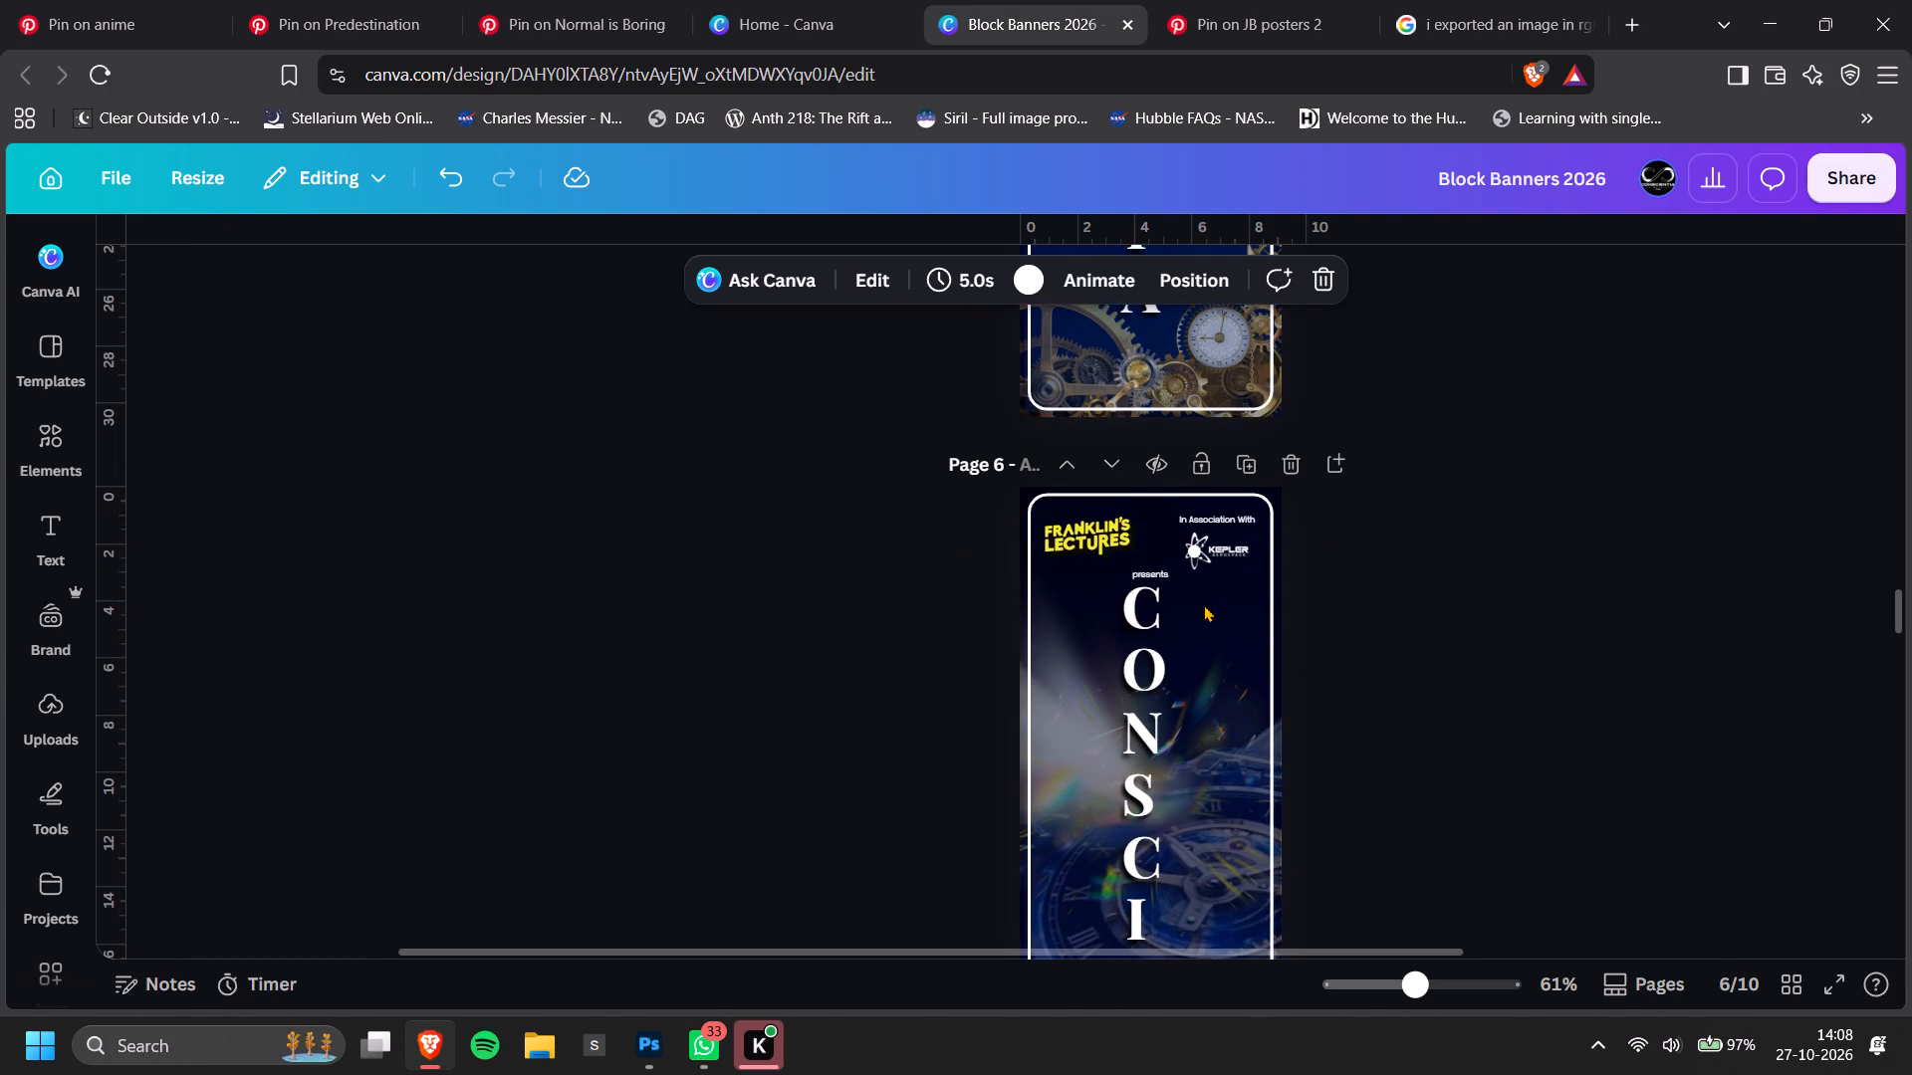
{"action": "left_click", "coordinate": [1128, 696]}
{"action": "key", "text": "BackSpace"}
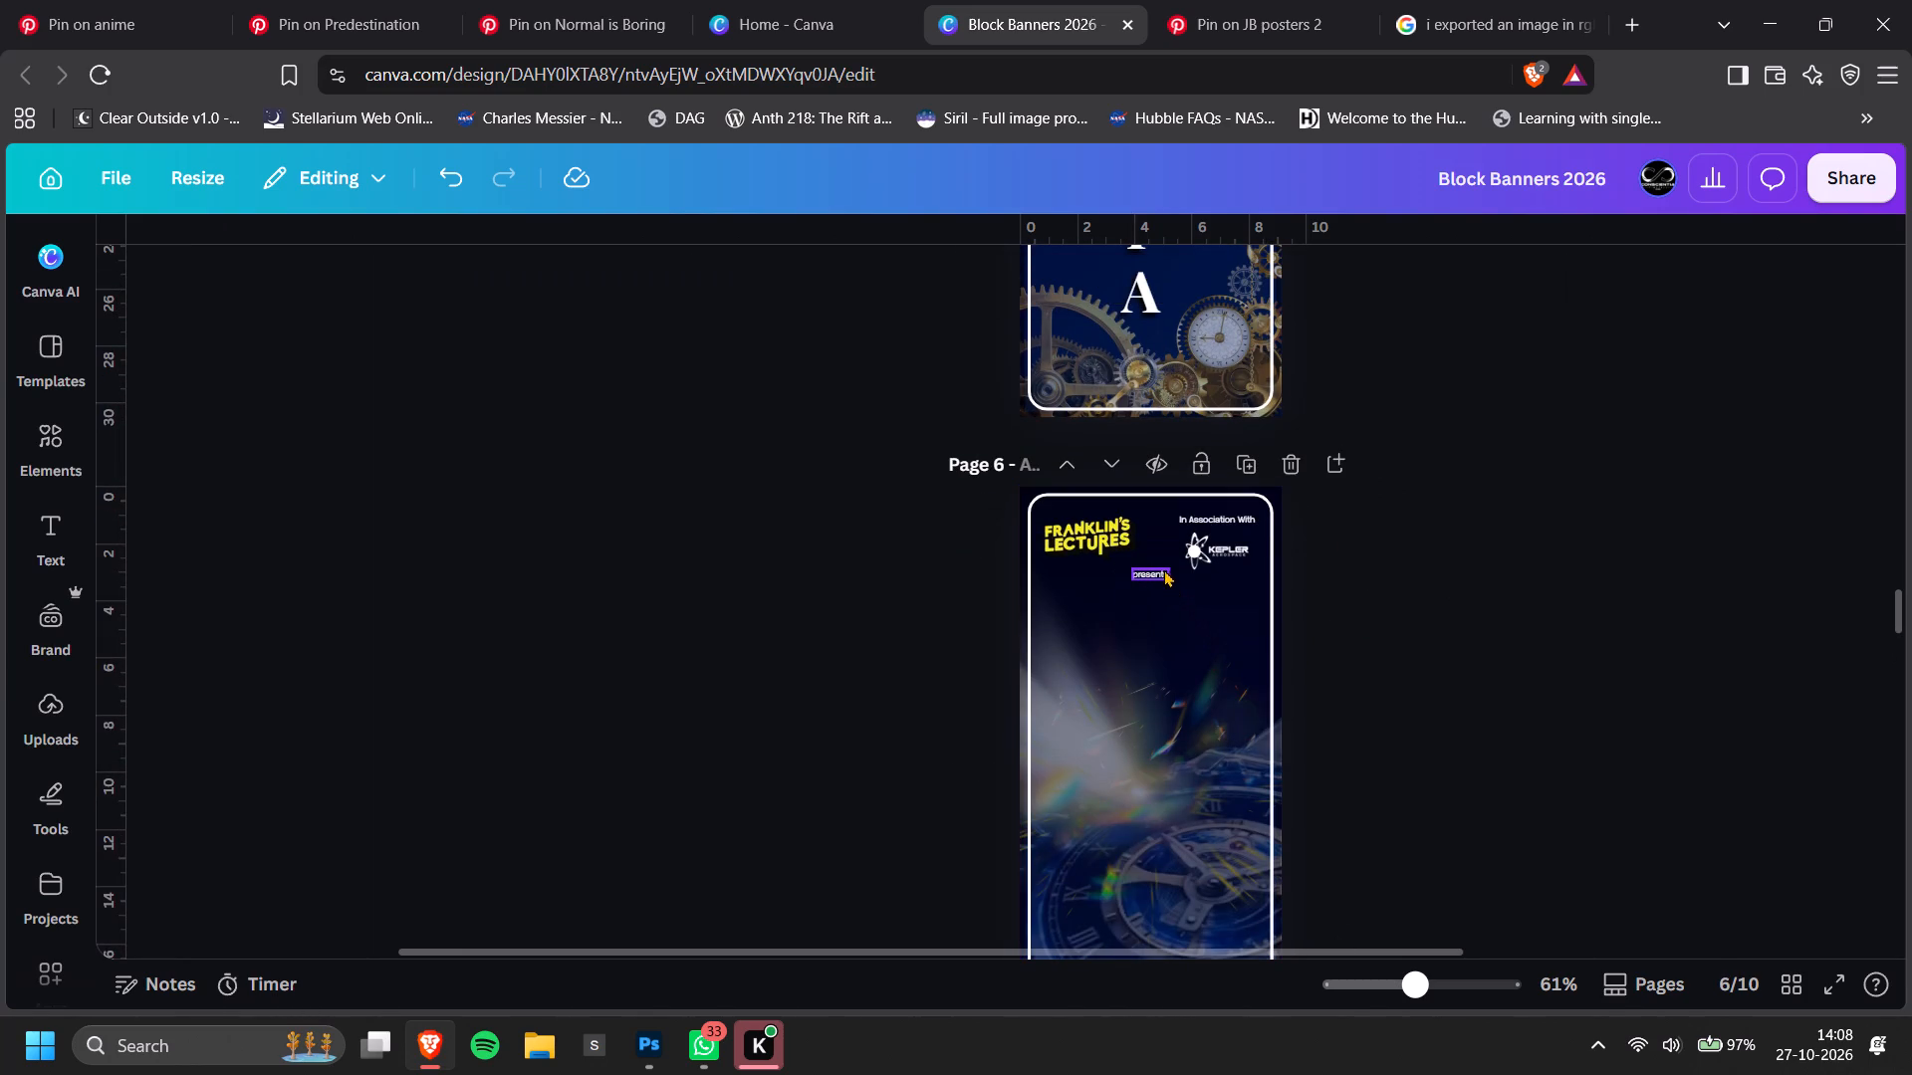
{"action": "left_click", "coordinate": [1163, 568]}
{"action": "key", "text": "BackSpace"}
{"action": "left_click", "coordinate": [1102, 546]}
{"action": "key", "text": "BackSpace"}
{"action": "left_click", "coordinate": [1191, 545]}
{"action": "key", "text": "BackSpace"}
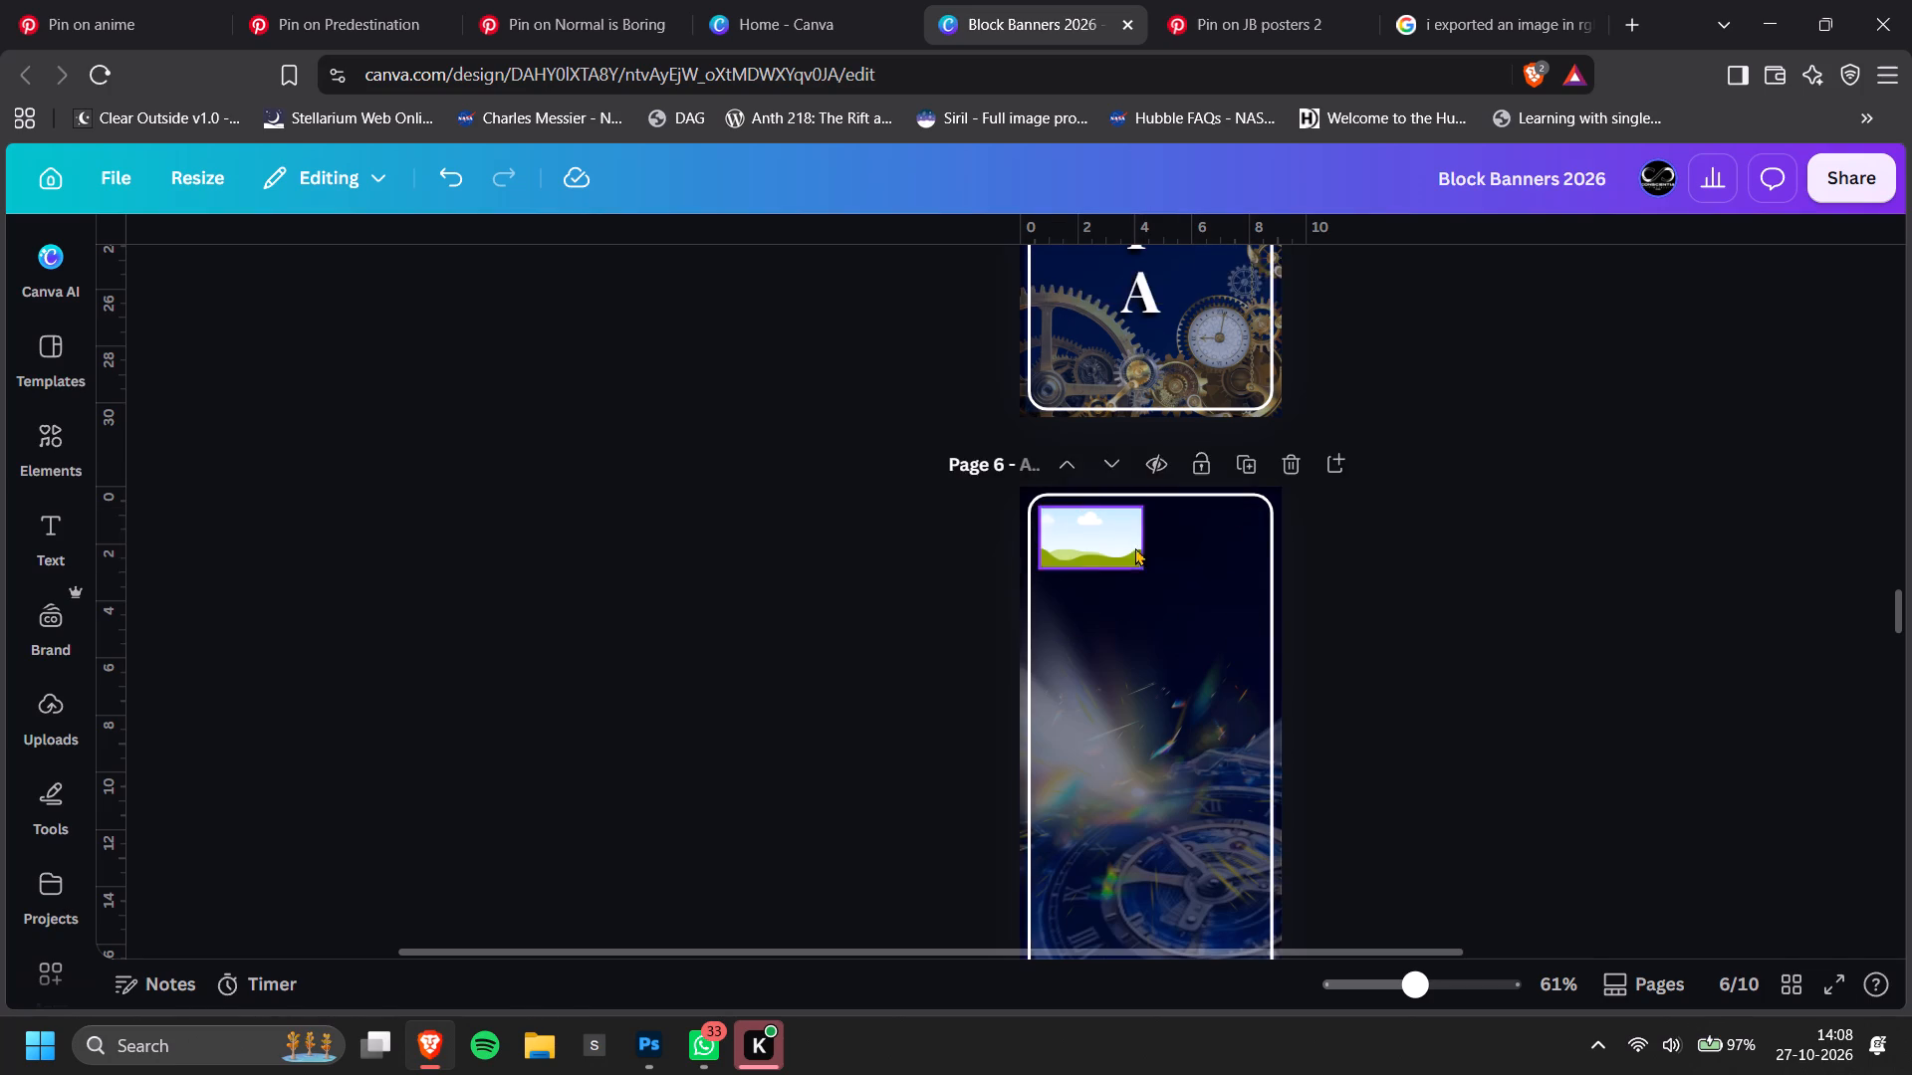
{"action": "left_click", "coordinate": [1135, 547]}
{"action": "key", "text": "BackSpace"}
{"action": "left_click", "coordinate": [1434, 551]}
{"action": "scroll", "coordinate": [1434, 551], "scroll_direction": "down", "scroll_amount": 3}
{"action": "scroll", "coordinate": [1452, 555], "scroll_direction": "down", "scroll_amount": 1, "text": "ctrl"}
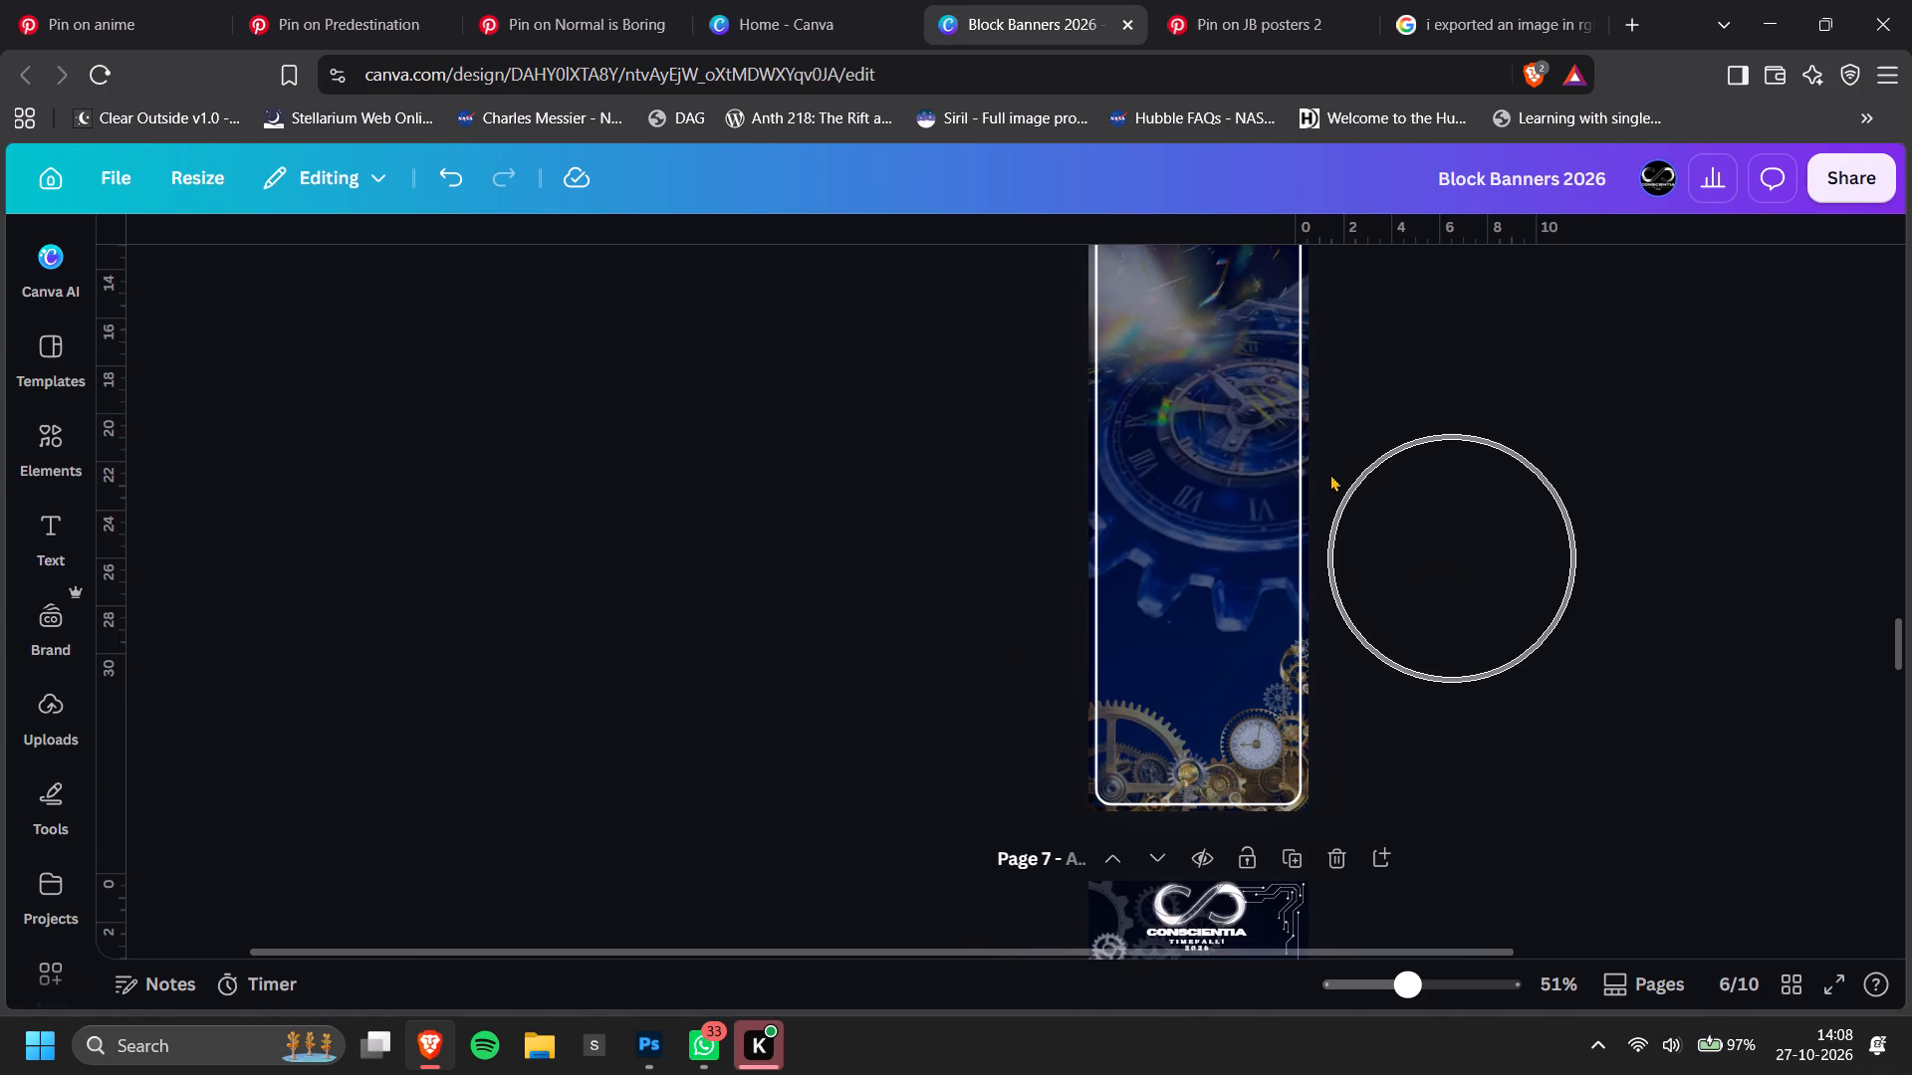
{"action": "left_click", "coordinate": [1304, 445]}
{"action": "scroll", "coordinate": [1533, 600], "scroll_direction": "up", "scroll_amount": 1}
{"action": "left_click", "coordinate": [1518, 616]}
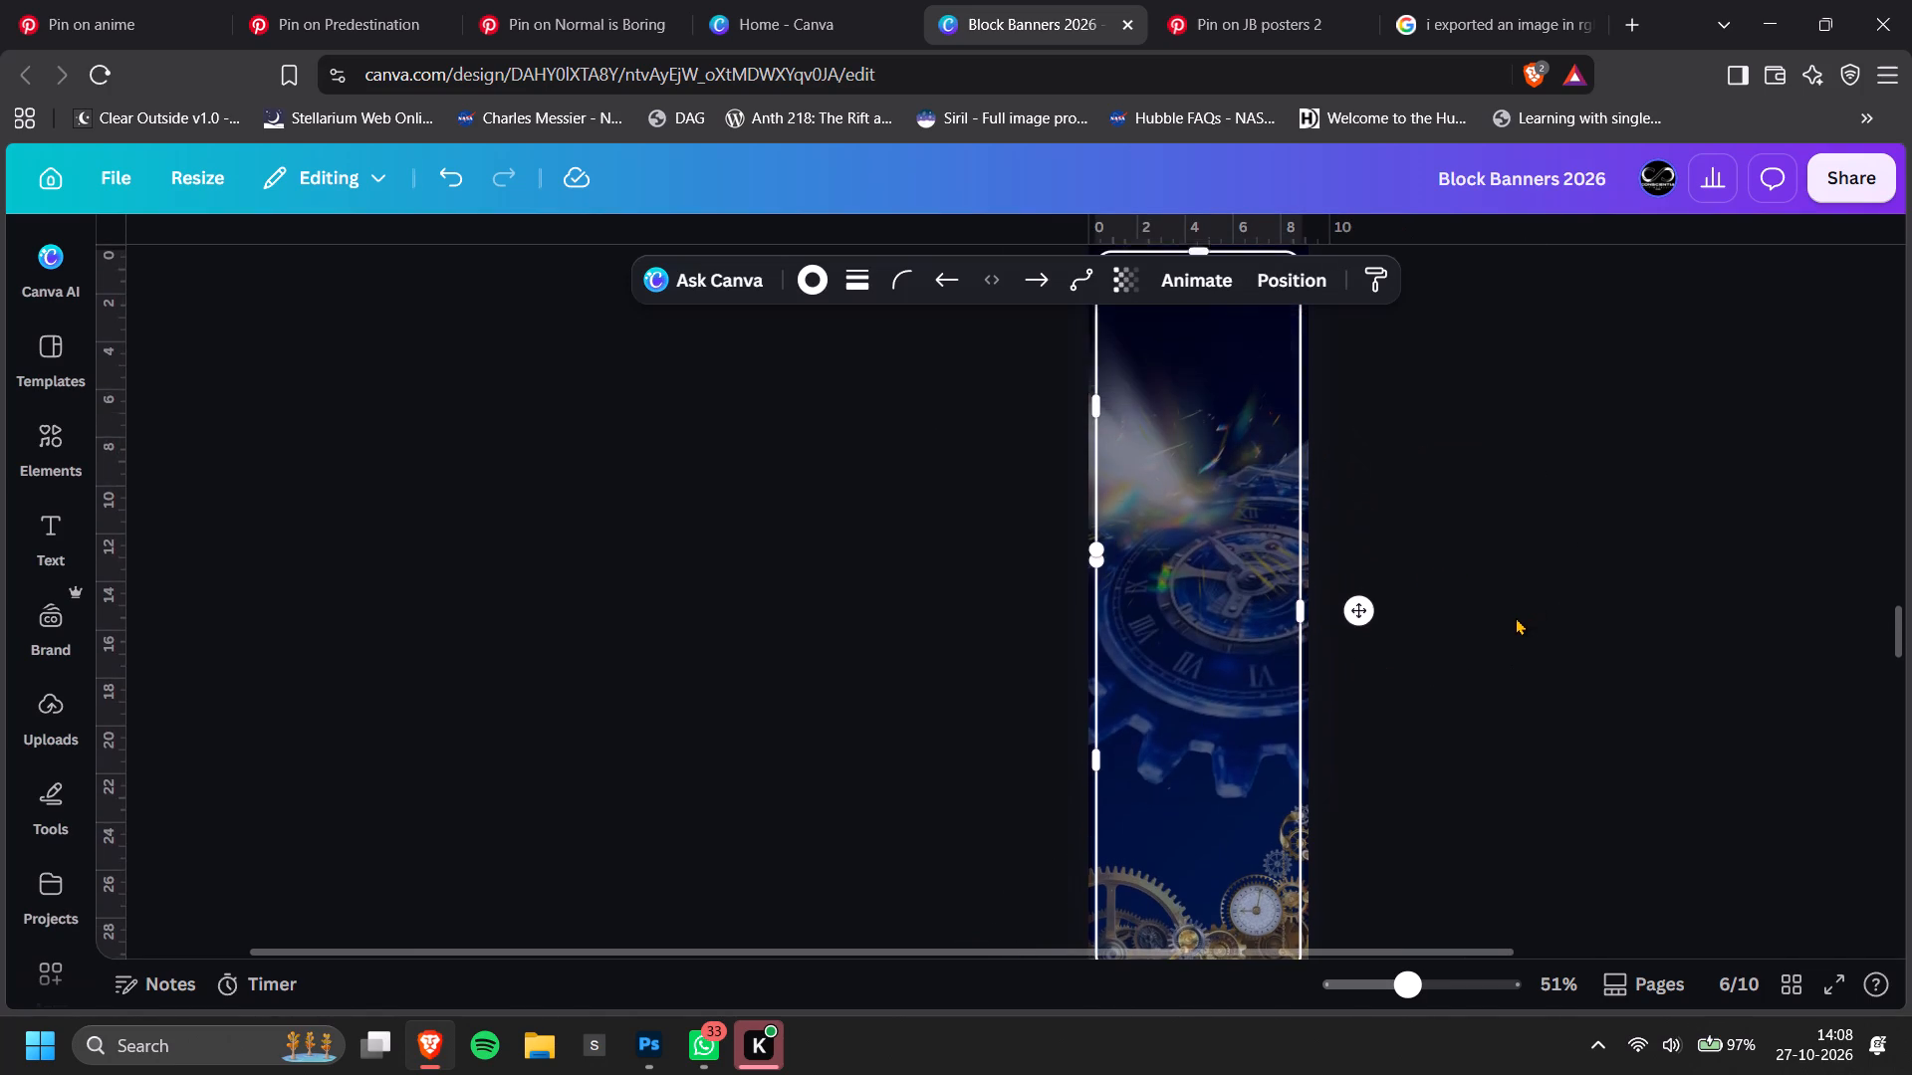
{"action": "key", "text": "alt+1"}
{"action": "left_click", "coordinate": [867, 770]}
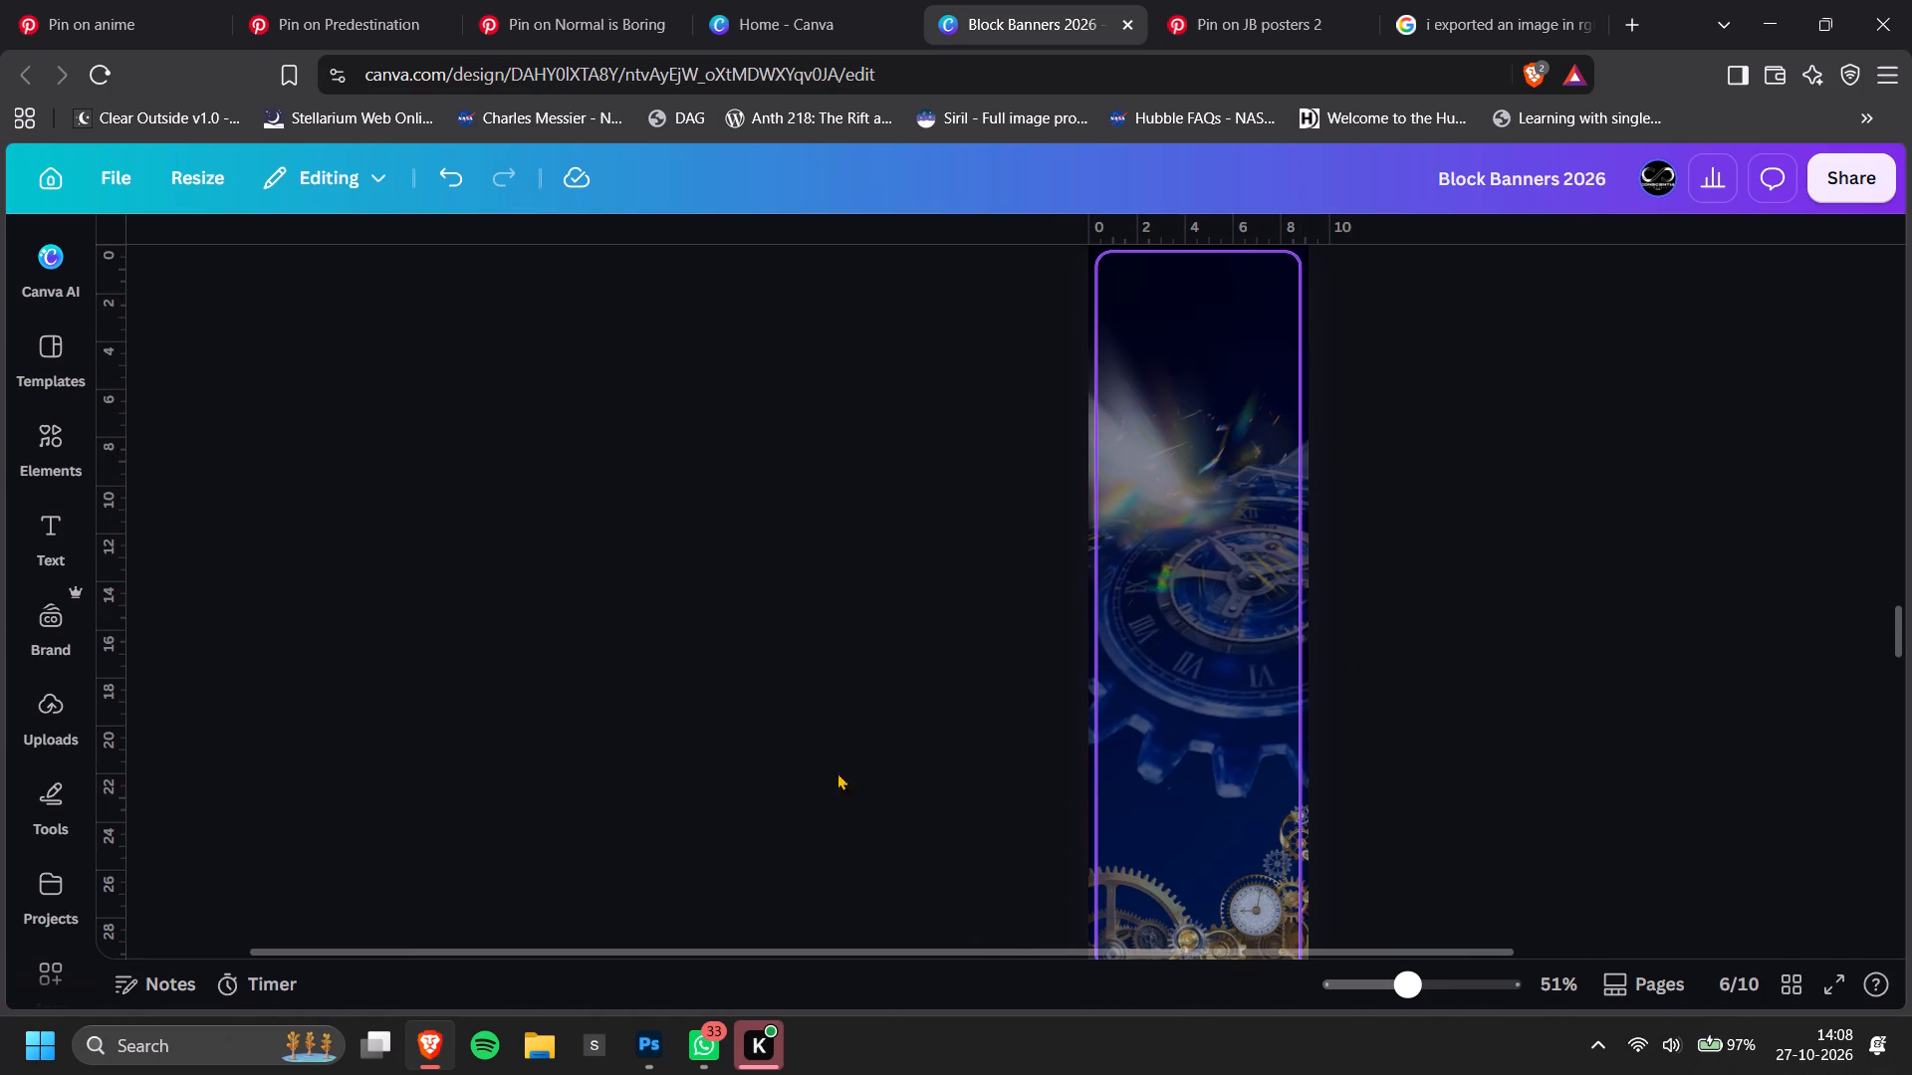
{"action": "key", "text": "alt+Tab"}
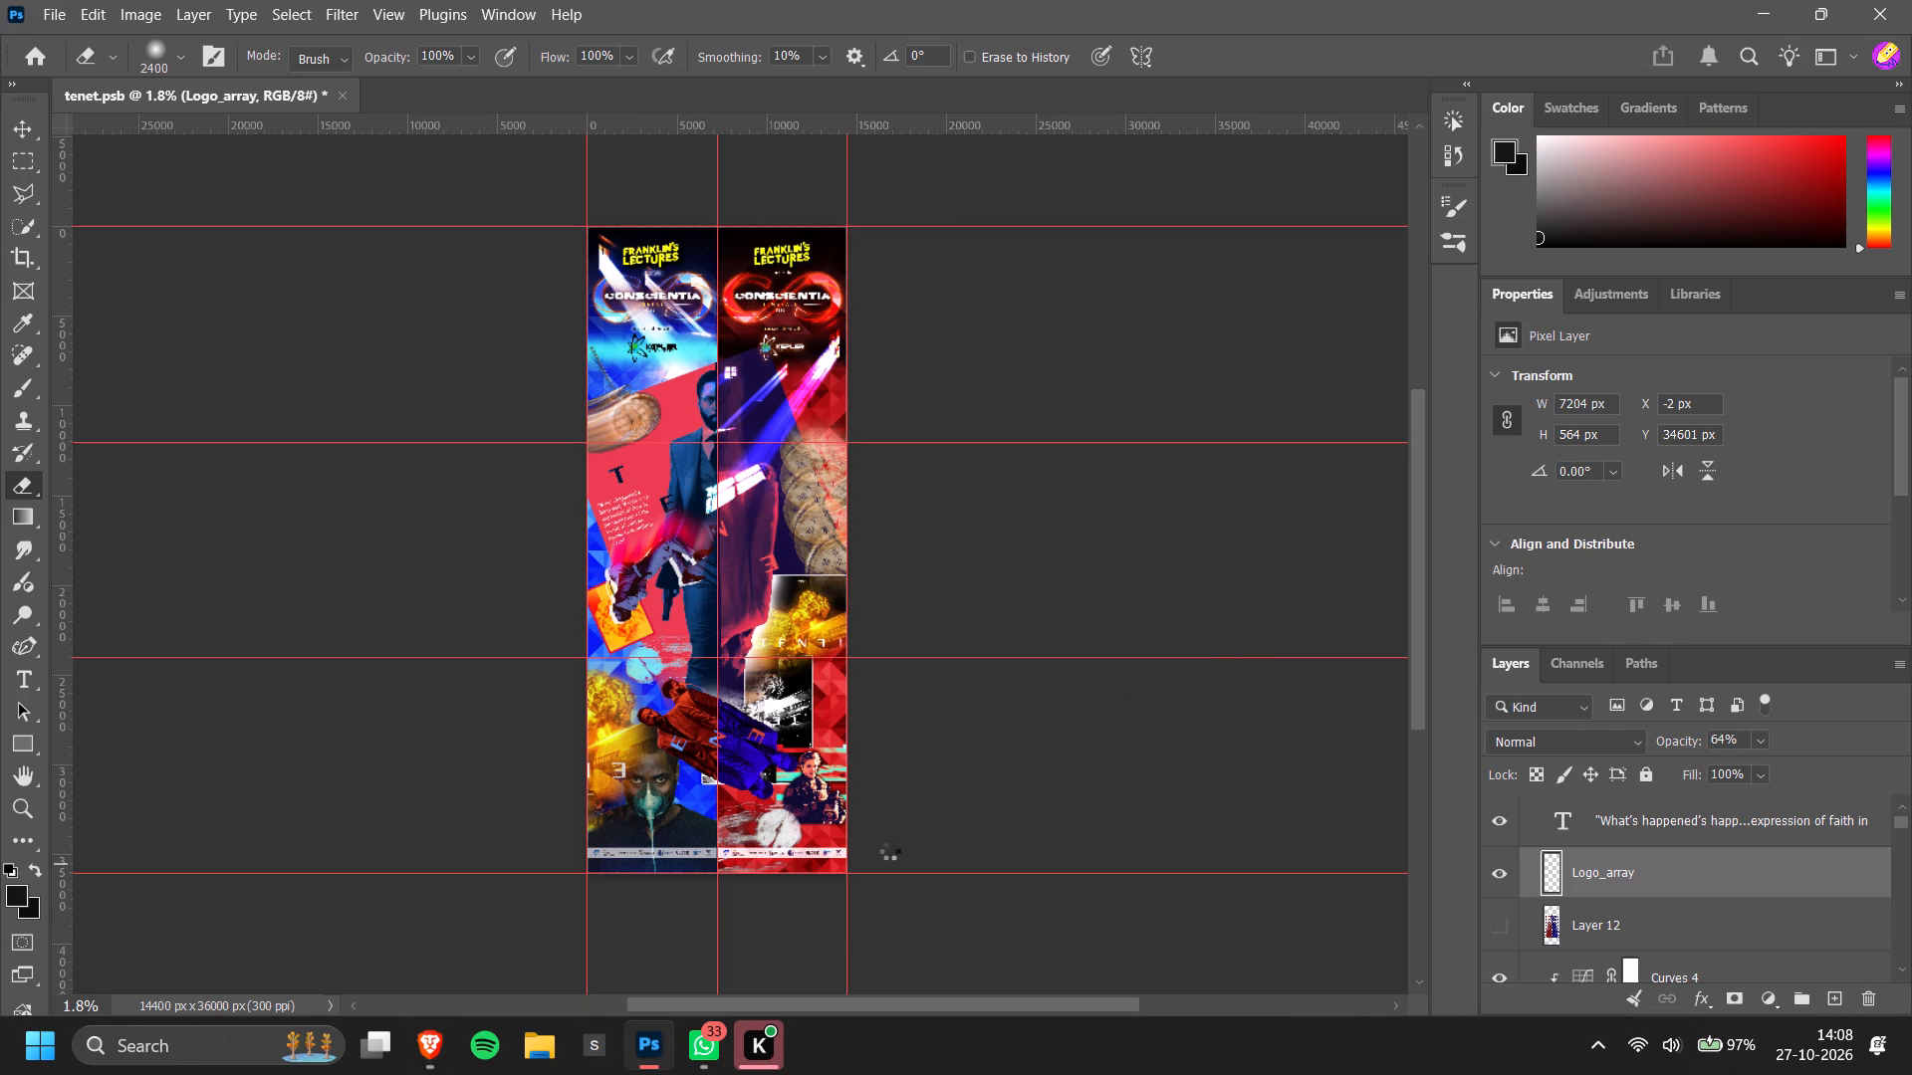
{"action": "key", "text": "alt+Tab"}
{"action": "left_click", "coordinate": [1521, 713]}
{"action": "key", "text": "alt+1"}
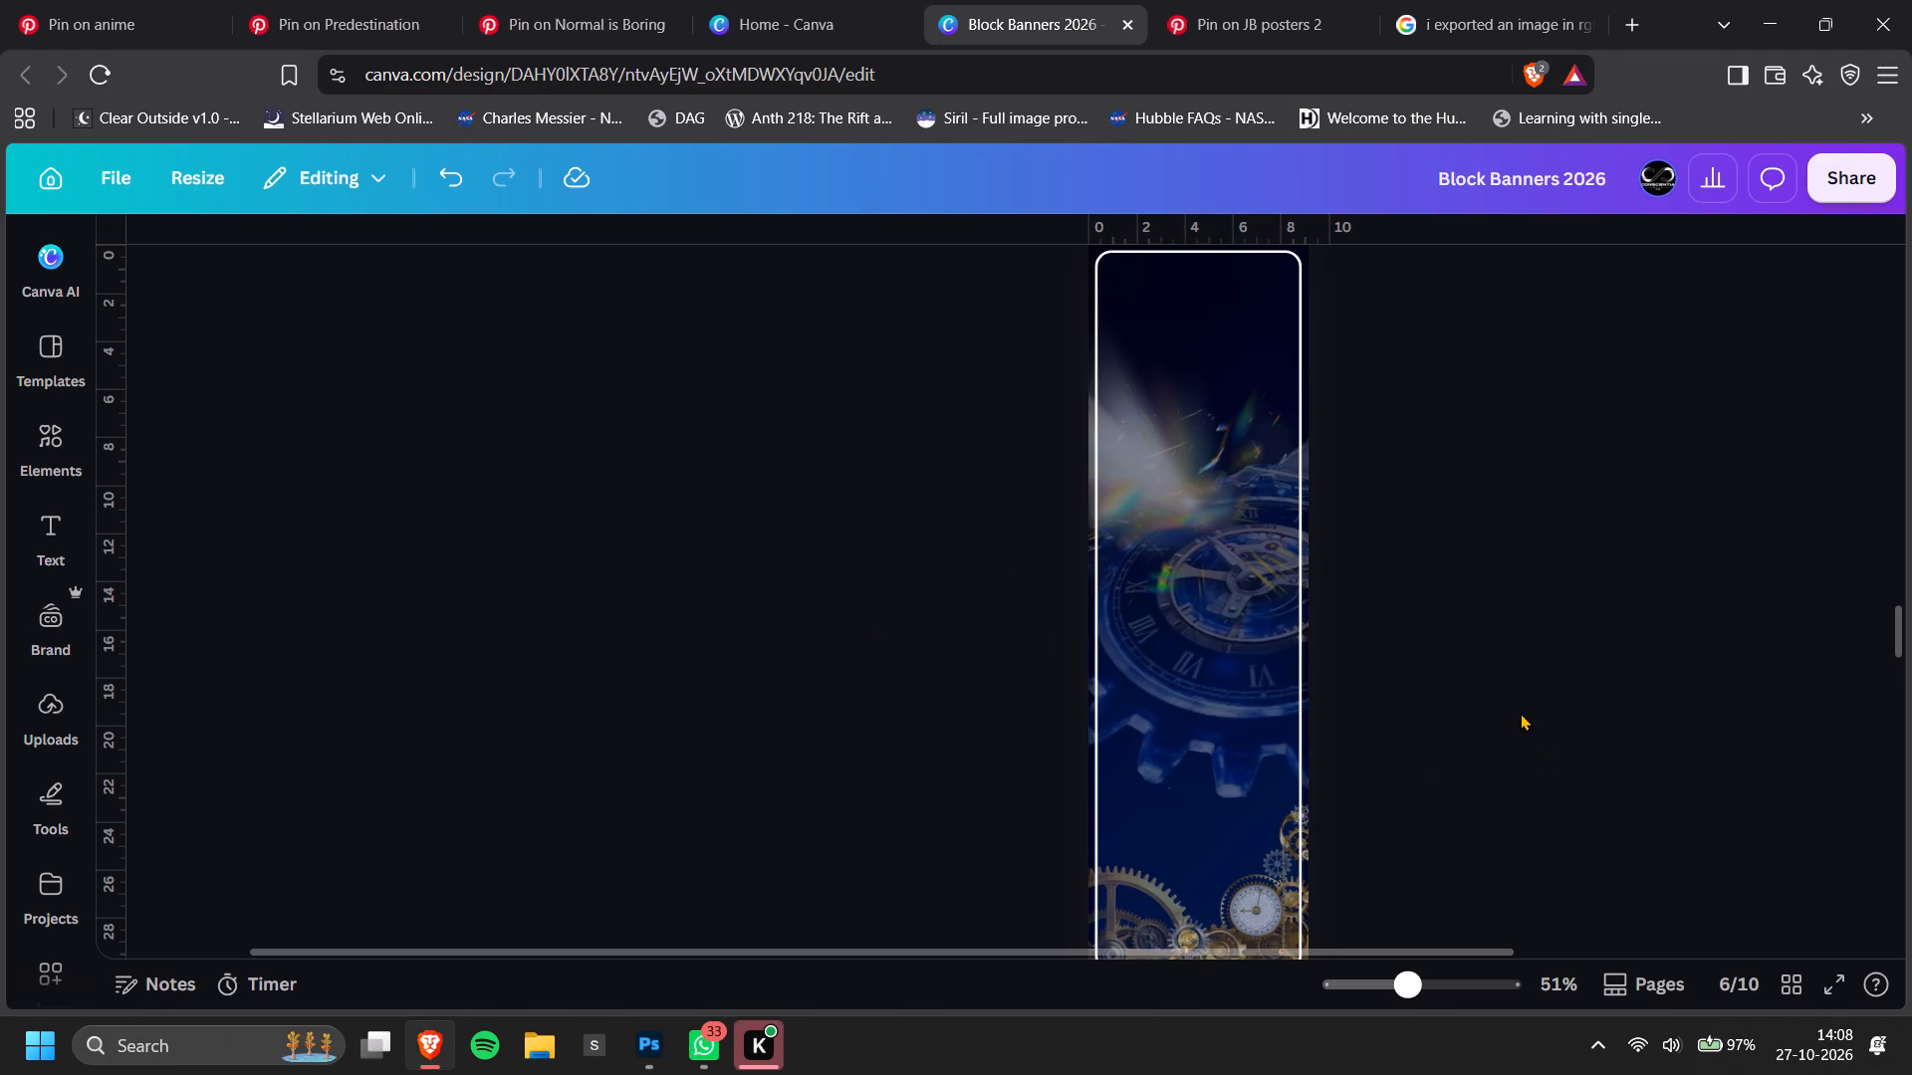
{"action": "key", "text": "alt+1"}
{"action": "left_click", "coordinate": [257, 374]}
Delete the gold gears and clock cluster in page 6's lower-right corner.
{"action": "scroll", "coordinate": [1216, 476], "scroll_direction": "down", "scroll_amount": 2}
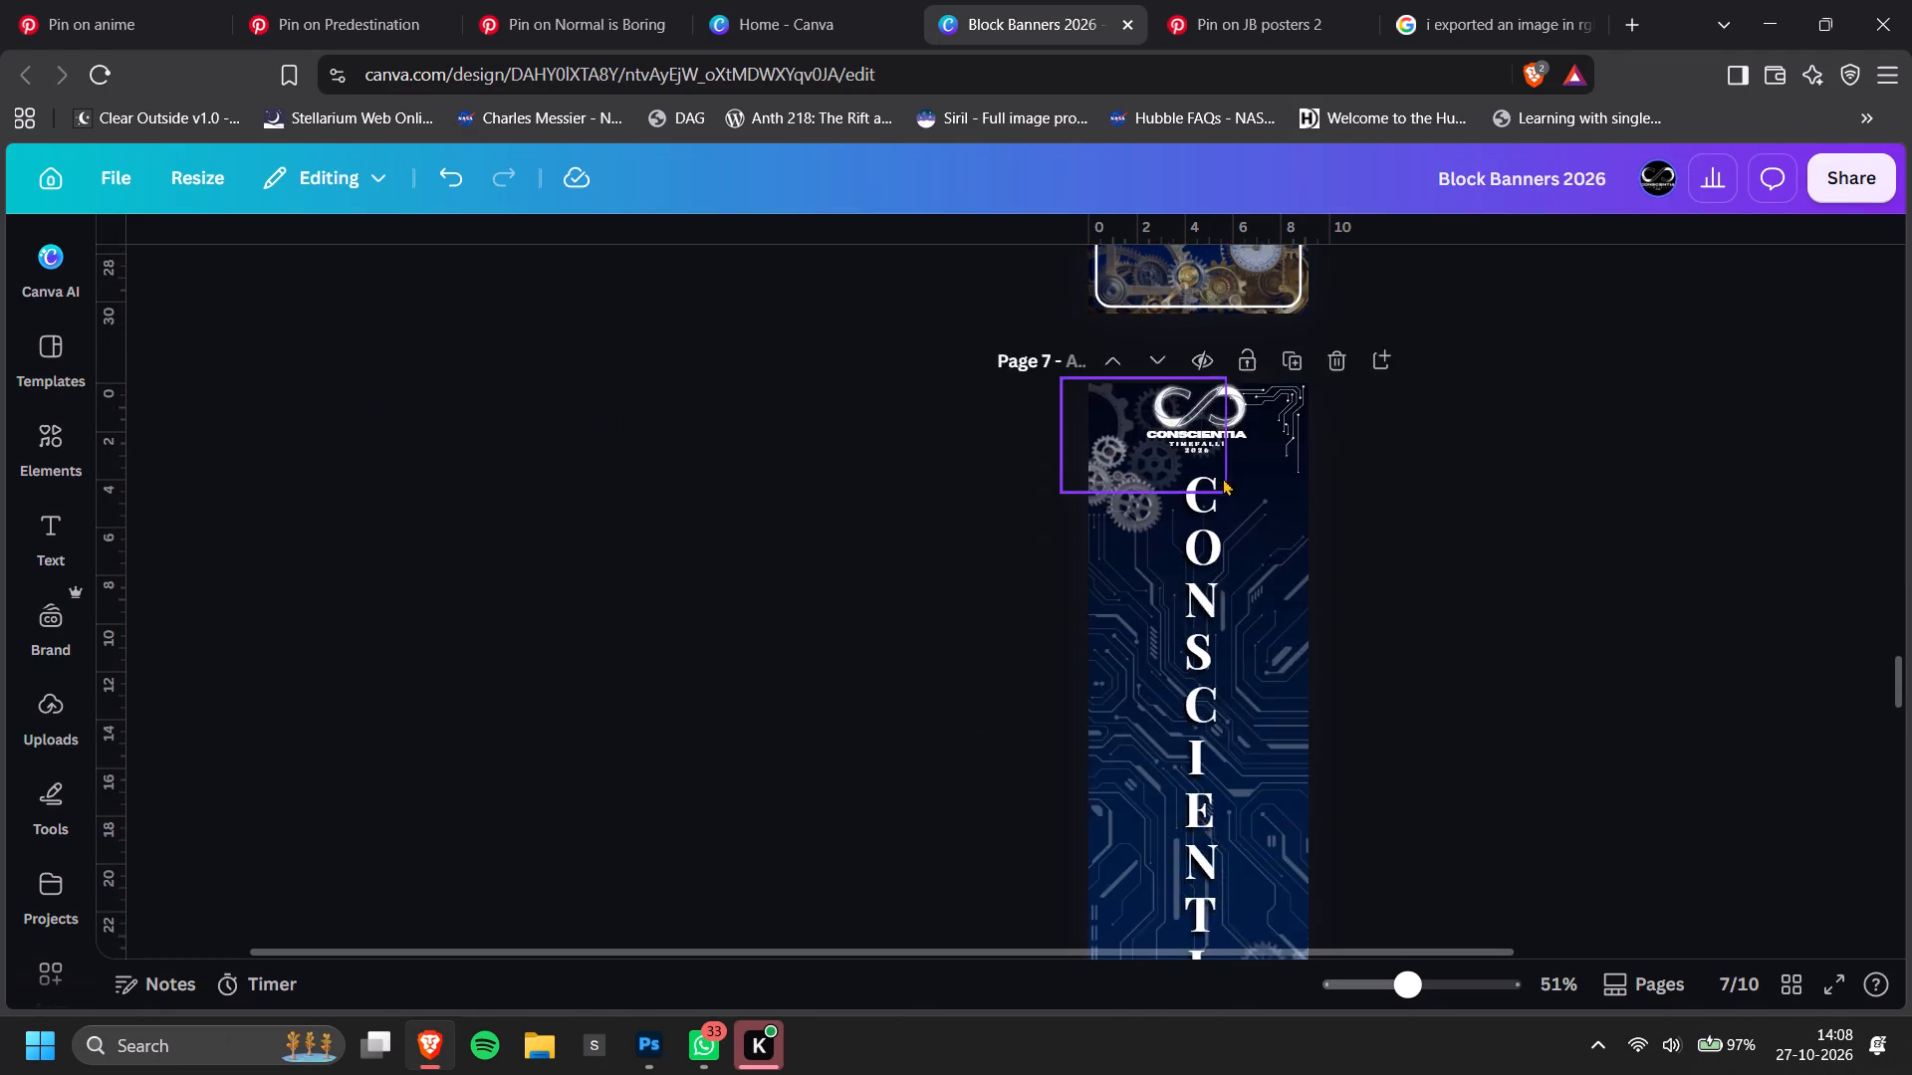
{"action": "scroll", "coordinate": [1224, 477], "scroll_direction": "up", "scroll_amount": 2}
{"action": "scroll", "coordinate": [1461, 534], "scroll_direction": "up", "scroll_amount": 2, "text": "ctrl"}
{"action": "scroll", "coordinate": [1309, 694], "scroll_direction": "down", "scroll_amount": 1}
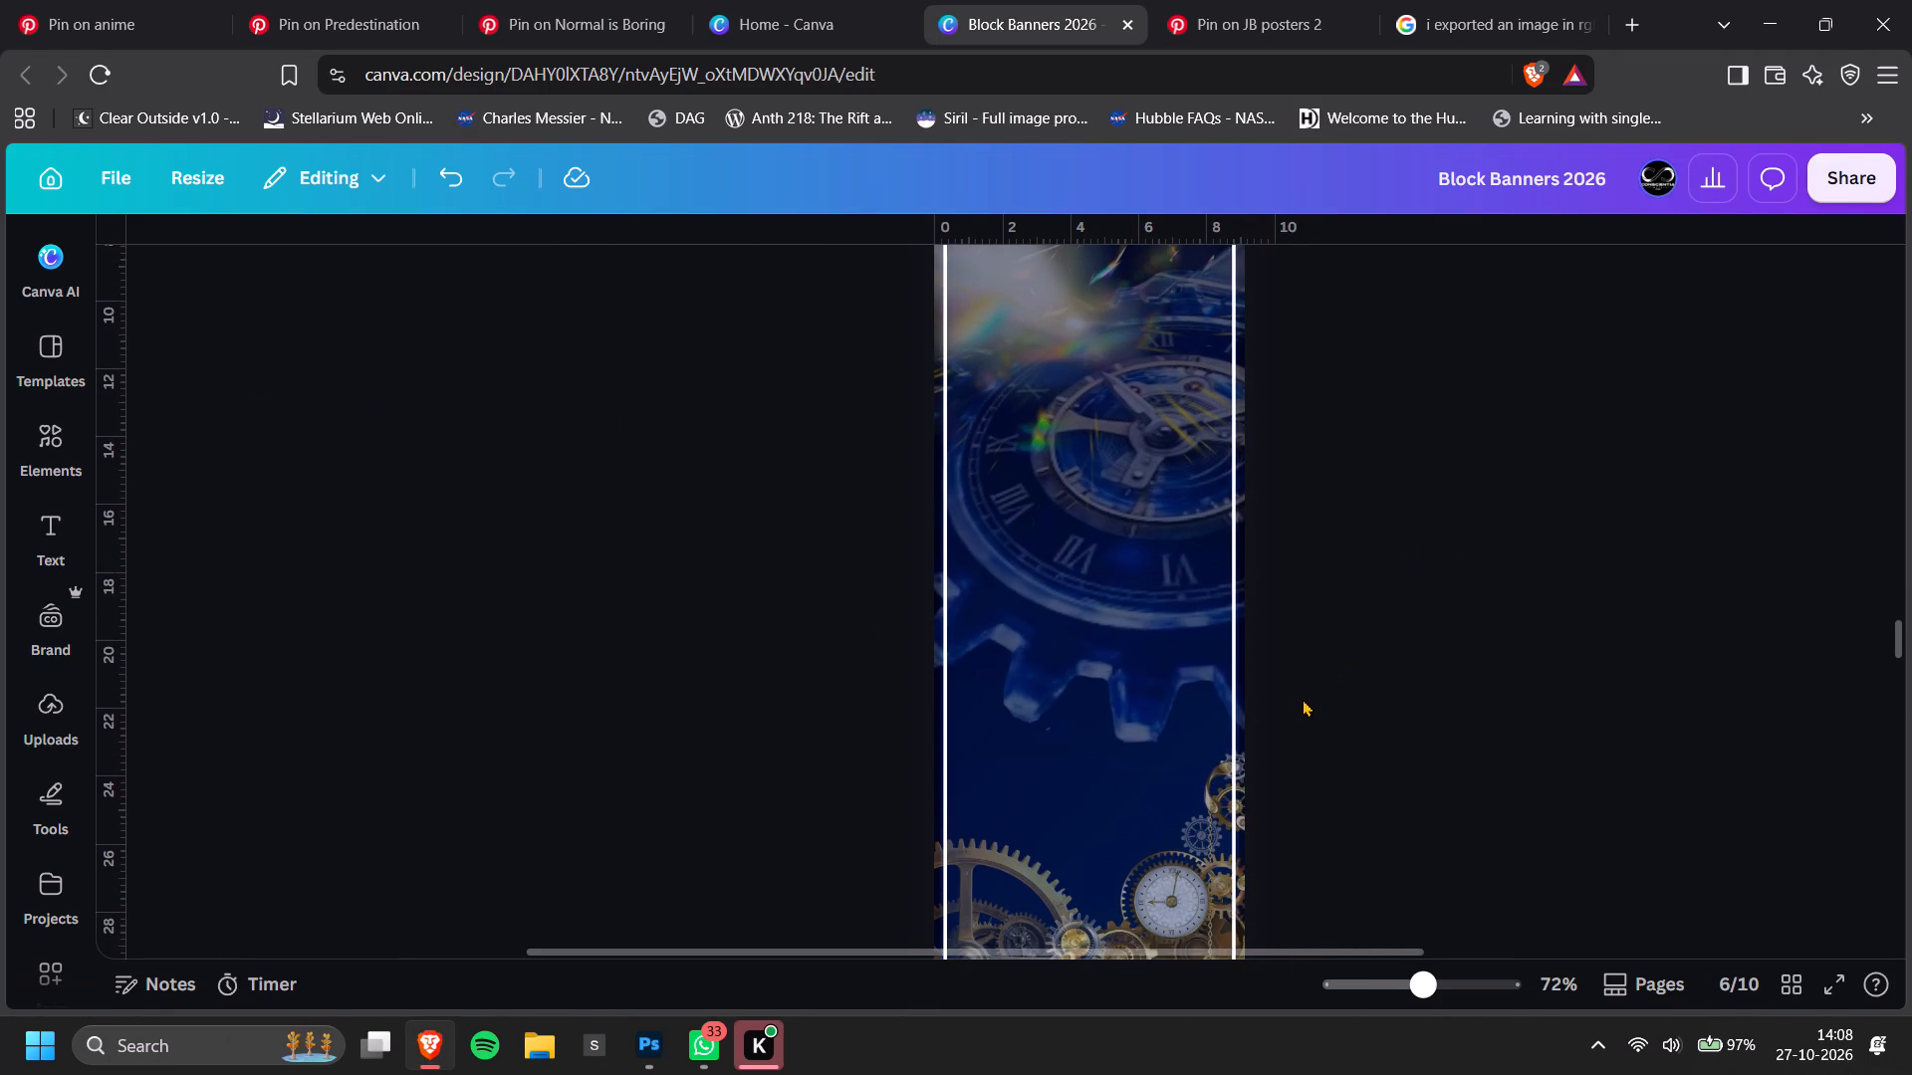
{"action": "scroll", "coordinate": [1245, 776], "scroll_direction": "down", "scroll_amount": 2}
{"action": "scroll", "coordinate": [1336, 687], "scroll_direction": "down", "scroll_amount": 1, "text": "ctrl"}
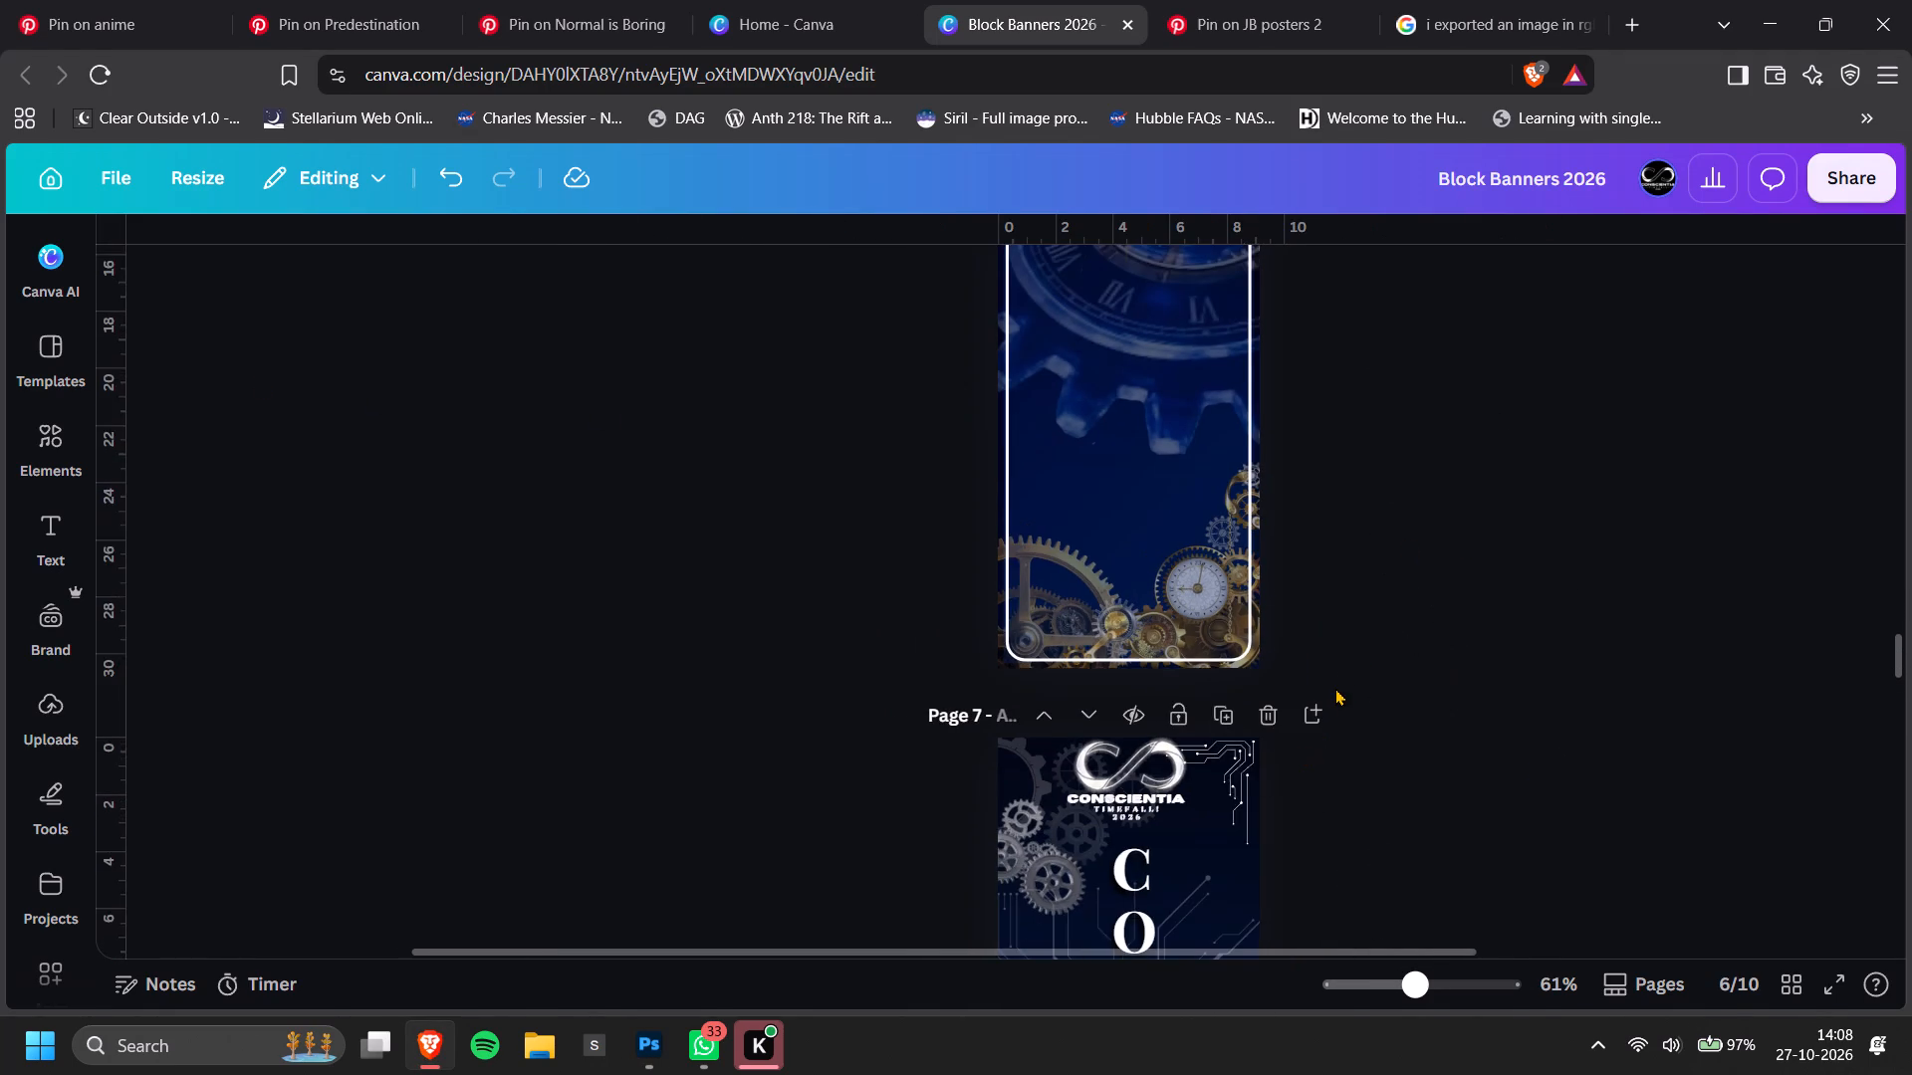
{"action": "scroll", "coordinate": [1335, 688], "scroll_direction": "up", "scroll_amount": 2}
{"action": "scroll", "coordinate": [1299, 747], "scroll_direction": "down", "scroll_amount": 1, "text": "ctrl"}
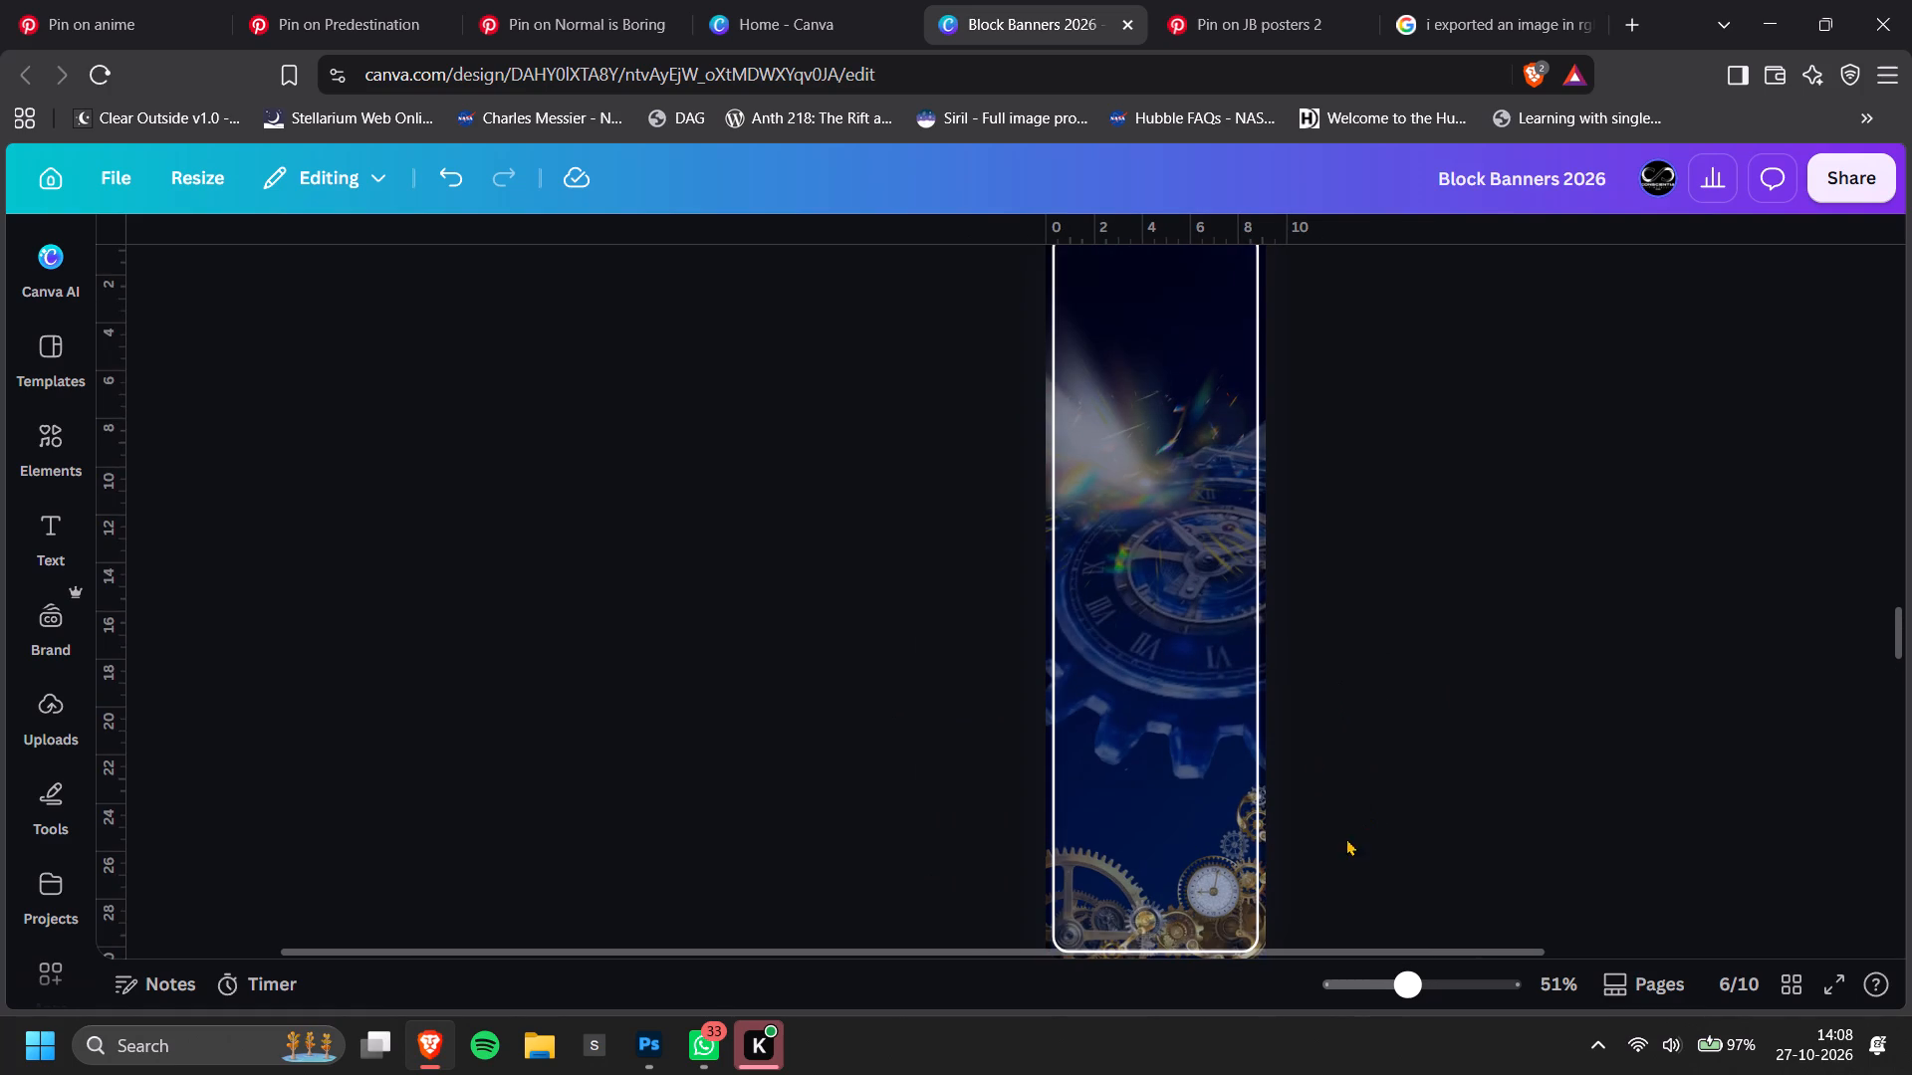
{"action": "scroll", "coordinate": [1314, 847], "scroll_direction": "up", "scroll_amount": 5, "text": "ctrl"}
{"action": "scroll", "coordinate": [1247, 837], "scroll_direction": "down", "scroll_amount": 2}
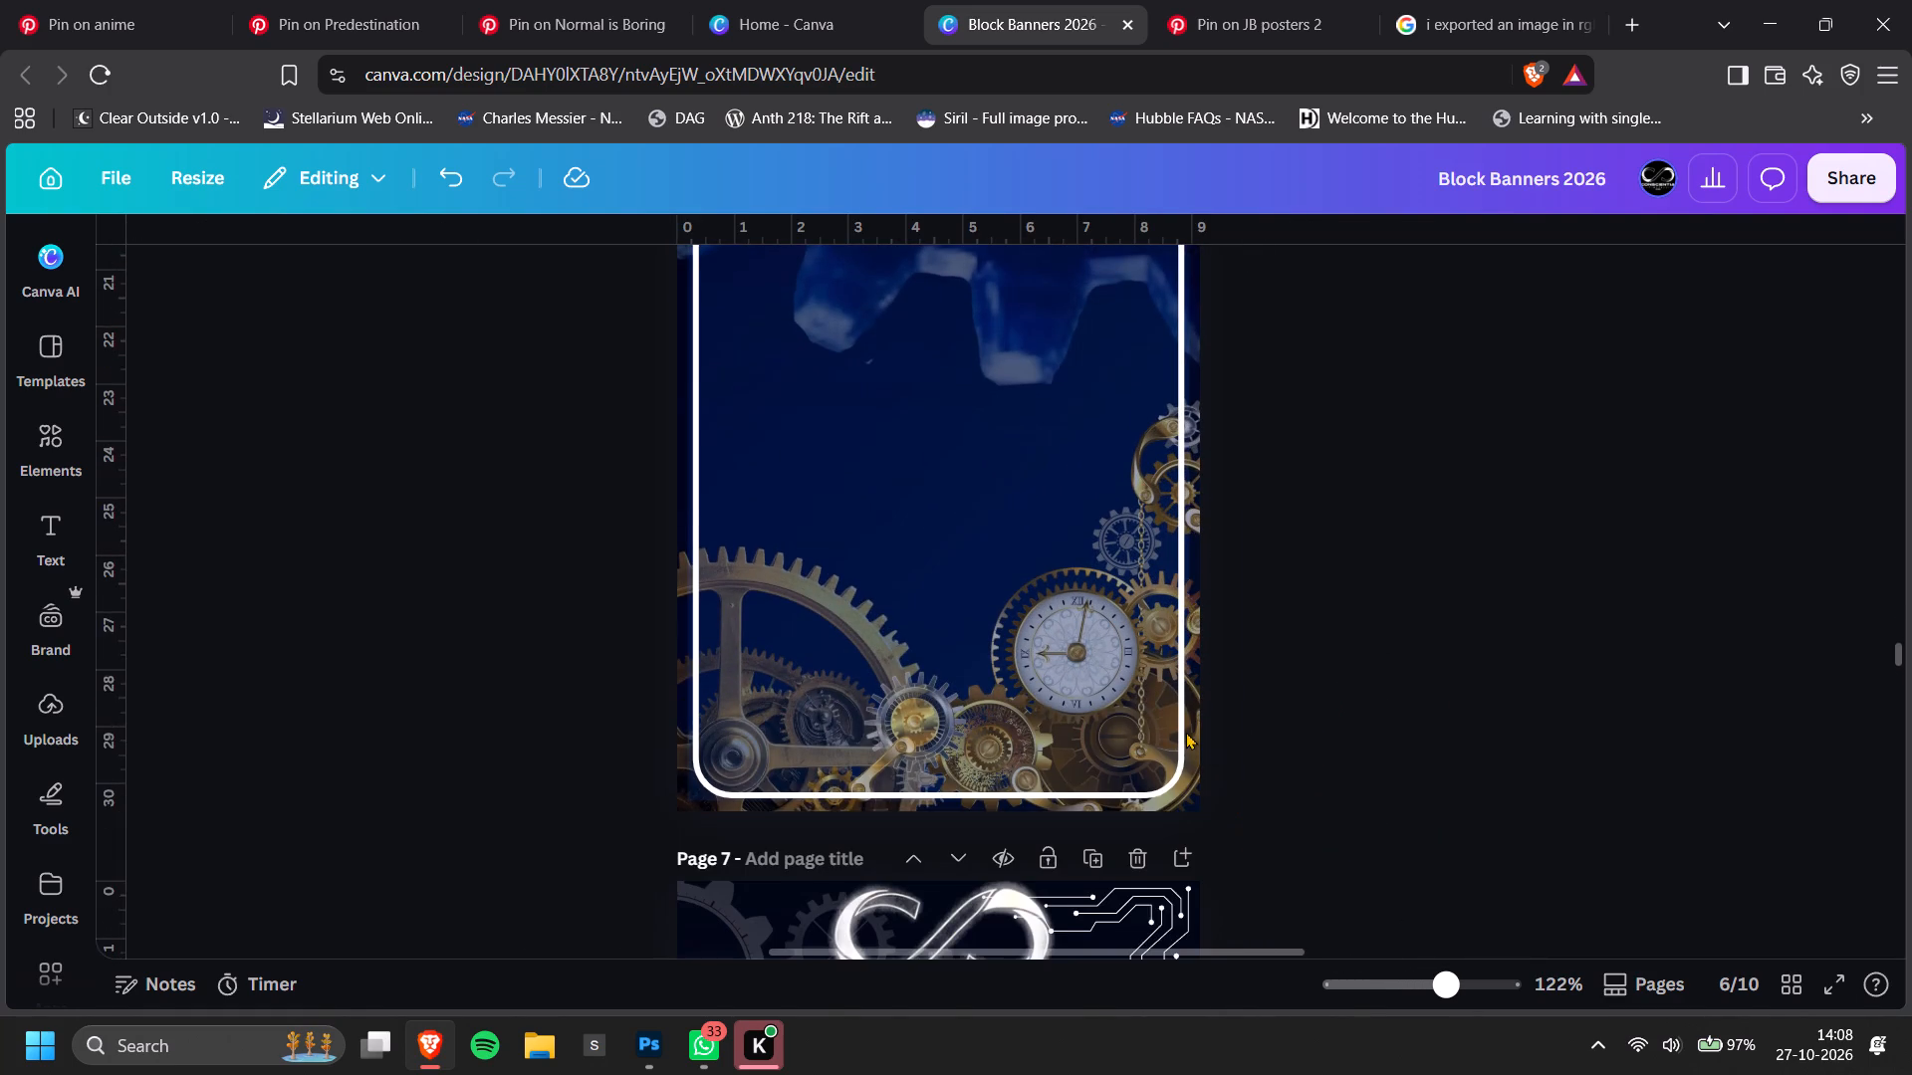
{"action": "left_click", "coordinate": [1197, 757]}
{"action": "key", "text": "BackSpace"}
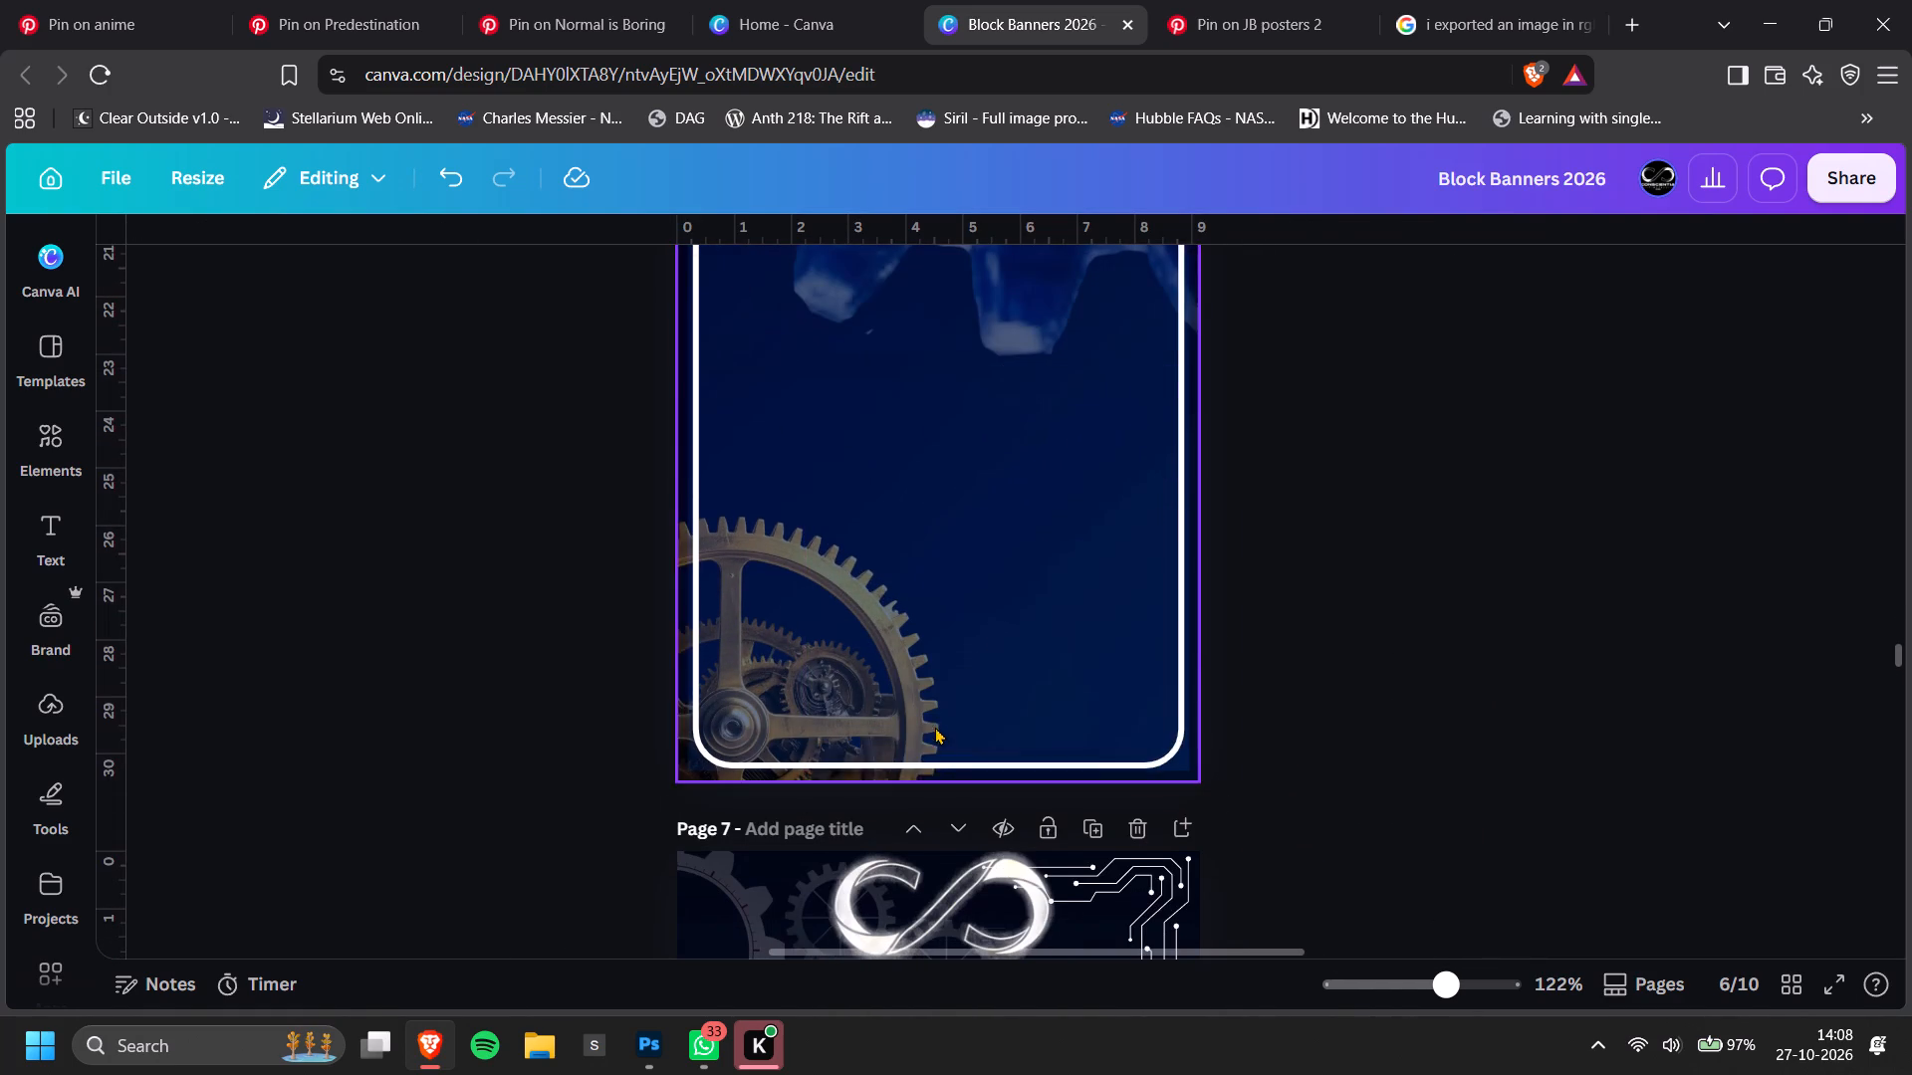
Send the white rounded border frame on page 6 backward, behind the artwork layers.
{"action": "left_click", "coordinate": [700, 744]}
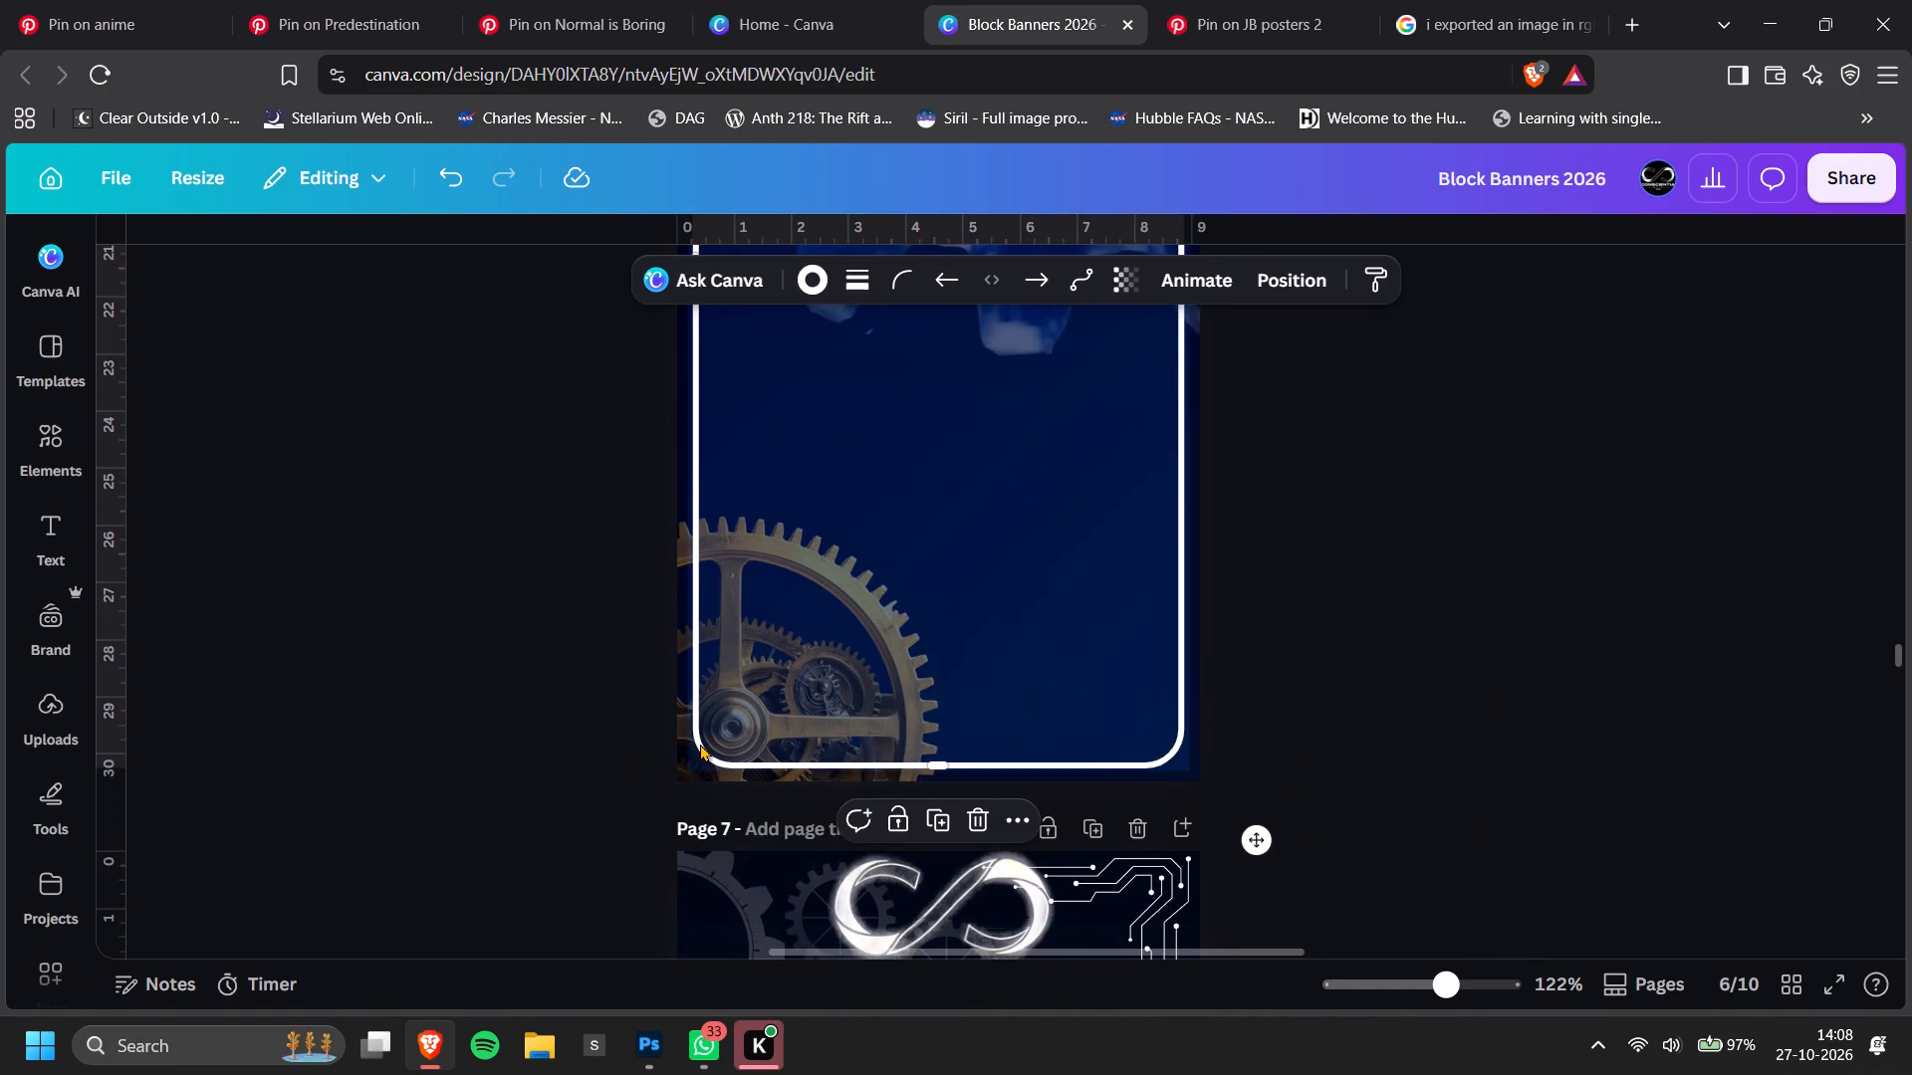
{"action": "key", "text": "ctrl+bracketleft"}
{"action": "key", "text": "ctrl+bracketleft"}
{"action": "key", "text": "ctrl+bracketleft"}
{"action": "key", "text": "ctrl+bracketleft"}
{"action": "key", "text": "ctrl+bracketleft"}
{"action": "key", "text": "ctrl+bracketleft"}
{"action": "key", "text": "ctrl+bracketleft"}
{"action": "key", "text": "ctrl+bracketleft"}
{"action": "key", "text": "ctrl+bracketleft"}
{"action": "key", "text": "ctrl+bracketleft"}
{"action": "key", "text": "ctrl+bracketleft"}
{"action": "key", "text": "ctrl+bracketleft"}
{"action": "key", "text": "ctrl+bracketleft"}
{"action": "key", "text": "ctrl+bracketleft"}
{"action": "key", "text": "ctrl+bracketleft"}
{"action": "key", "text": "ctrl+bracketleft"}
{"action": "key", "text": "ctrl+bracketleft"}
{"action": "key", "text": "ctrl+bracketleft"}
{"action": "key", "text": "ctrl+bracketleft"}
{"action": "key", "text": "ctrl+bracketleft"}
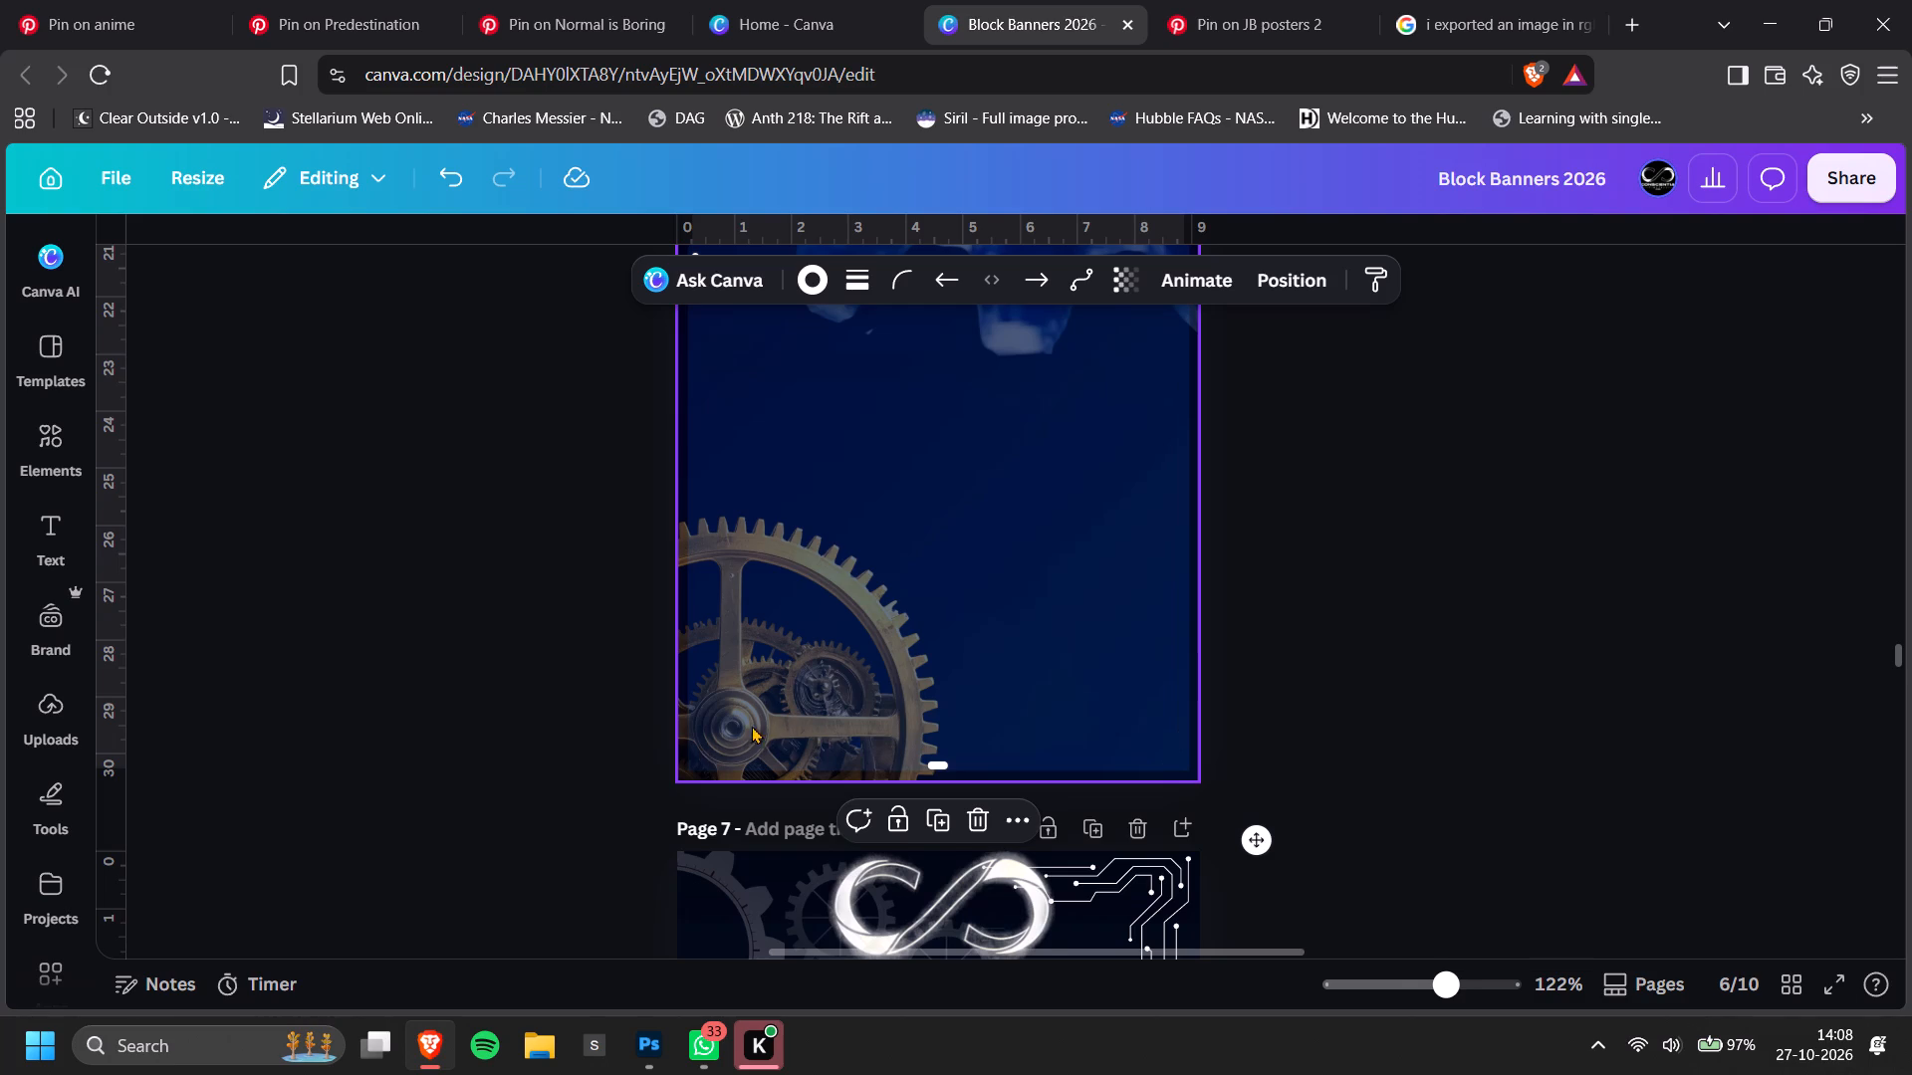
{"action": "scroll", "coordinate": [807, 716], "scroll_direction": "down", "scroll_amount": 2, "text": "ctrl"}
{"action": "scroll", "coordinate": [839, 708], "scroll_direction": "up", "scroll_amount": 3}
{"action": "scroll", "coordinate": [852, 697], "scroll_direction": "down", "scroll_amount": 1, "text": "ctrl"}
{"action": "scroll", "coordinate": [852, 697], "scroll_direction": "down", "scroll_amount": 1}
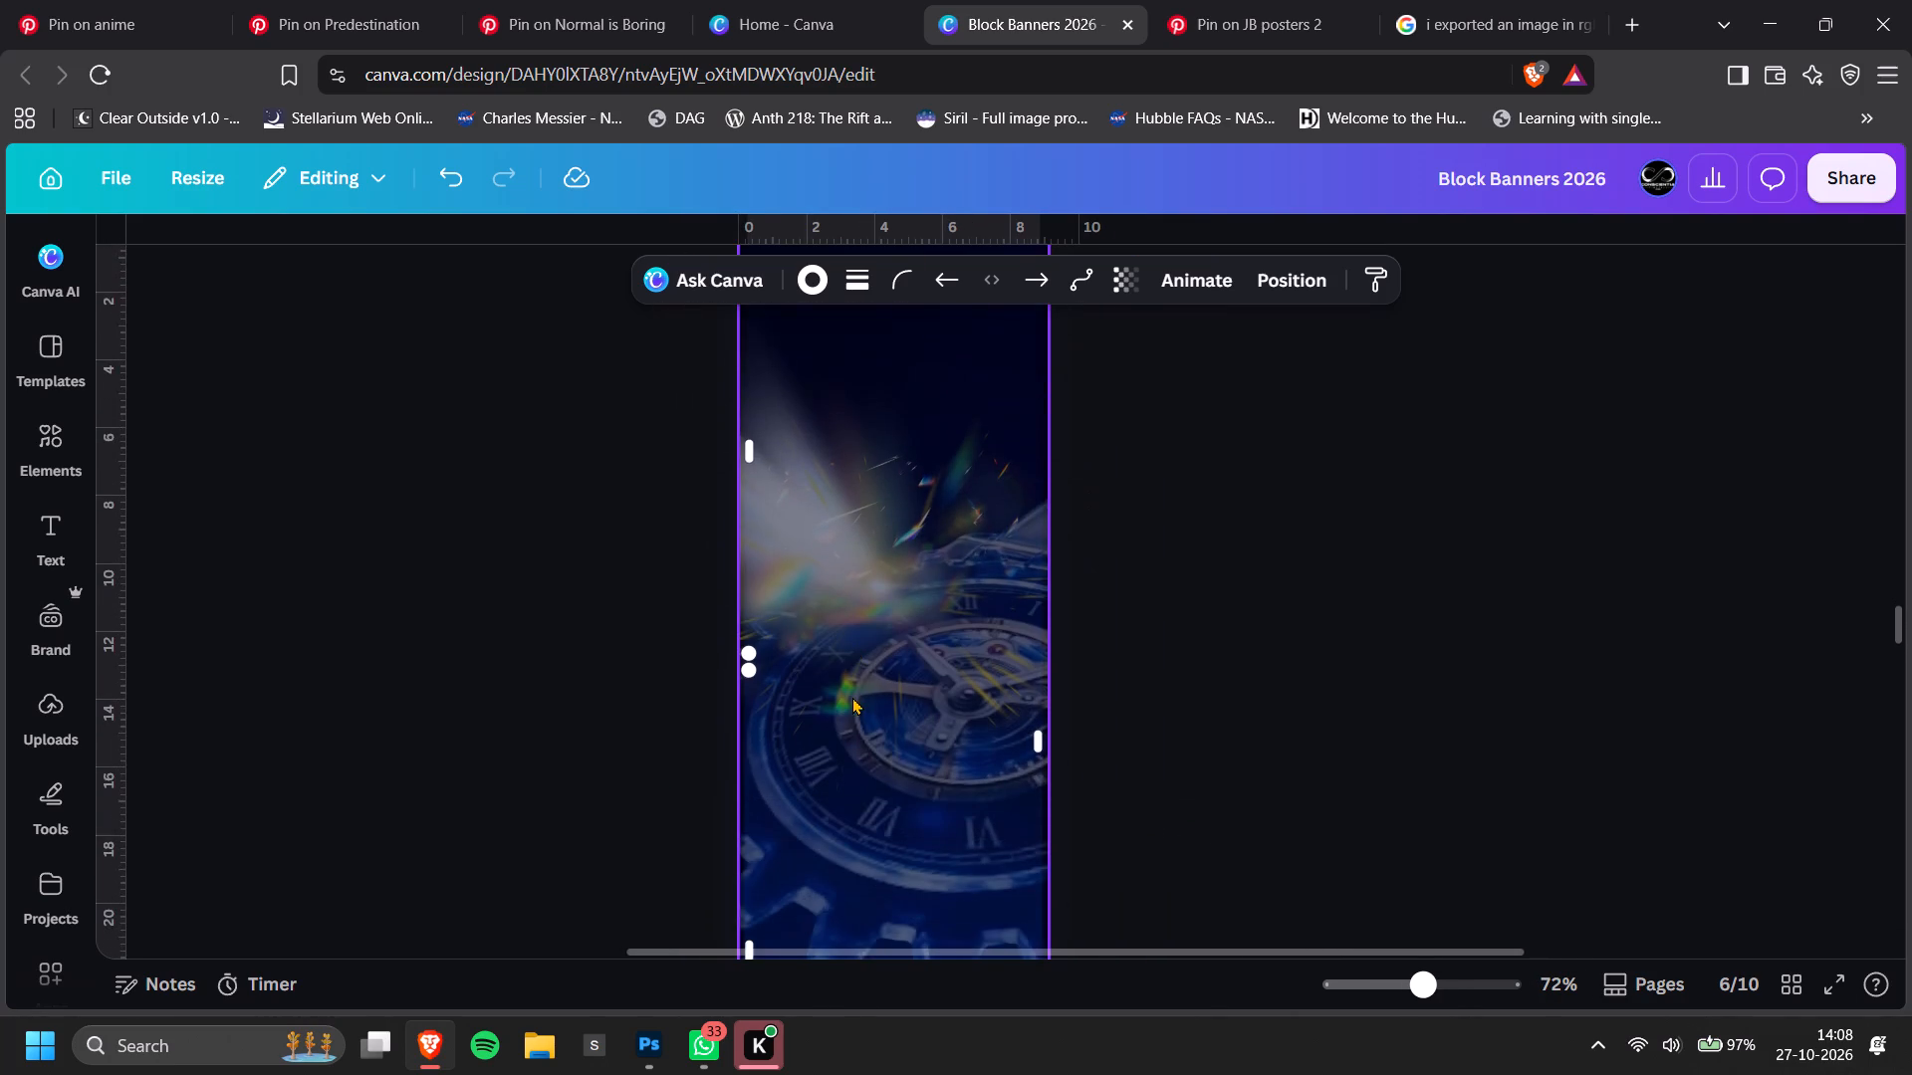
{"action": "left_click", "coordinate": [1438, 609]}
Compare the page 5 CONSCIENTIA banner with the stripped-down copy on page 6.
{"action": "scroll", "coordinate": [1391, 627], "scroll_direction": "up", "scroll_amount": 6}
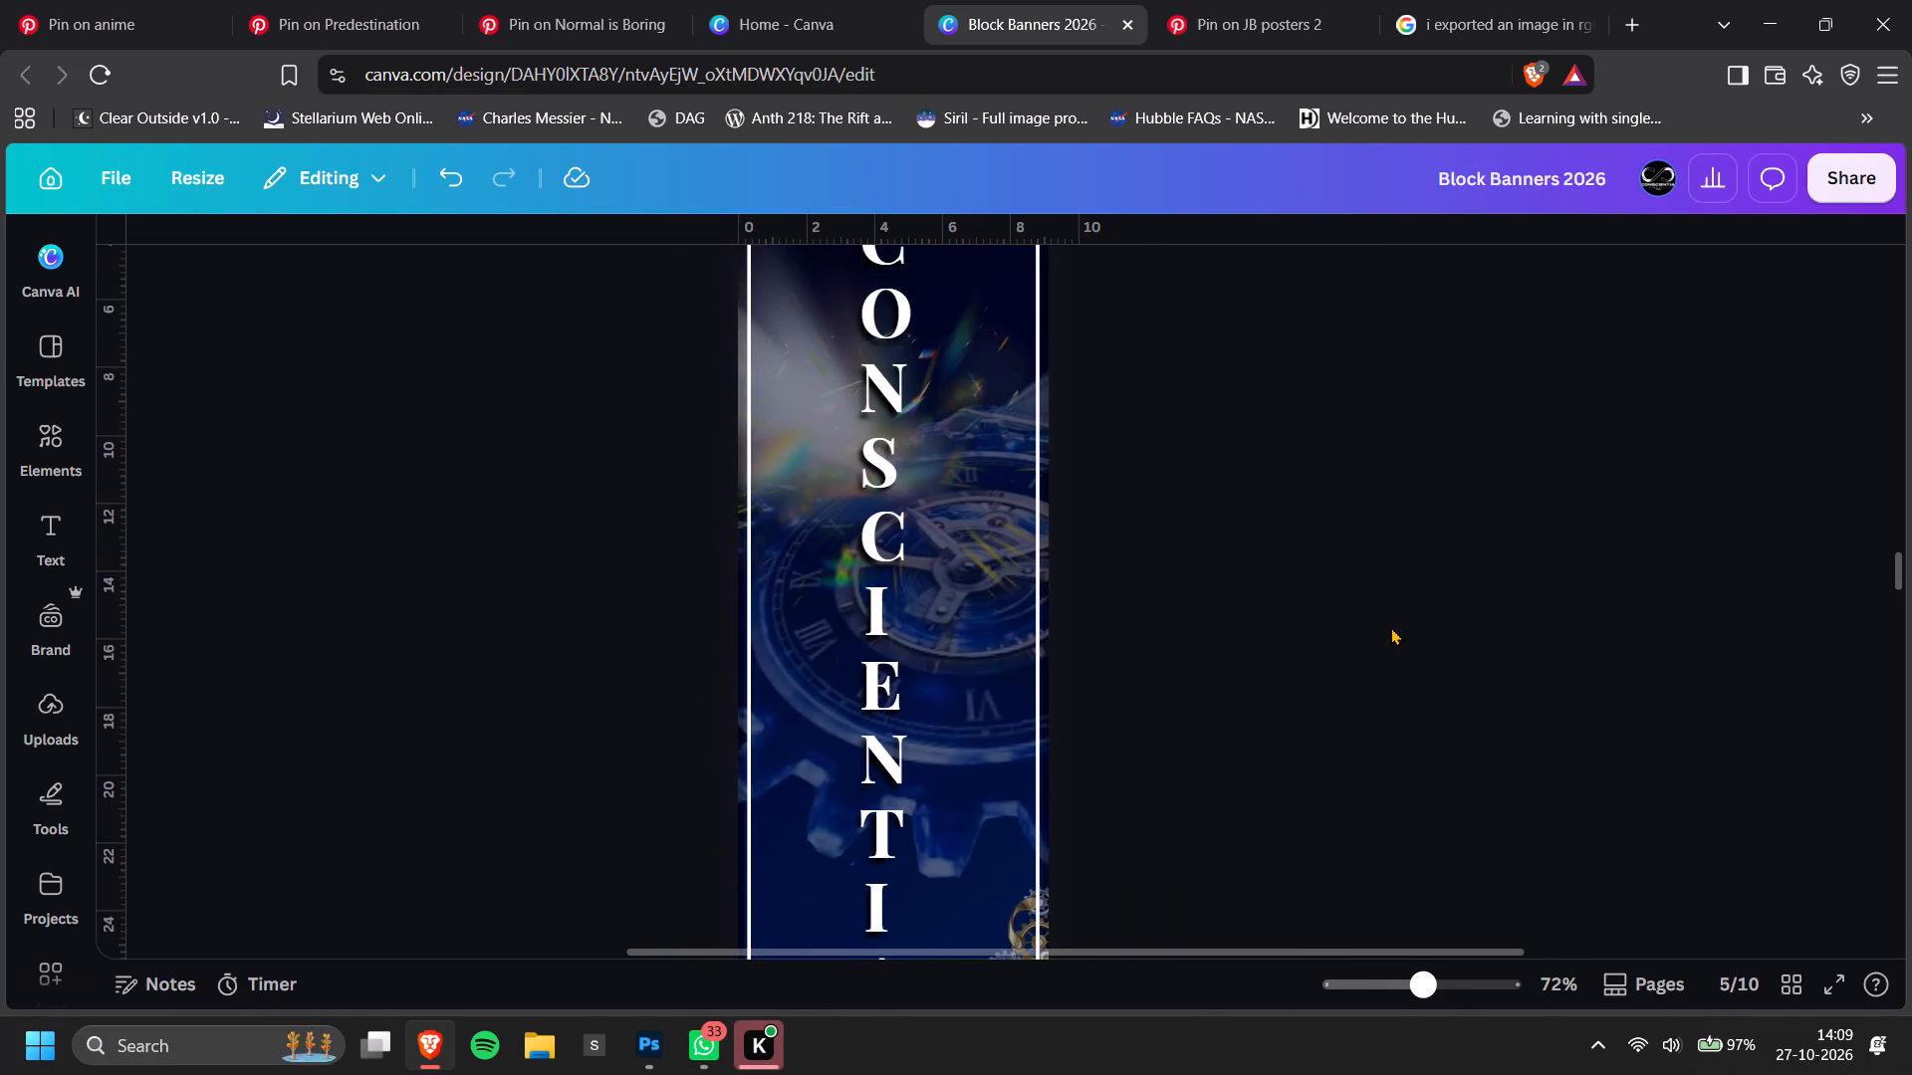
{"action": "scroll", "coordinate": [1391, 627], "scroll_direction": "down", "scroll_amount": 2, "text": "ctrl"}
{"action": "scroll", "coordinate": [1391, 627], "scroll_direction": "down", "scroll_amount": 1}
{"action": "scroll", "coordinate": [1391, 627], "scroll_direction": "up", "scroll_amount": 1}
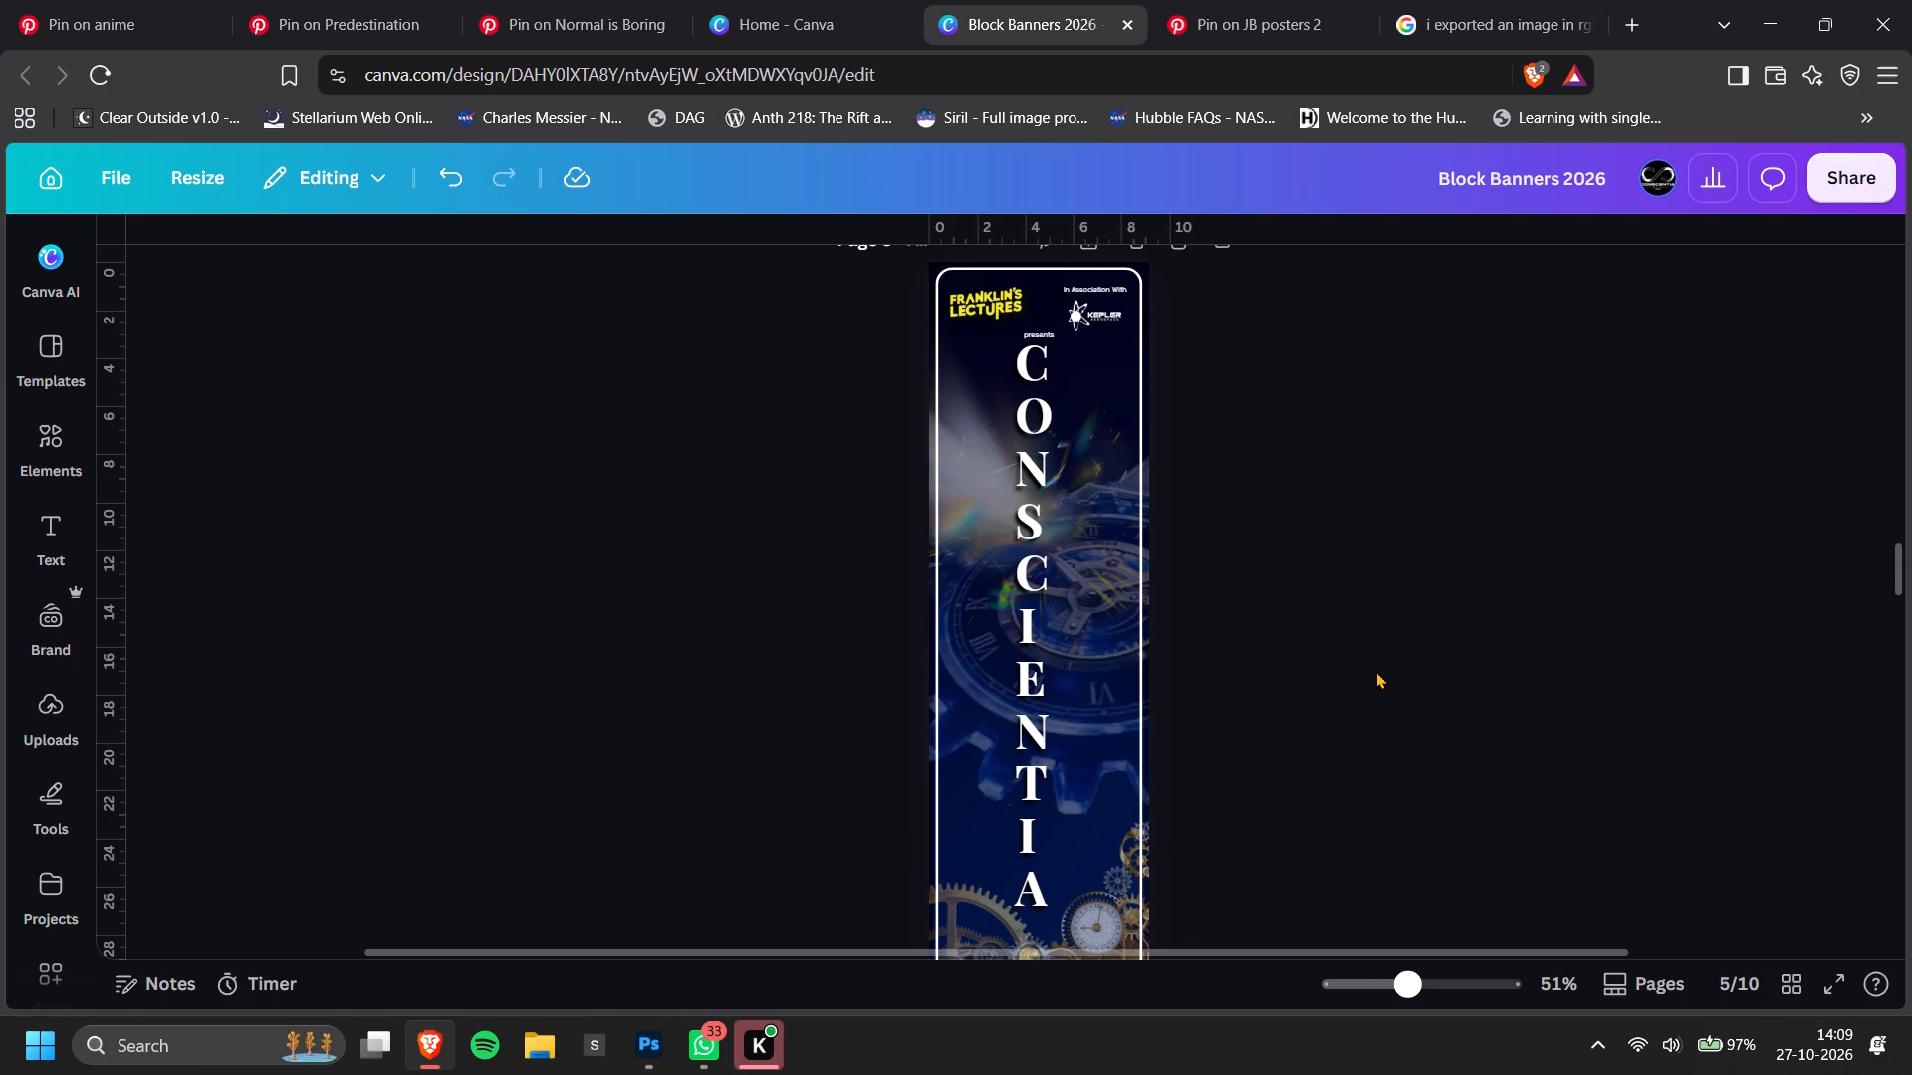
{"action": "scroll", "coordinate": [1374, 673], "scroll_direction": "down", "scroll_amount": 2}
{"action": "scroll", "coordinate": [1370, 676], "scroll_direction": "up", "scroll_amount": 2}
{"action": "scroll", "coordinate": [1370, 676], "scroll_direction": "down", "scroll_amount": 7}
{"action": "scroll", "coordinate": [1303, 617], "scroll_direction": "up", "scroll_amount": 3, "text": "ctrl"}
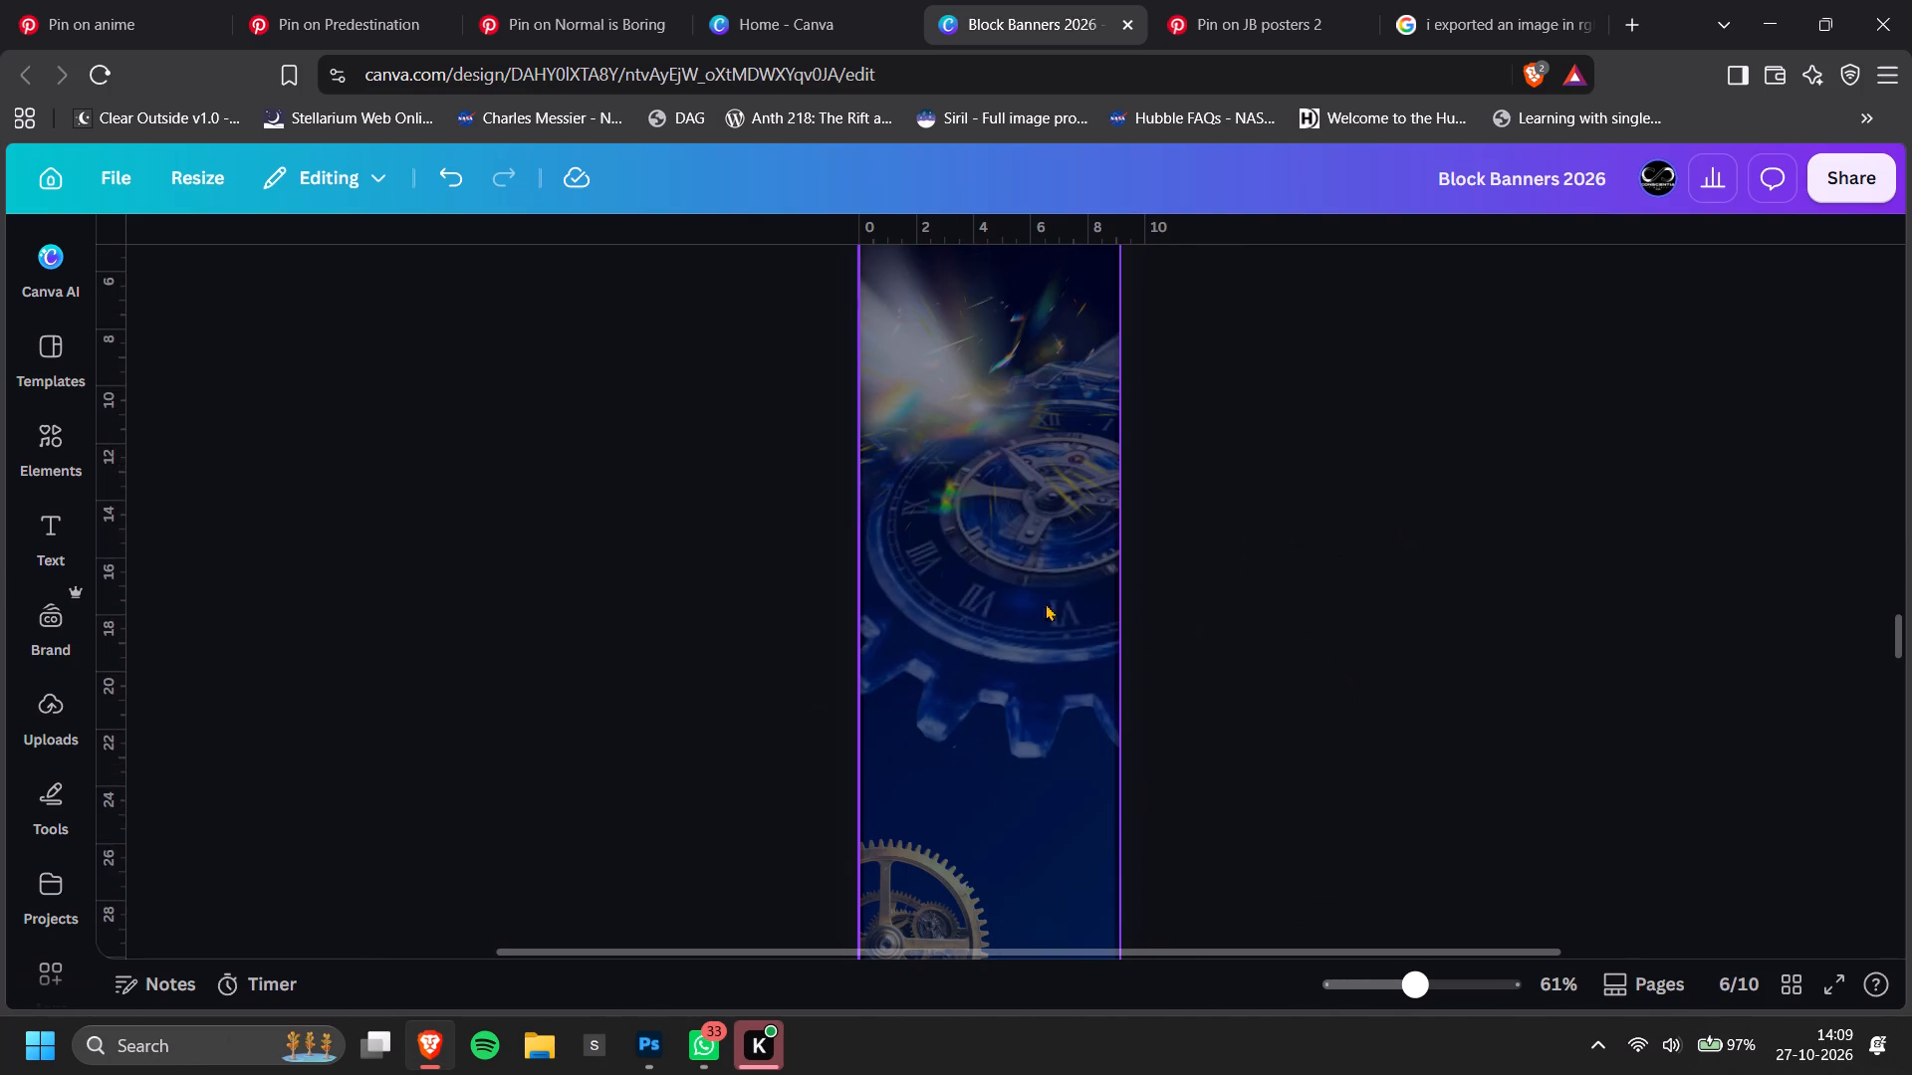
Delete the remaining clock artwork, corner gear, prism light shards and dark blue gradient from page 6.
{"action": "left_click", "coordinate": [995, 615]}
{"action": "key", "text": "BackSpace"}
{"action": "left_click", "coordinate": [990, 574]}
{"action": "key", "text": "BackSpace"}
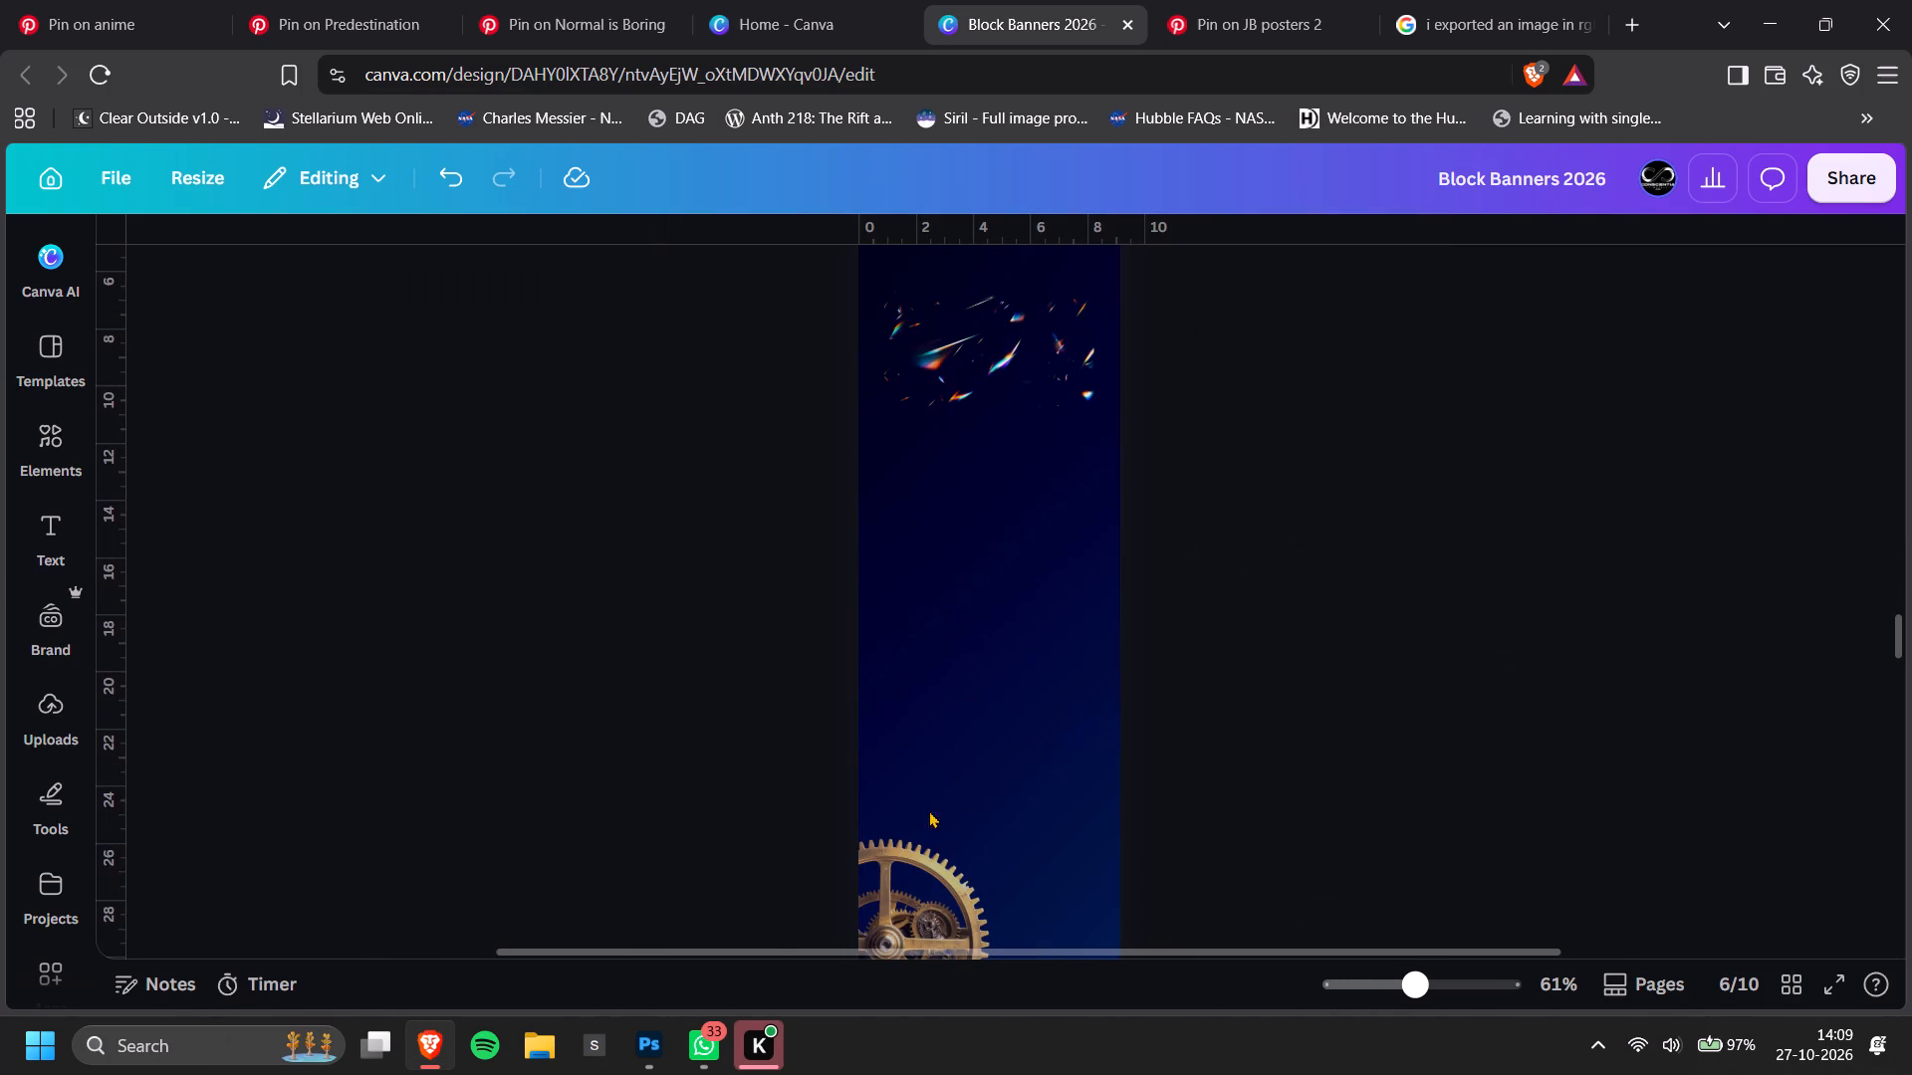
{"action": "left_click", "coordinate": [926, 885]}
{"action": "key", "text": "BackSpace"}
{"action": "scroll", "coordinate": [1520, 662], "scroll_direction": "up", "scroll_amount": 1}
{"action": "left_click", "coordinate": [1047, 529]}
{"action": "key", "text": "BackSpace"}
{"action": "left_click", "coordinate": [1078, 515]}
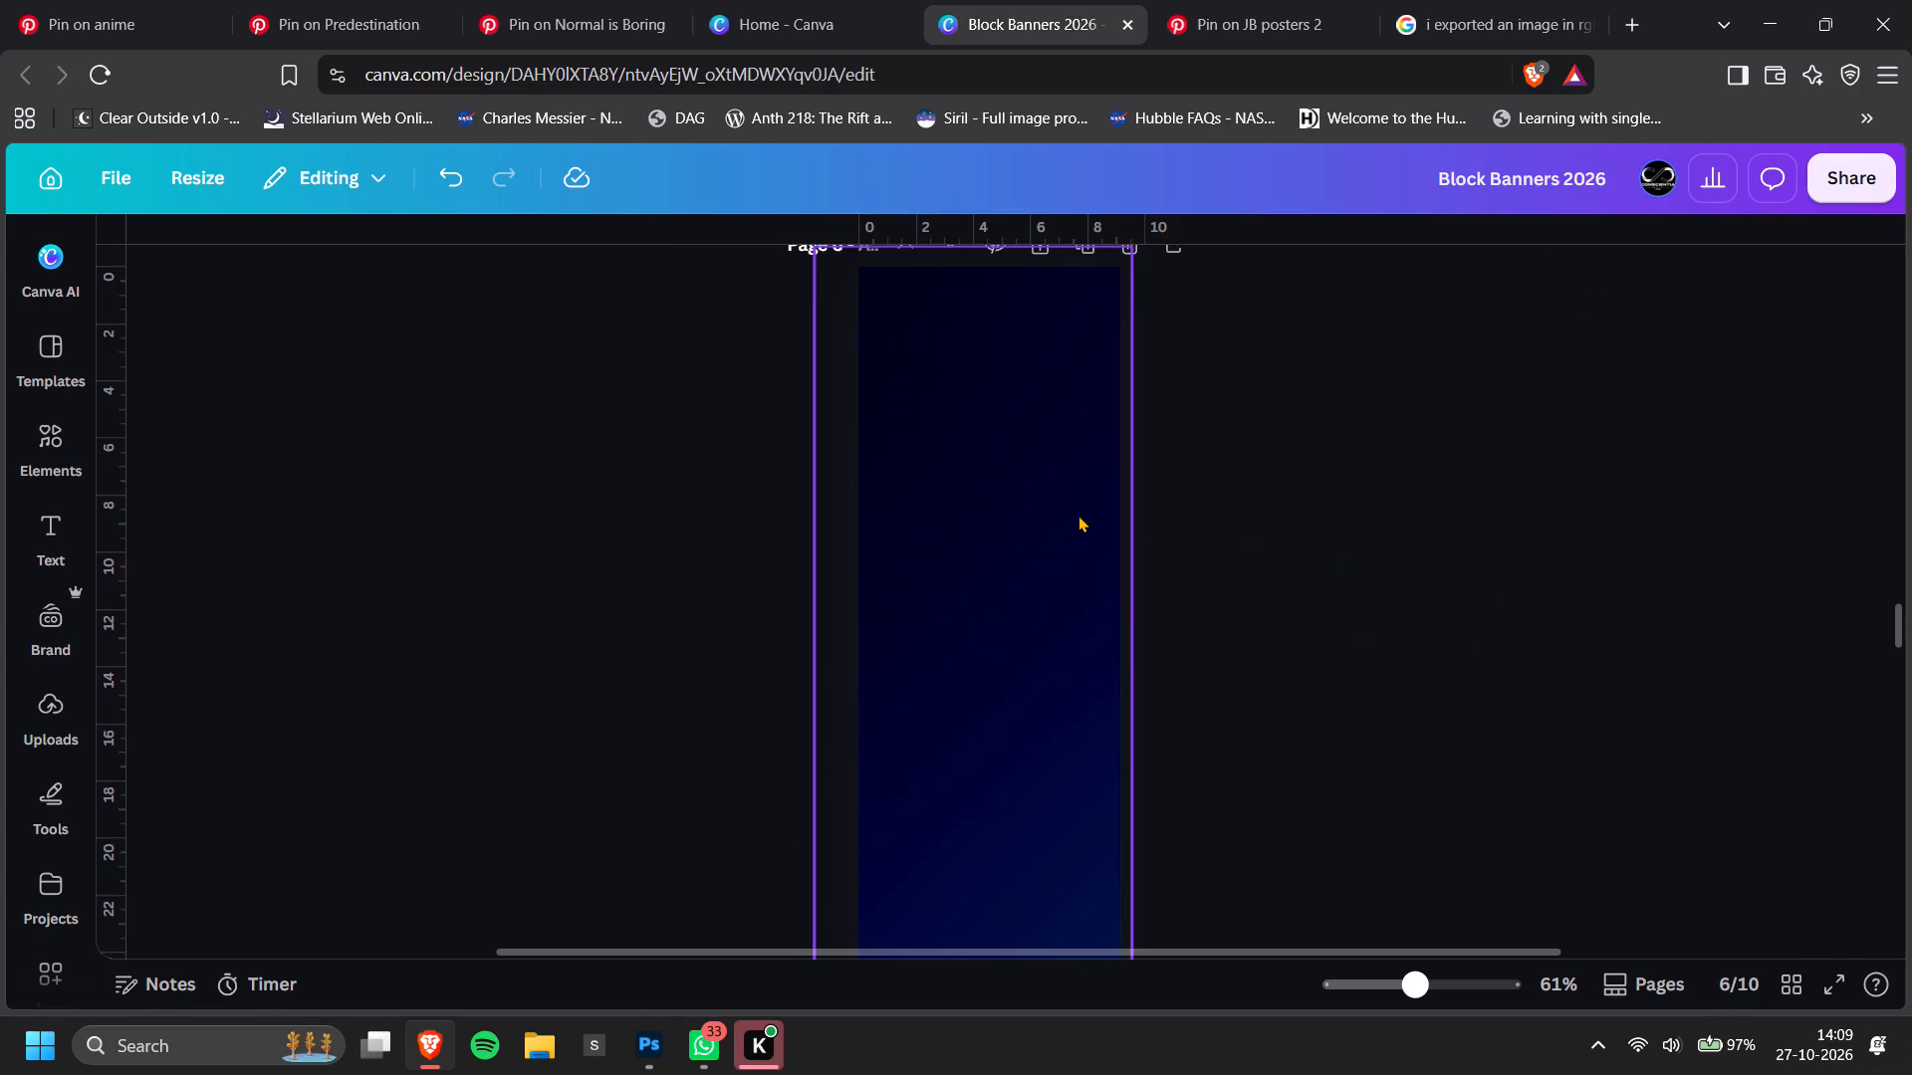
{"action": "key", "text": "BackSpace"}
Set page 6's background to the amber yellow from the Conscientia 2026 Elements/BG brand colours.
{"action": "scroll", "coordinate": [1571, 457], "scroll_direction": "down", "scroll_amount": 1}
{"action": "left_click", "coordinate": [975, 538]}
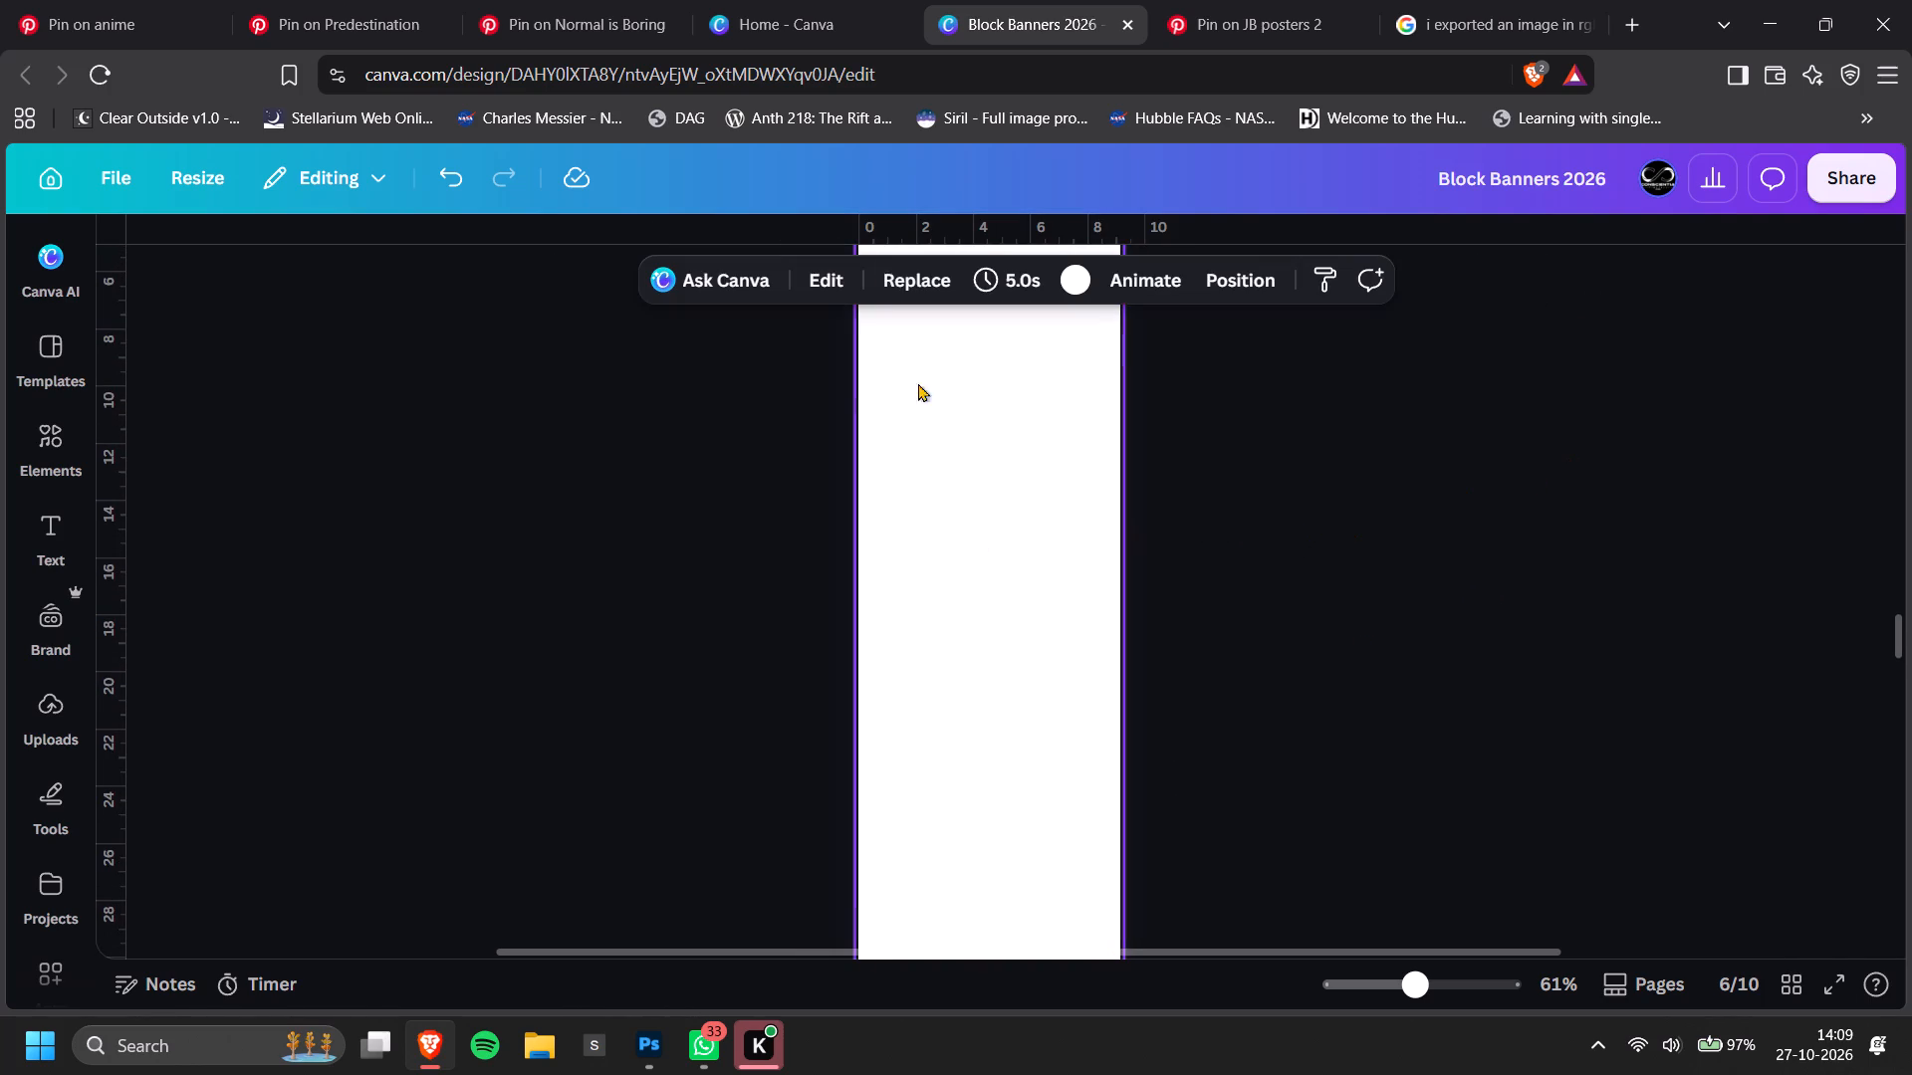
{"action": "left_click", "coordinate": [1070, 279]}
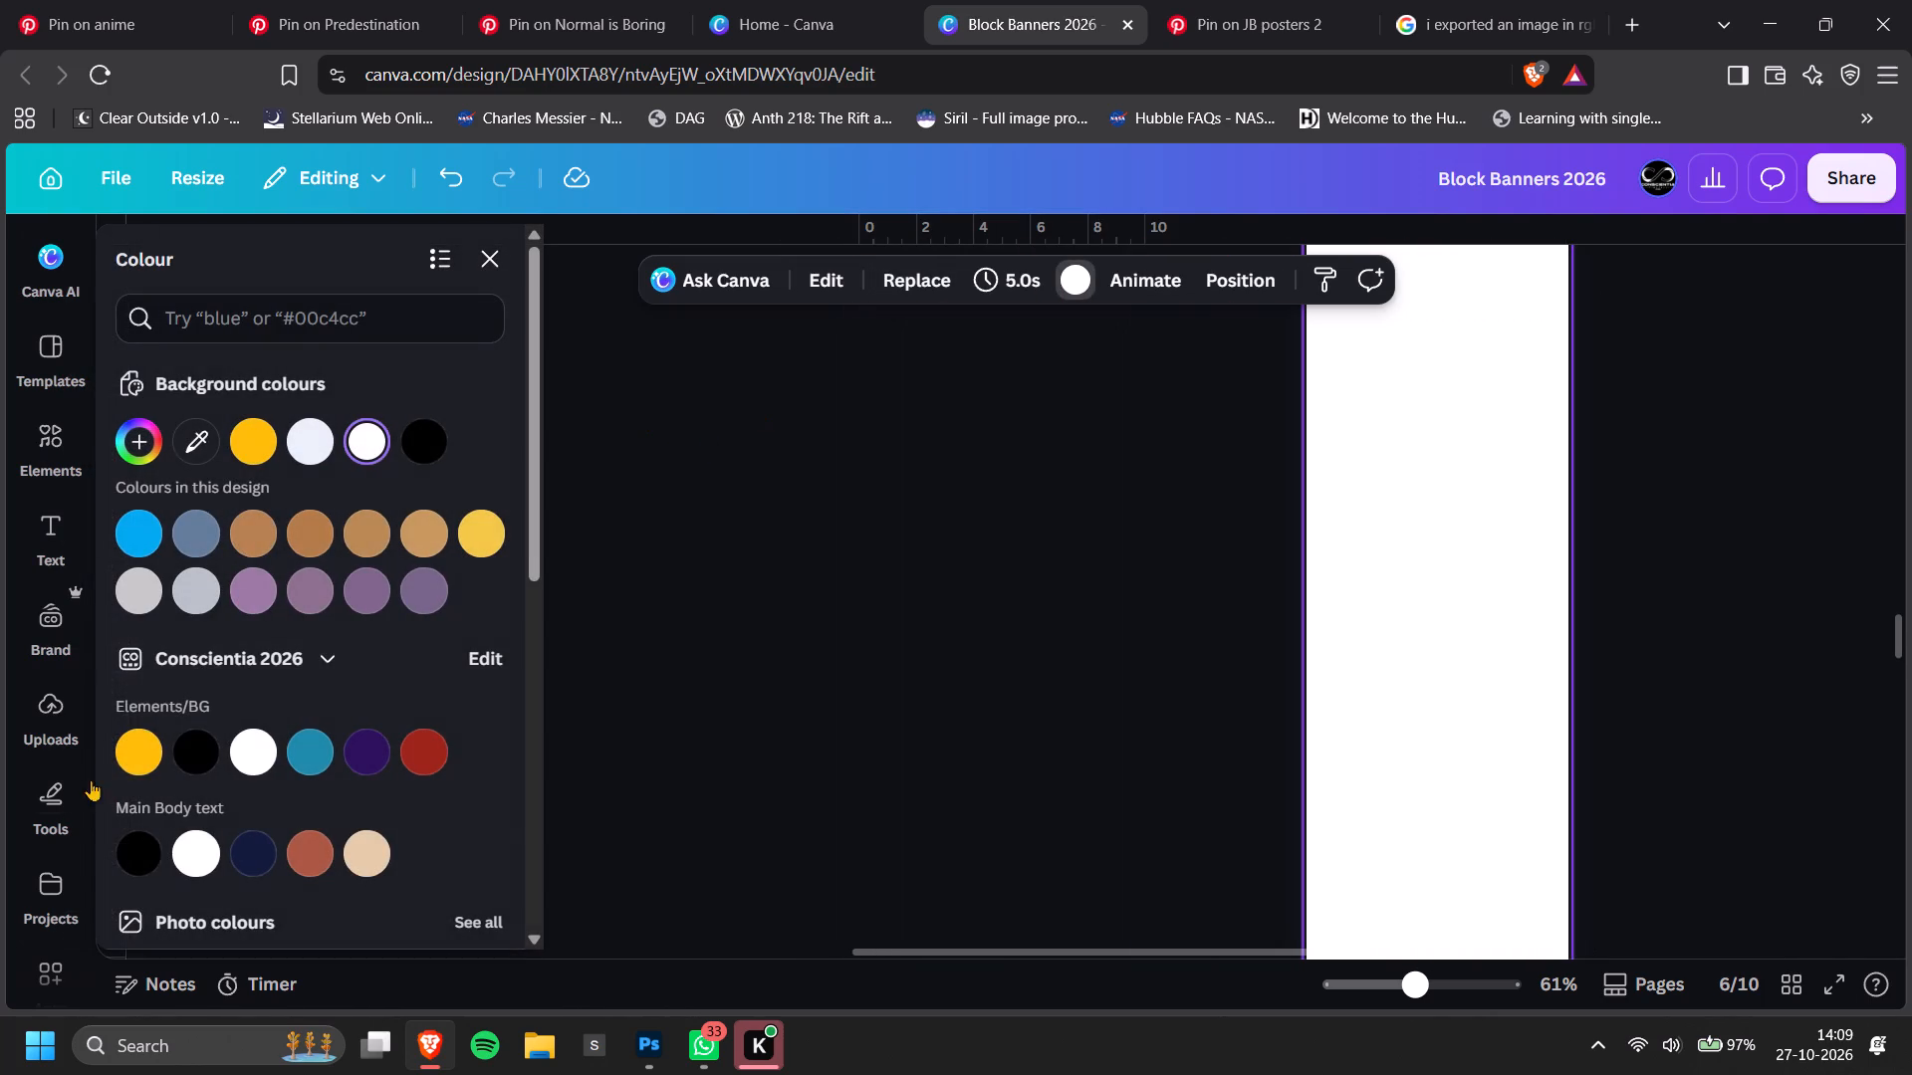
{"action": "left_click", "coordinate": [126, 760]}
{"action": "double_click", "coordinate": [887, 633]}
Change the vertical CONSCIENTIA title on page 5 to the same amber yellow as page 6's background.
{"action": "scroll", "coordinate": [1286, 657], "scroll_direction": "up", "scroll_amount": 3}
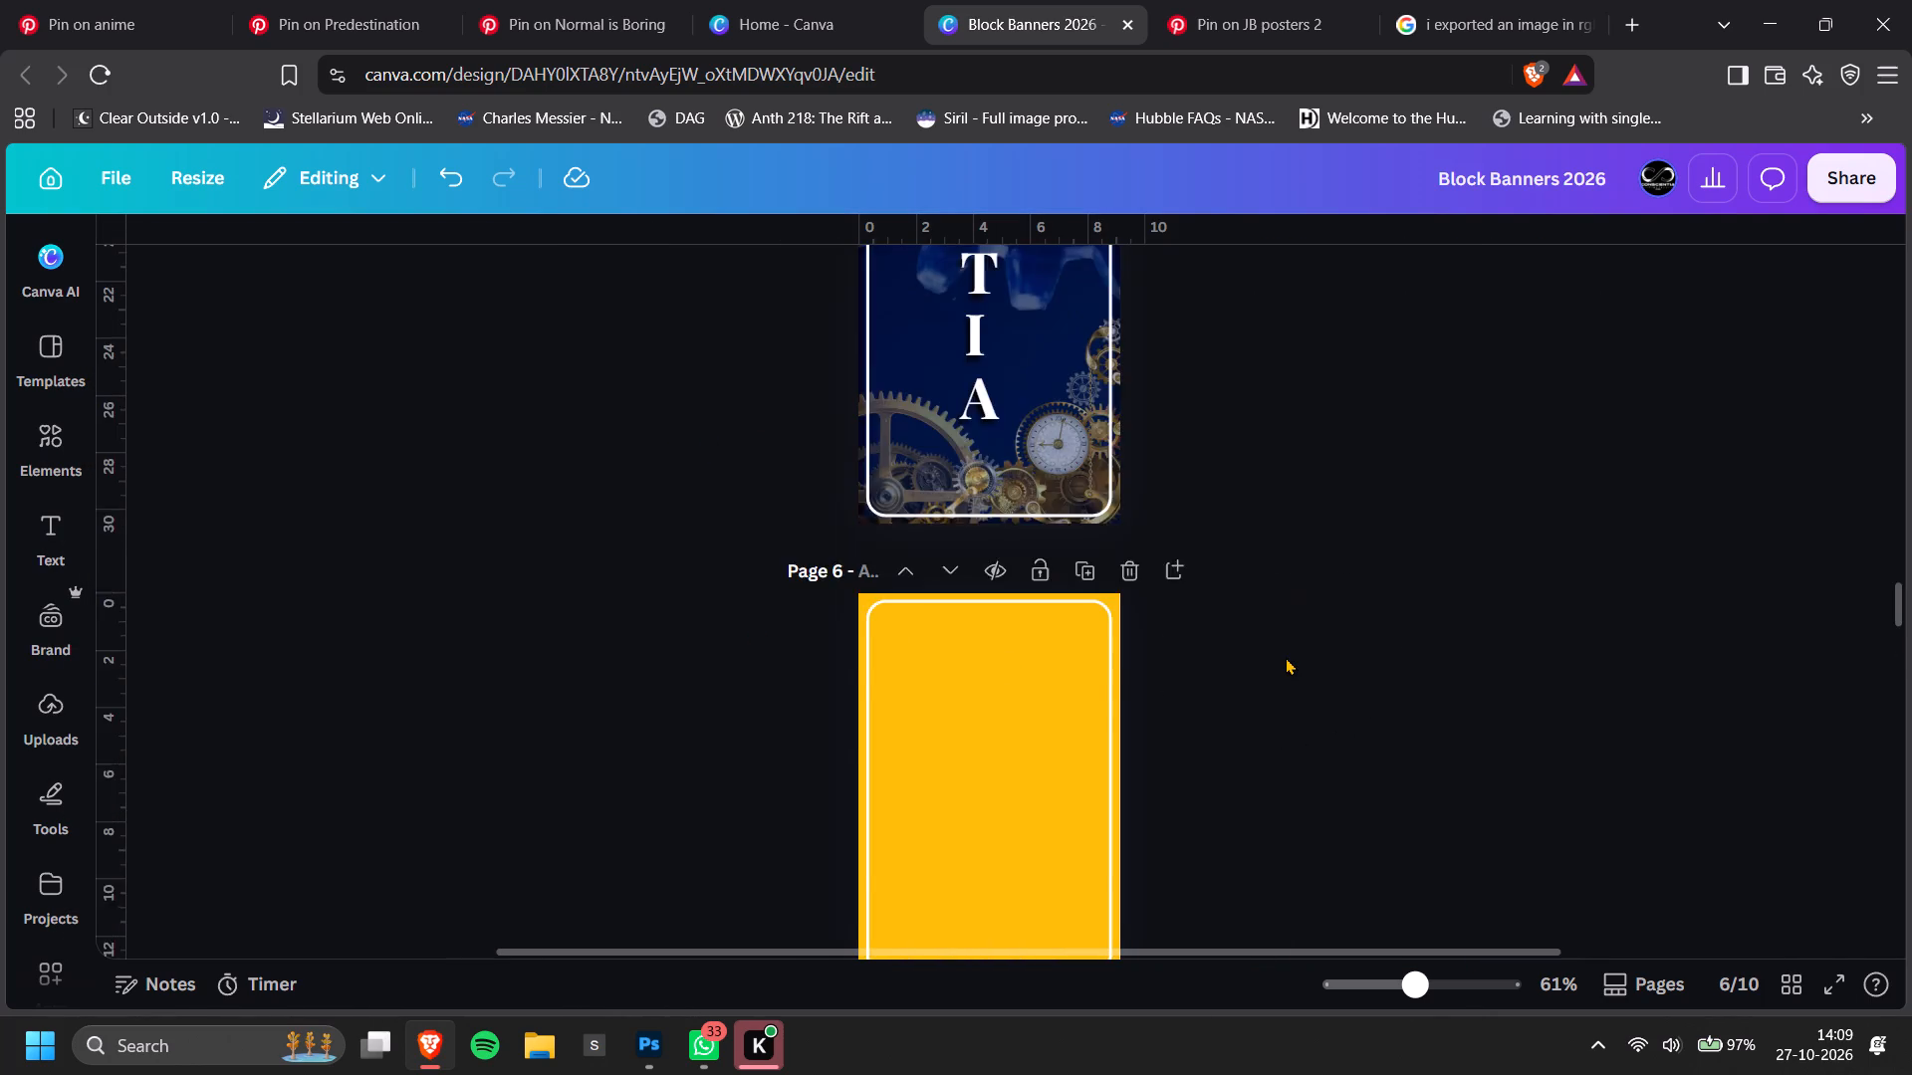
{"action": "scroll", "coordinate": [1286, 657], "scroll_direction": "up", "scroll_amount": 3}
{"action": "scroll", "coordinate": [1286, 657], "scroll_direction": "down", "scroll_amount": 1, "text": "ctrl"}
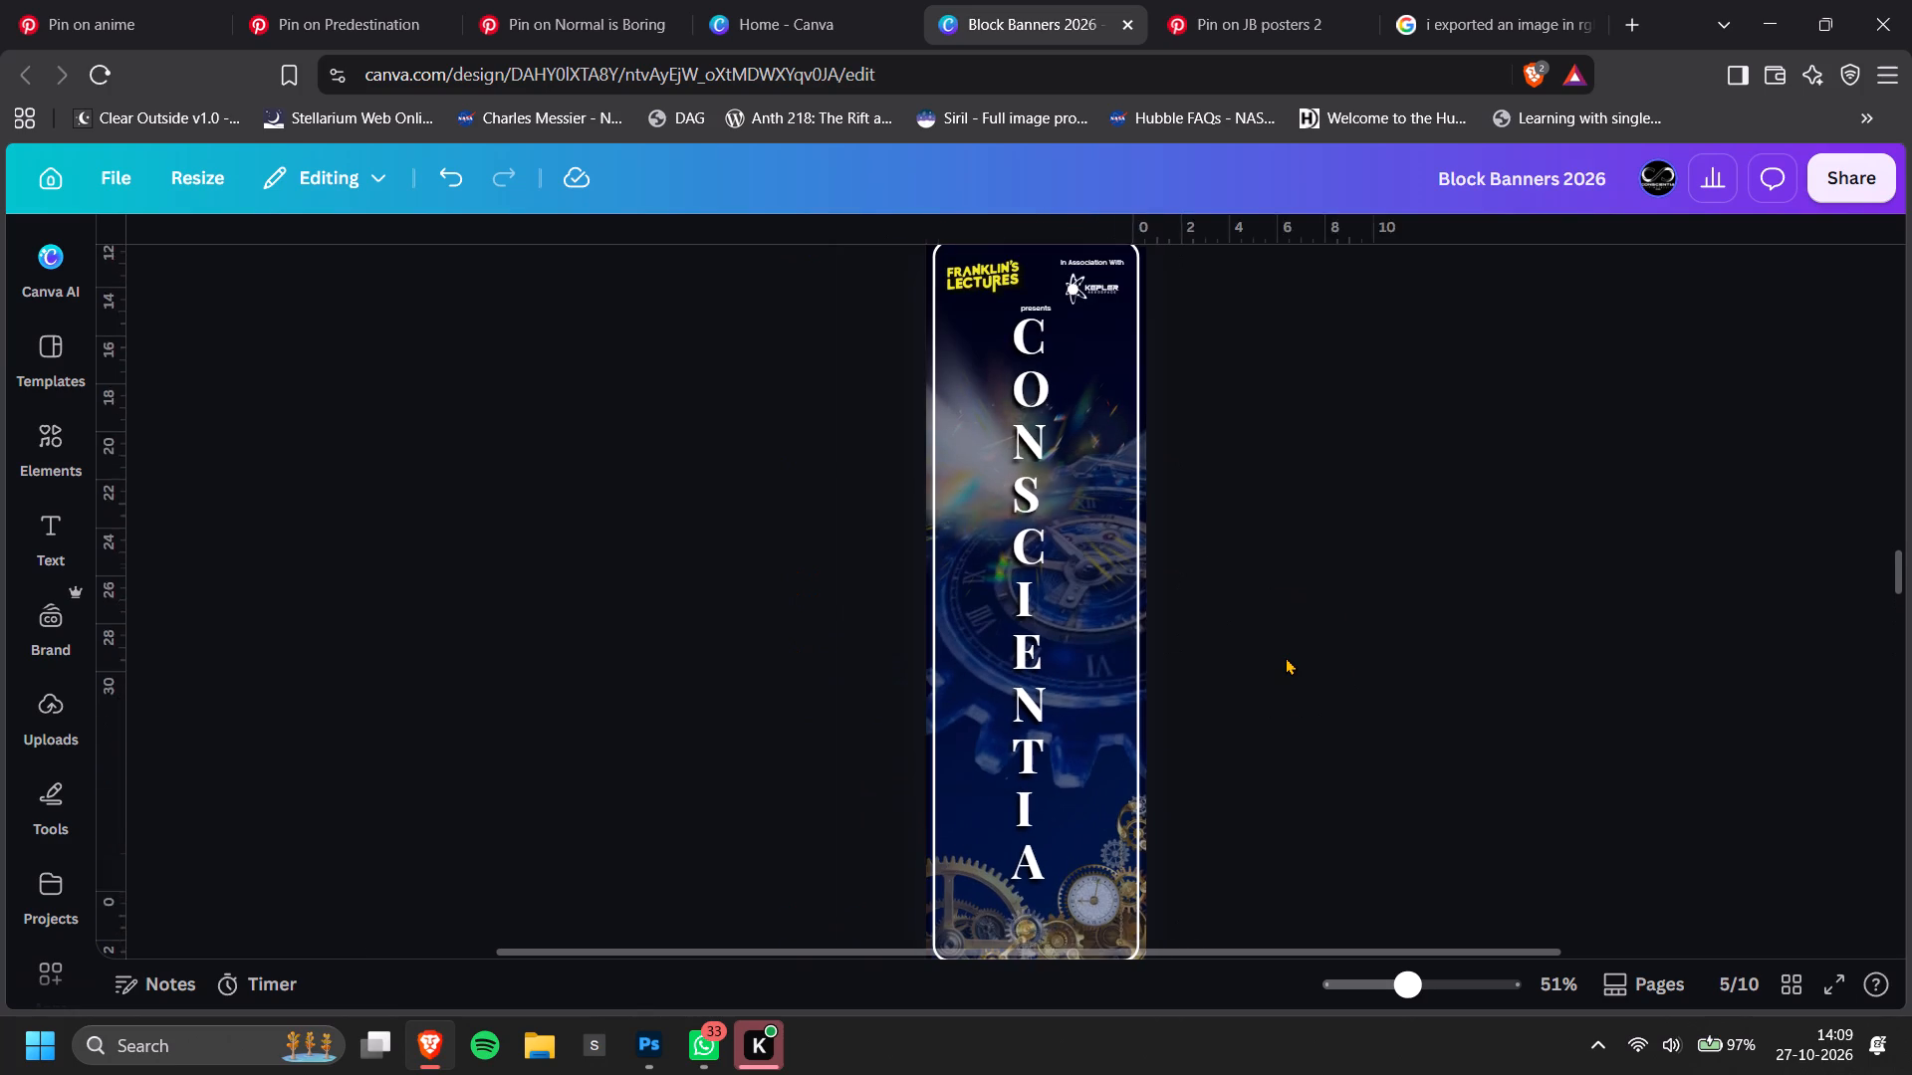
{"action": "scroll", "coordinate": [1286, 657], "scroll_direction": "down", "scroll_amount": 5}
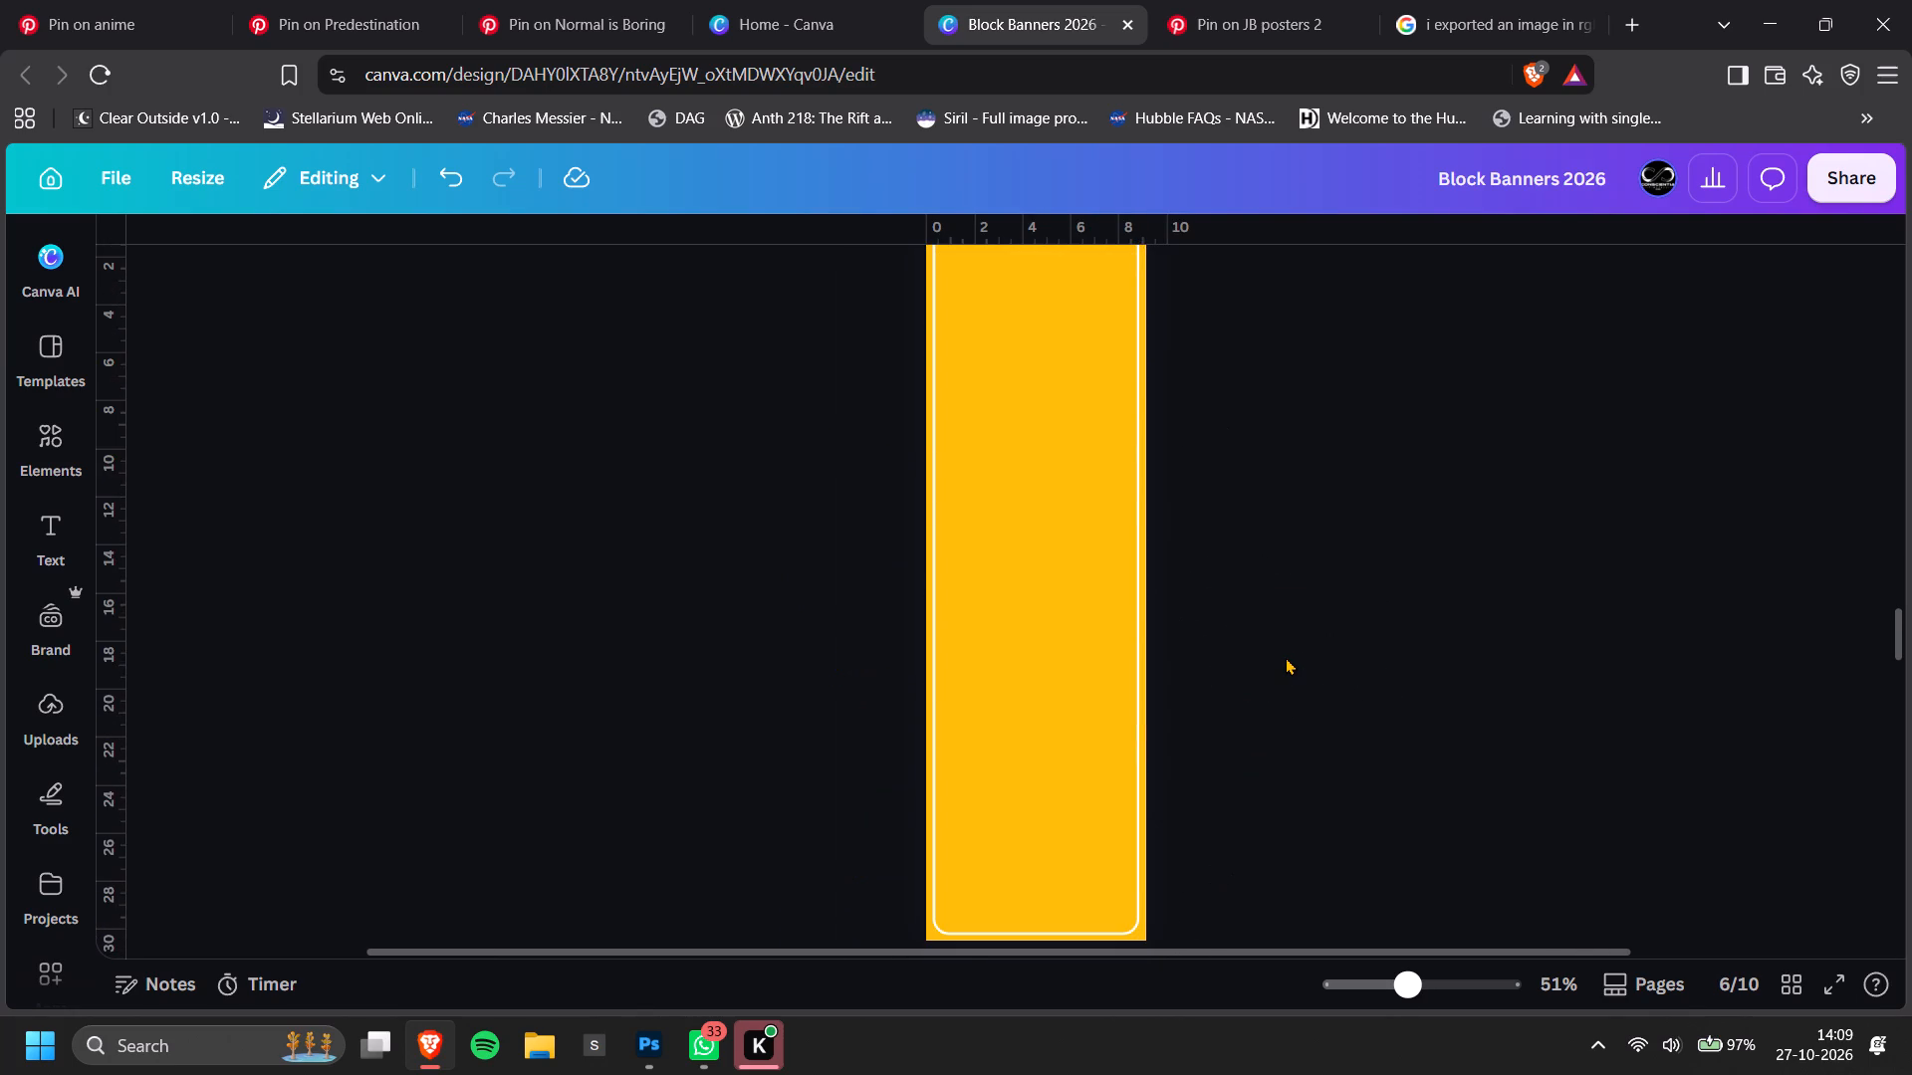
{"action": "scroll", "coordinate": [1286, 657], "scroll_direction": "up", "scroll_amount": 1, "text": "ctrl"}
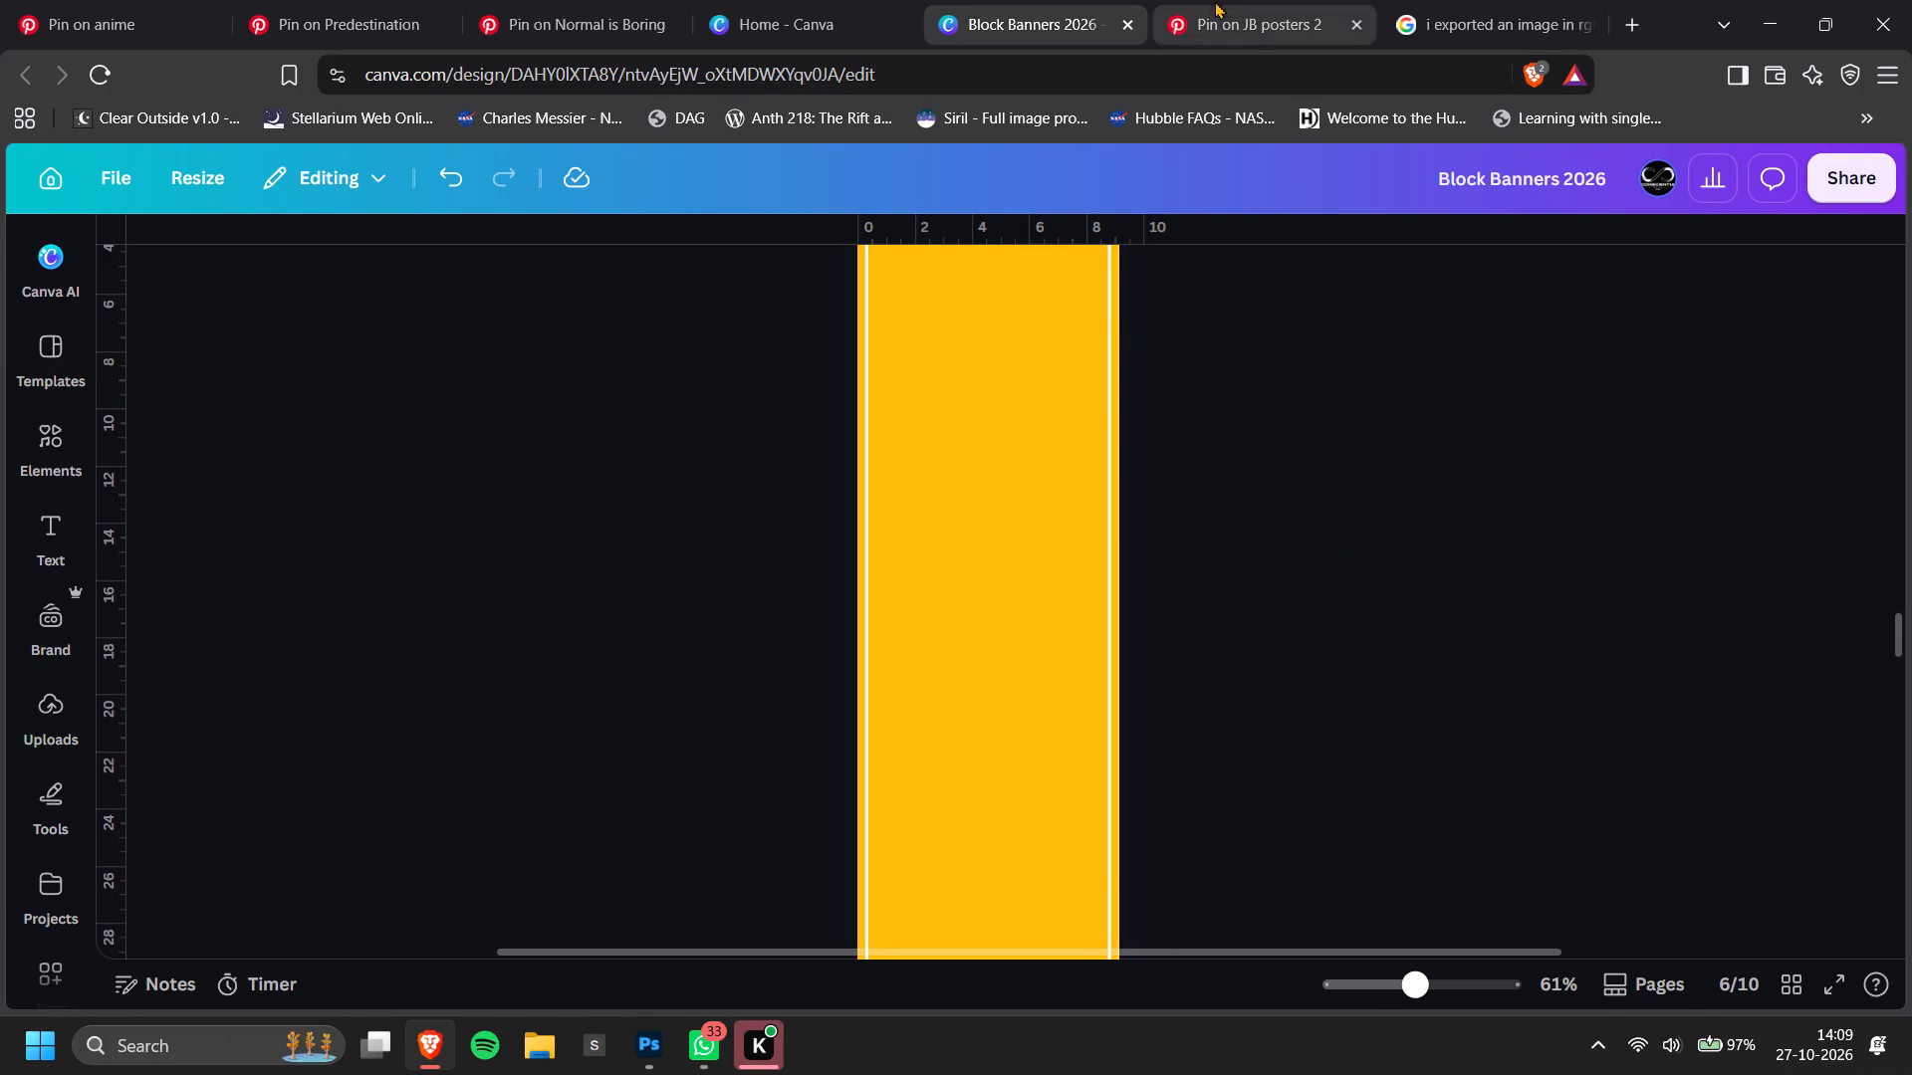
{"action": "scroll", "coordinate": [1162, 576], "scroll_direction": "up", "scroll_amount": 6}
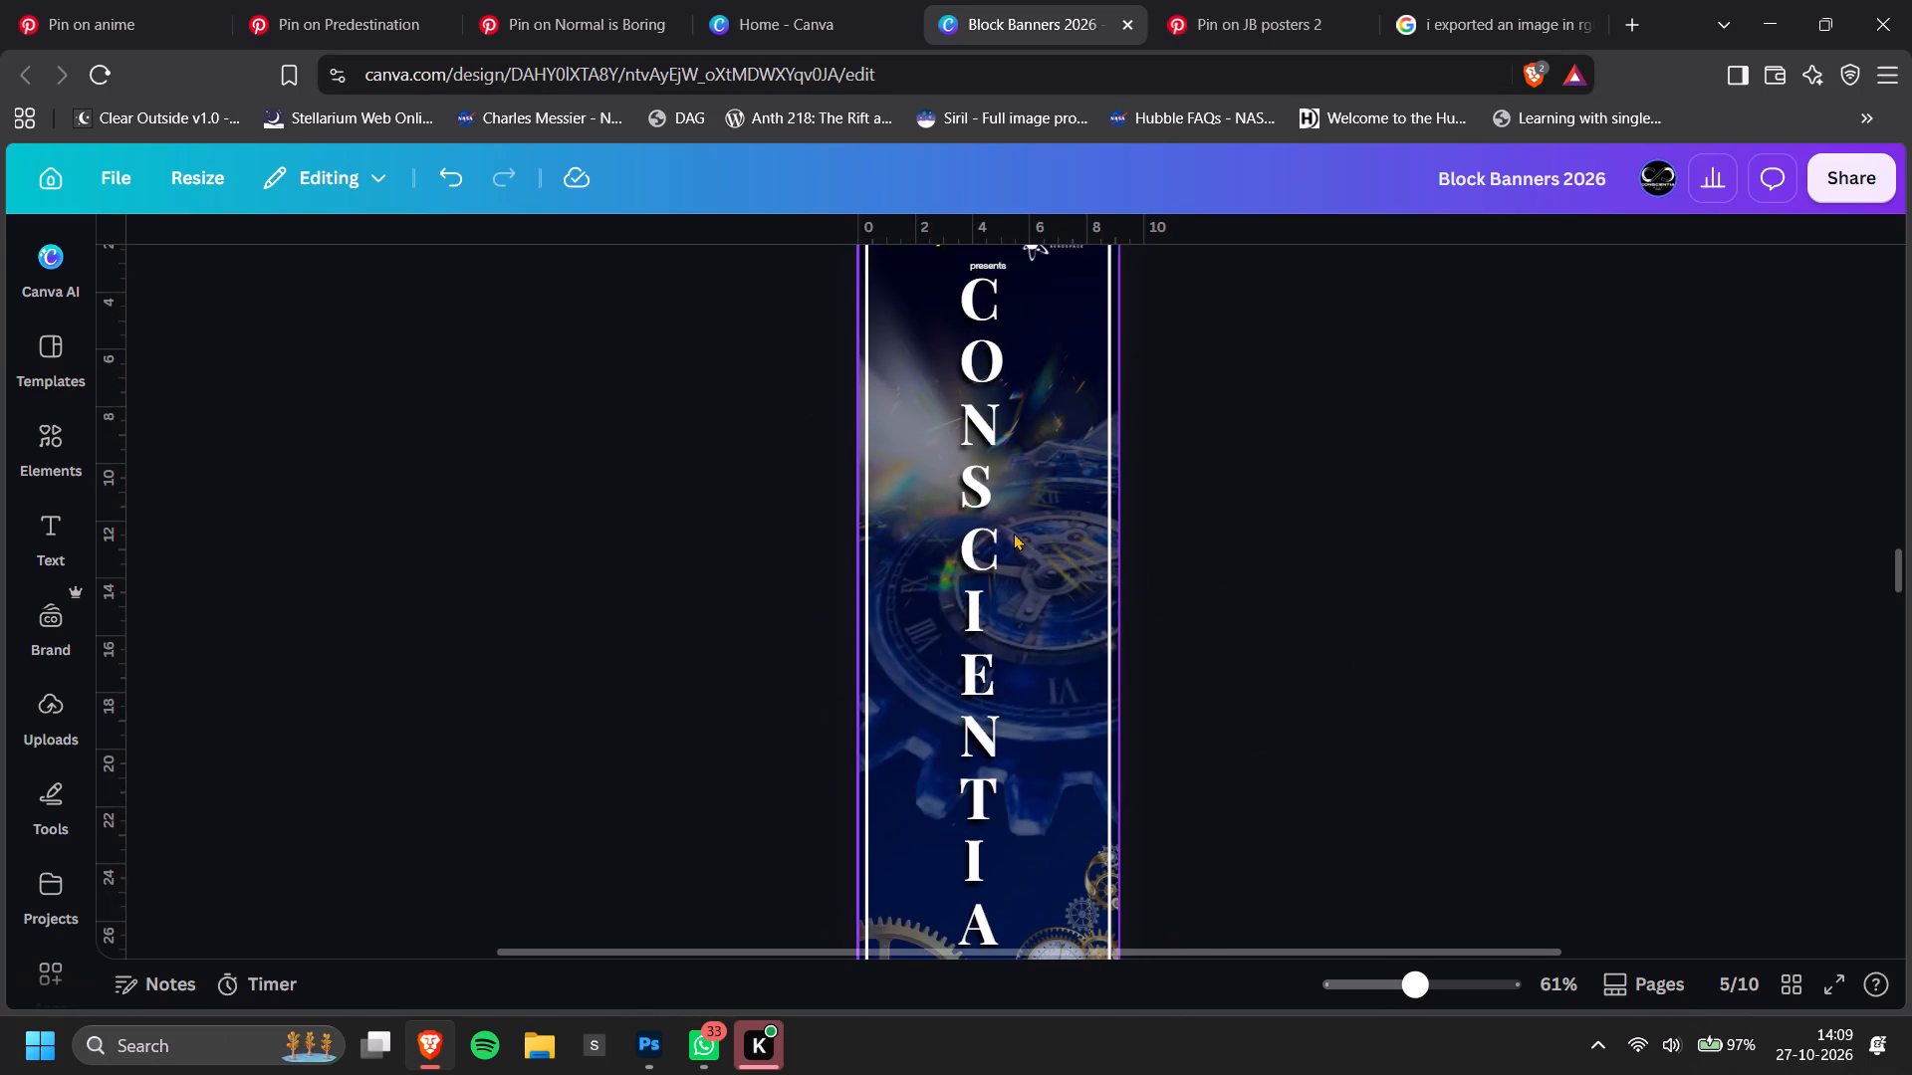
{"action": "left_click", "coordinate": [982, 522]}
{"action": "left_click", "coordinate": [756, 268]}
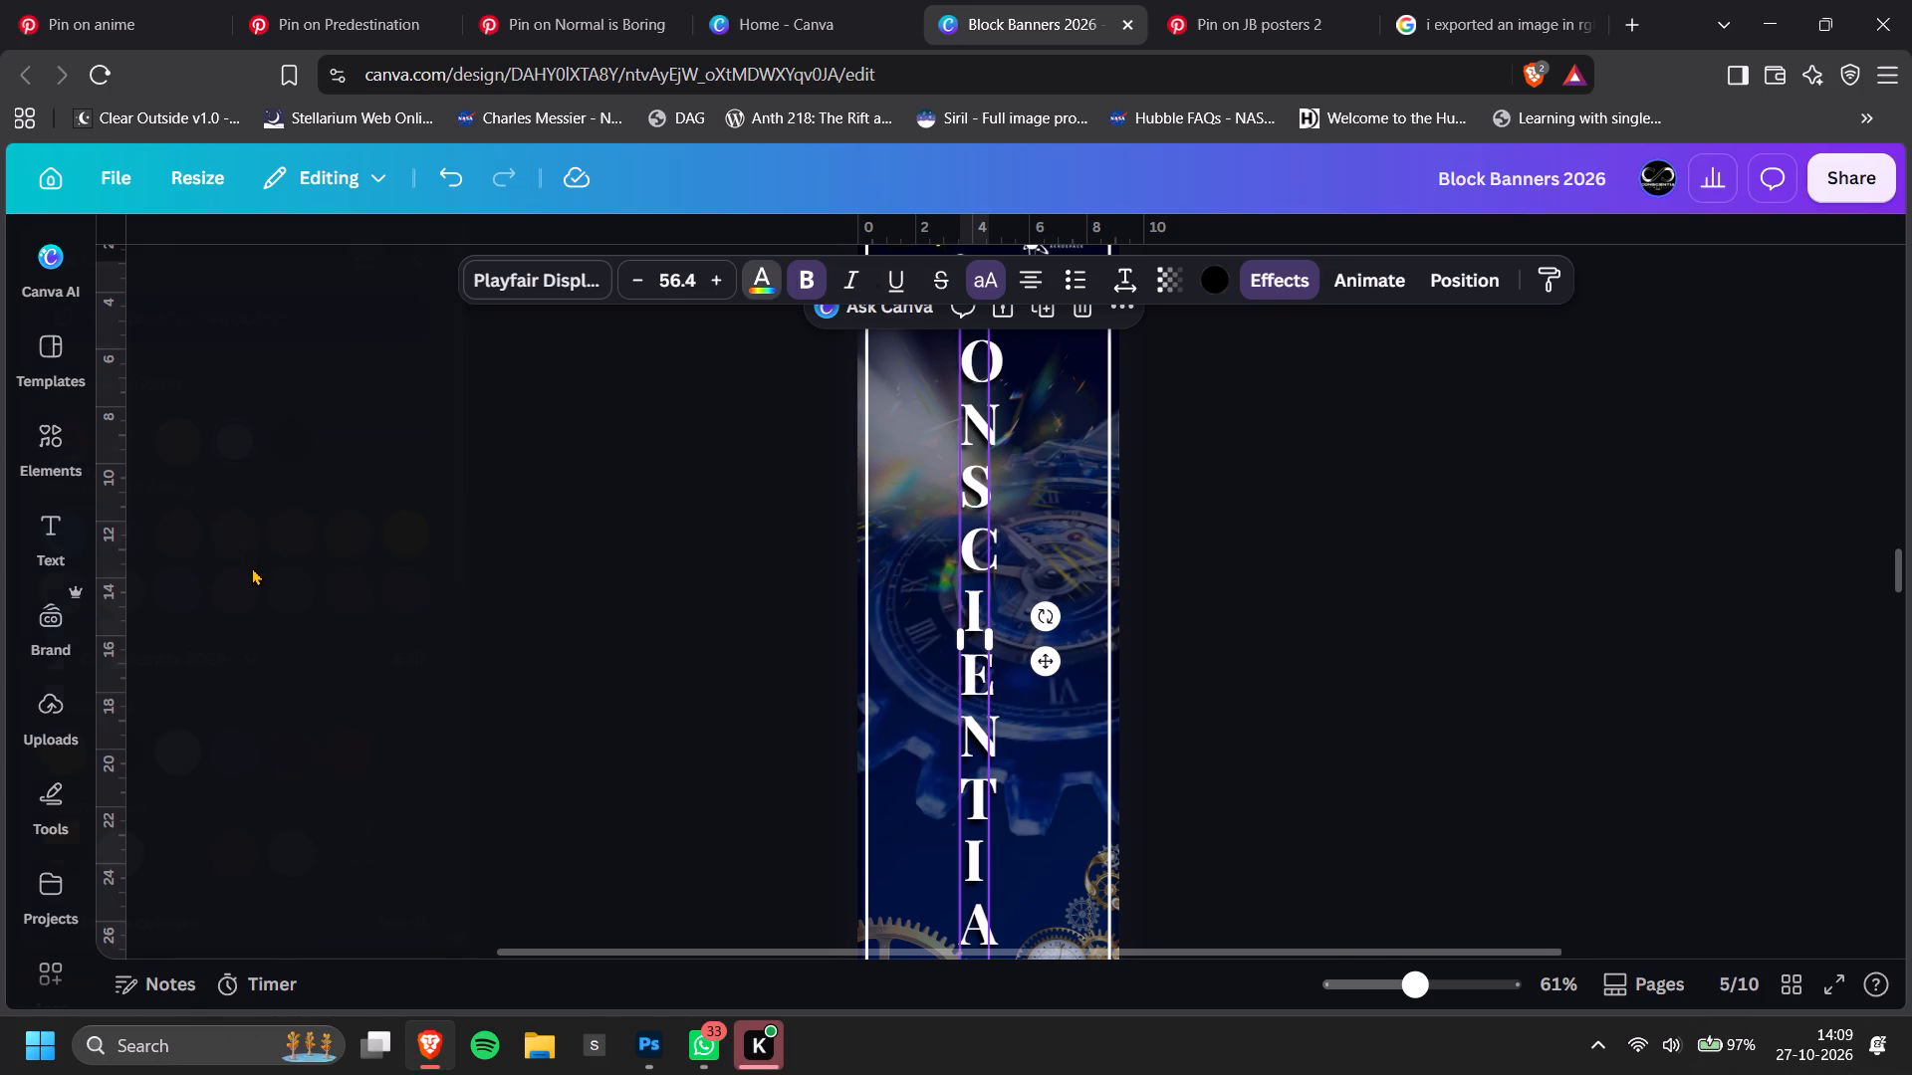
{"action": "left_click", "coordinate": [482, 626]}
{"action": "scroll", "coordinate": [482, 626], "scroll_direction": "up", "scroll_amount": 1}
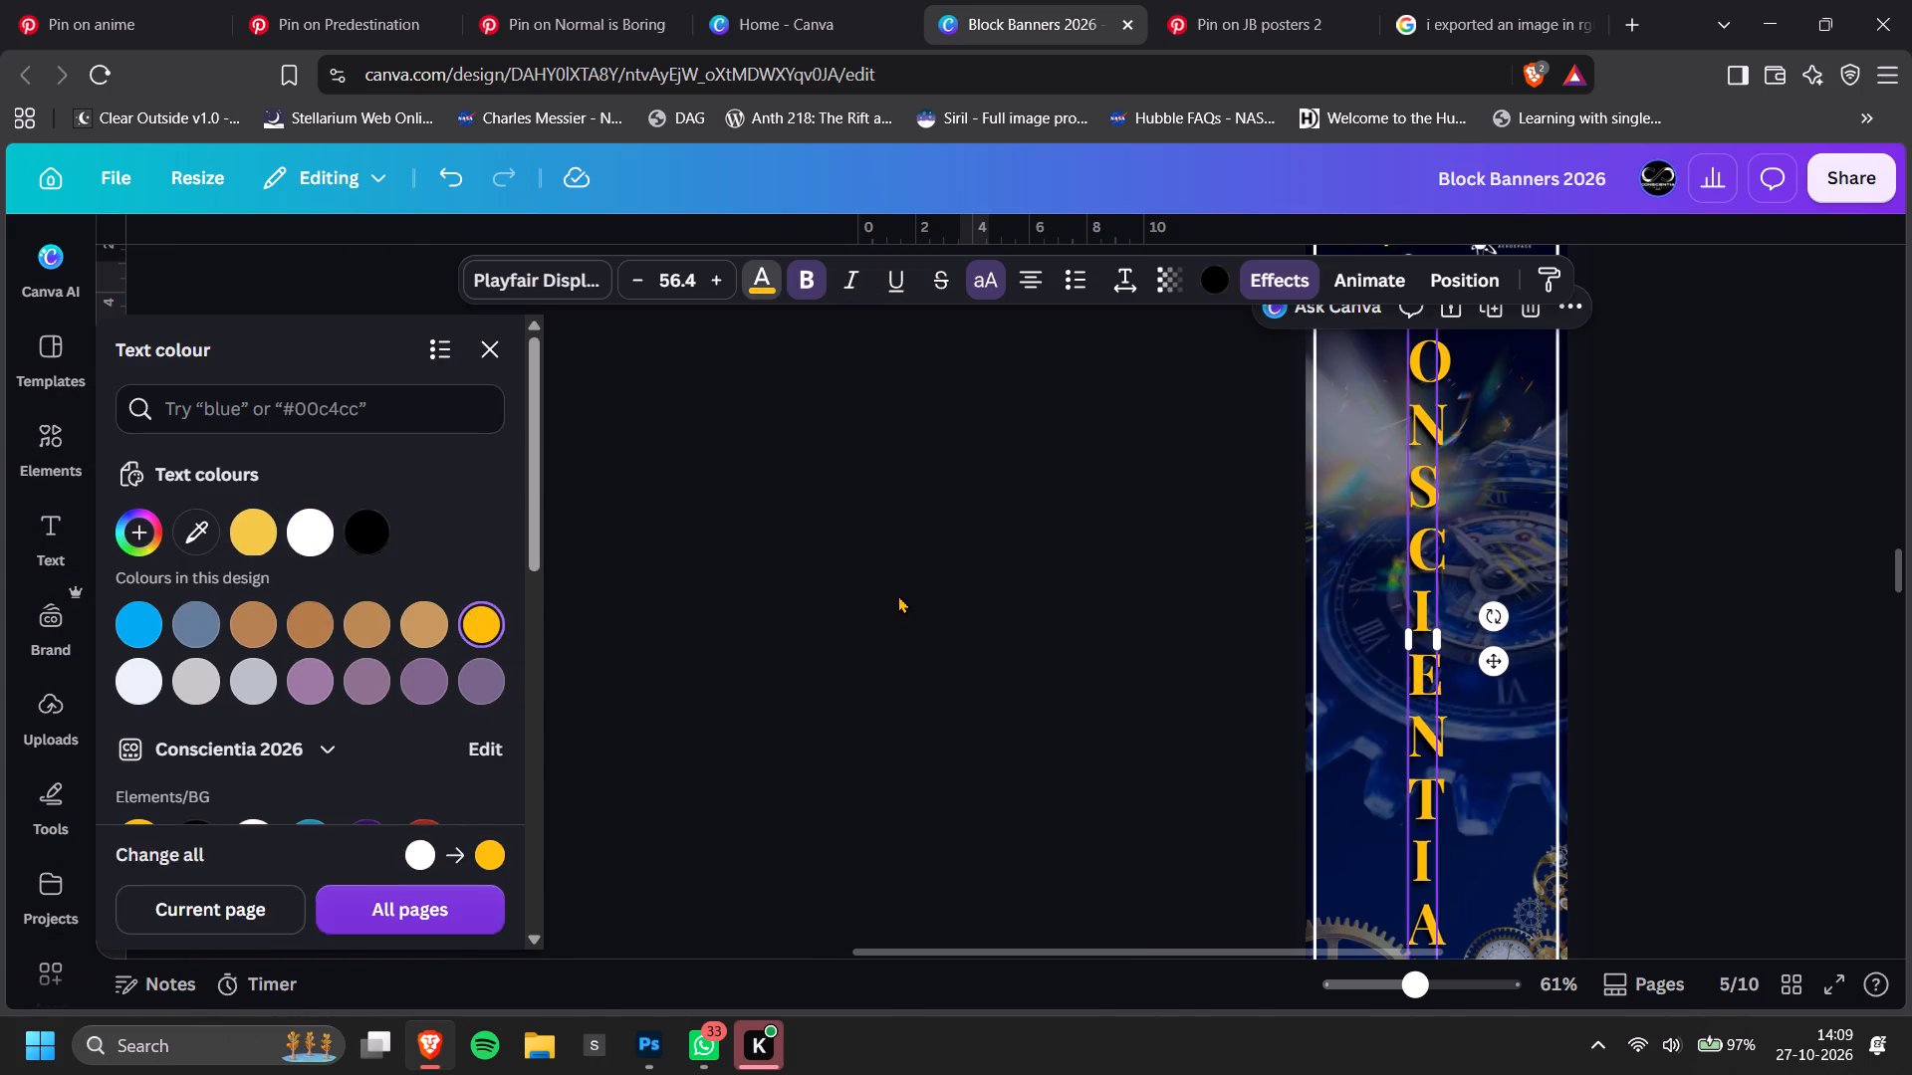
Undo the amber yellow recolour of page 5's vertical CONSCIENTIA title and check the banner against page 6.
{"action": "double_click", "coordinate": [898, 595]}
{"action": "scroll", "coordinate": [1461, 632], "scroll_direction": "down", "scroll_amount": 2, "text": "ctrl"}
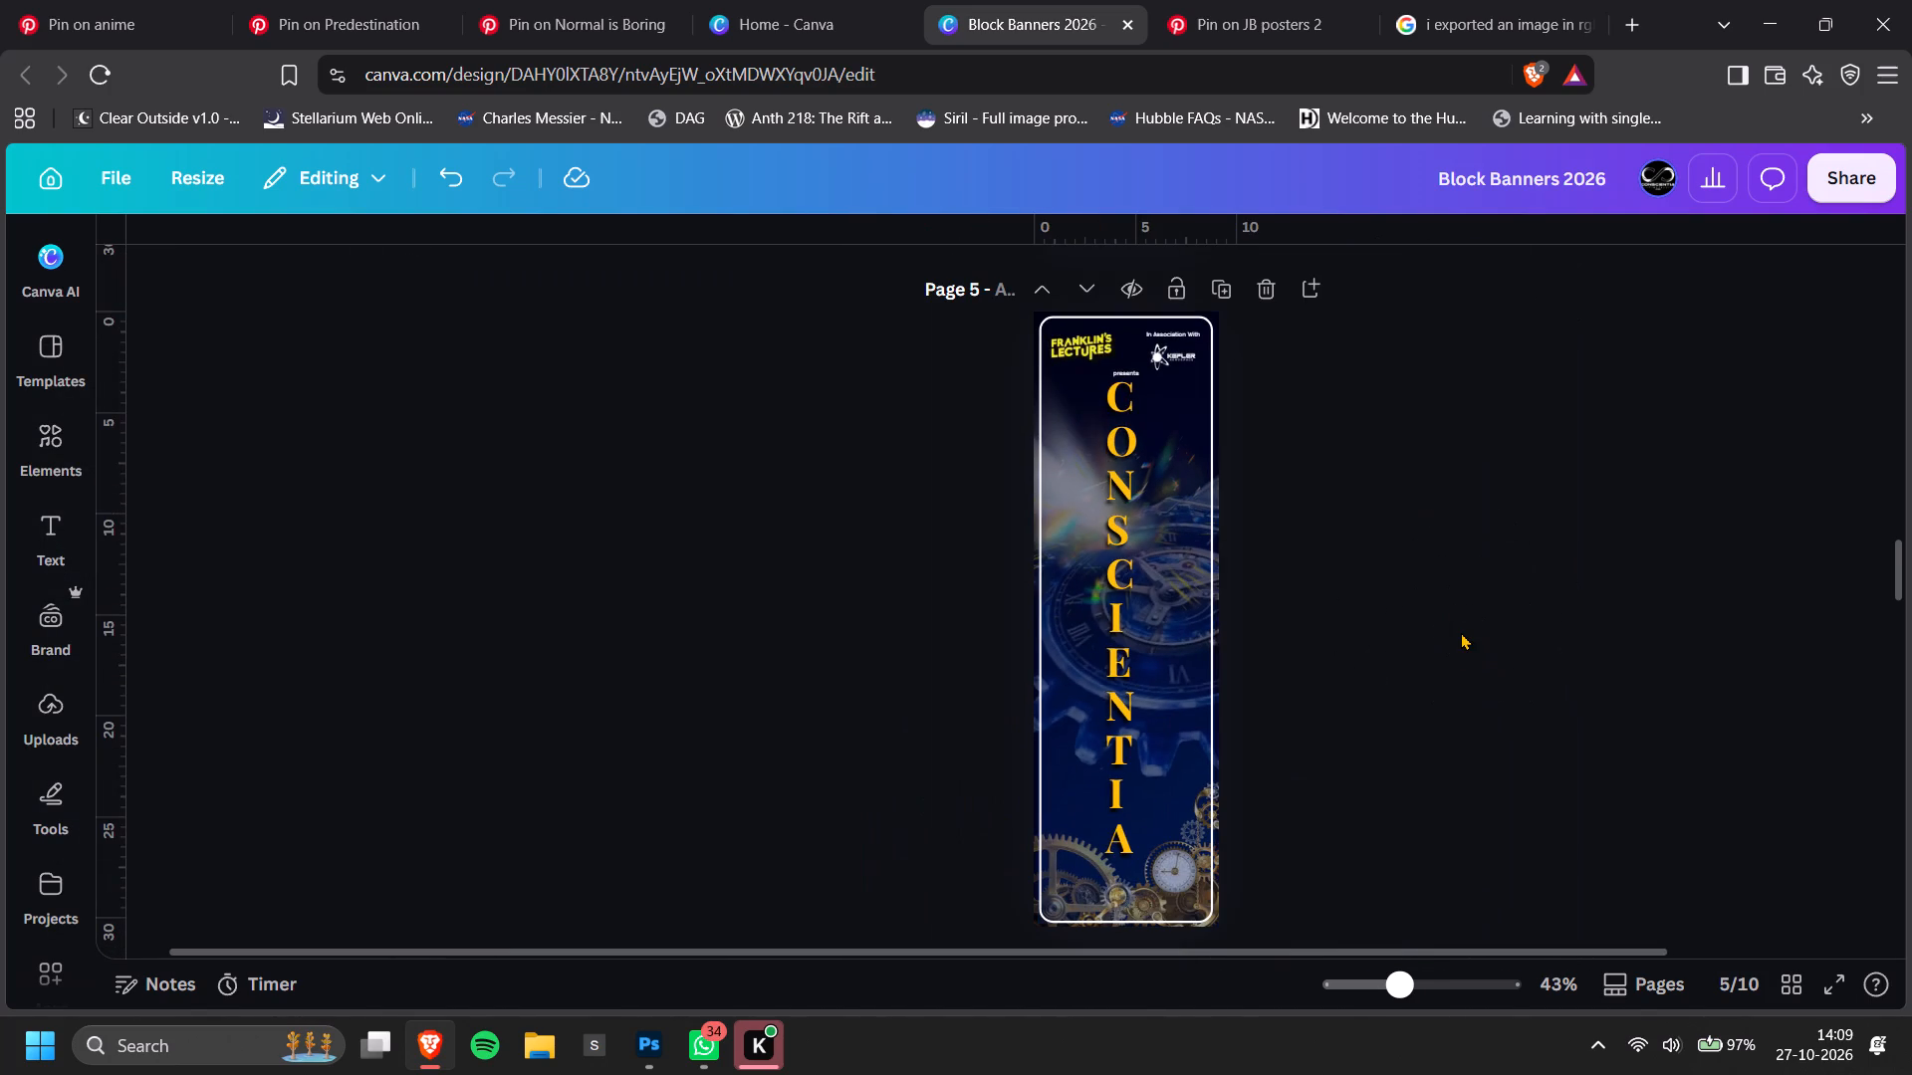
{"action": "key", "text": "ctrl+z"}
{"action": "scroll", "coordinate": [1425, 668], "scroll_direction": "up", "scroll_amount": 3, "text": "ctrl"}
{"action": "scroll", "coordinate": [1425, 669], "scroll_direction": "down", "scroll_amount": 3}
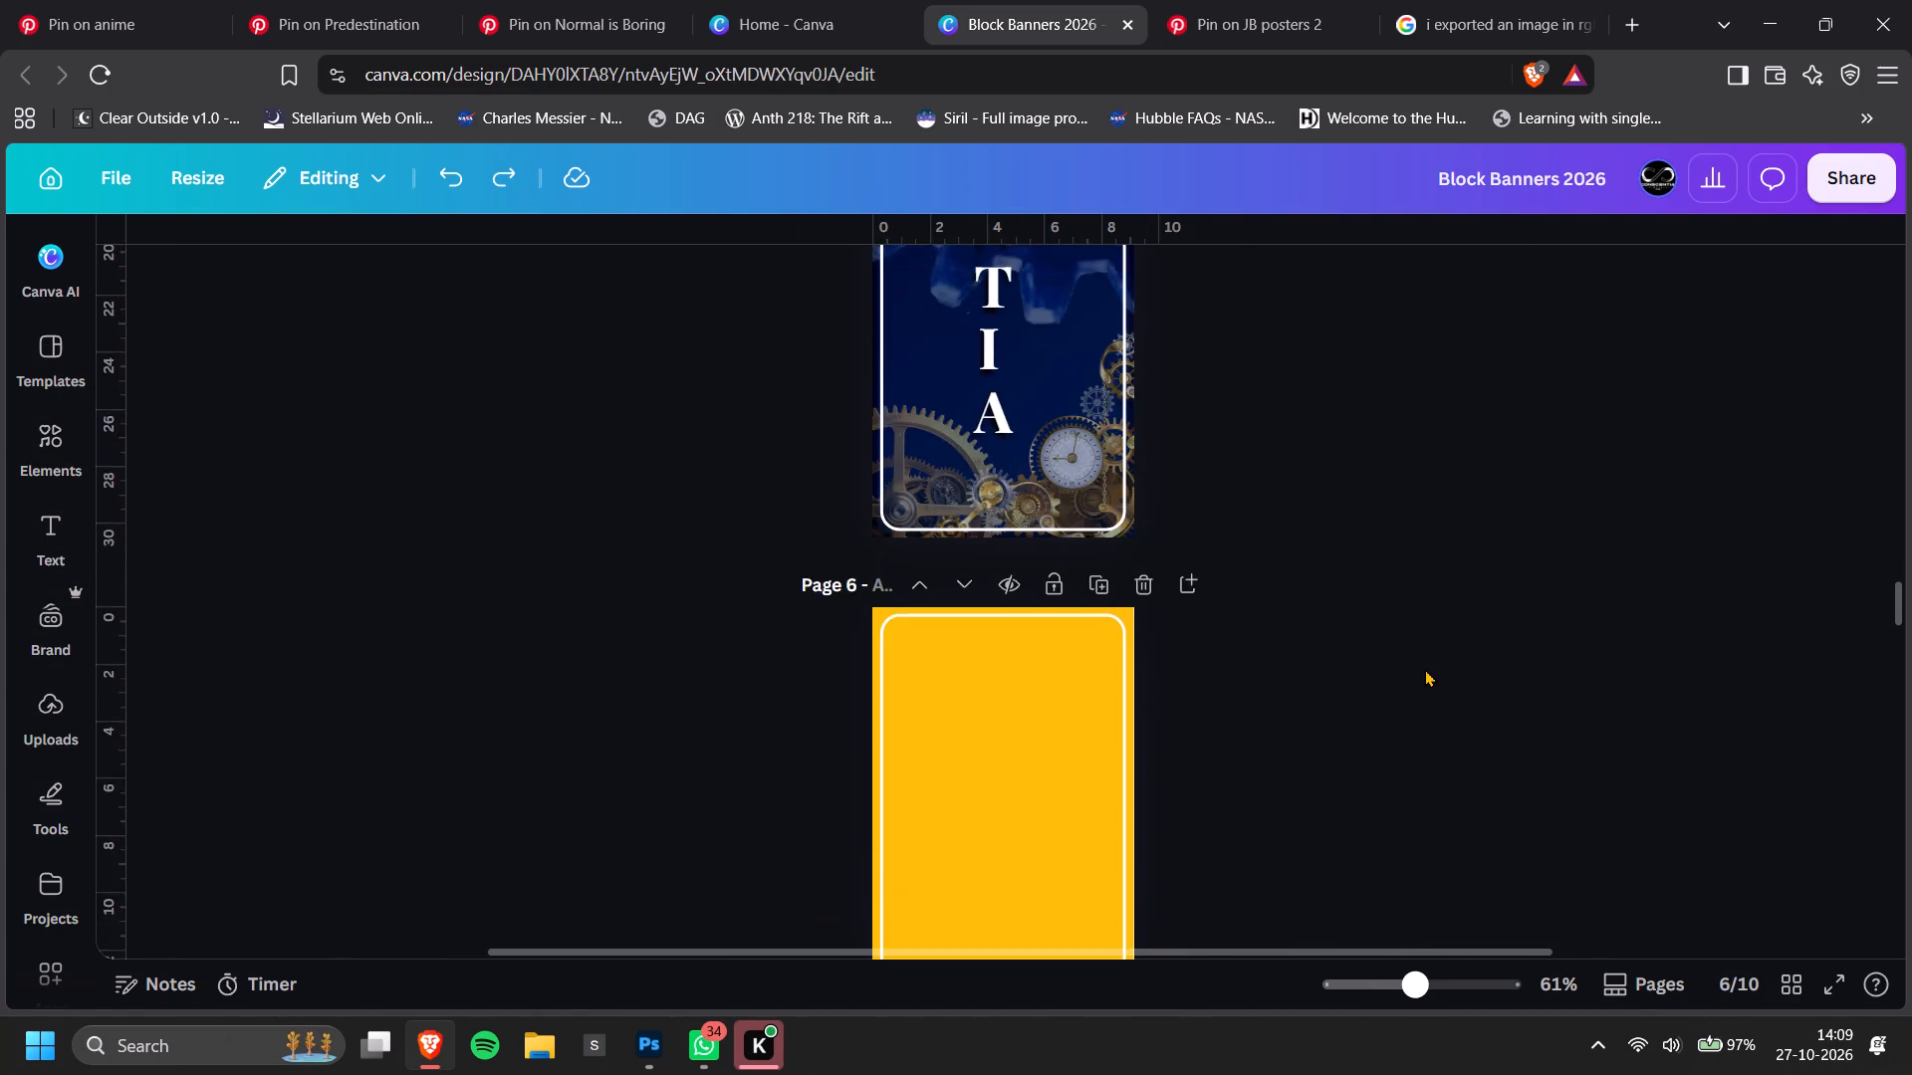
{"action": "scroll", "coordinate": [1425, 669], "scroll_direction": "up", "scroll_amount": 3}
{"action": "scroll", "coordinate": [1425, 669], "scroll_direction": "down", "scroll_amount": 1}
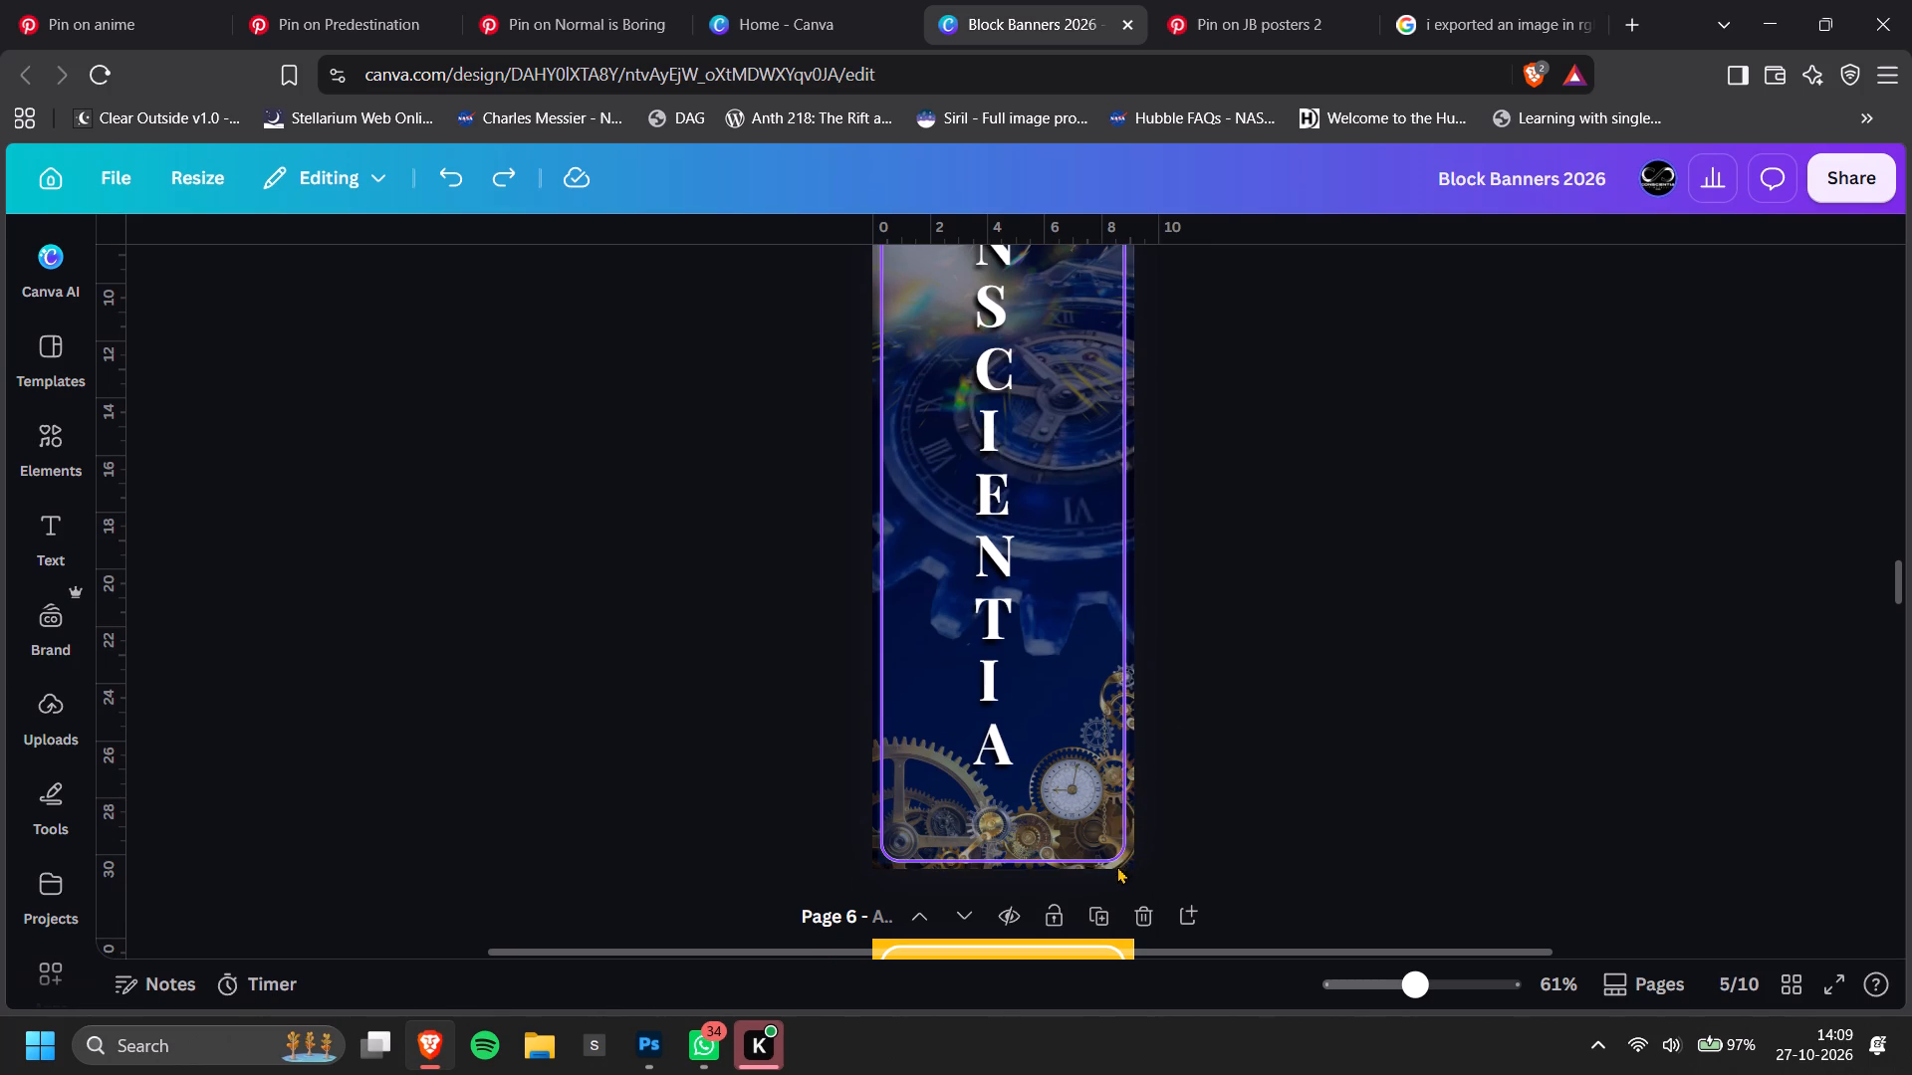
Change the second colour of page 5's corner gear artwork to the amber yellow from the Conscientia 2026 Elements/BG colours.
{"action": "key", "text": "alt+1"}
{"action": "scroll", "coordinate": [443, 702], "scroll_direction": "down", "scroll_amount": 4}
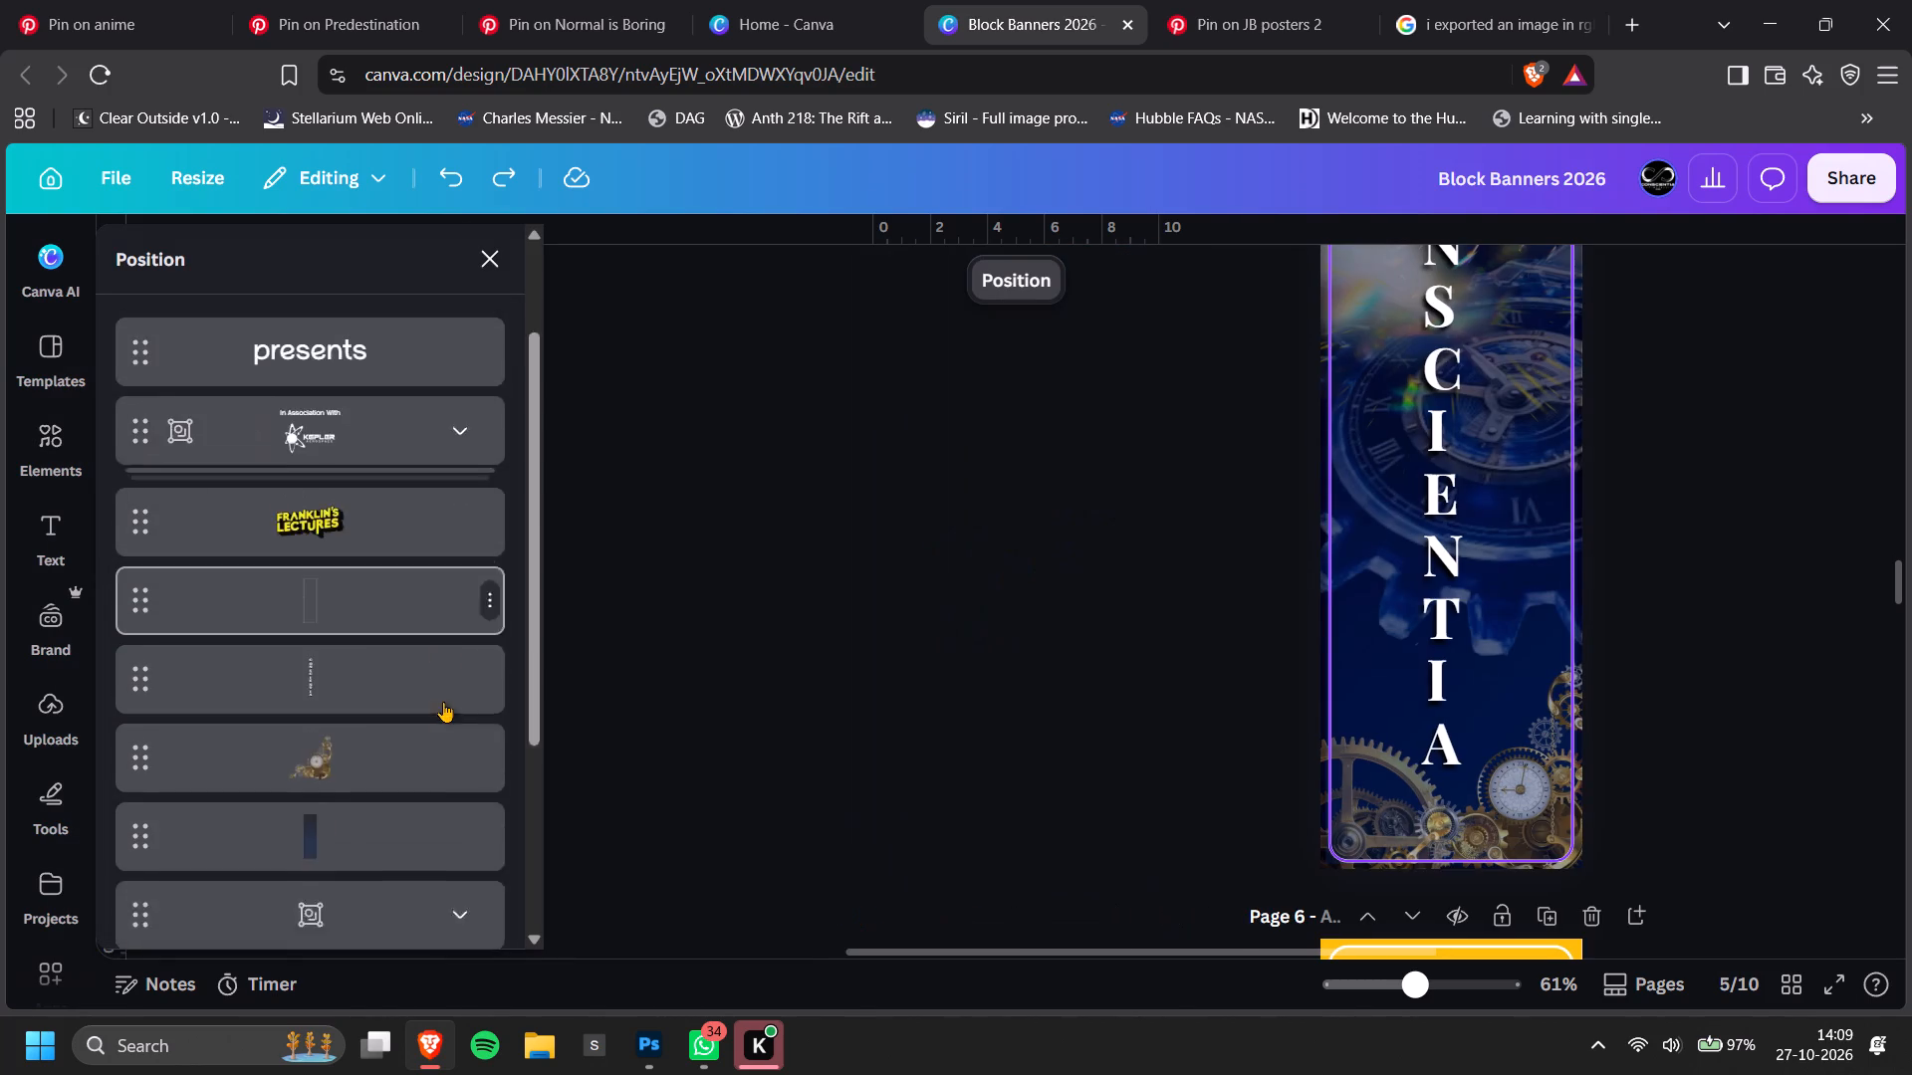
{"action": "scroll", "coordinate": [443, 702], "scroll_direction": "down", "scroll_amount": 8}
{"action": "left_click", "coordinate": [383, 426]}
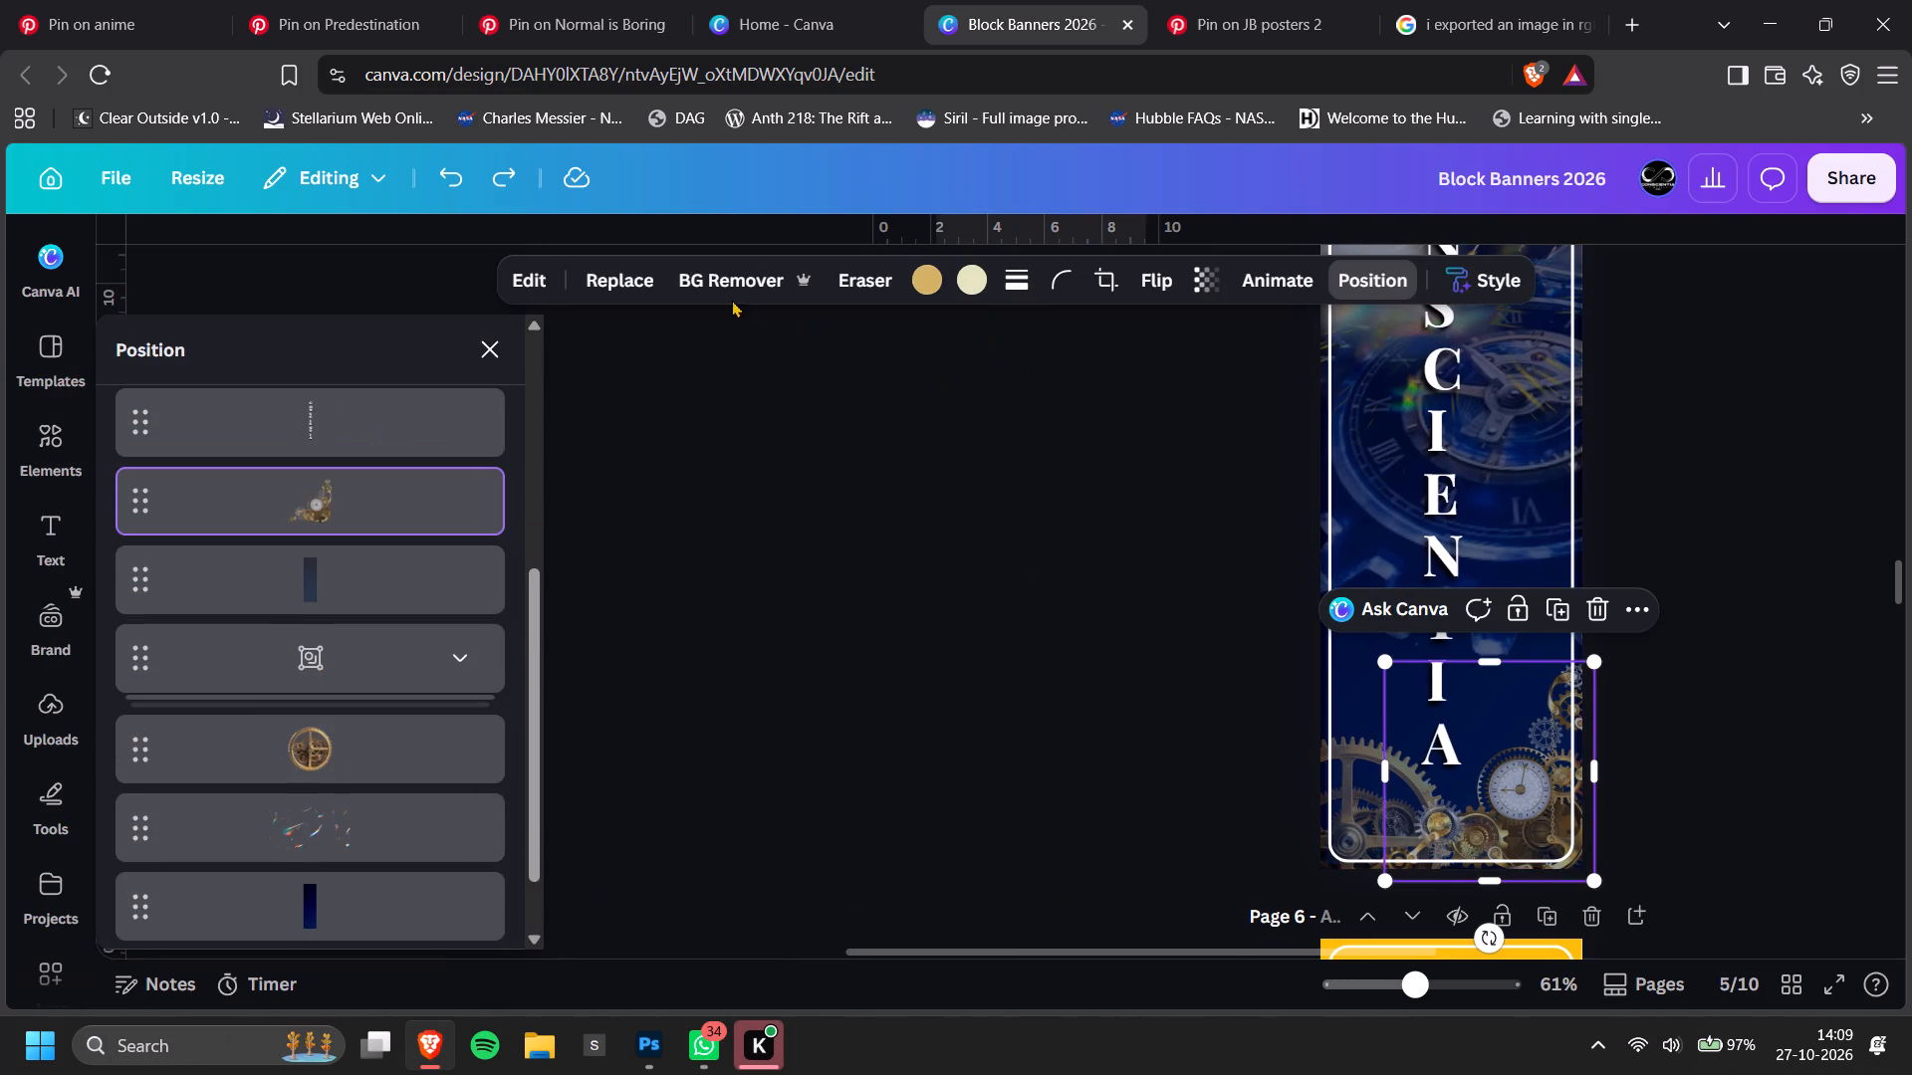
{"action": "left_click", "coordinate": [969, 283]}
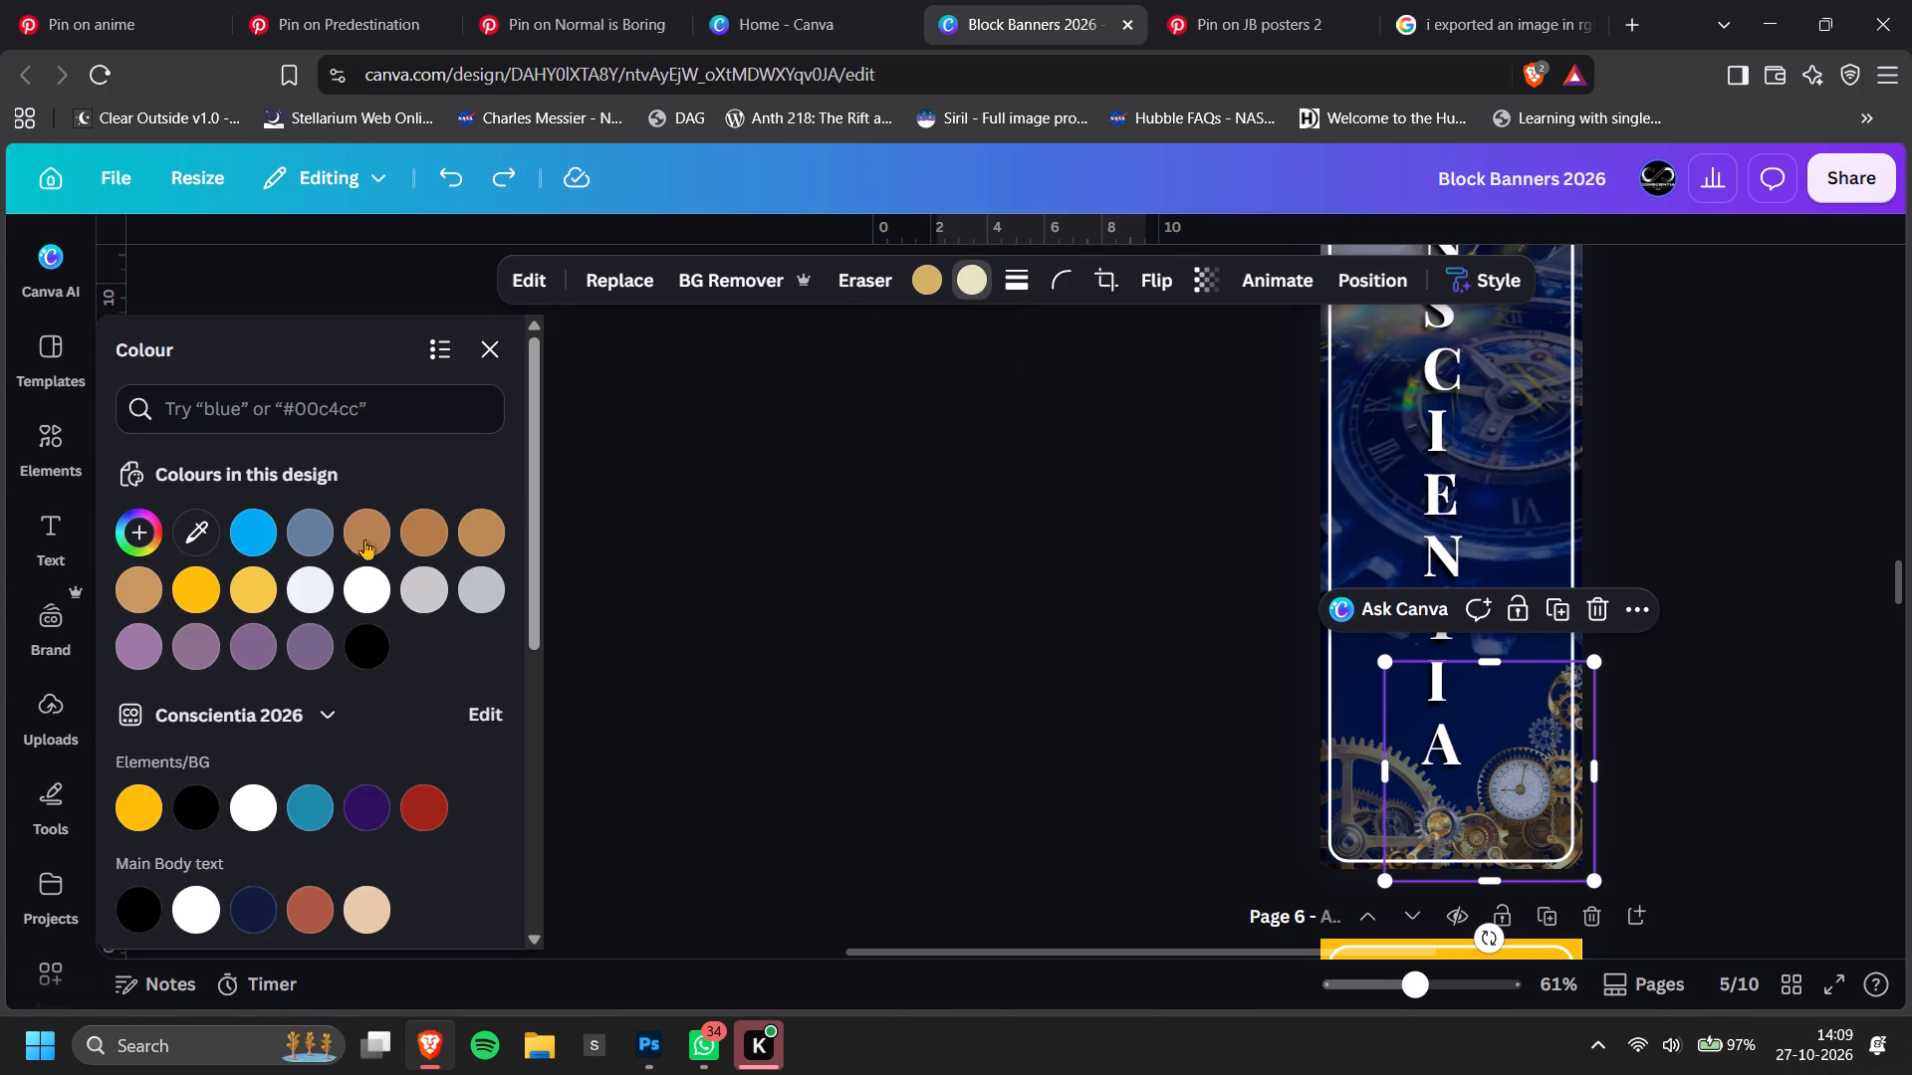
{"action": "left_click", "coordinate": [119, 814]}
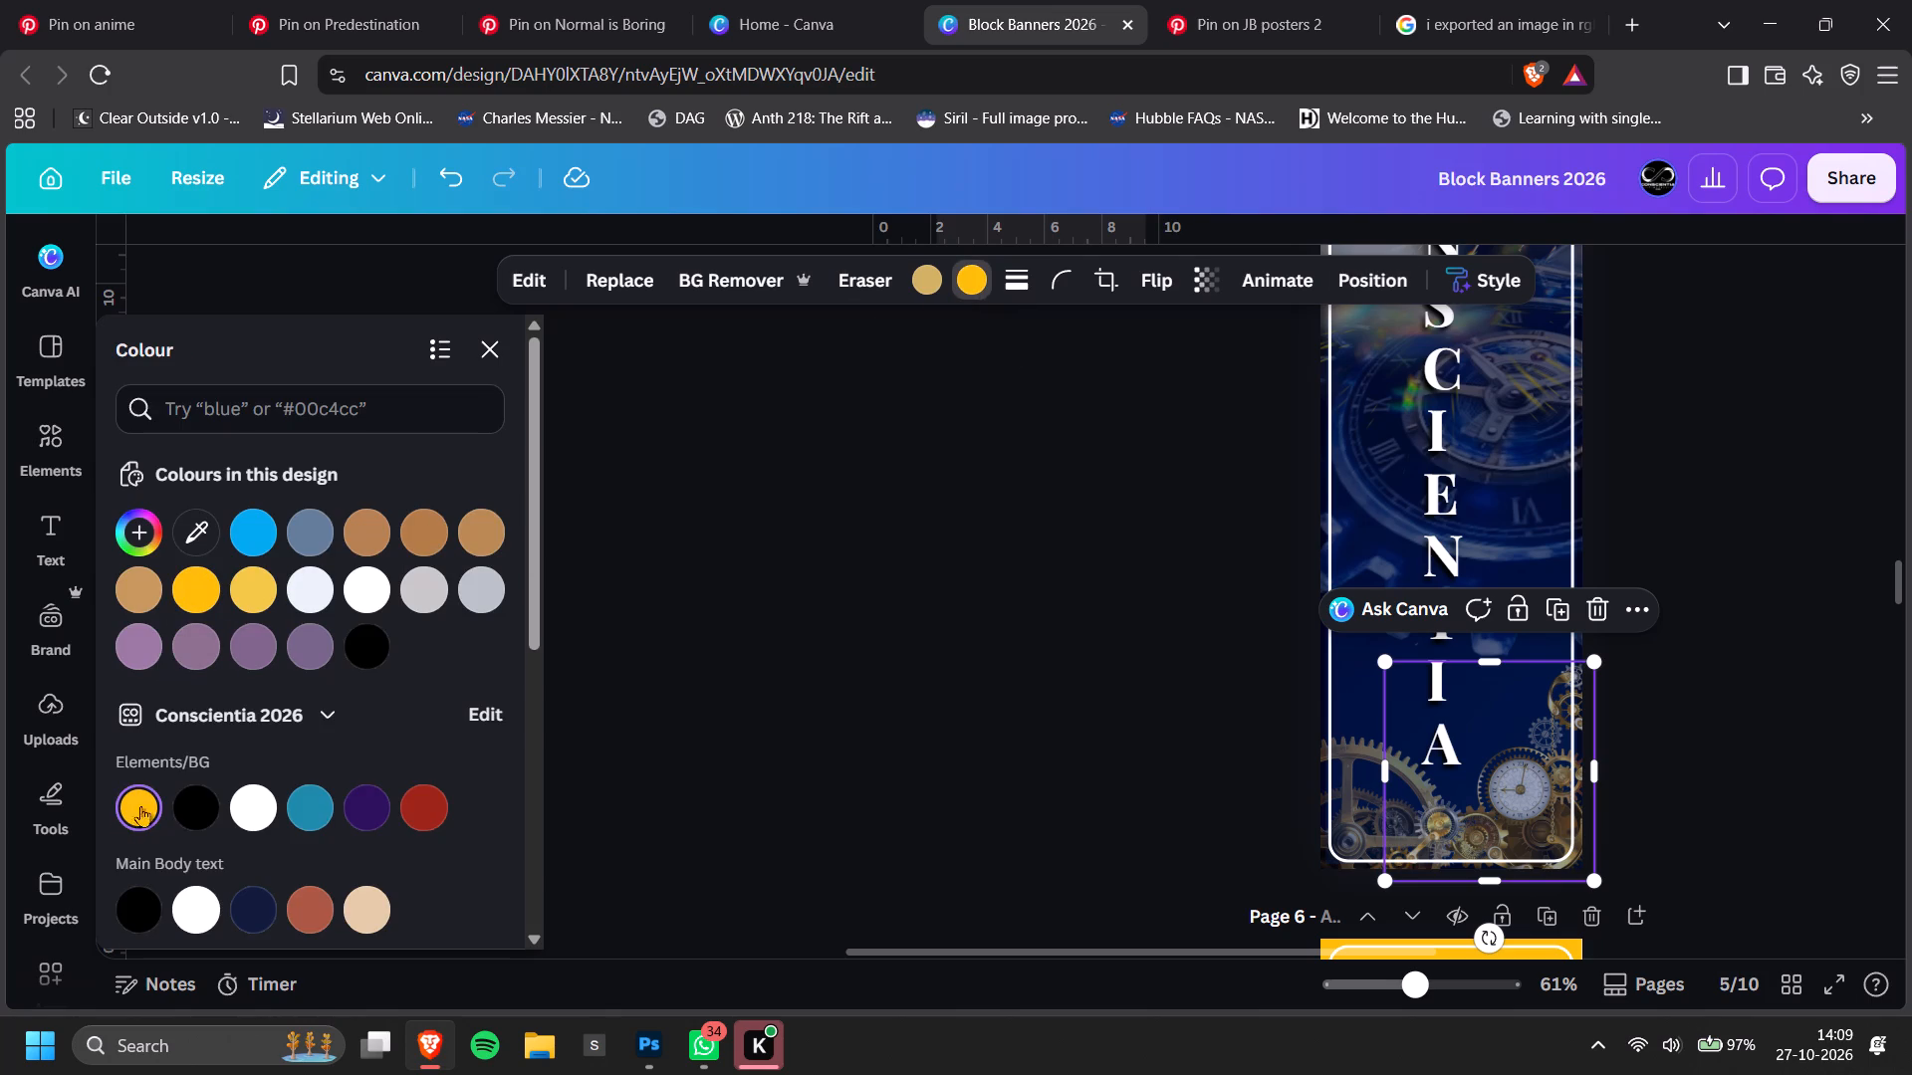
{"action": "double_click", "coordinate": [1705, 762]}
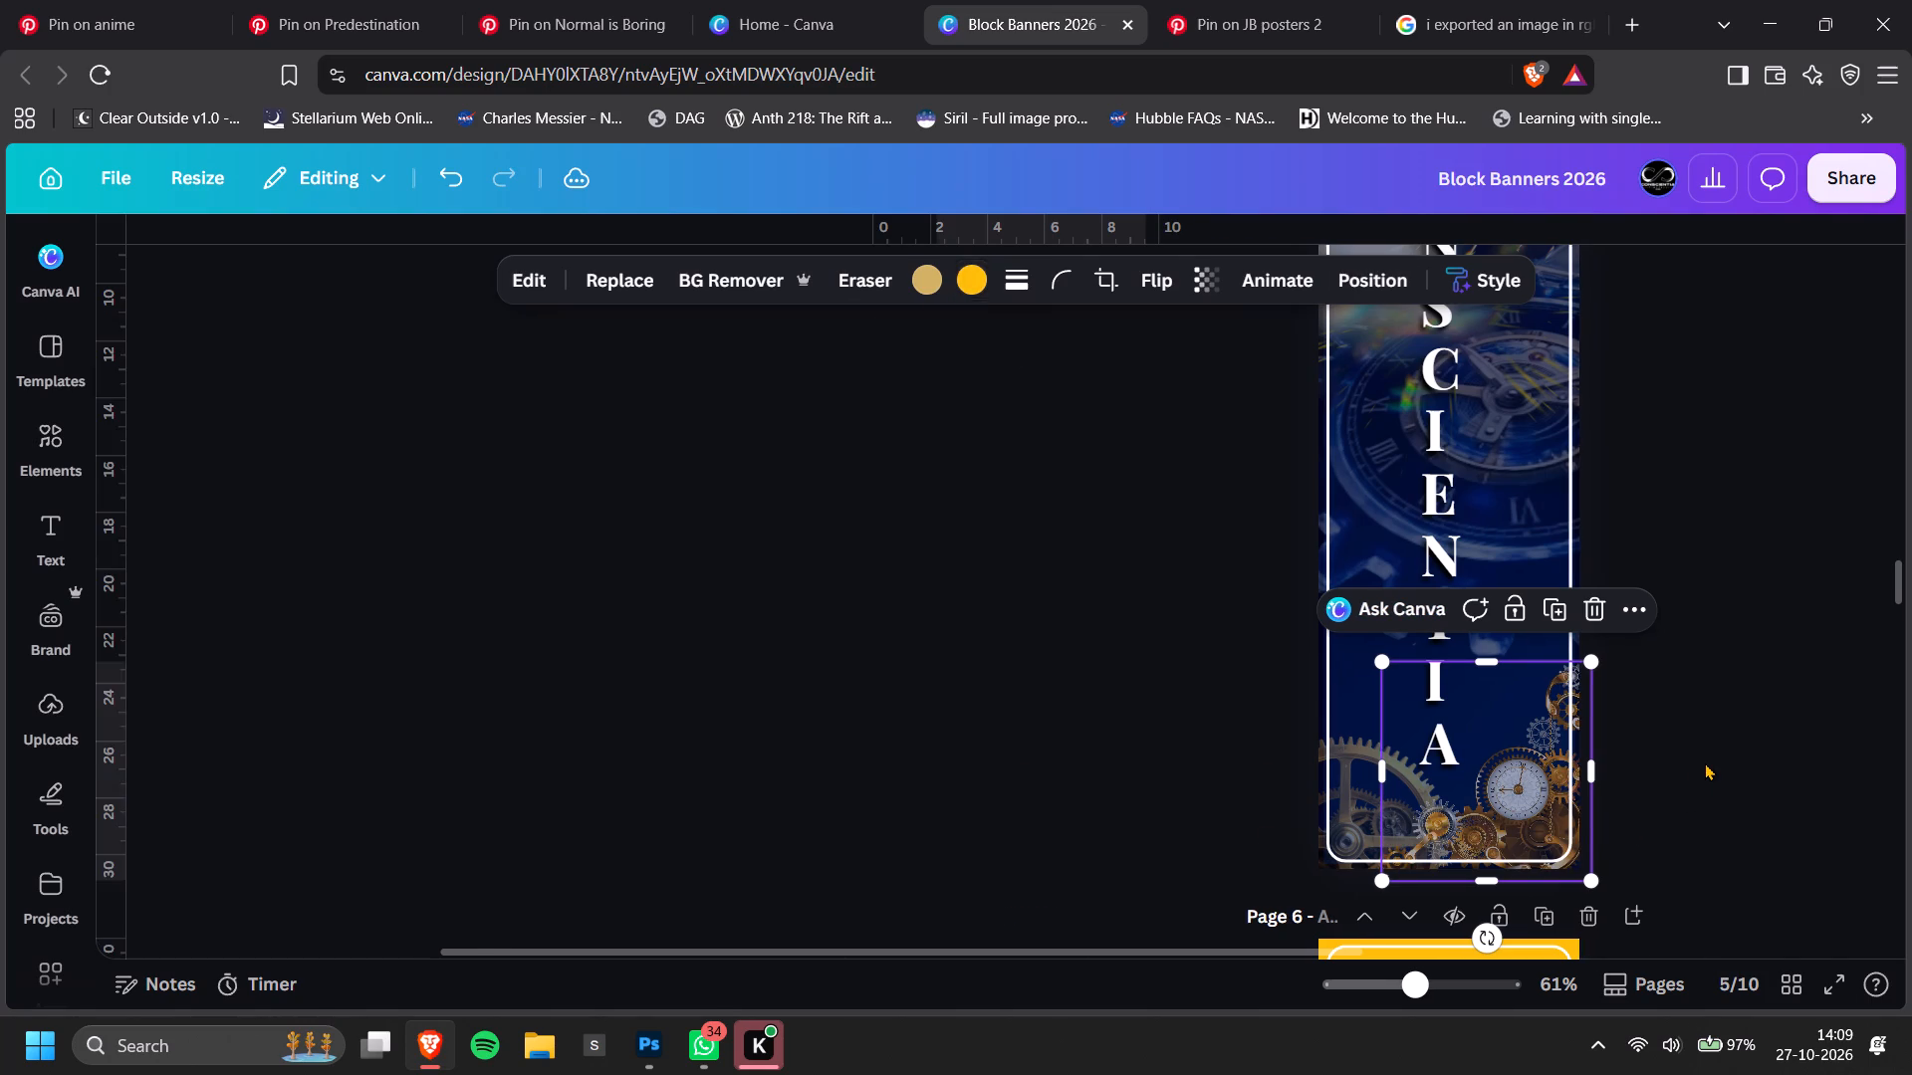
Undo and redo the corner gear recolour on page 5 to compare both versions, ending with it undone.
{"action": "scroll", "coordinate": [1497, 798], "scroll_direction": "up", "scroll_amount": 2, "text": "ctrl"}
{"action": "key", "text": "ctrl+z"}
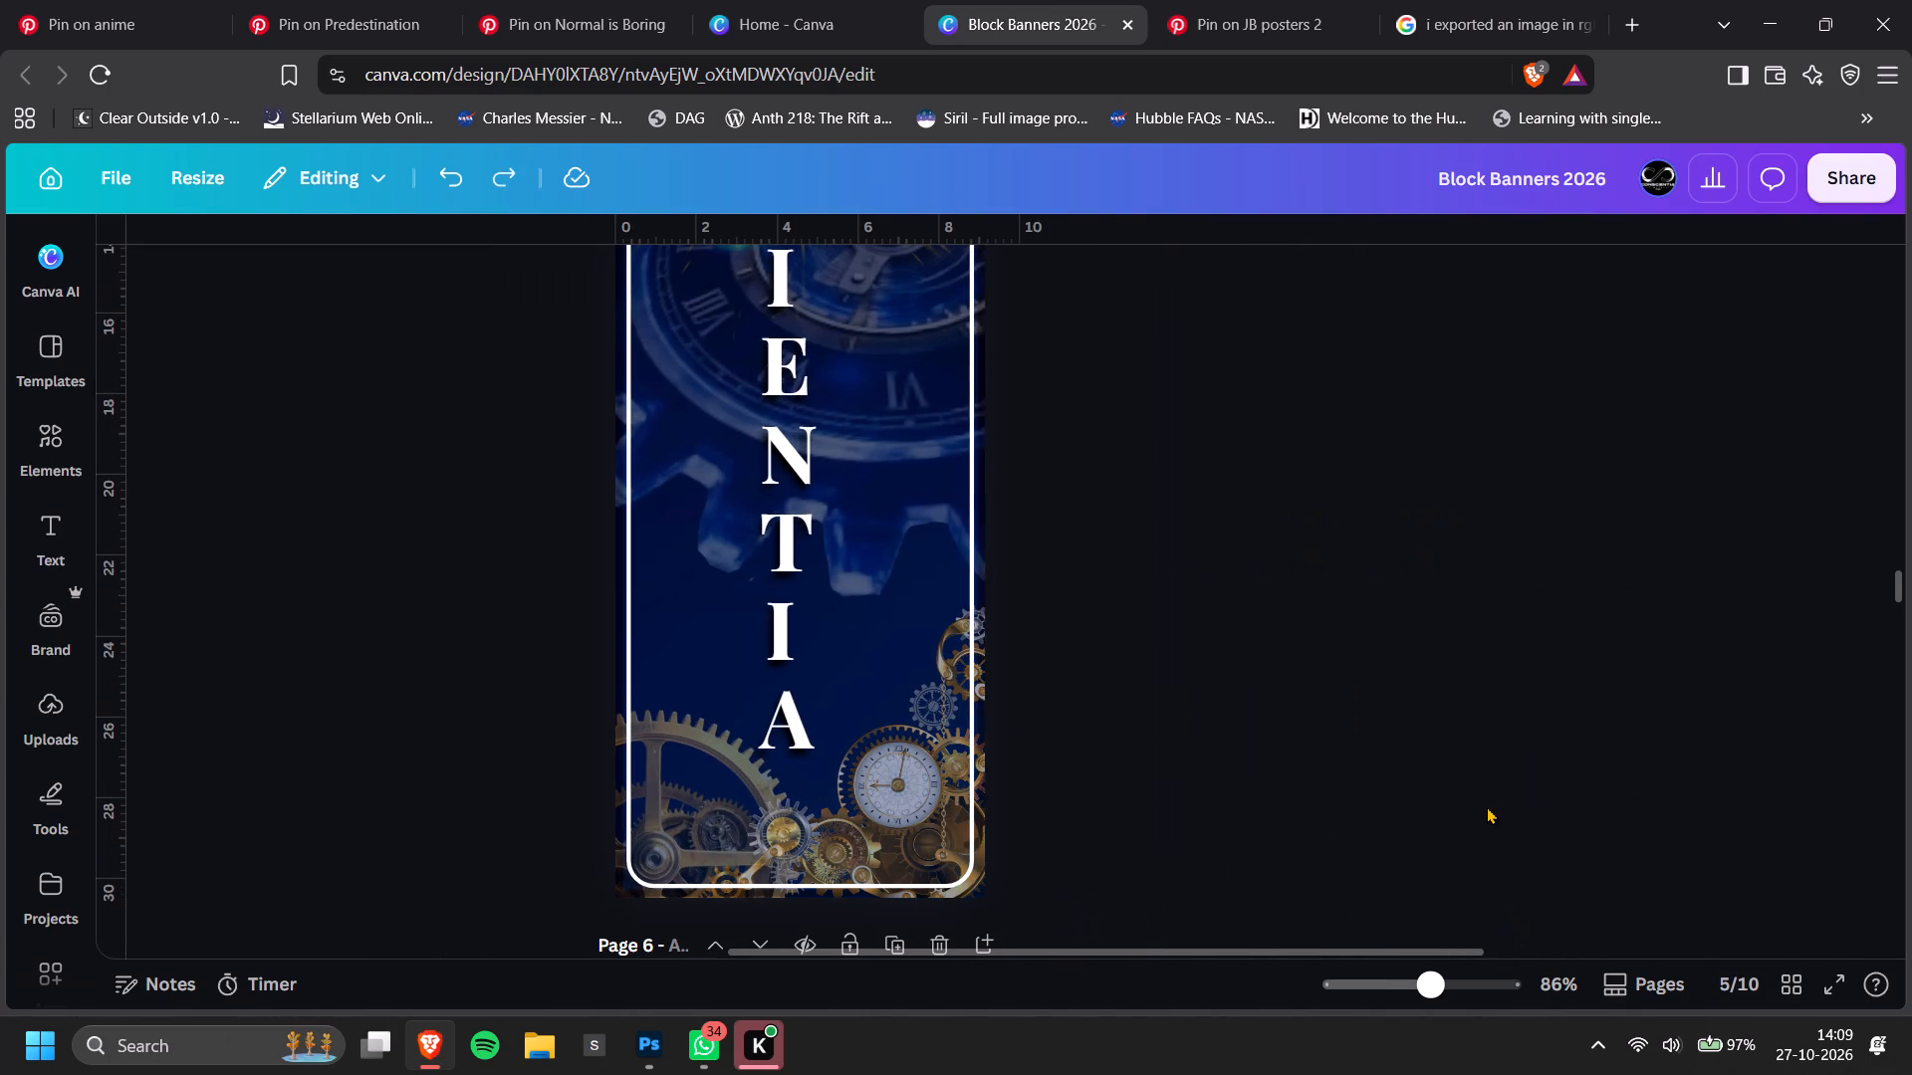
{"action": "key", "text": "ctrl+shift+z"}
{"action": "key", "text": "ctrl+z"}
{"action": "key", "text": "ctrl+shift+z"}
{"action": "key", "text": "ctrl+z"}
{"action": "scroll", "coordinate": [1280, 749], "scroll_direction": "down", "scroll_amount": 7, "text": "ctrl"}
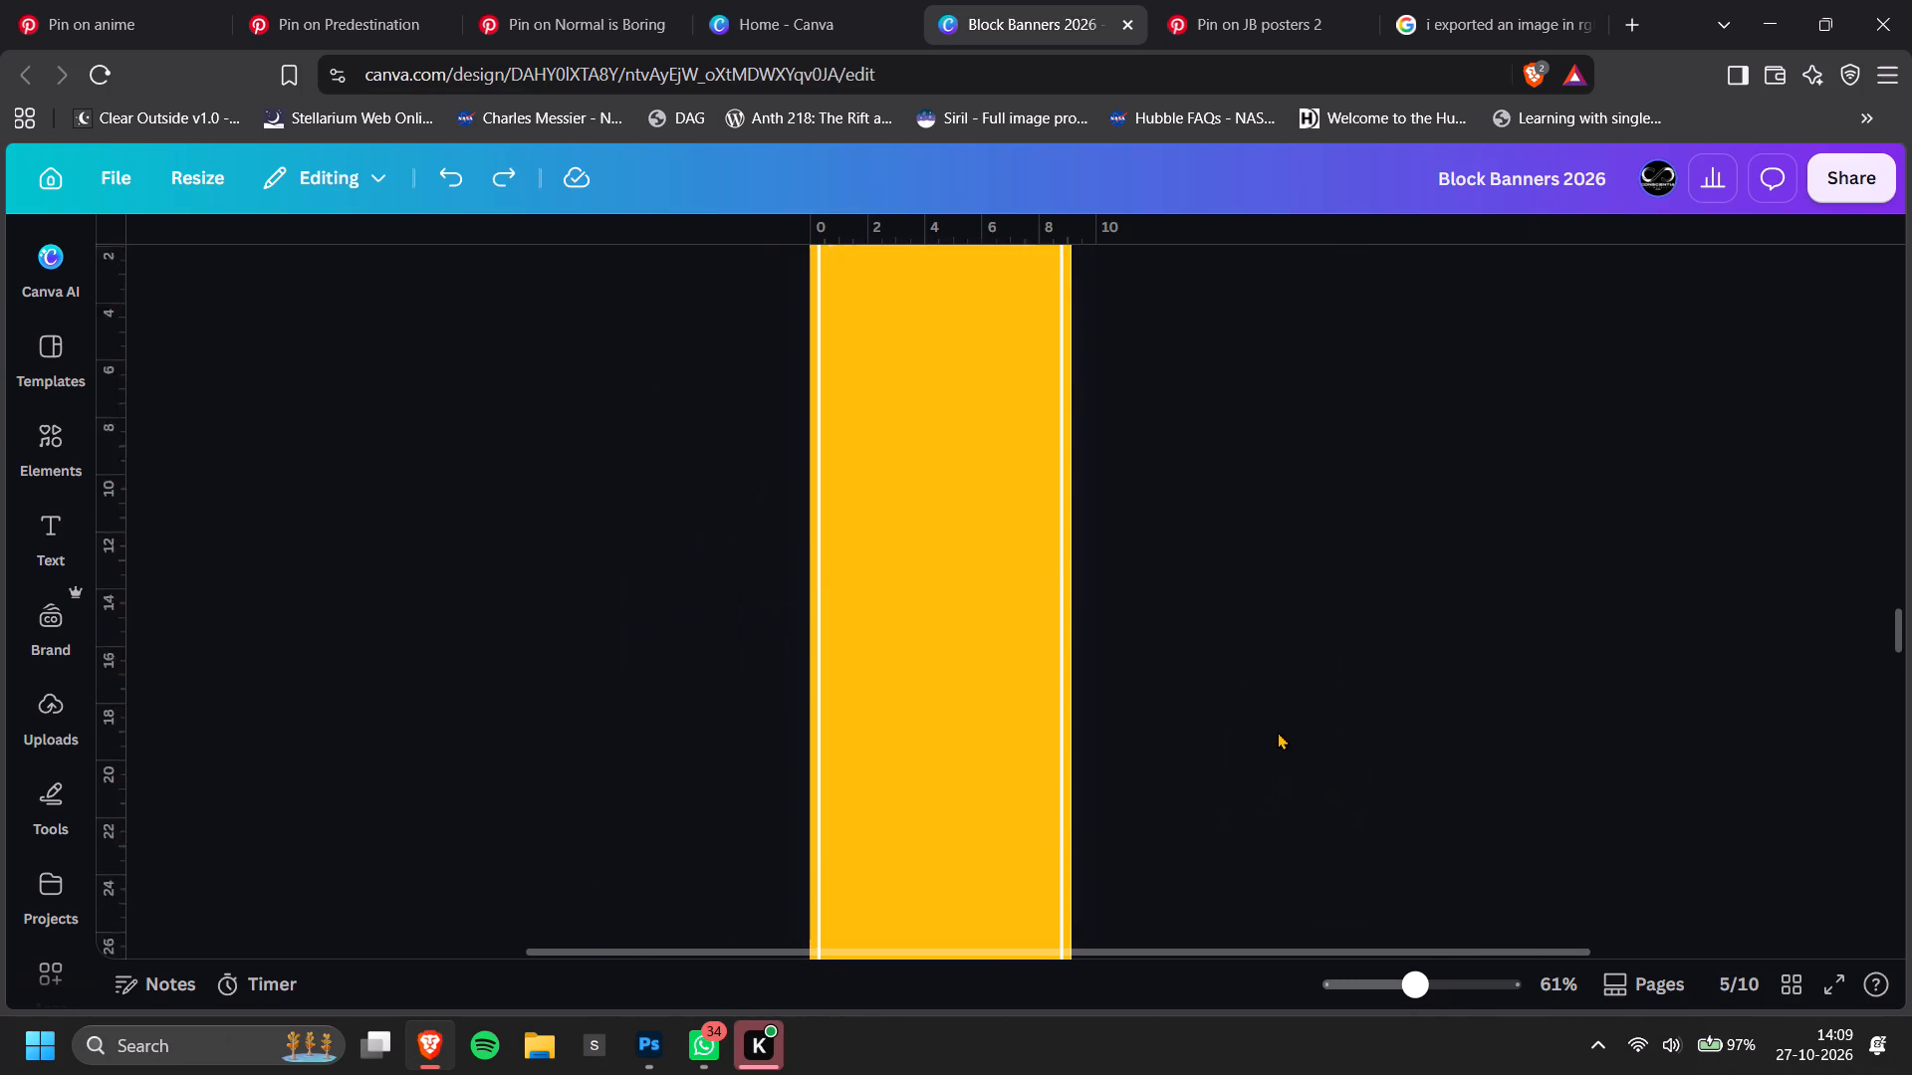
Search Pinterest for "pulsar cone", open the pulsar pin with two blue beams, and look through its related pins.
{"action": "left_click", "coordinate": [1202, 12]}
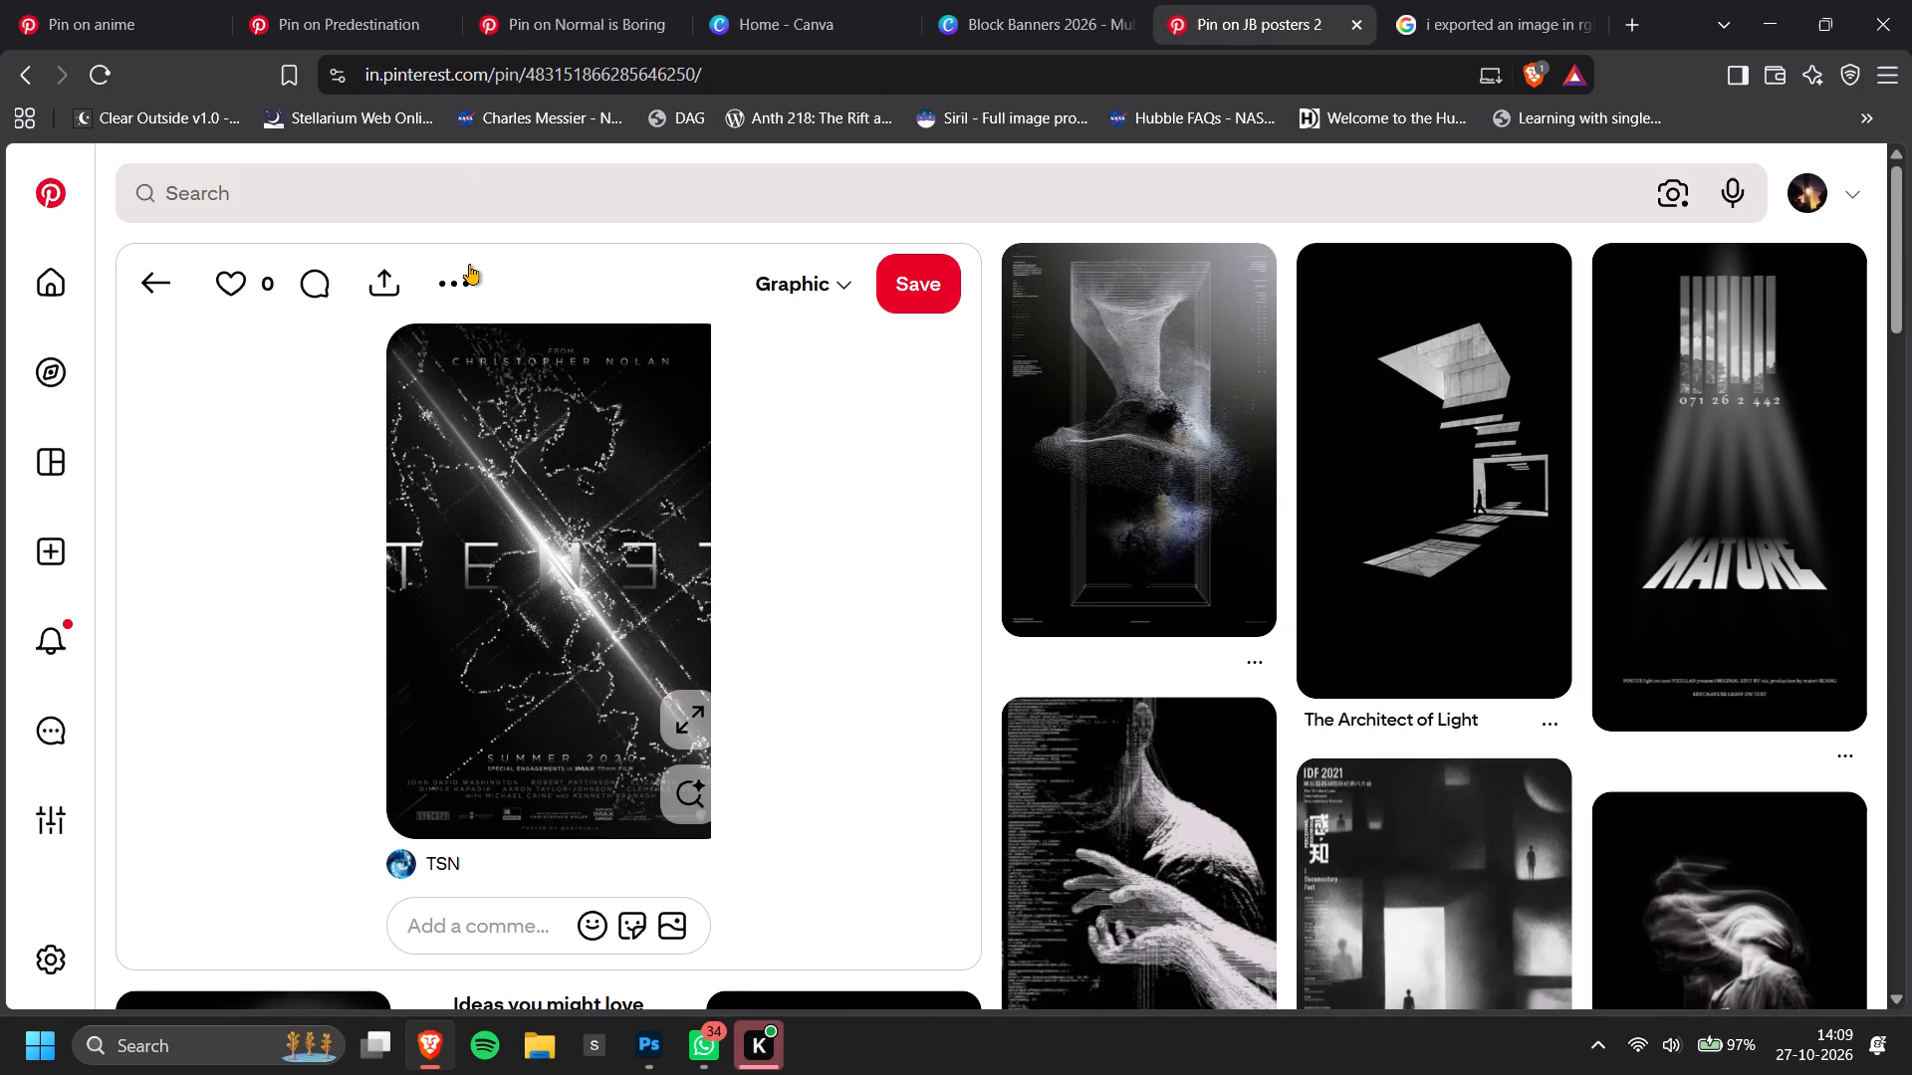
{"action": "scroll", "coordinate": [469, 264], "scroll_direction": "up", "scroll_amount": 2}
{"action": "left_click", "coordinate": [461, 215]}
{"action": "left_click", "coordinate": [462, 206]}
{"action": "type", "text": "pulsar"}
{"action": "key", "text": "space"}
{"action": "type", "text": "cone"}
{"action": "key", "text": "Return"}
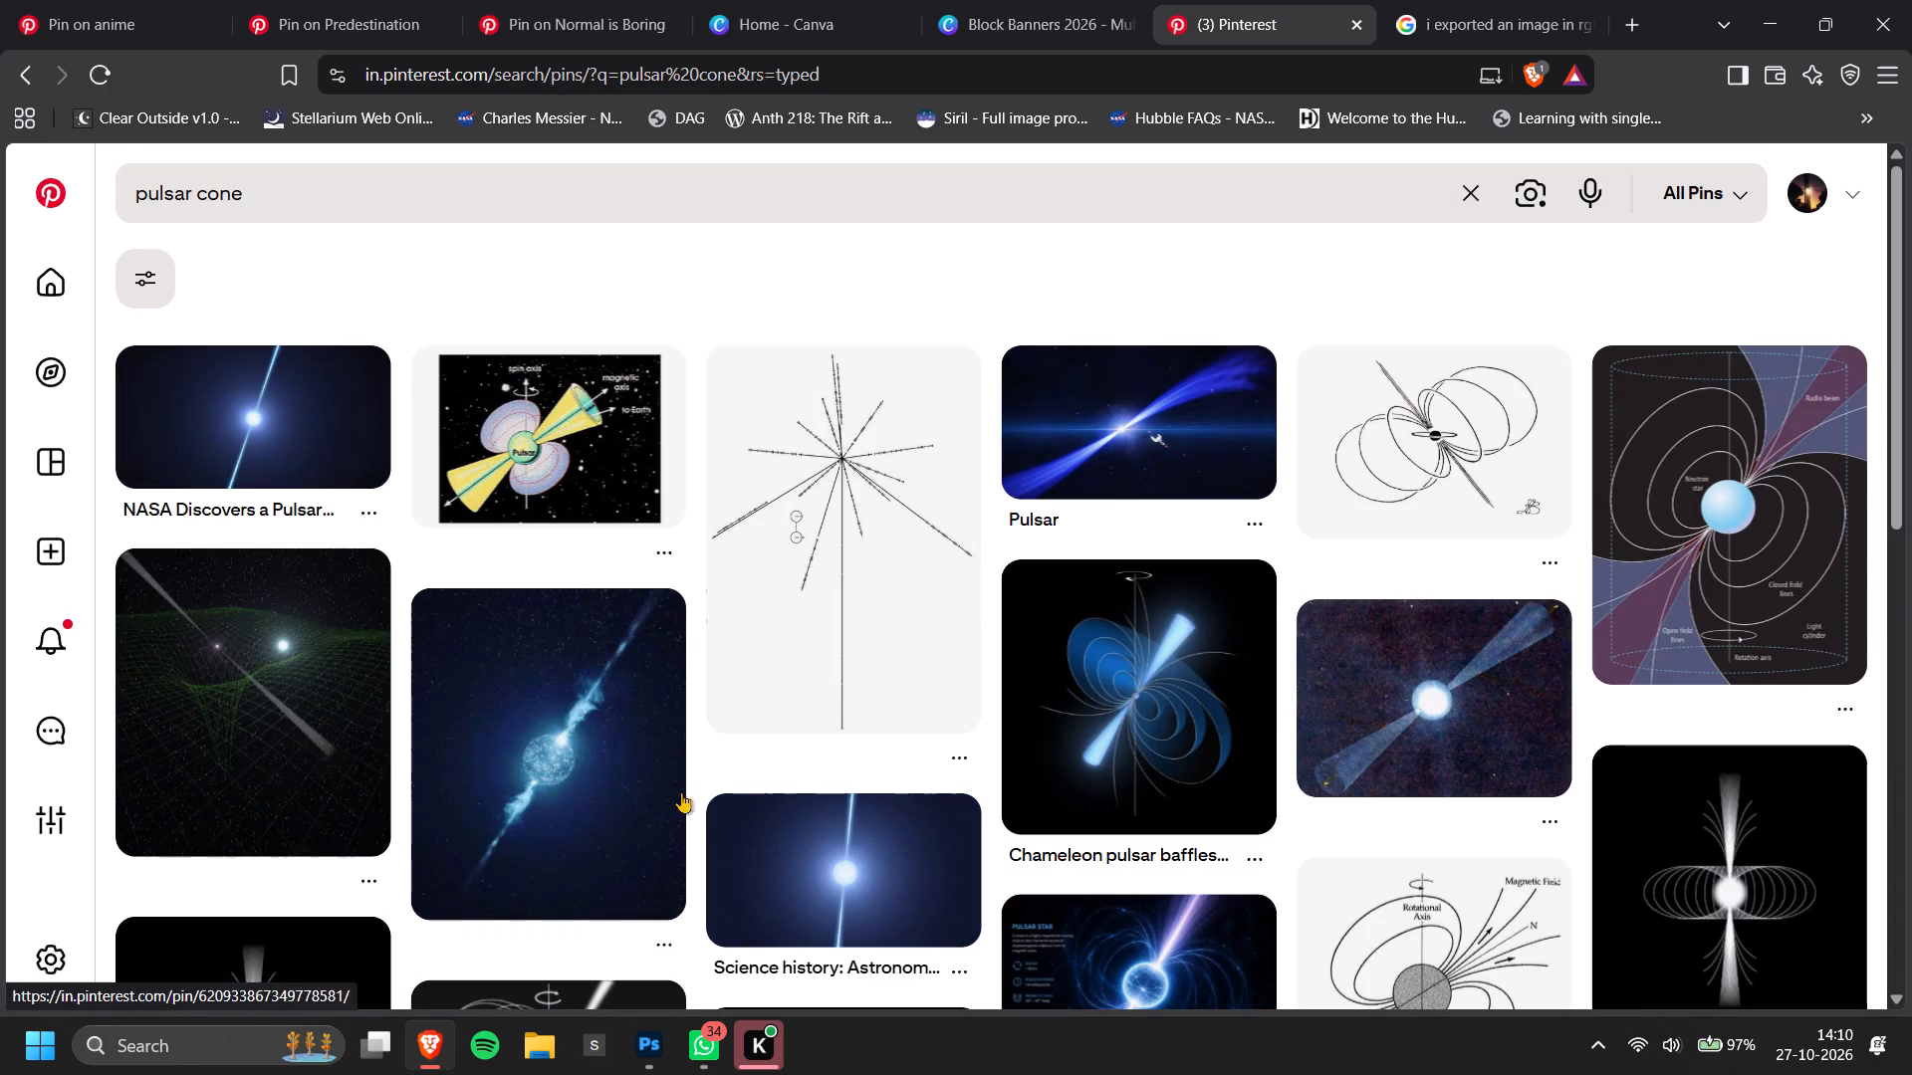
{"action": "left_click", "coordinate": [1431, 727]}
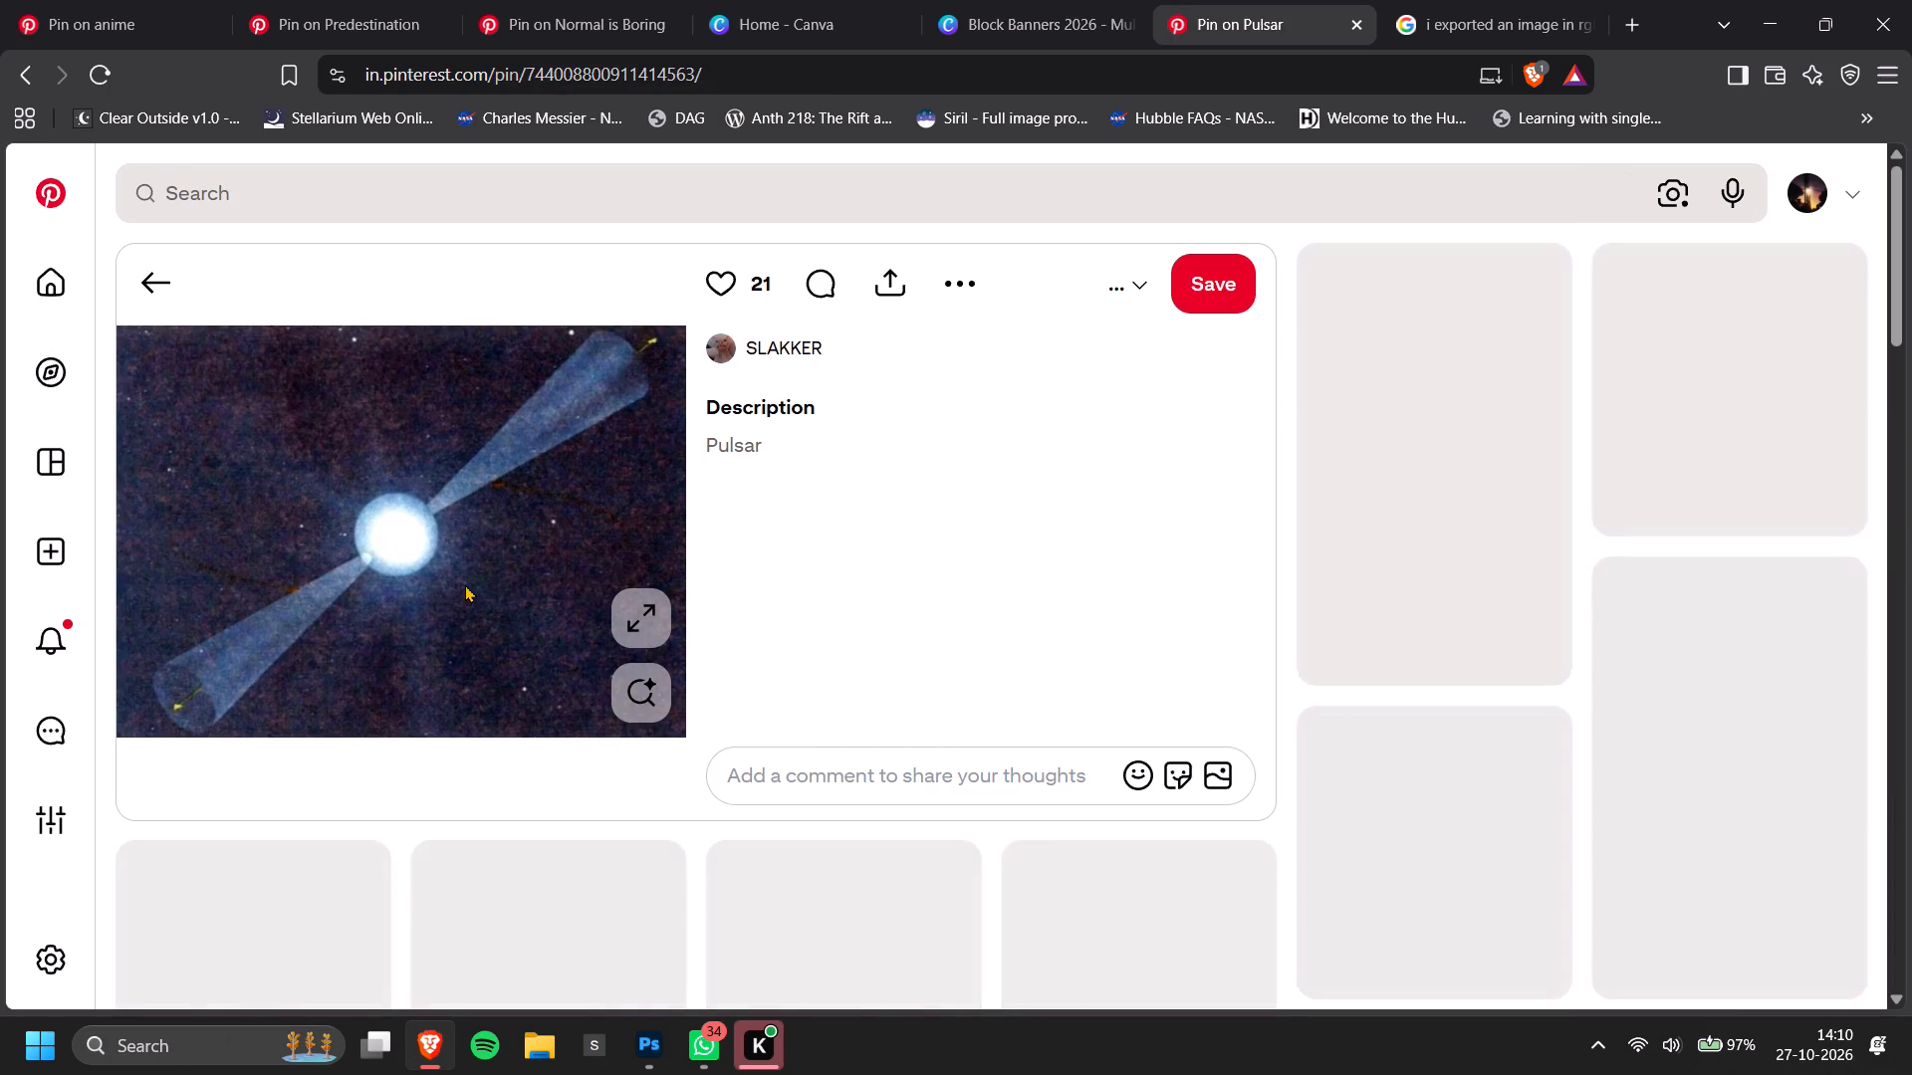
{"action": "scroll", "coordinate": [1317, 635], "scroll_direction": "down", "scroll_amount": 2}
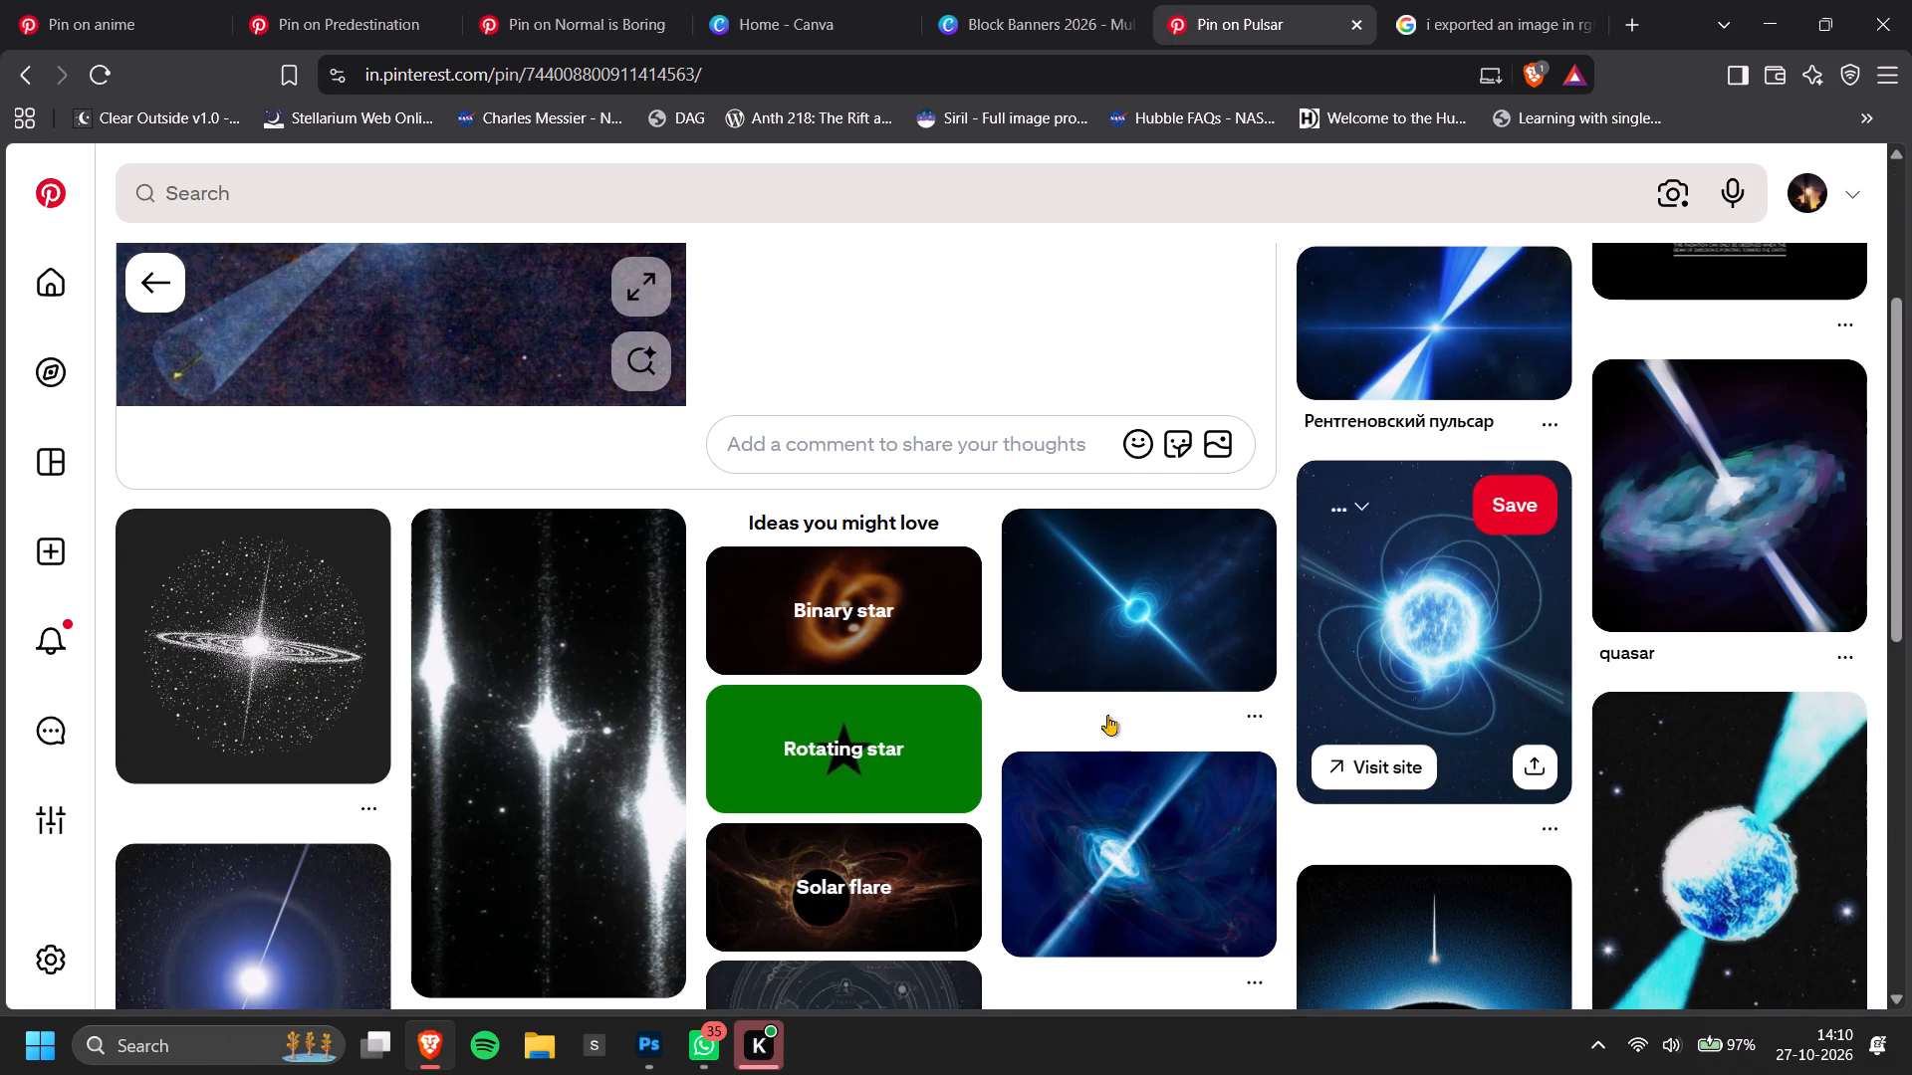
Search the web for "pulsar cone illustrations" in a new browser tab.
{"action": "left_click", "coordinate": [1622, 23]}
{"action": "type", "text": "pulsar cone illus"}
{"action": "type", "text": "trations"}
{"action": "key", "text": "Return"}
Switch to Photoshop to check the Logo_array layer of the tenet.psb banner, and return to the browser.
{"action": "key", "text": "alt+Tab"}
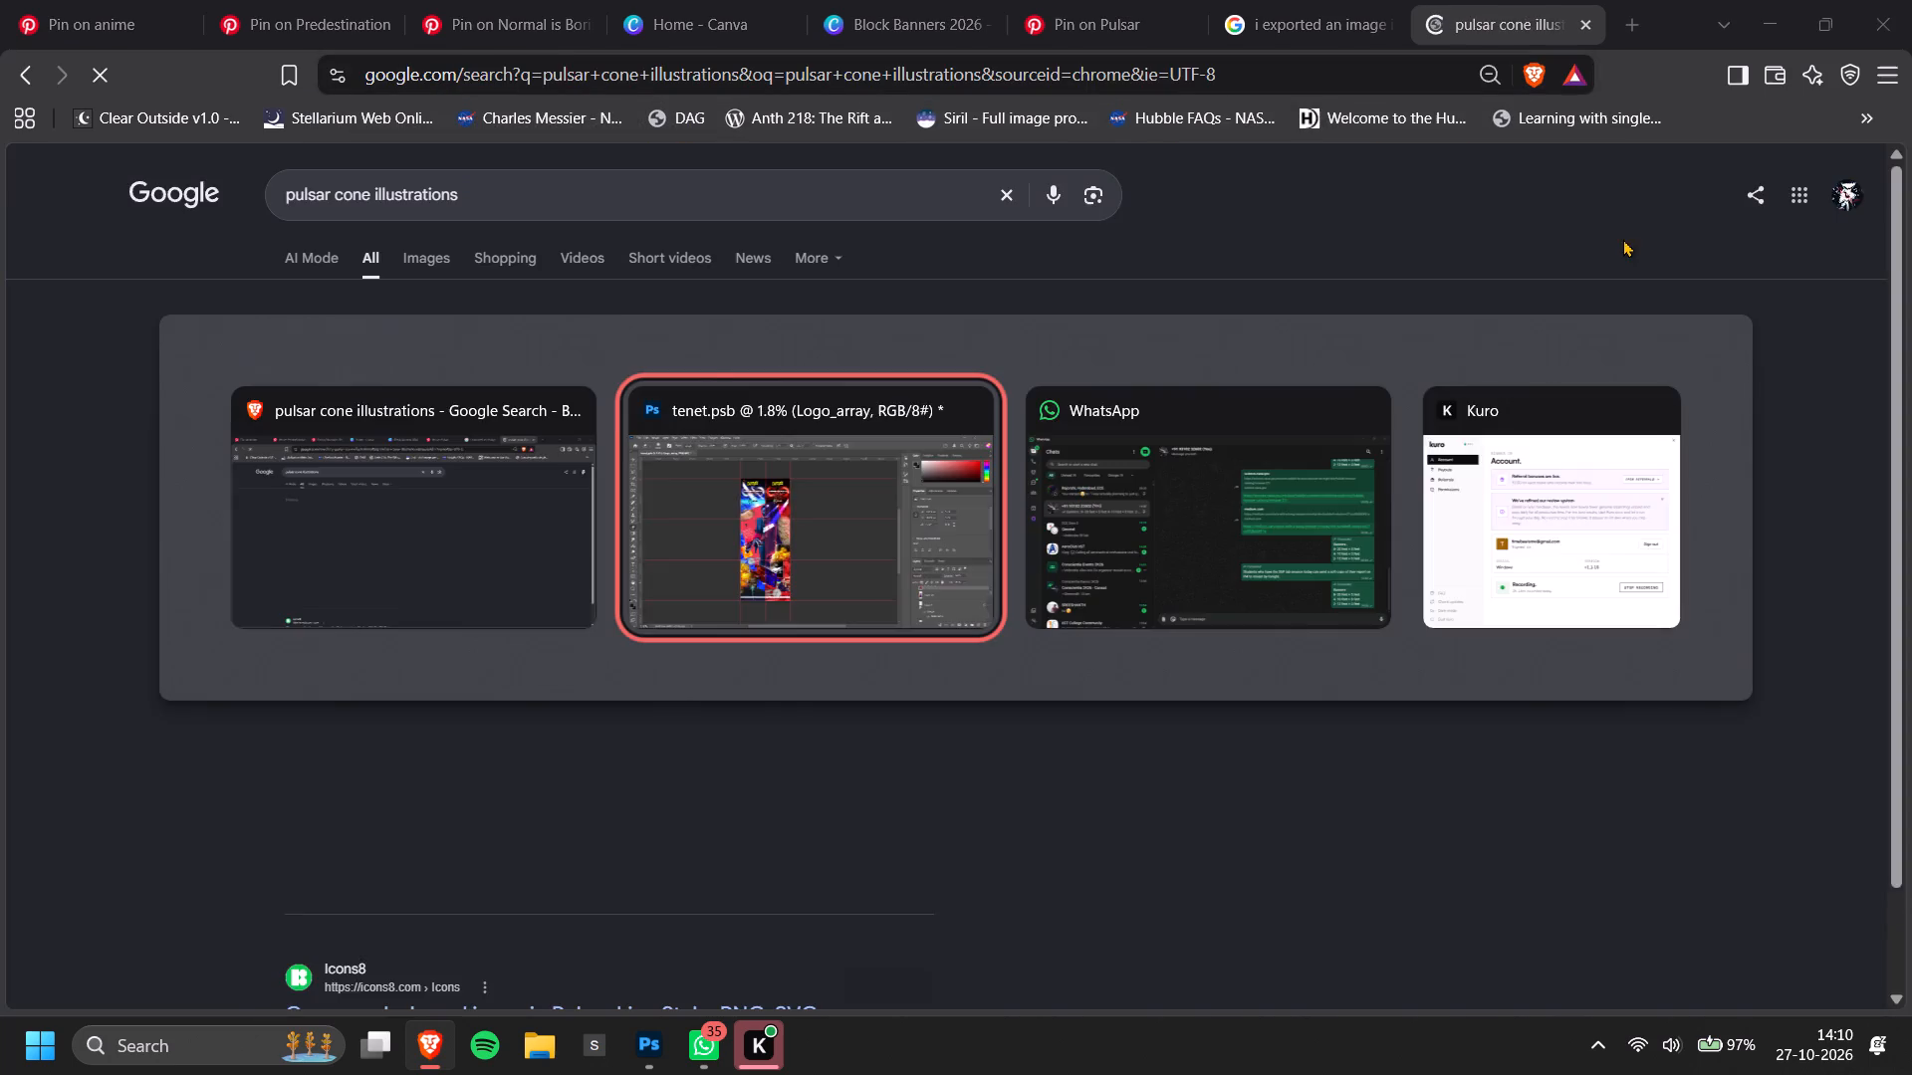
{"action": "key", "text": "alt+Tab"}
{"action": "key", "text": "alt+Tab"}
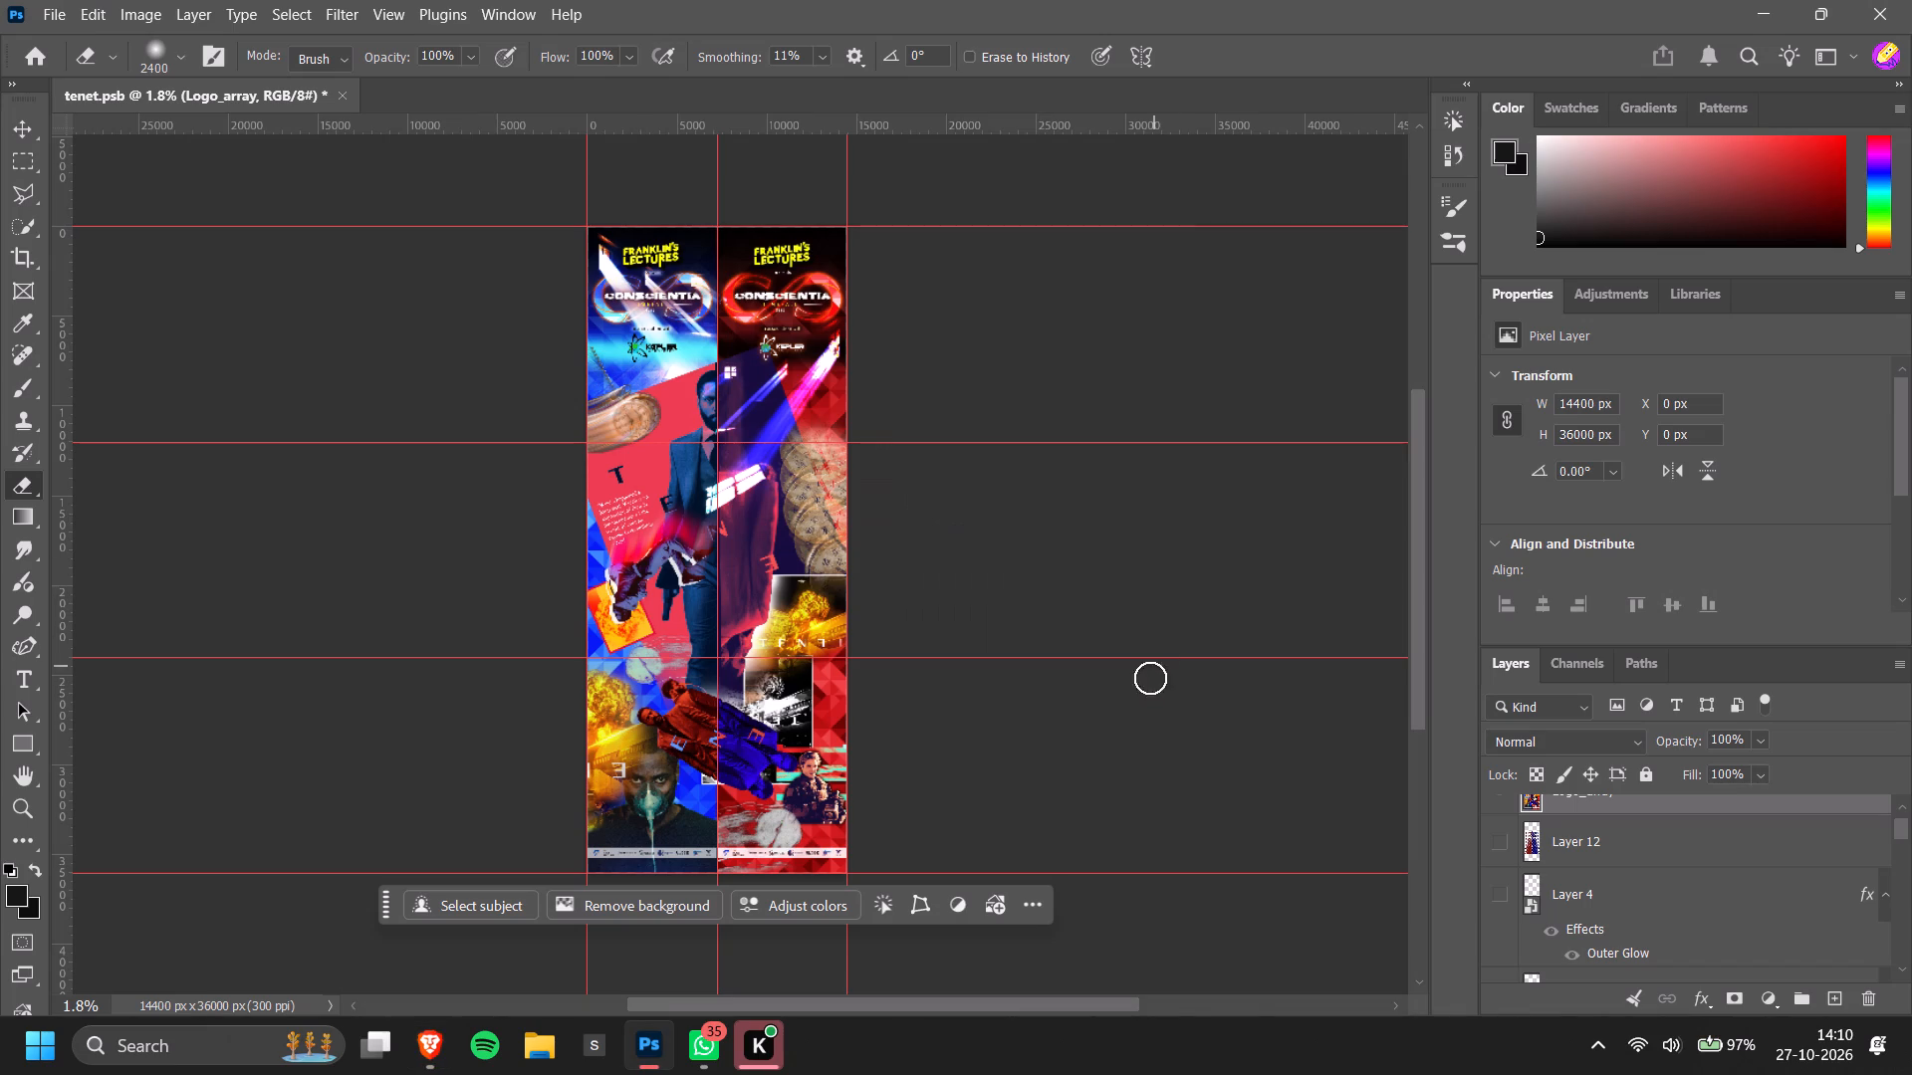
{"action": "scroll", "coordinate": [1219, 761], "scroll_direction": "up", "scroll_amount": 1, "text": "ctrl"}
{"action": "key", "text": "v"}
{"action": "left_click", "coordinate": [1204, 828]}
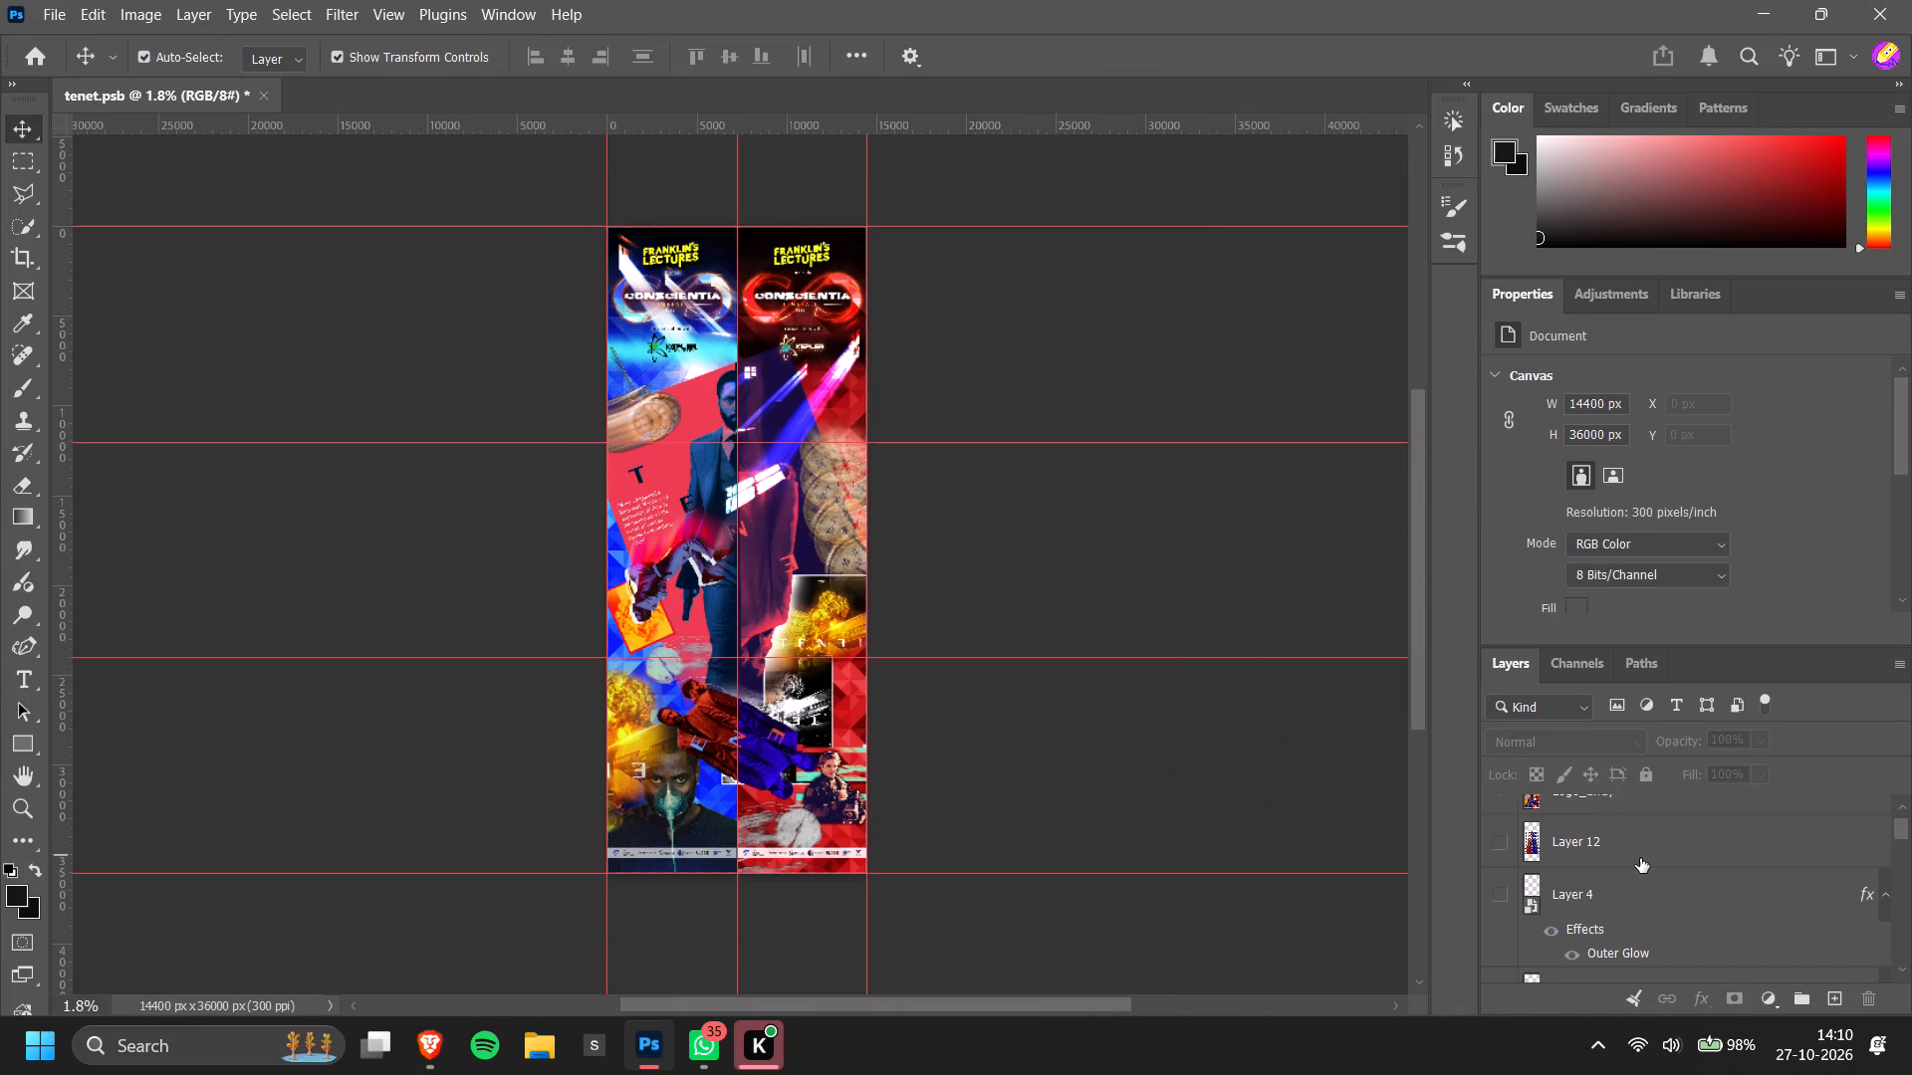
{"action": "scroll", "coordinate": [1647, 858], "scroll_direction": "up", "scroll_amount": 6}
{"action": "left_click", "coordinate": [1656, 806]}
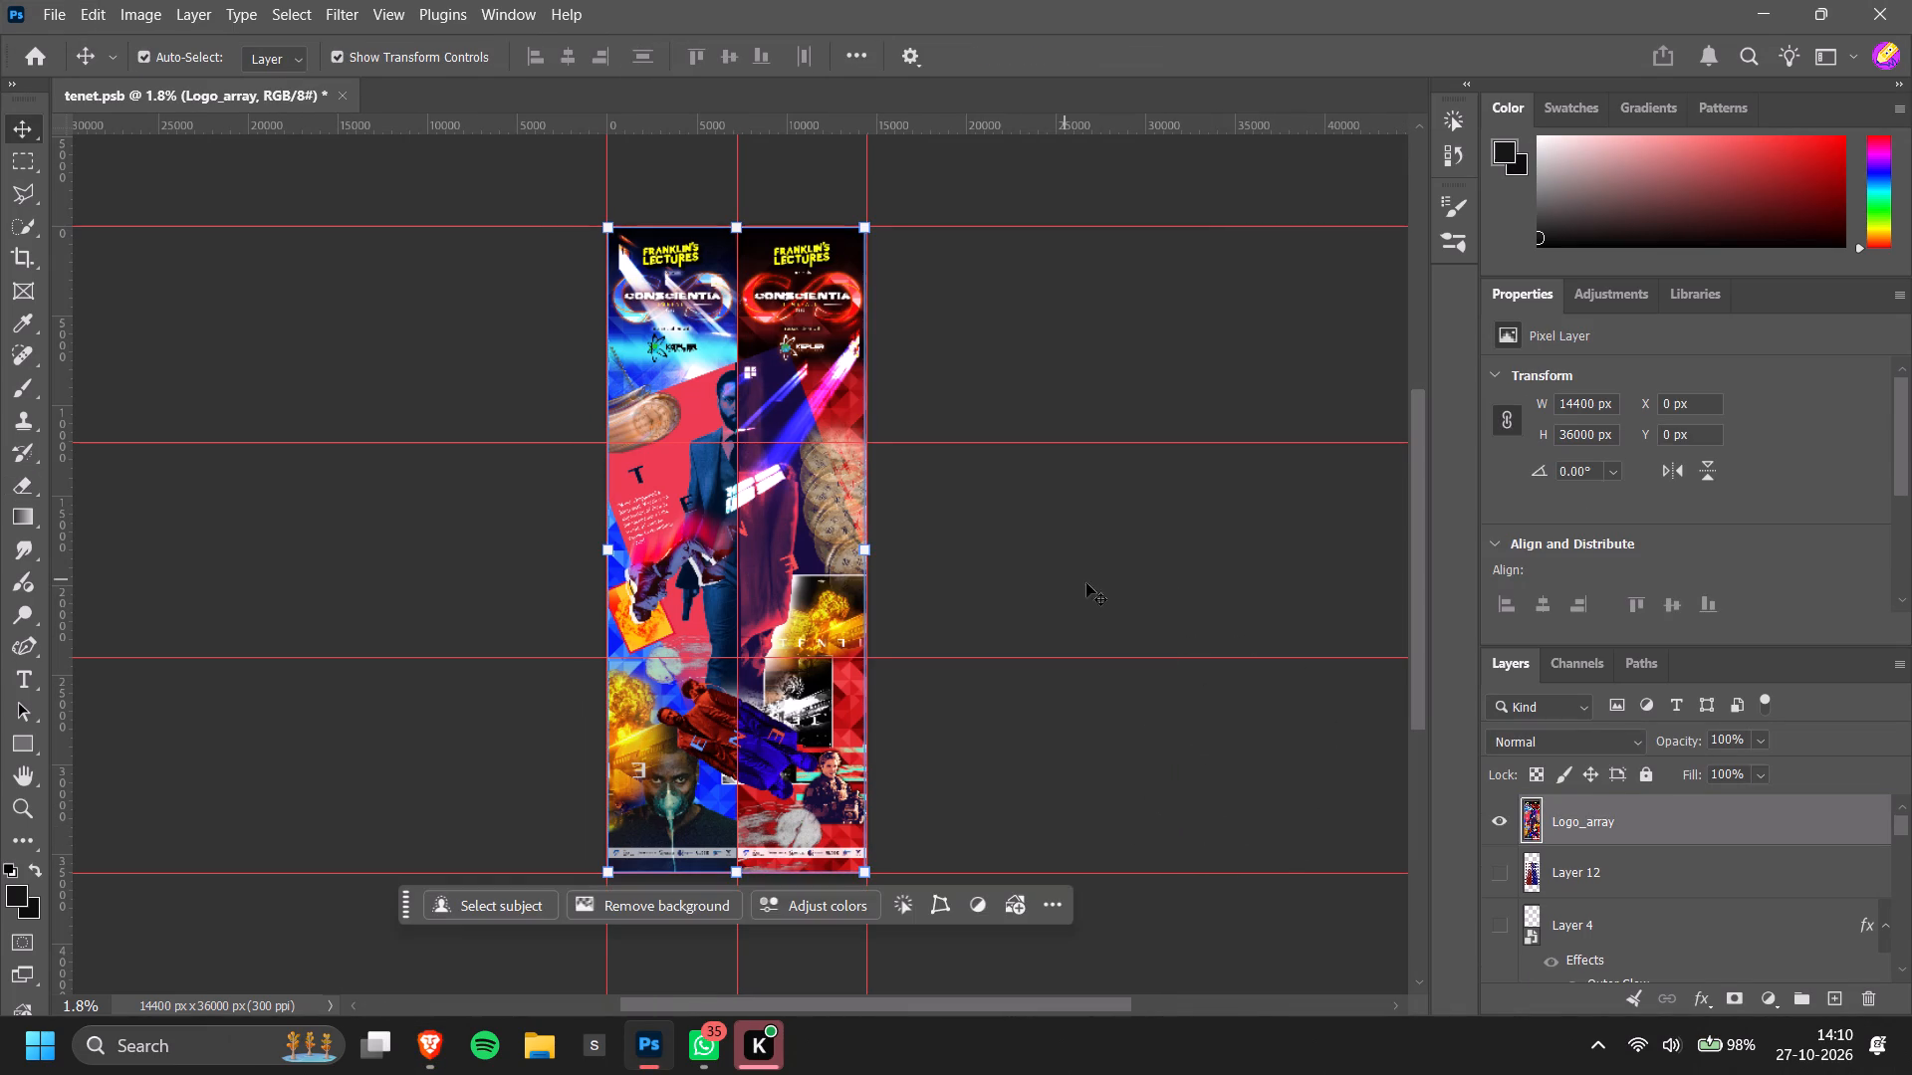
{"action": "left_click", "coordinate": [1171, 578]}
{"action": "scroll", "coordinate": [1171, 578], "scroll_direction": "up", "scroll_amount": 2, "text": "alt"}
{"action": "key", "text": "alt+Tab"}
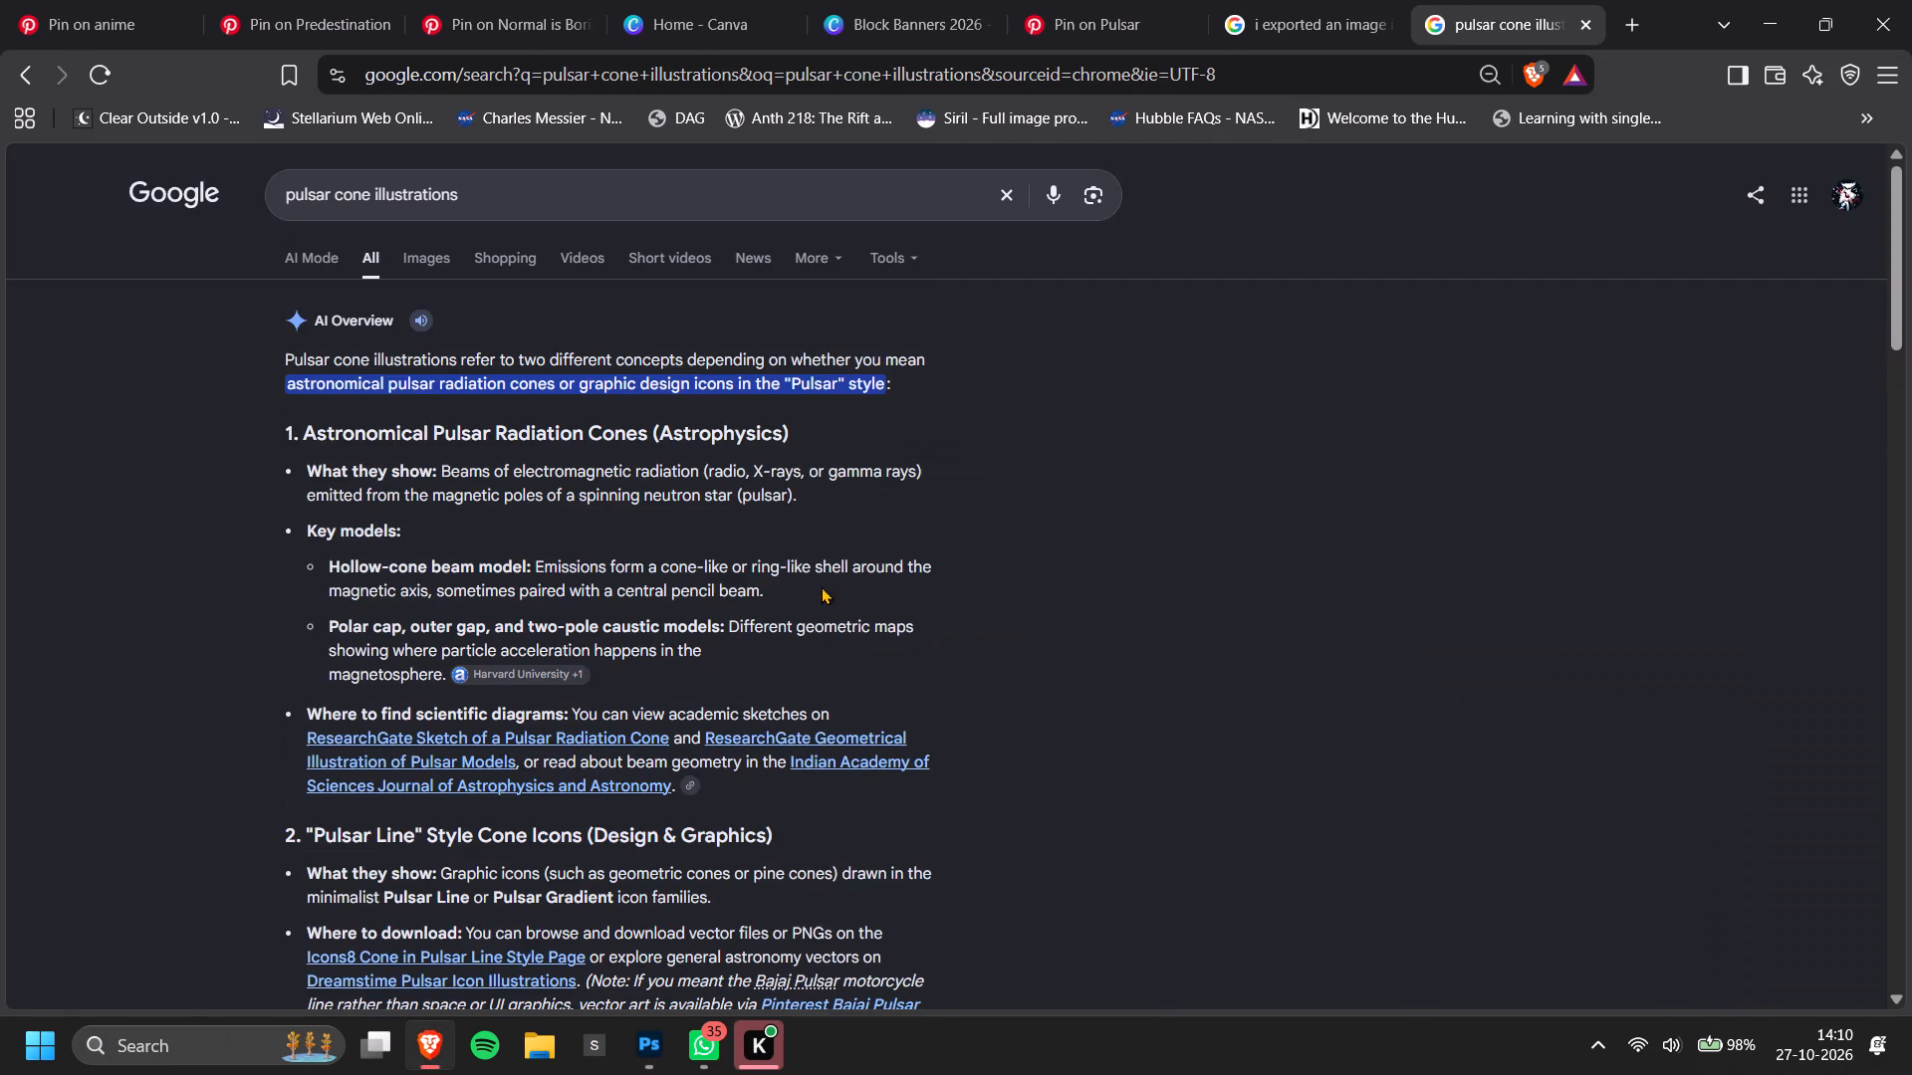
Look through the image results for "pulsar cone illustrations" for a suitable pulsar reference.
{"action": "left_click", "coordinate": [439, 268]}
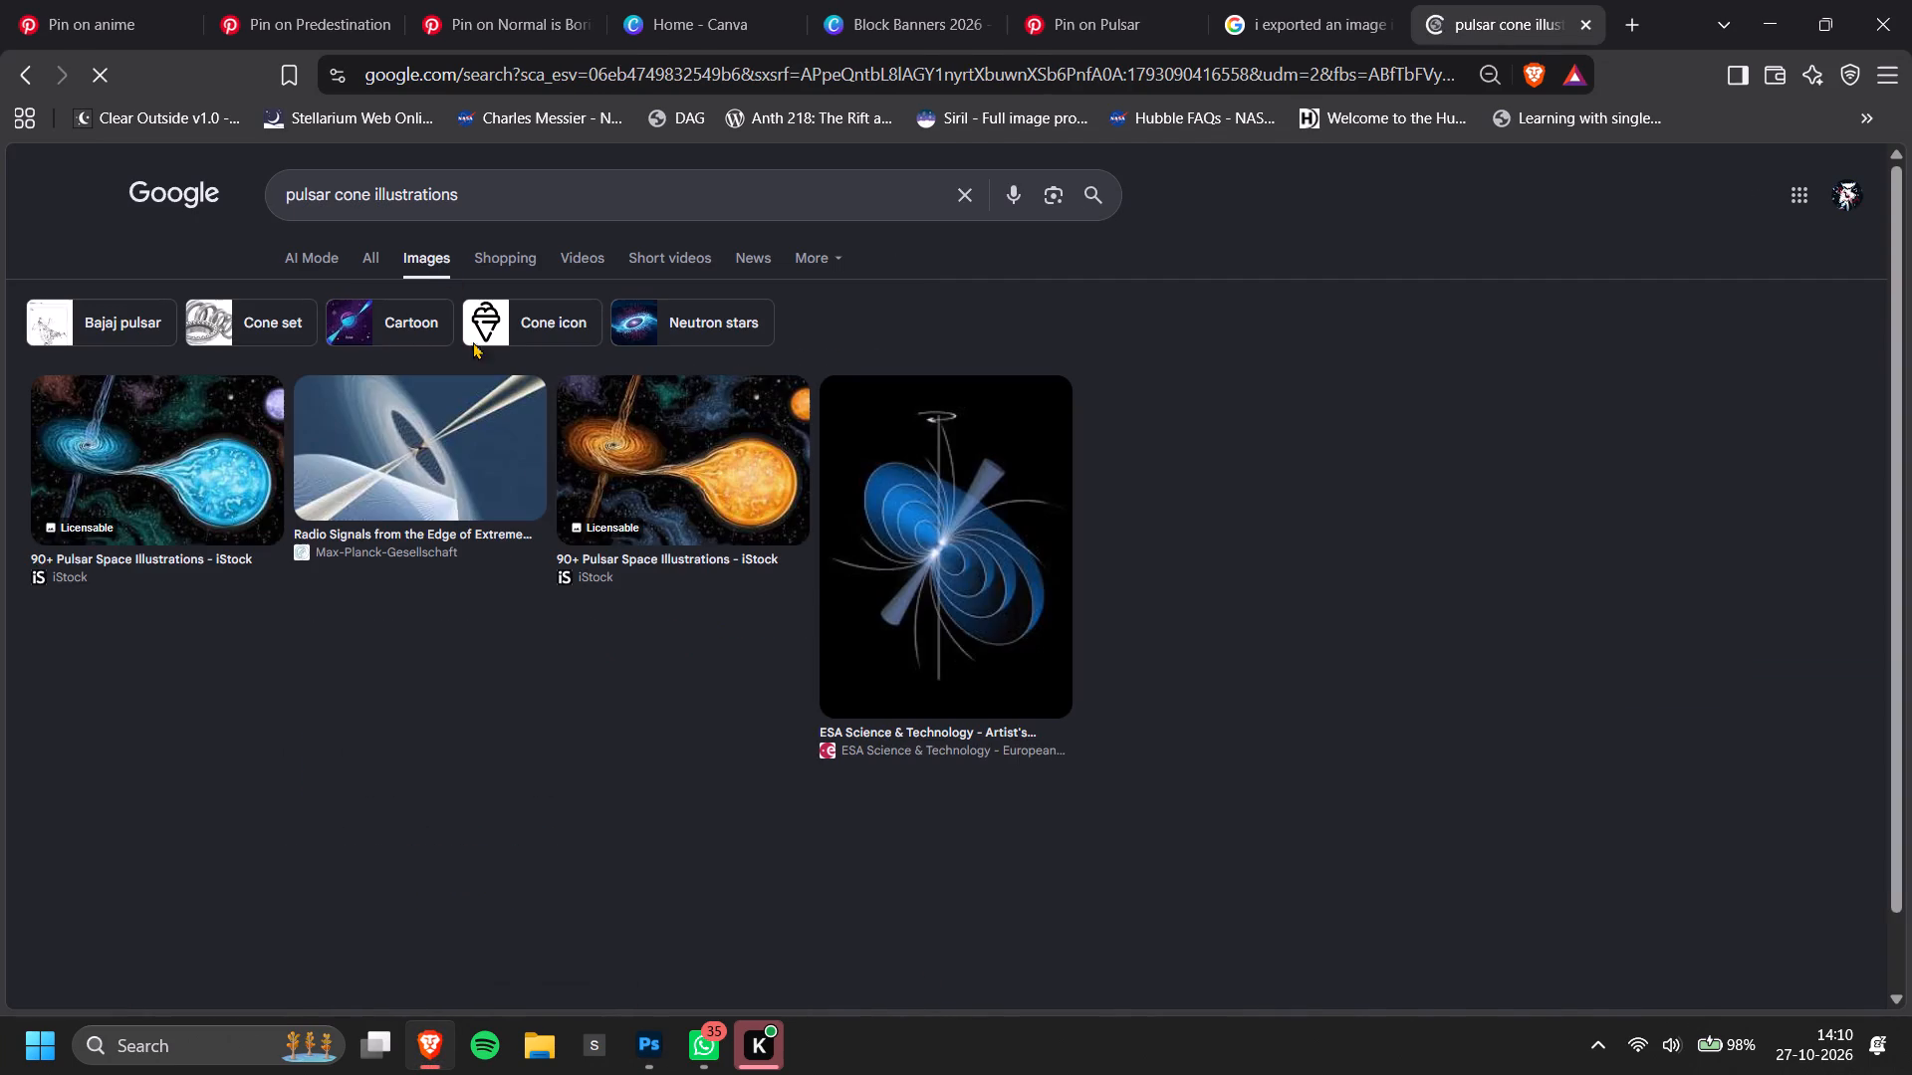
{"action": "scroll", "coordinate": [498, 559], "scroll_direction": "up", "scroll_amount": 3}
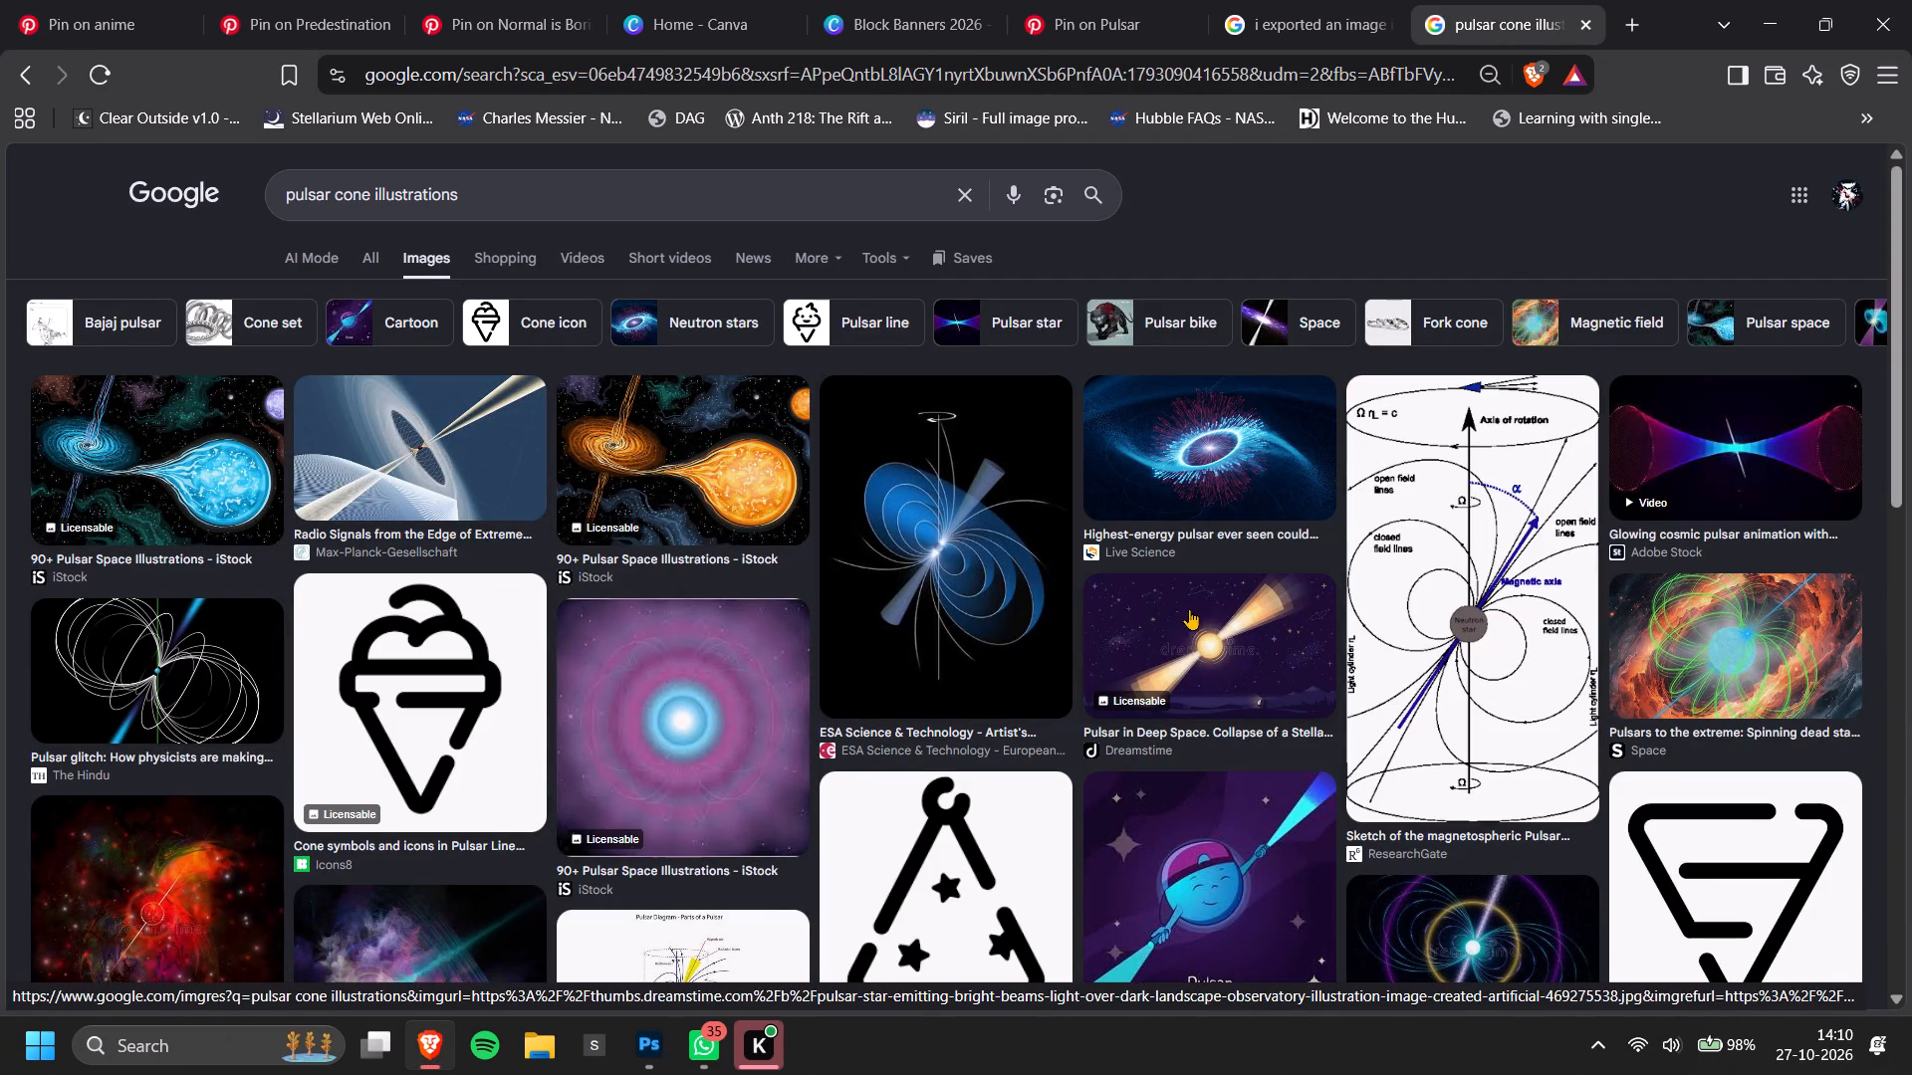
{"action": "scroll", "coordinate": [1043, 625], "scroll_direction": "down", "scroll_amount": 1}
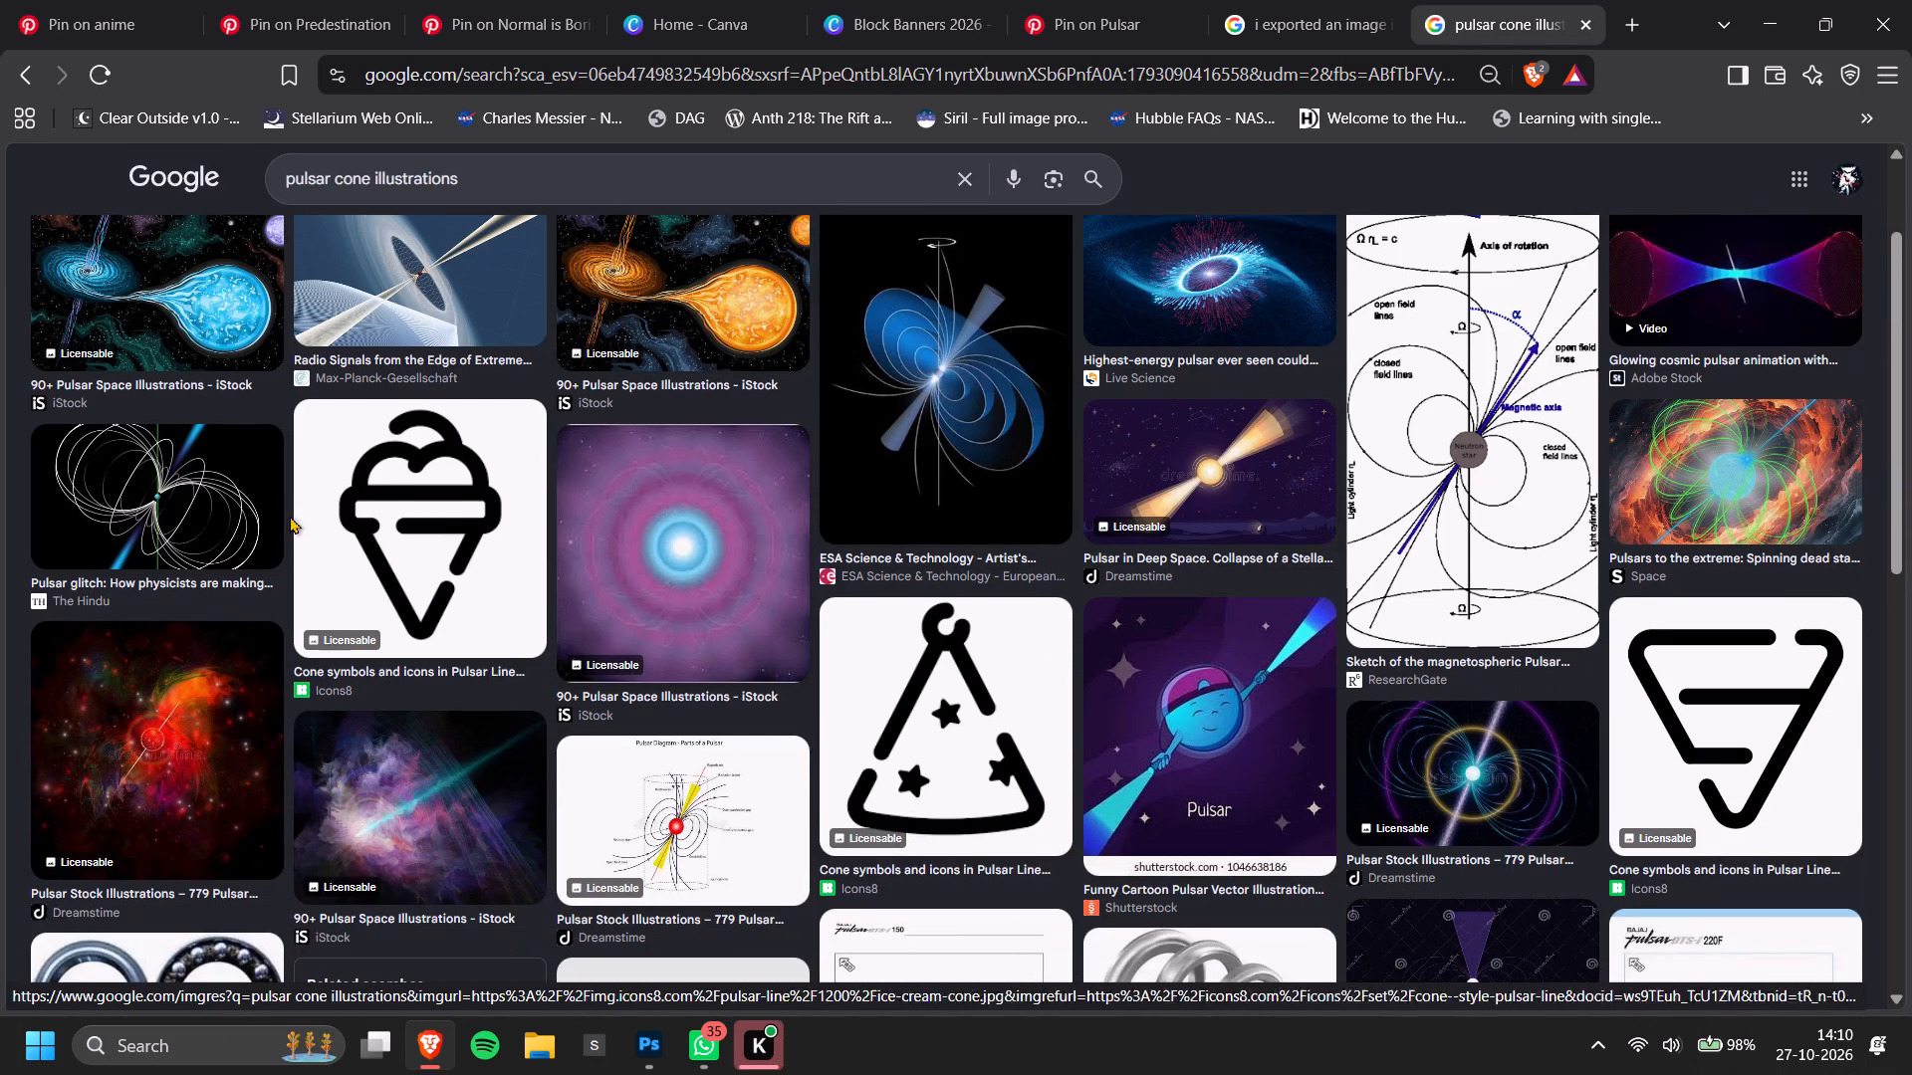
{"action": "scroll", "coordinate": [1076, 648], "scroll_direction": "down", "scroll_amount": 4}
{"action": "scroll", "coordinate": [536, 658], "scroll_direction": "up", "scroll_amount": 2}
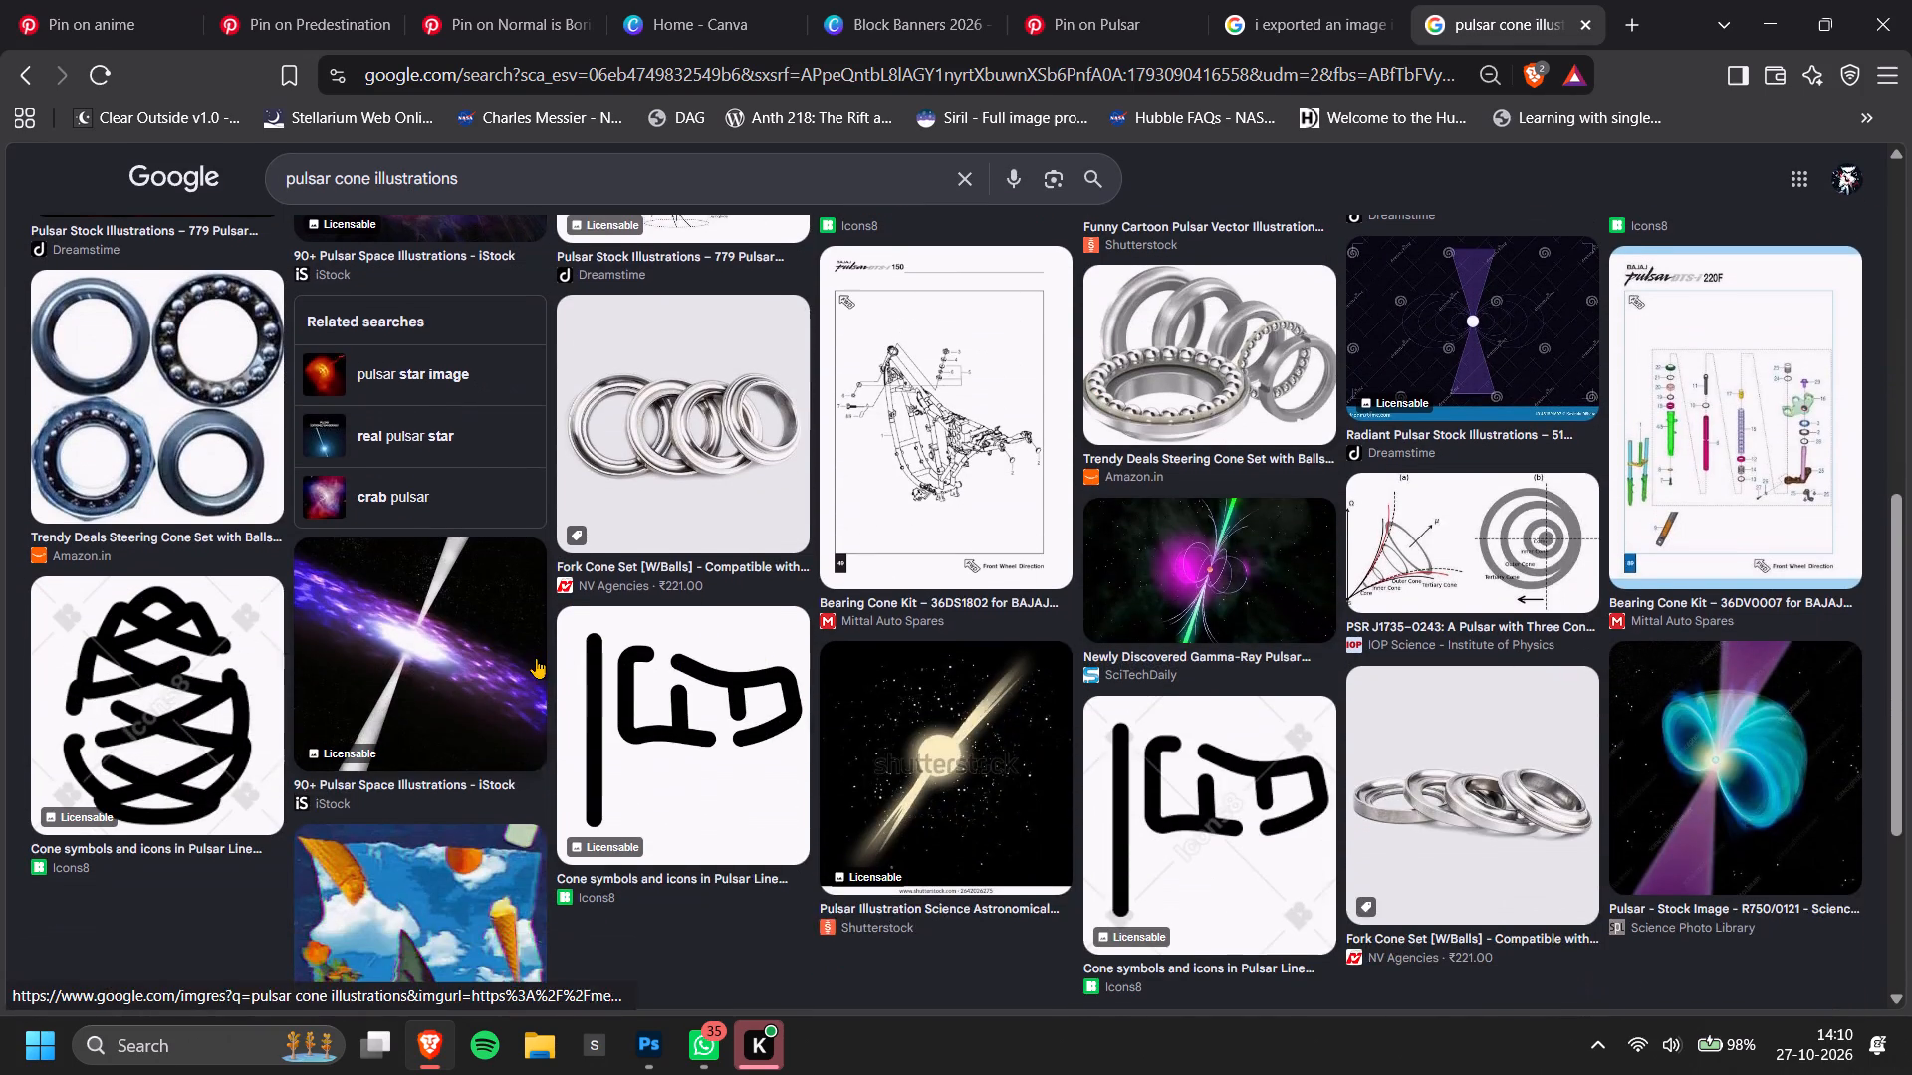
{"action": "scroll", "coordinate": [536, 658], "scroll_direction": "up", "scroll_amount": 7}
Shorten the image search to "pulsar".
{"action": "double_click", "coordinate": [492, 182]}
{"action": "key", "text": "BackSpace"}
{"action": "key", "text": "BackSpace"}
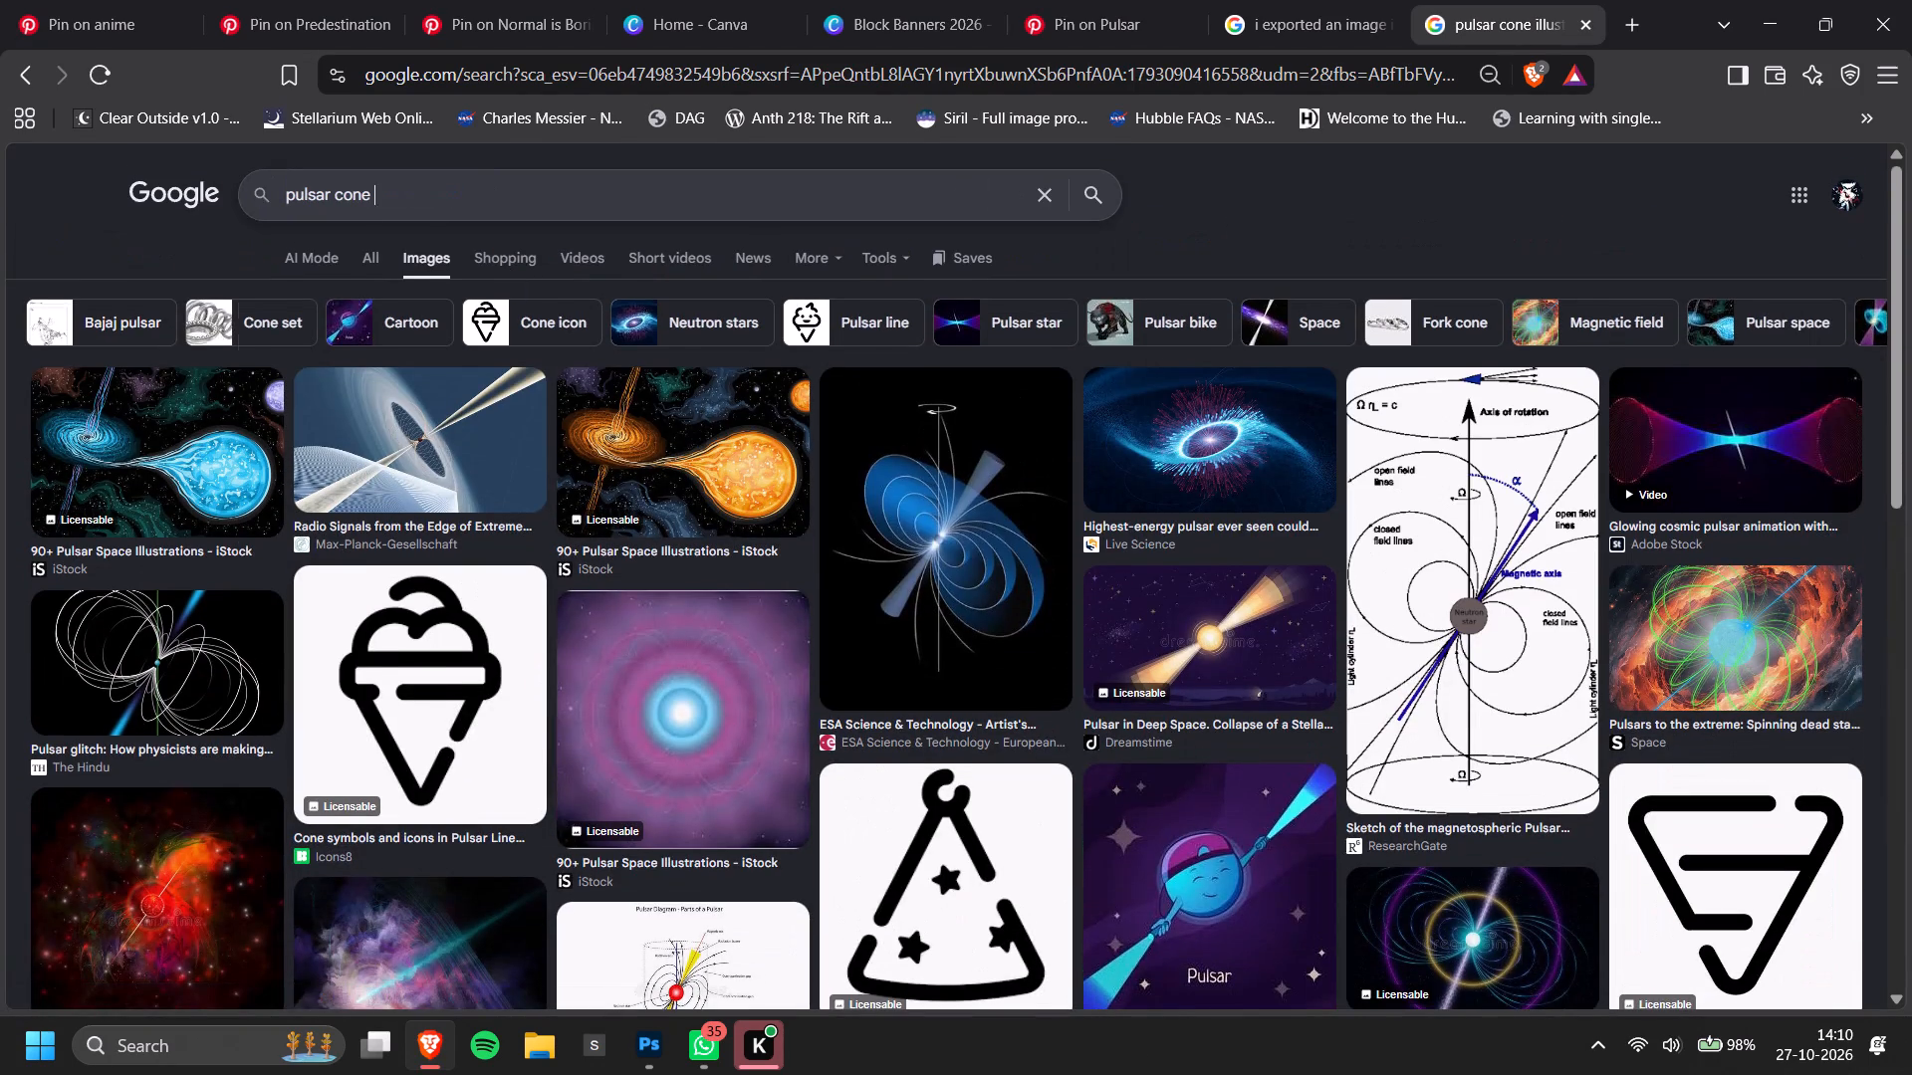
{"action": "key", "text": "BackSpace"}
{"action": "key", "text": "BackSpace"}
{"action": "key", "text": "BackSpace"}
{"action": "key", "text": "BackSpace"}
{"action": "key", "text": "BackSpace"}
{"action": "key", "text": "Return"}
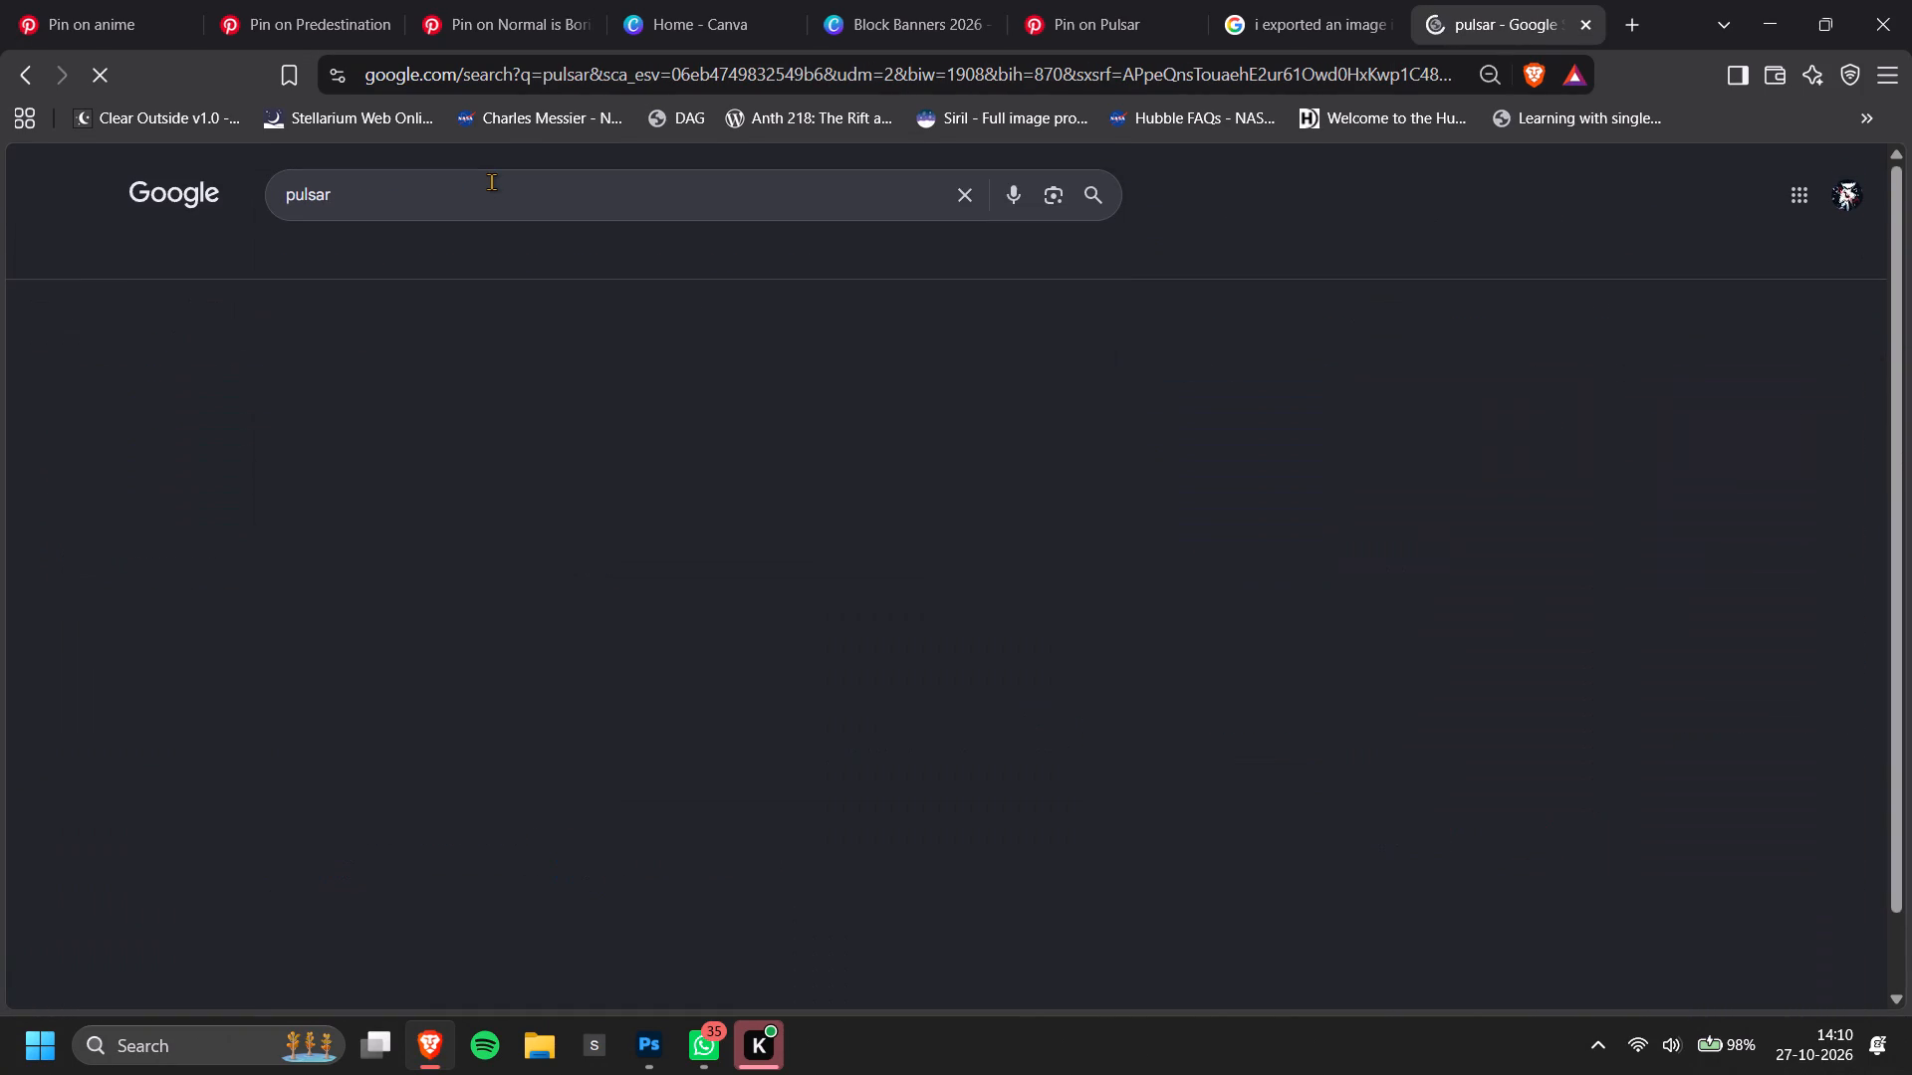
Extend the image search to "pulsar cosmos".
{"action": "left_click", "coordinate": [547, 161]}
{"action": "left_click", "coordinate": [524, 199]}
{"action": "key", "text": "space"}
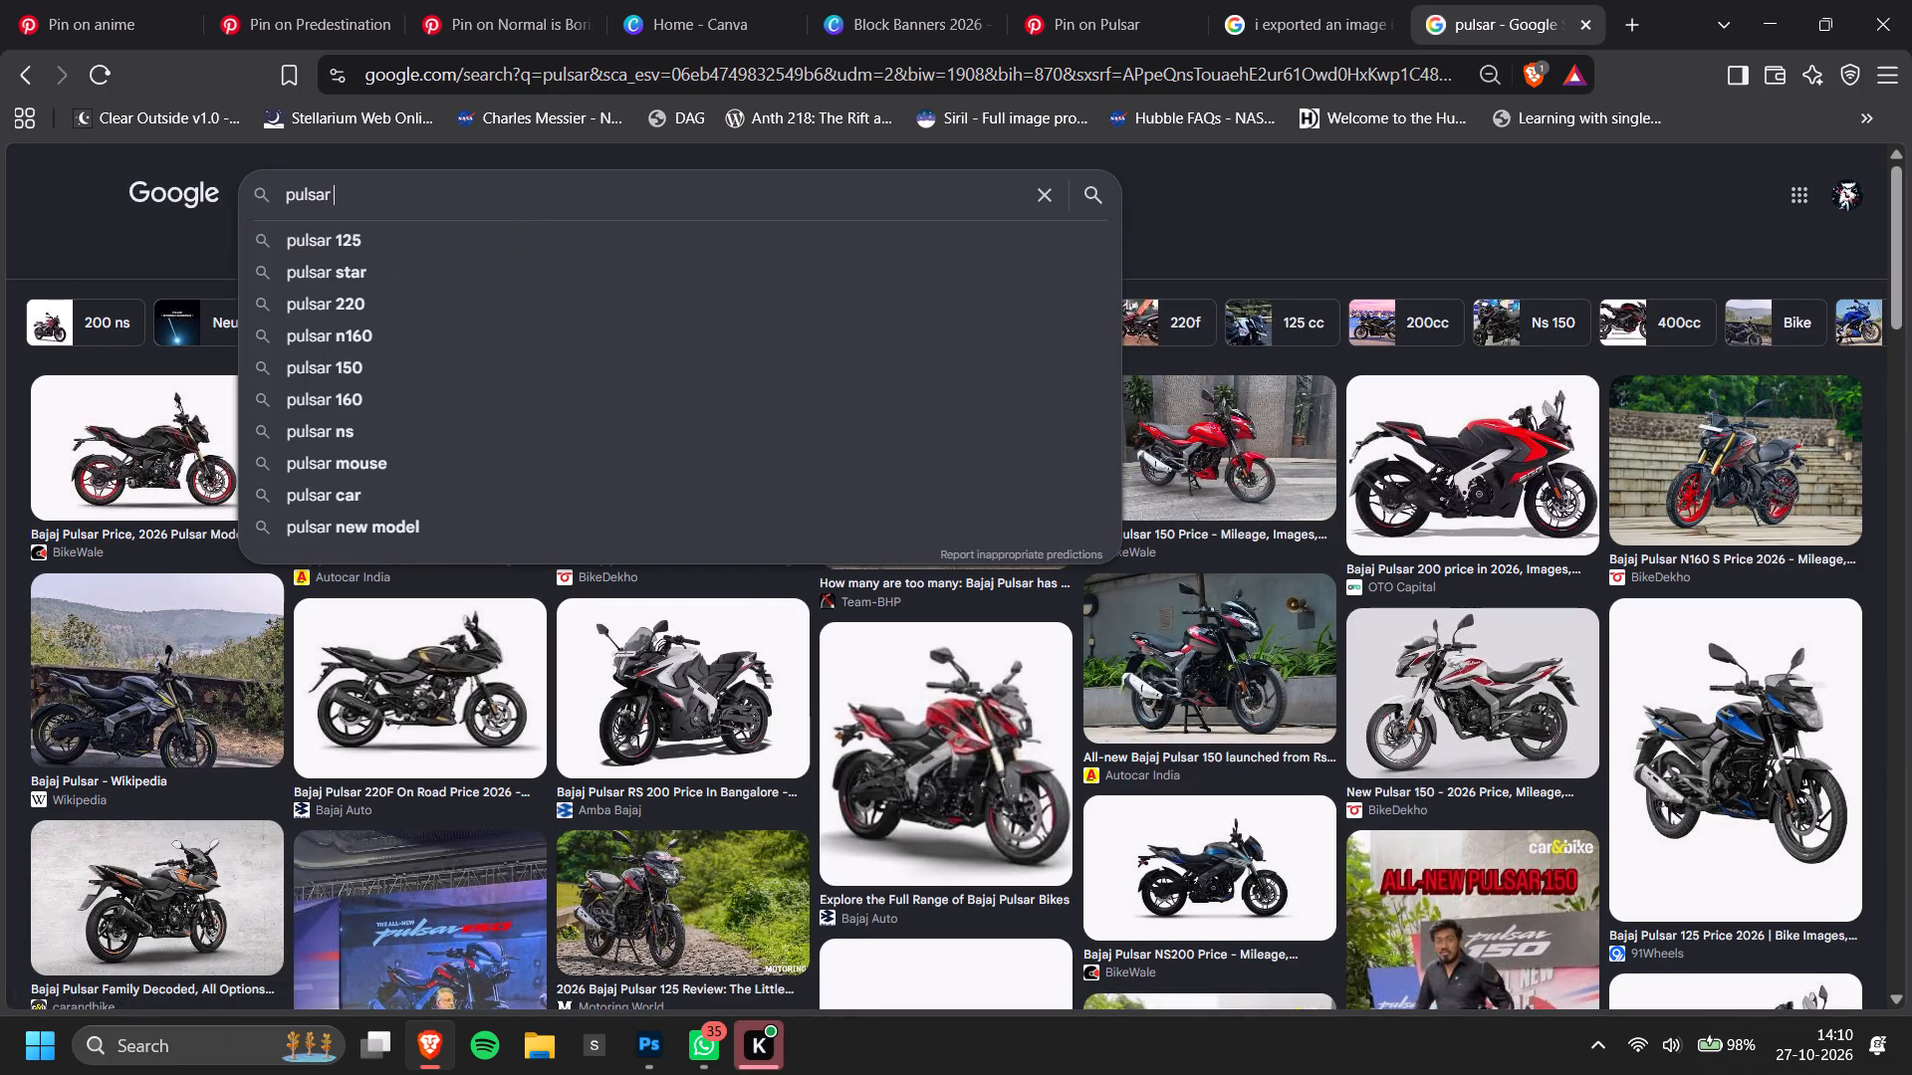
{"action": "type", "text": "cosmos"}
{"action": "key", "text": "Return"}
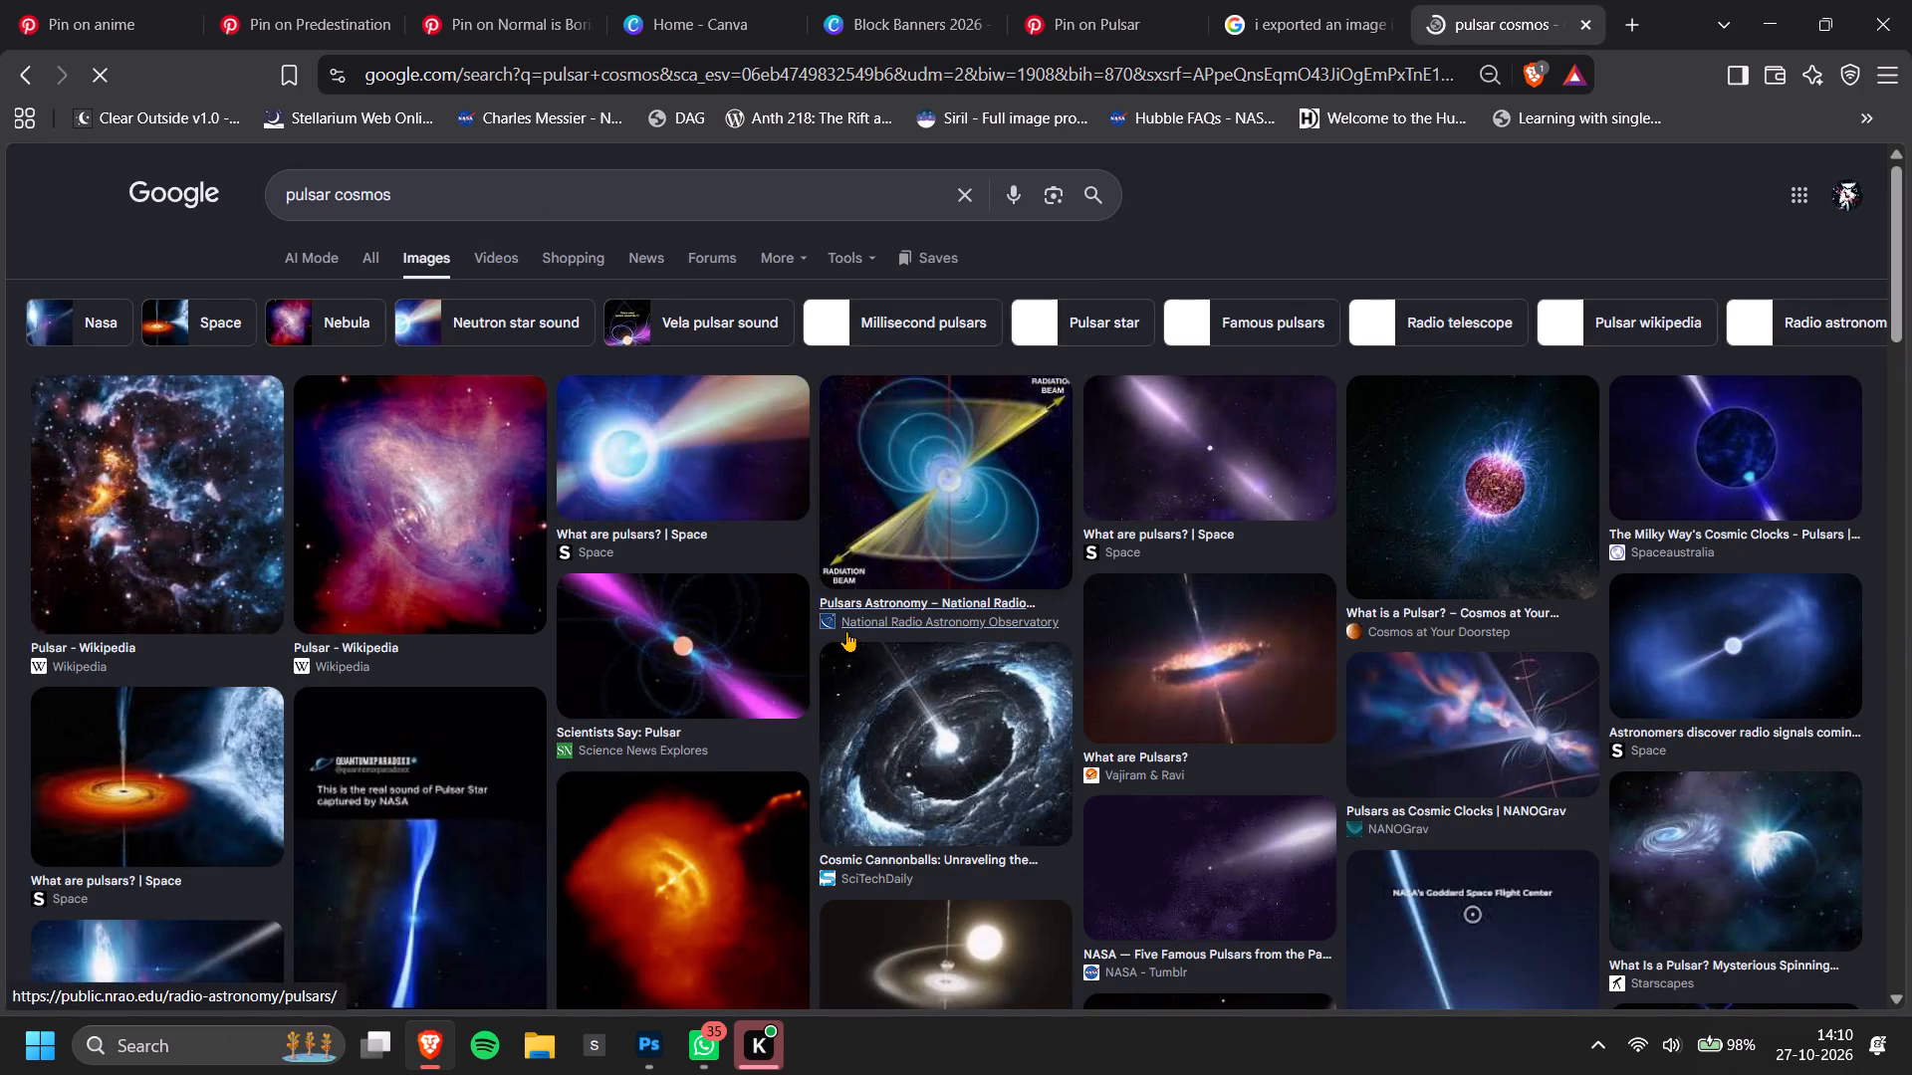
Preview the "What are Pulsars?" image from Vajiram & Ravi and examine its related images.
{"action": "scroll", "coordinate": [846, 631], "scroll_direction": "down", "scroll_amount": 1}
{"action": "left_click", "coordinate": [1220, 495]}
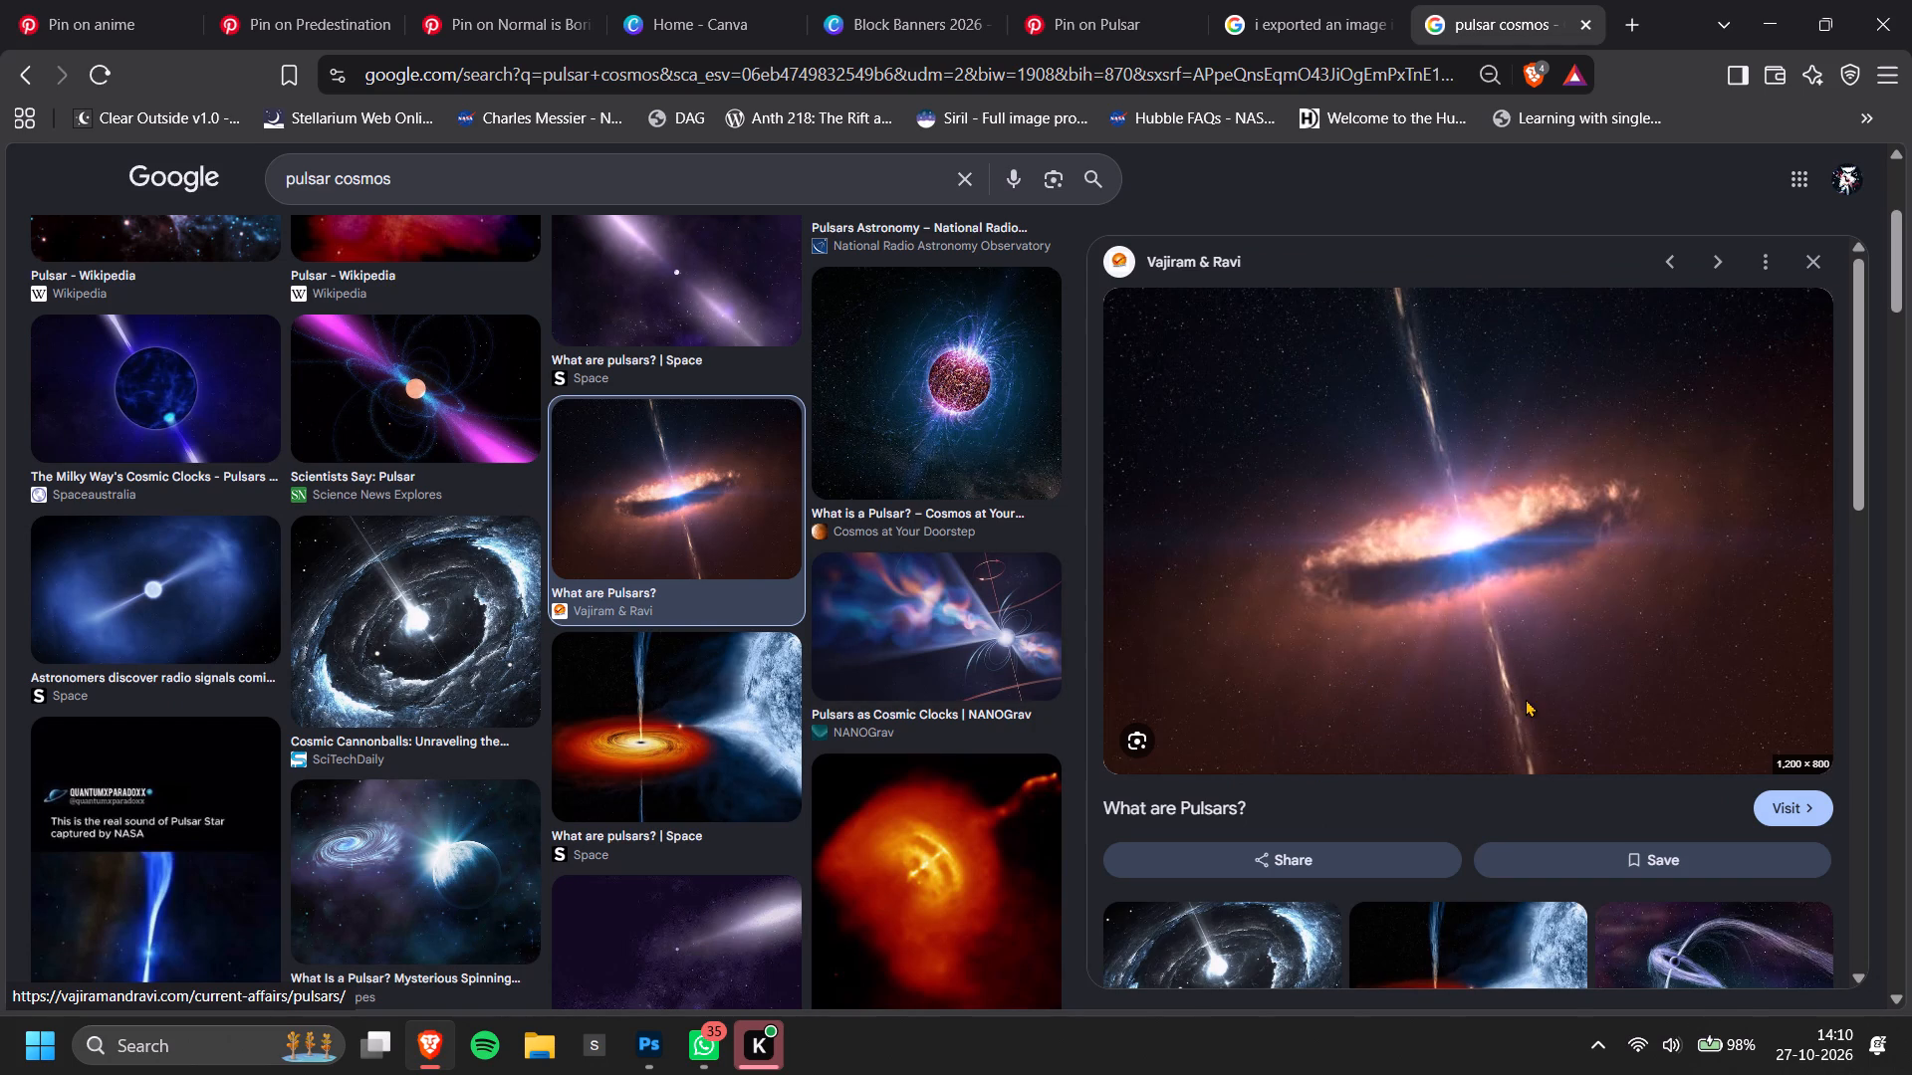
{"action": "scroll", "coordinate": [1526, 699], "scroll_direction": "down", "scroll_amount": 2}
{"action": "scroll", "coordinate": [1526, 699], "scroll_direction": "up", "scroll_amount": 7}
{"action": "scroll", "coordinate": [1471, 660], "scroll_direction": "down", "scroll_amount": 2}
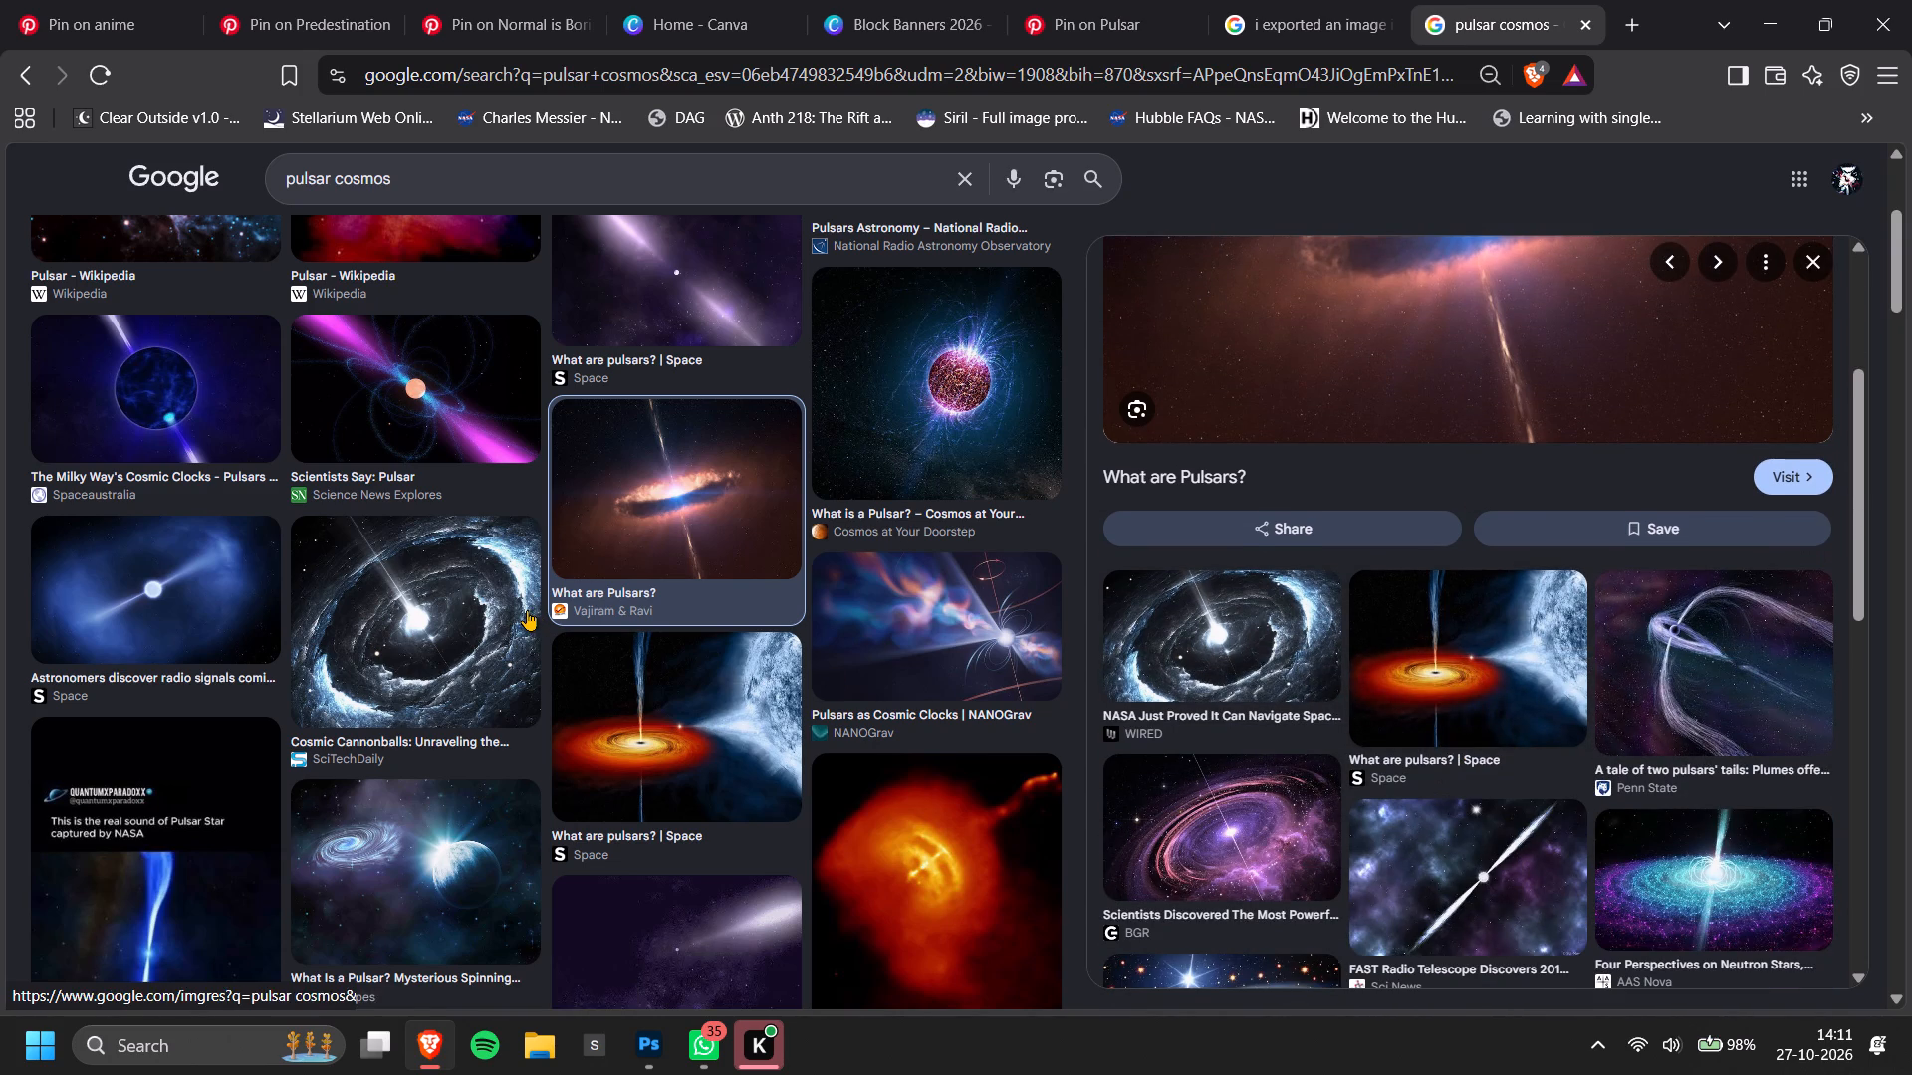
Look further through the "pulsar cosmos" image results for a pulsar with clearly shown radiation beams.
{"action": "scroll", "coordinate": [526, 622], "scroll_direction": "down", "scroll_amount": 4}
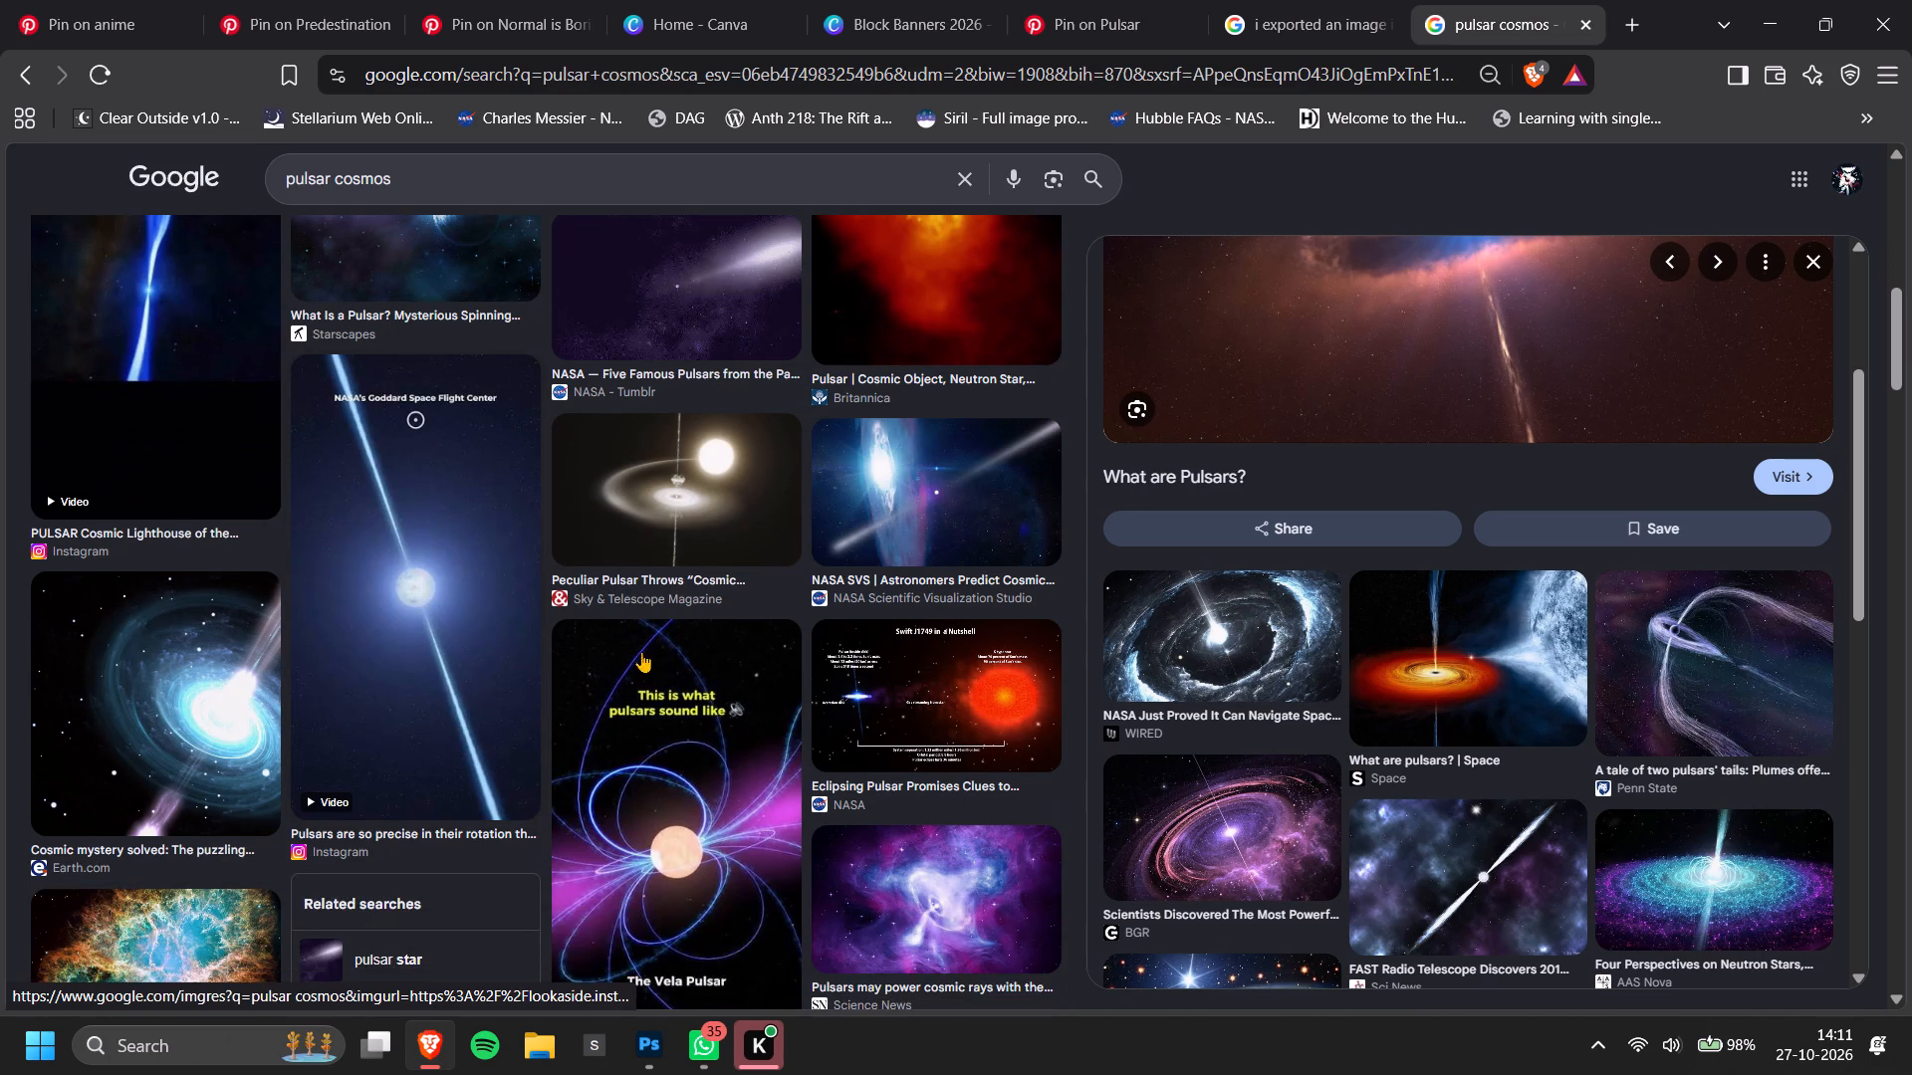
{"action": "scroll", "coordinate": [489, 695], "scroll_direction": "down", "scroll_amount": 4}
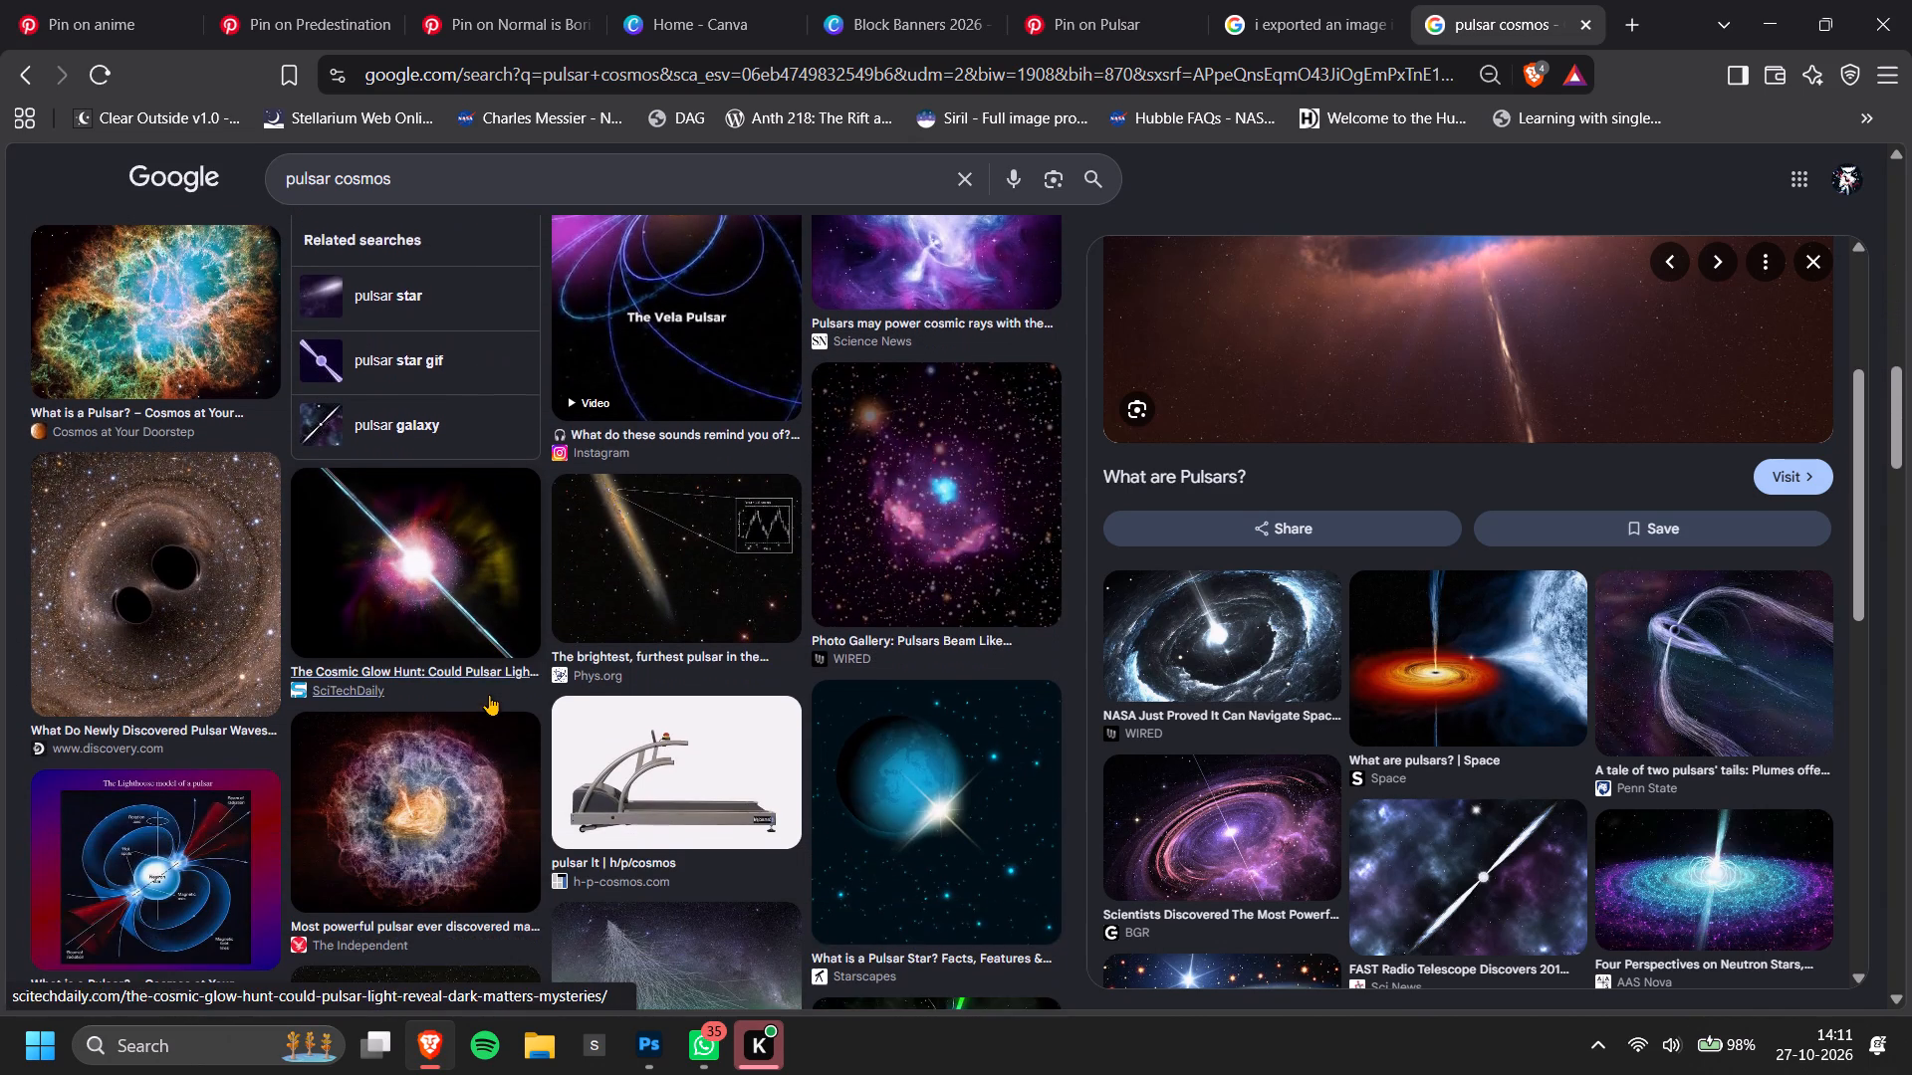
{"action": "scroll", "coordinate": [489, 695], "scroll_direction": "down", "scroll_amount": 1}
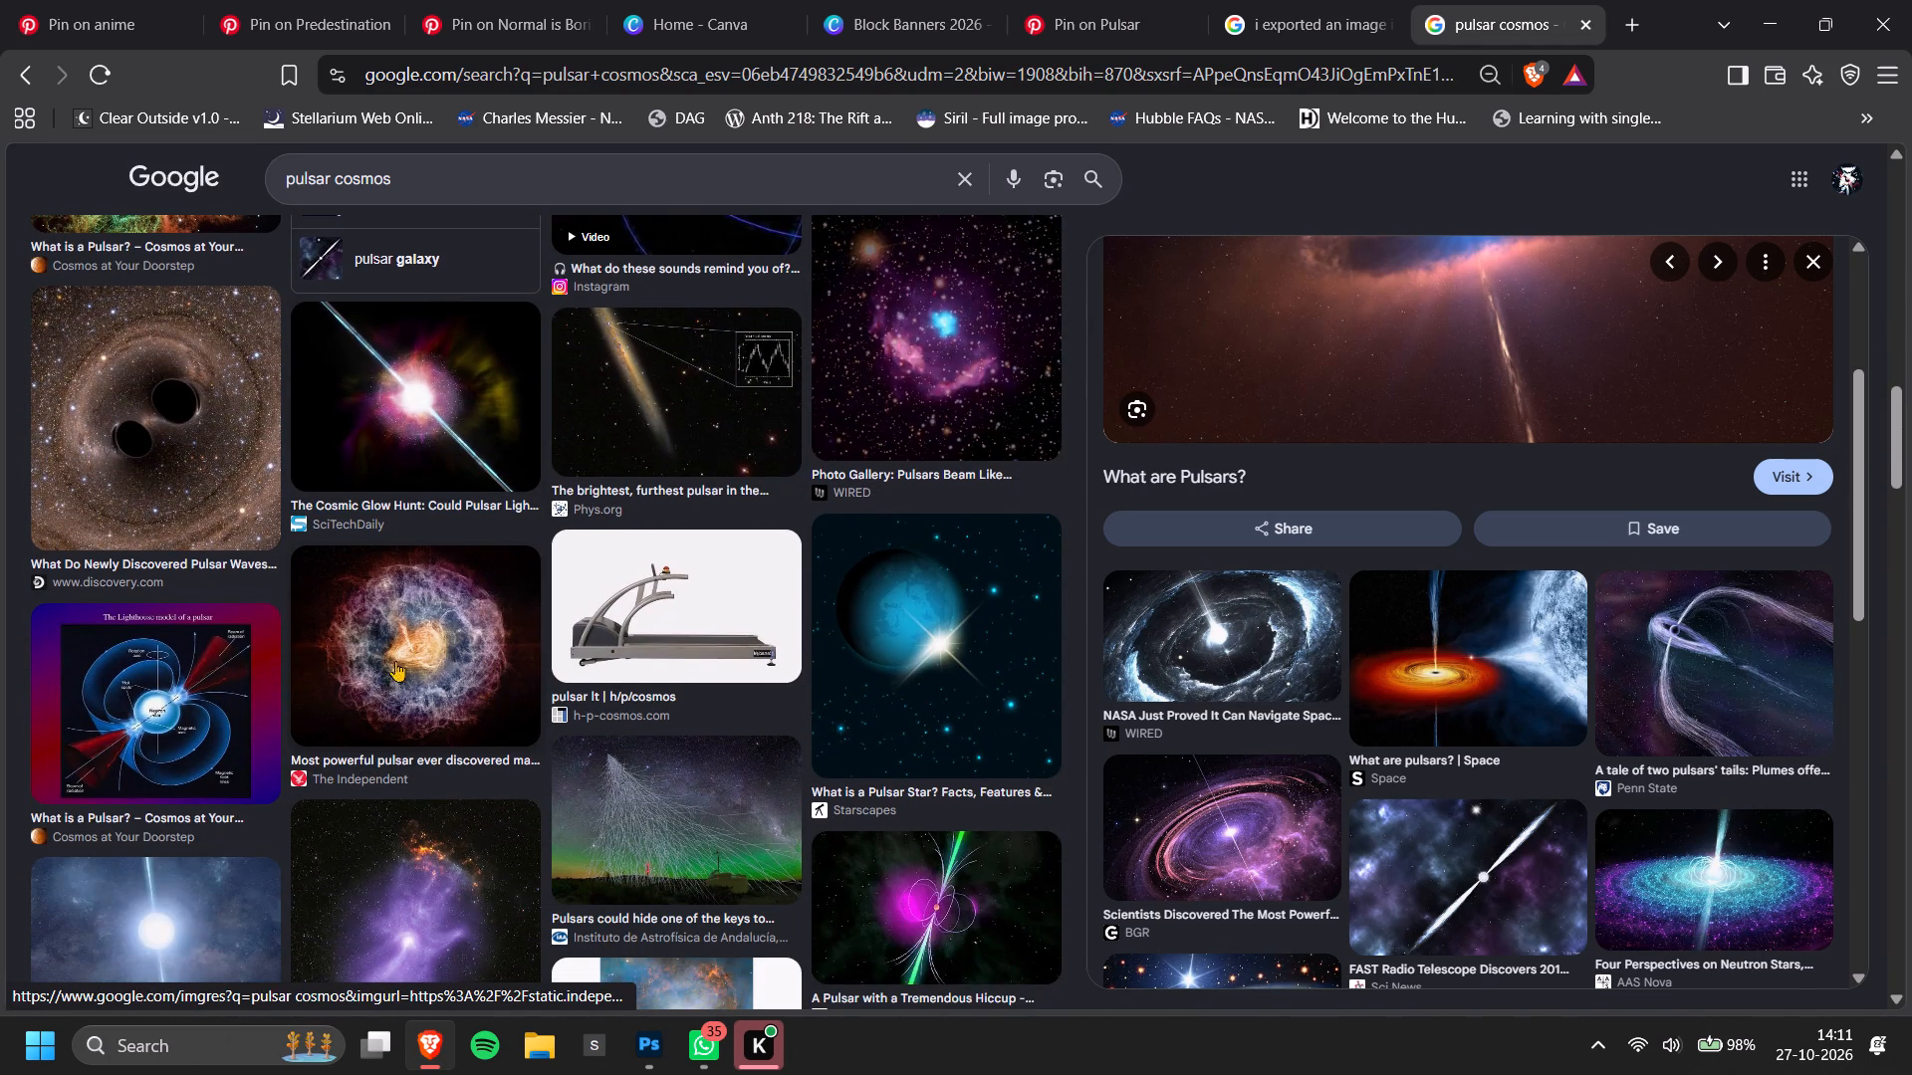
{"action": "scroll", "coordinate": [708, 660], "scroll_direction": "down", "scroll_amount": 1}
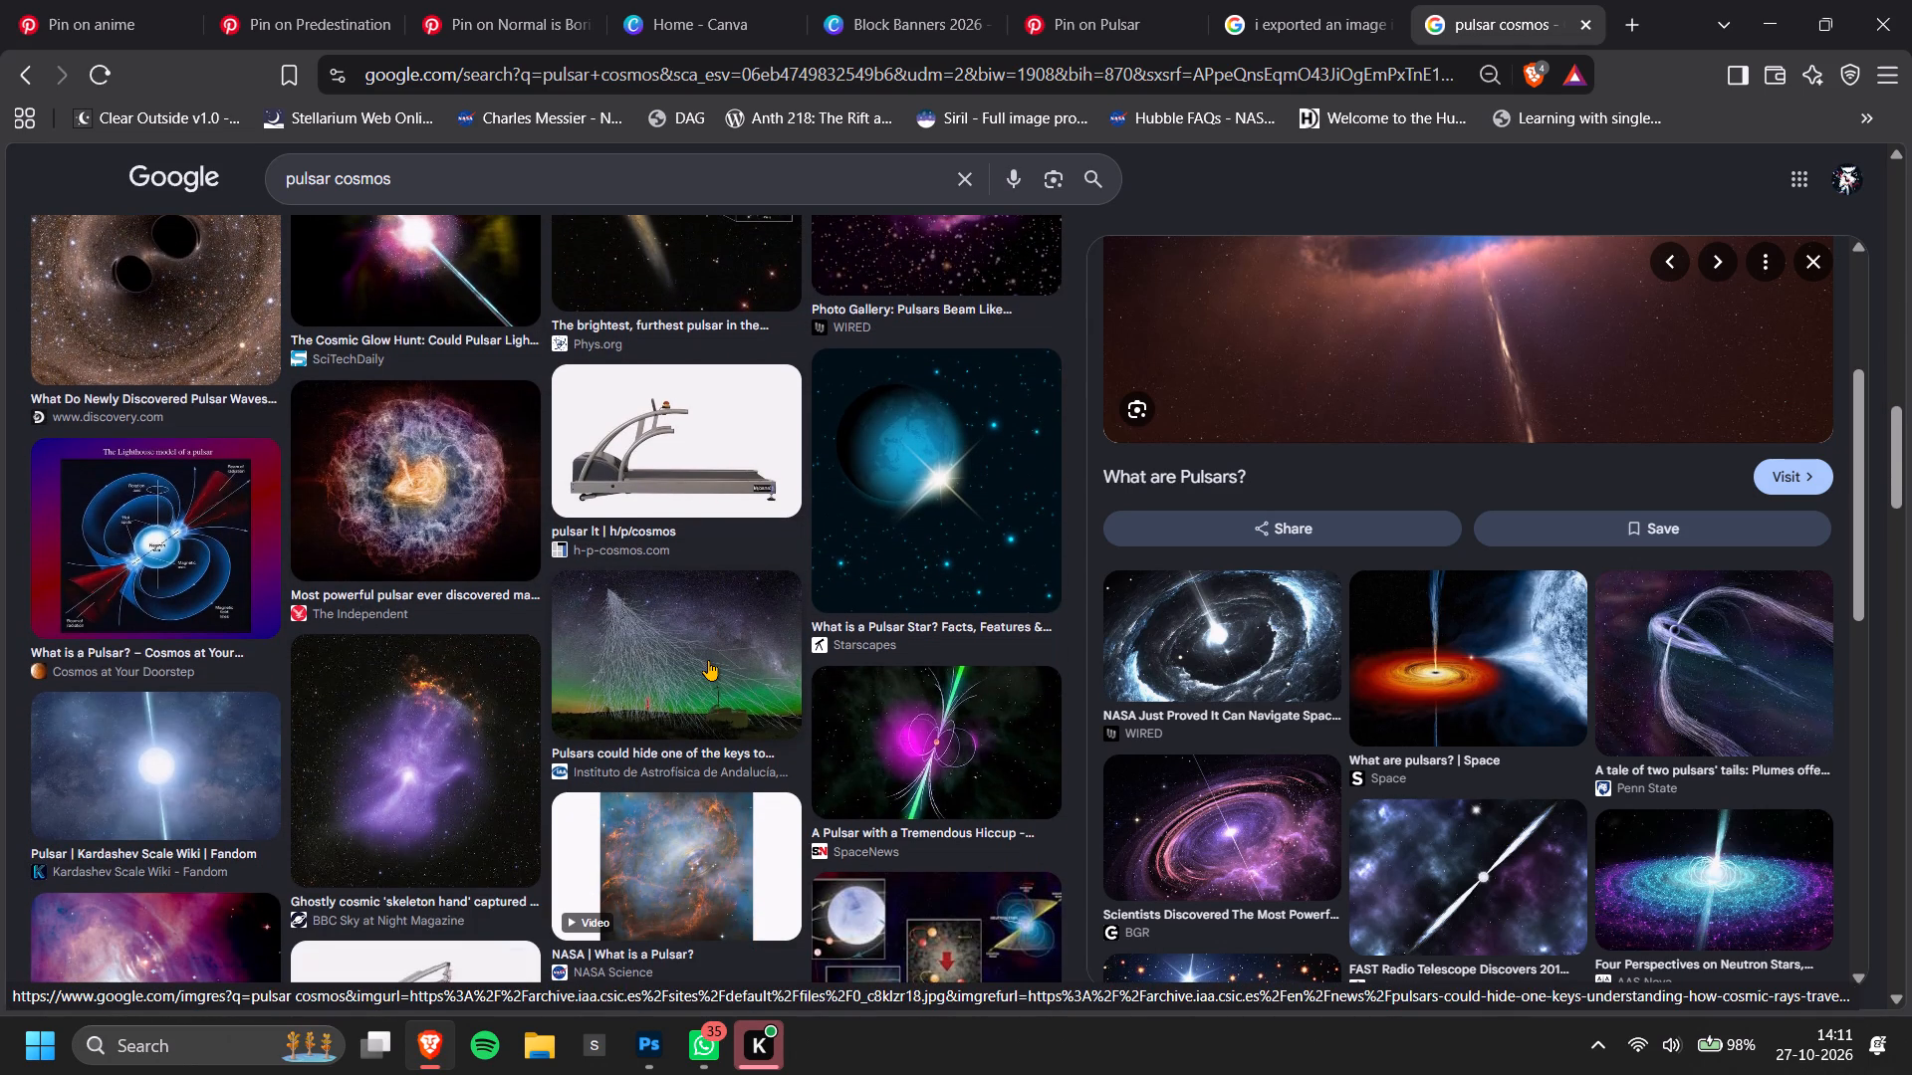
{"action": "scroll", "coordinate": [708, 660], "scroll_direction": "down", "scroll_amount": 2}
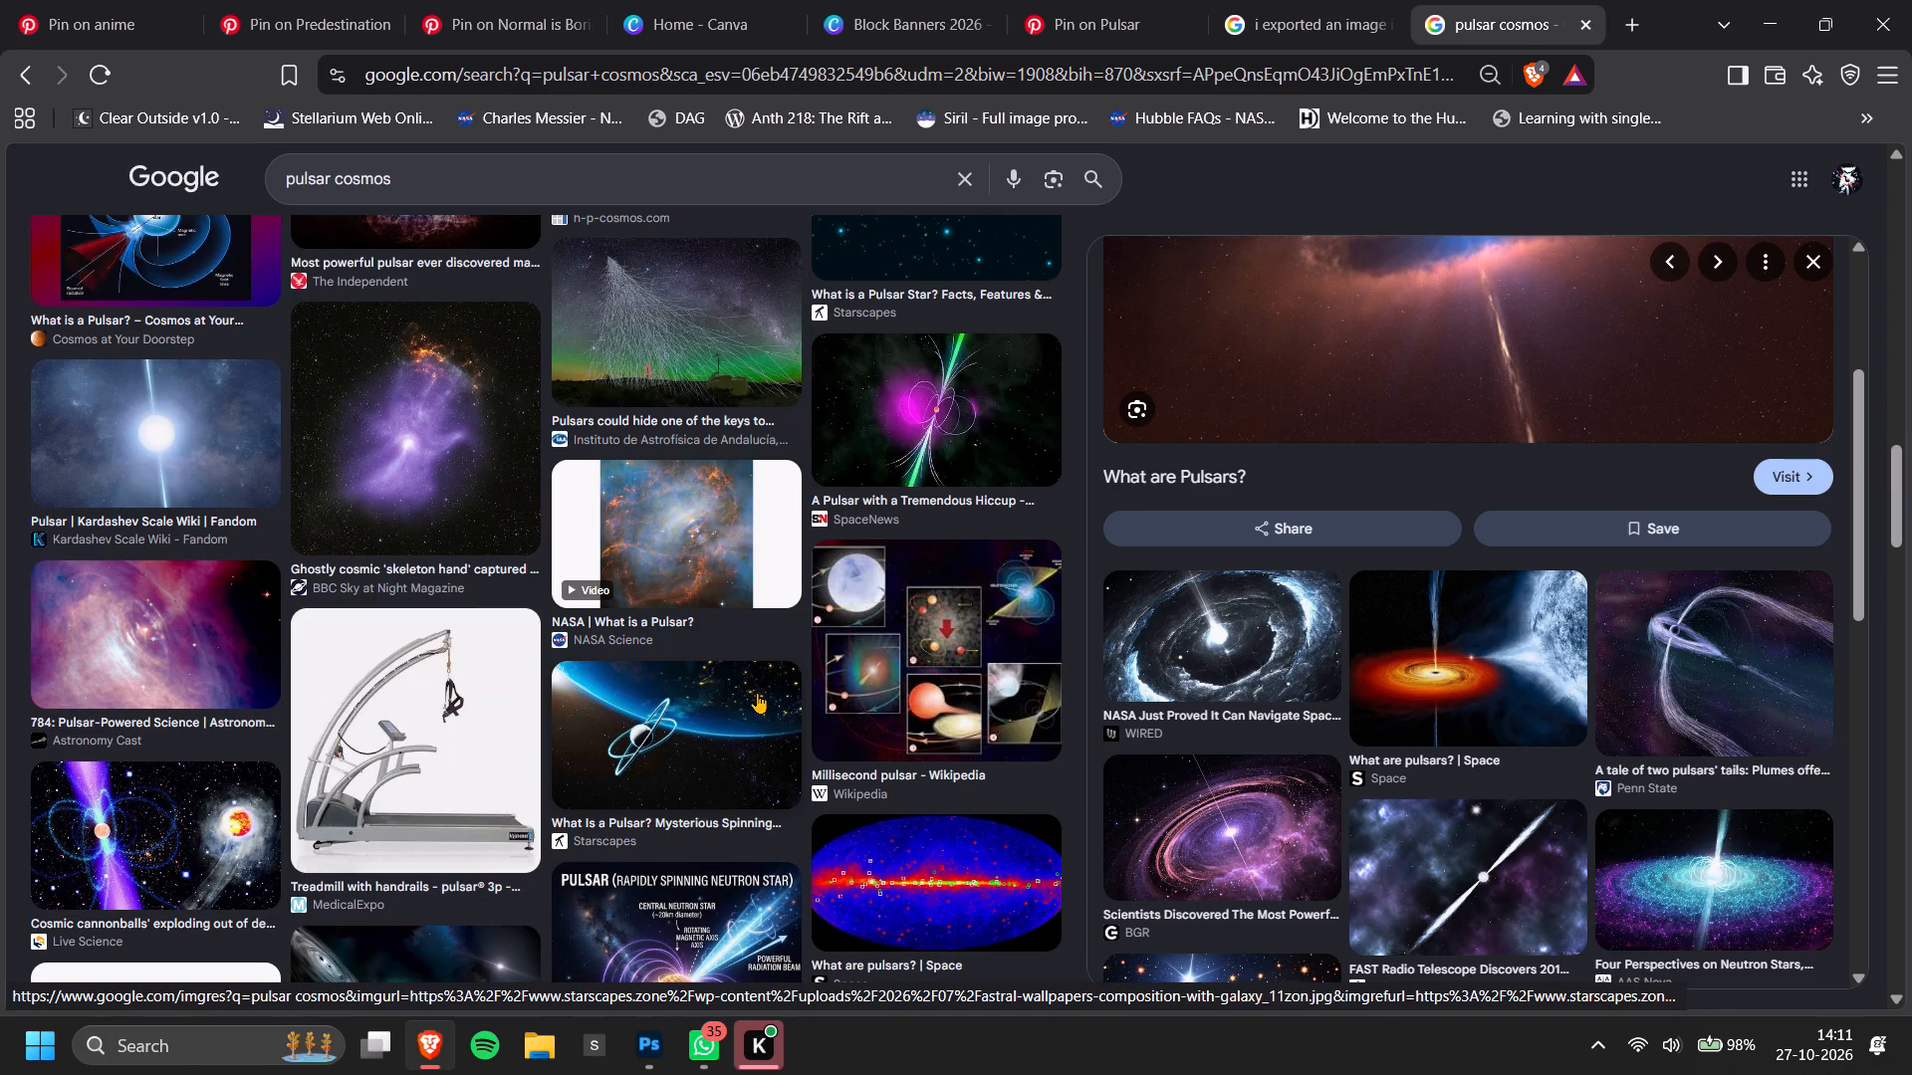
{"action": "scroll", "coordinate": [757, 693], "scroll_direction": "down", "scroll_amount": 3}
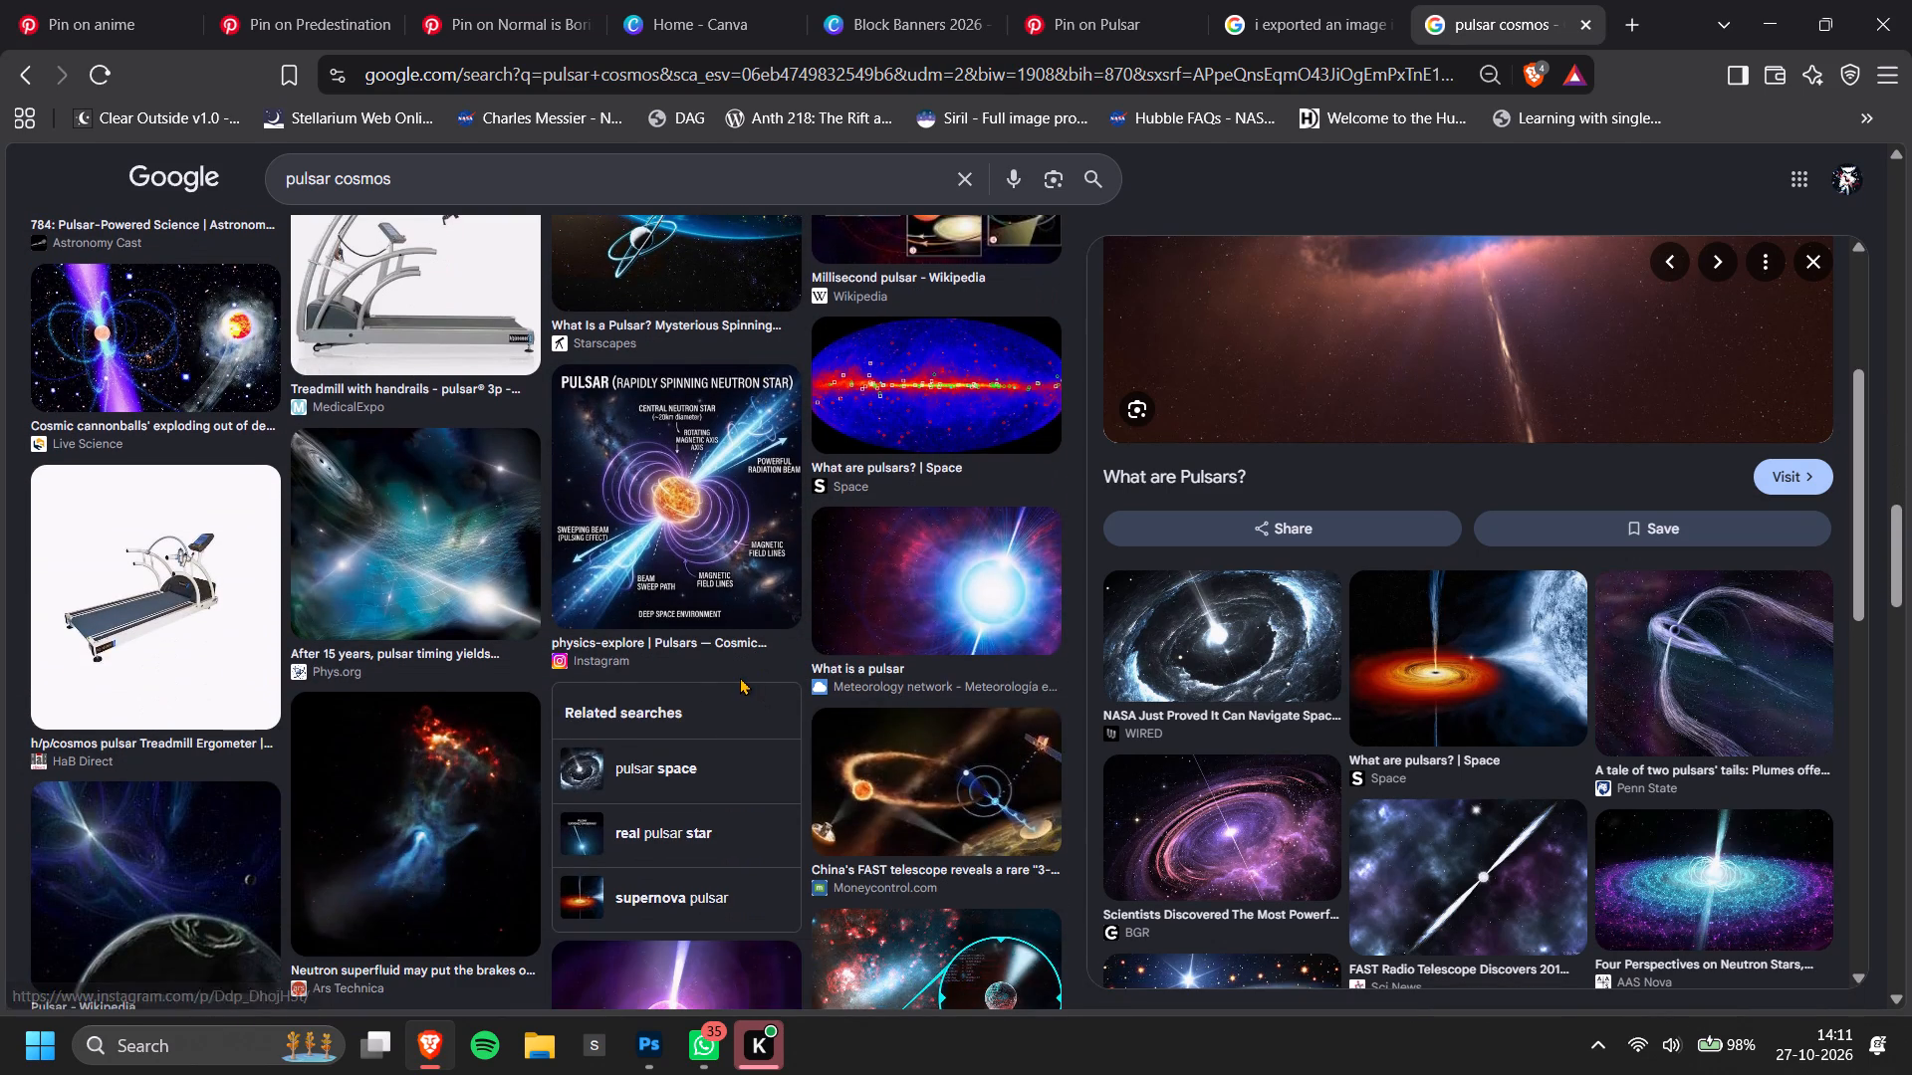
{"action": "scroll", "coordinate": [740, 677], "scroll_direction": "down", "scroll_amount": 2}
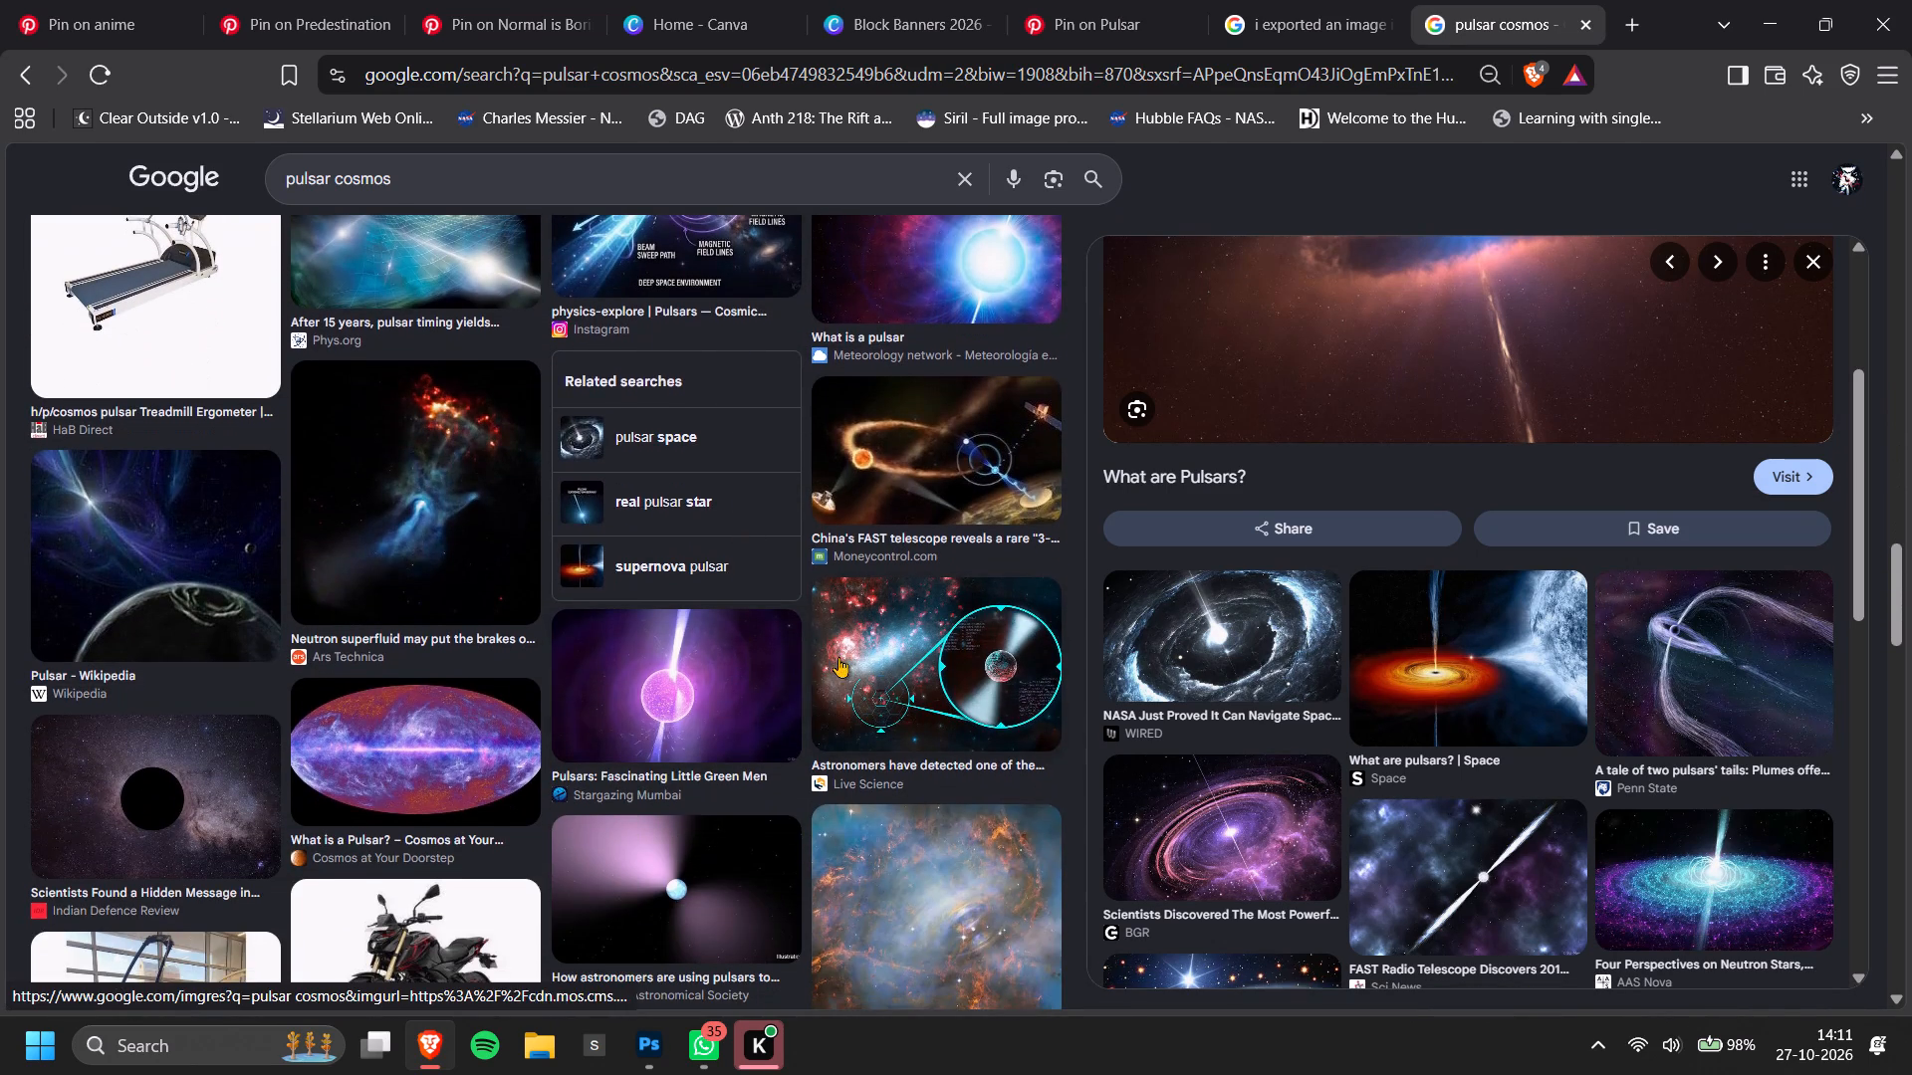
{"action": "scroll", "coordinate": [838, 657], "scroll_direction": "down", "scroll_amount": 6}
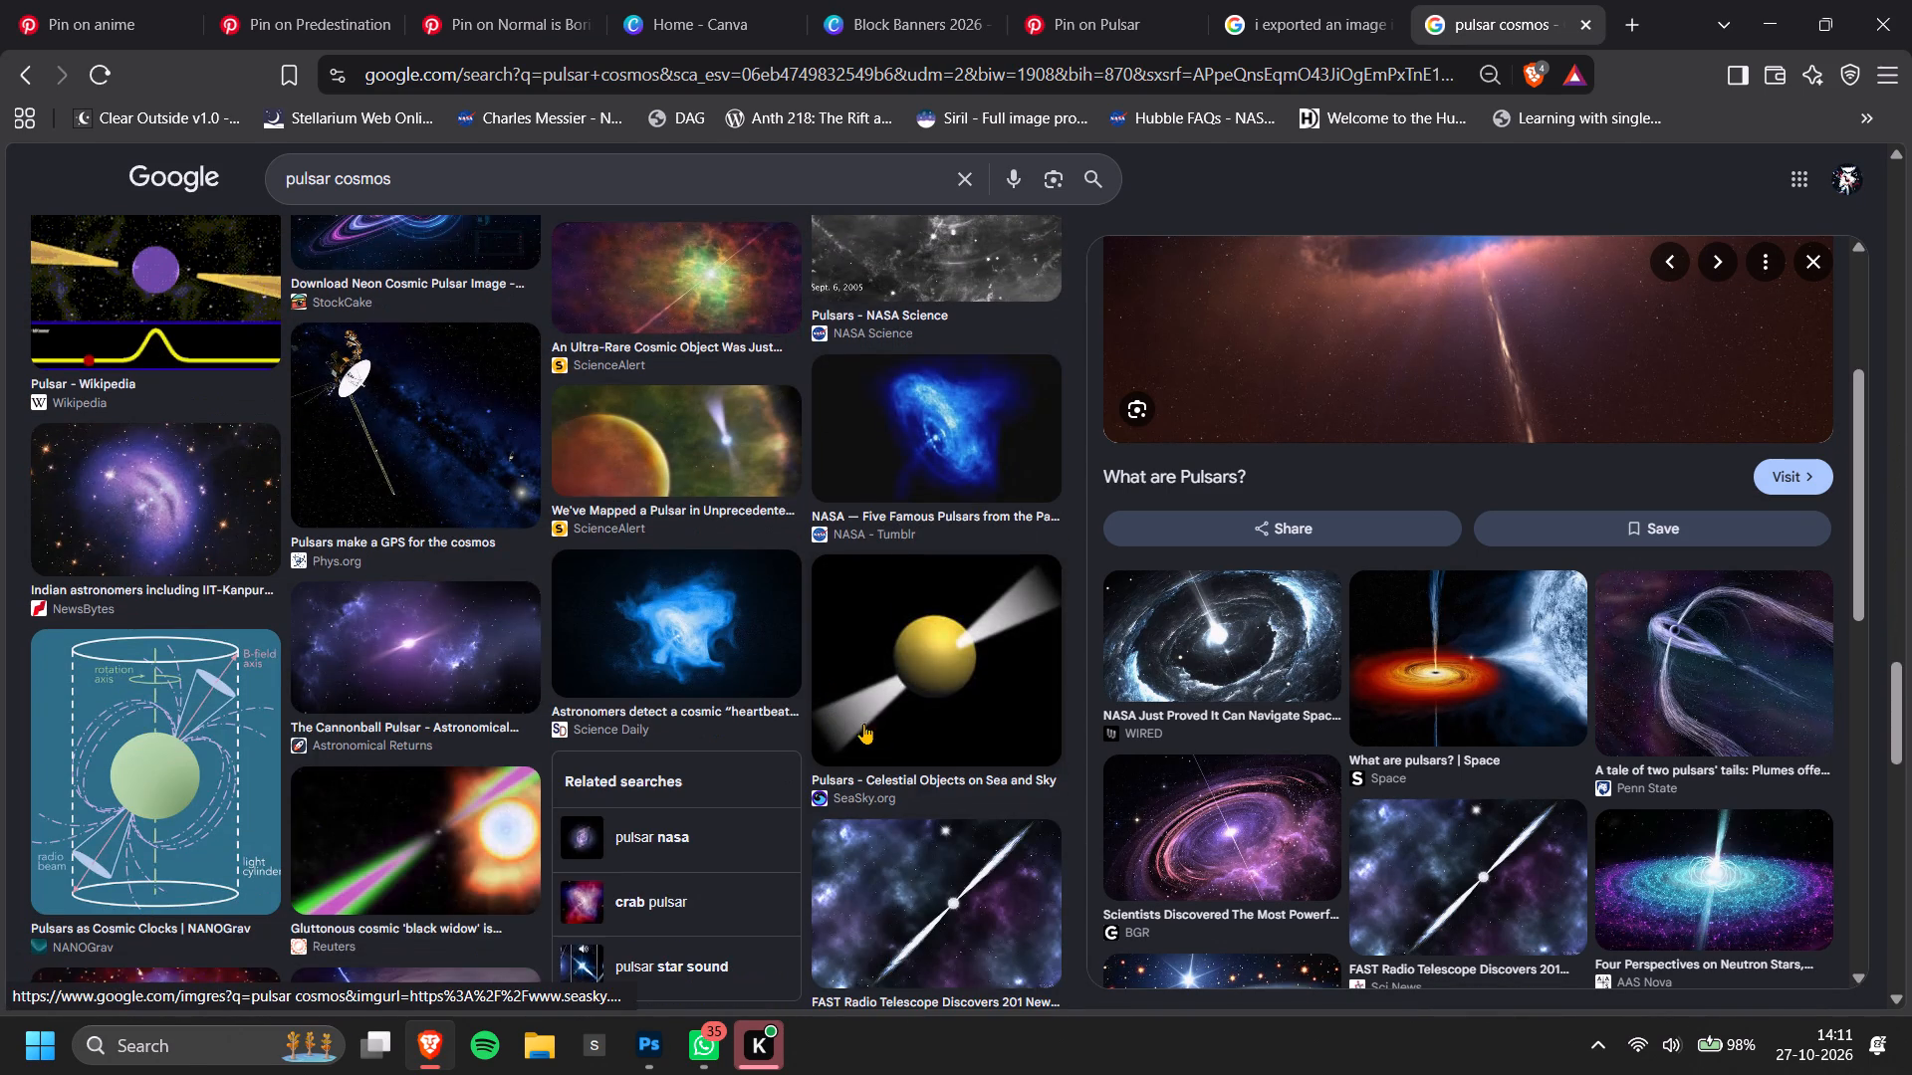
Preview the SeaSky.org "Pulsars - Celestial Objects on Sea and Sky" image and examine its related images.
{"action": "left_click", "coordinate": [906, 650]}
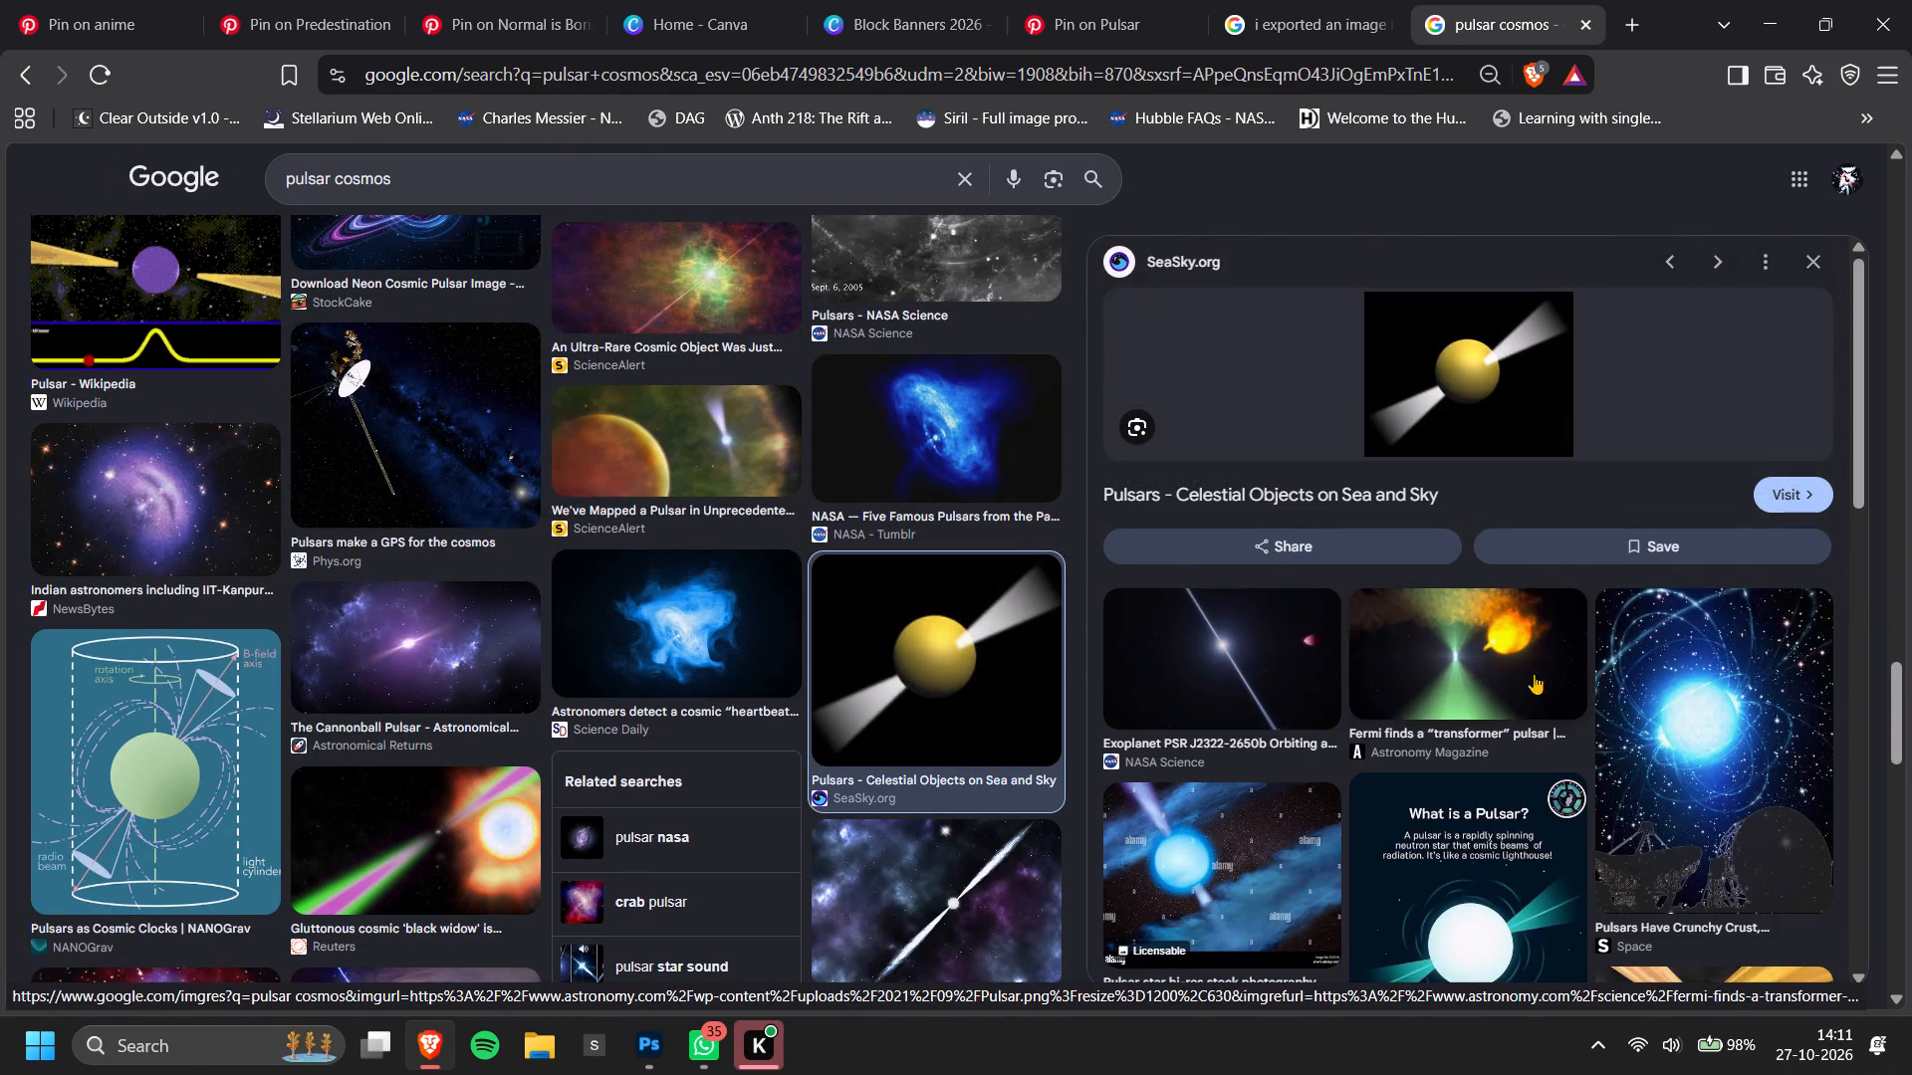
{"action": "scroll", "coordinate": [1285, 677], "scroll_direction": "down", "scroll_amount": 2}
{"action": "scroll", "coordinate": [1450, 727], "scroll_direction": "down", "scroll_amount": 1}
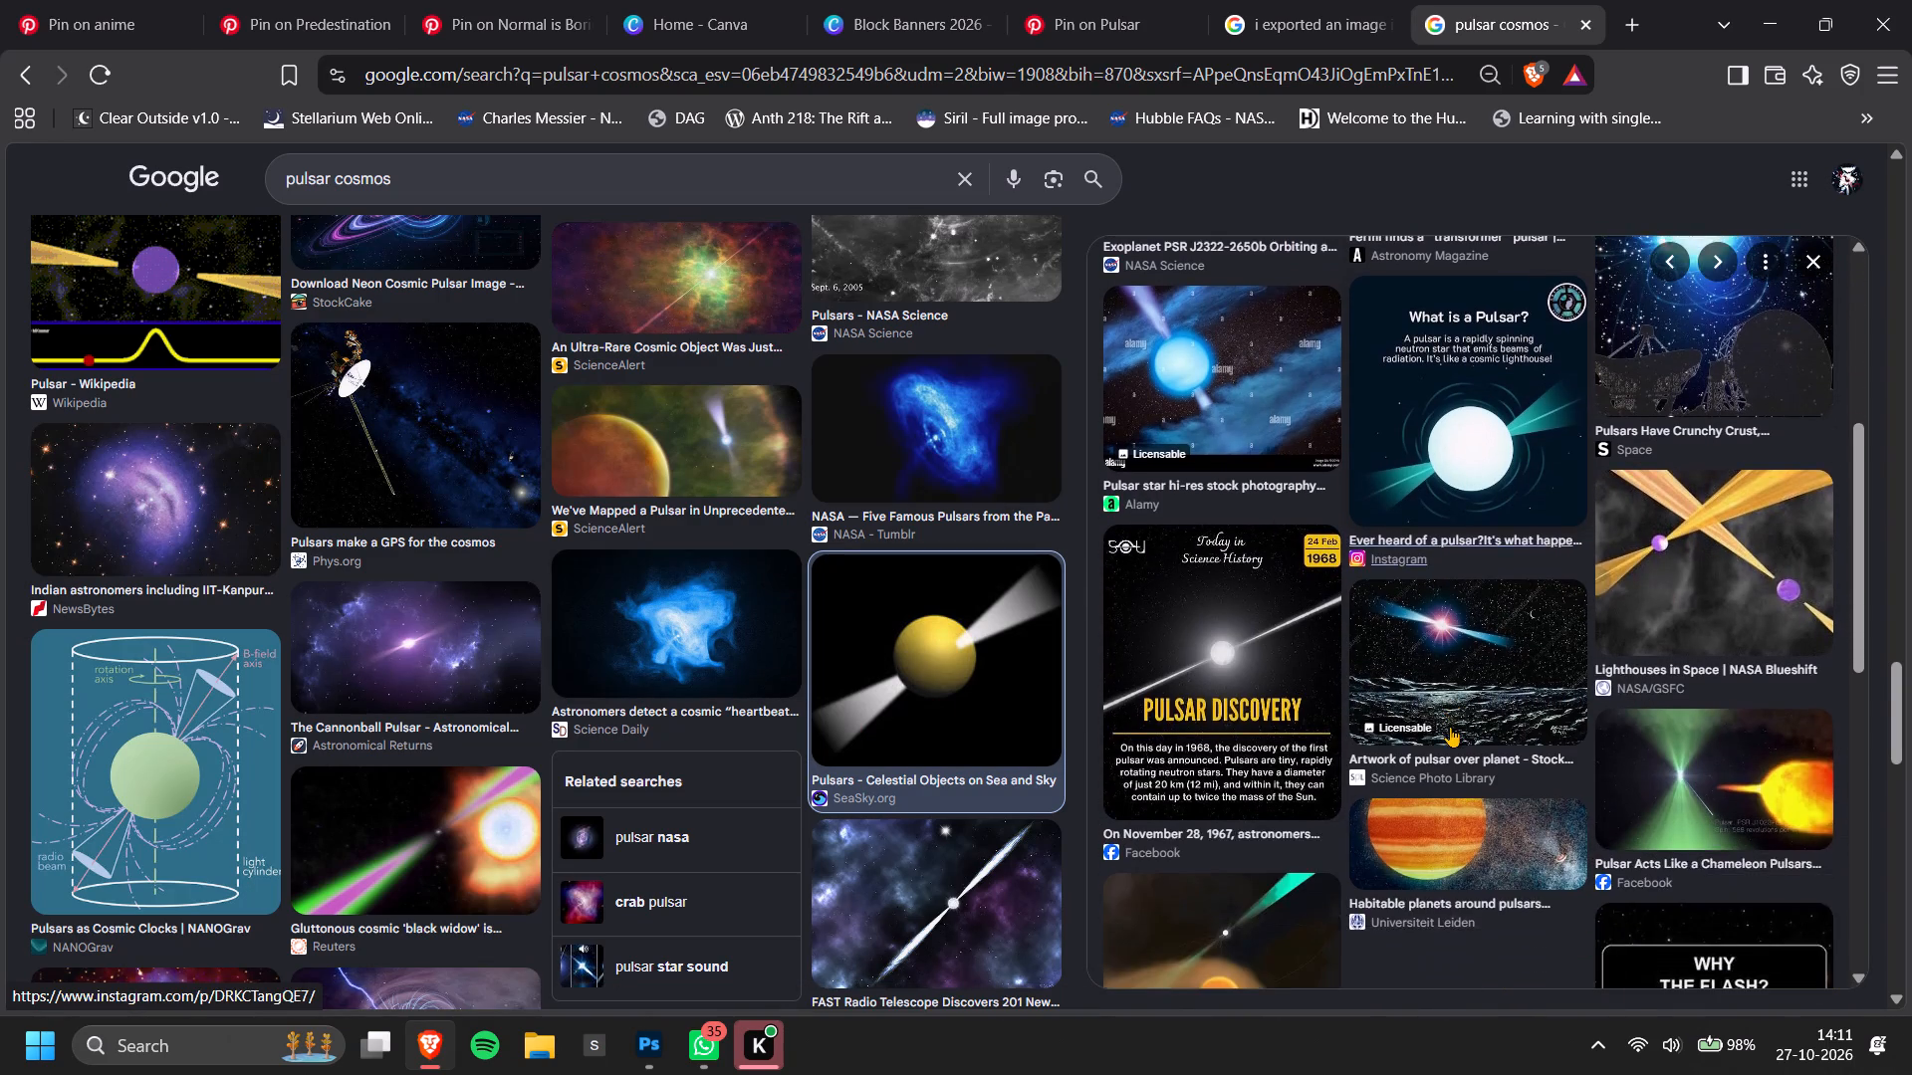
{"action": "scroll", "coordinate": [1450, 727], "scroll_direction": "up", "scroll_amount": 3}
{"action": "scroll", "coordinate": [708, 650], "scroll_direction": "down", "scroll_amount": 1}
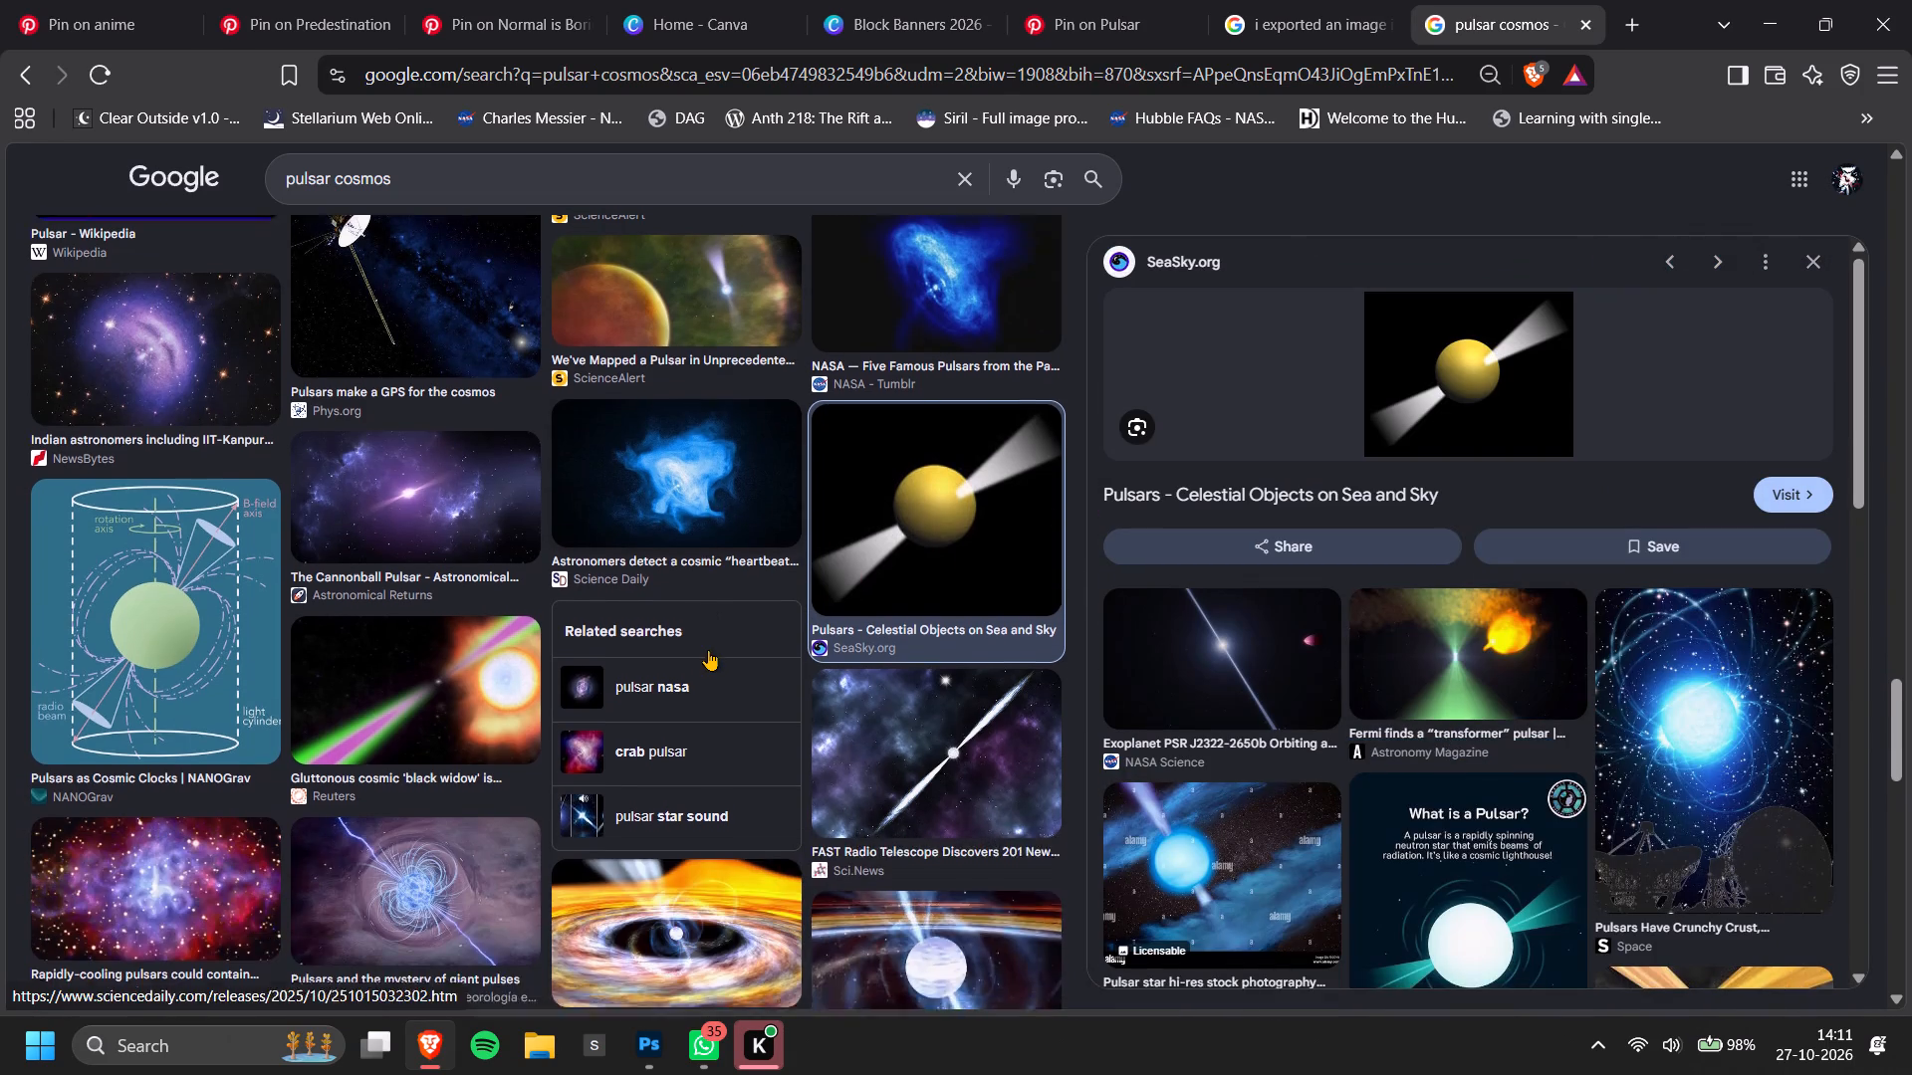
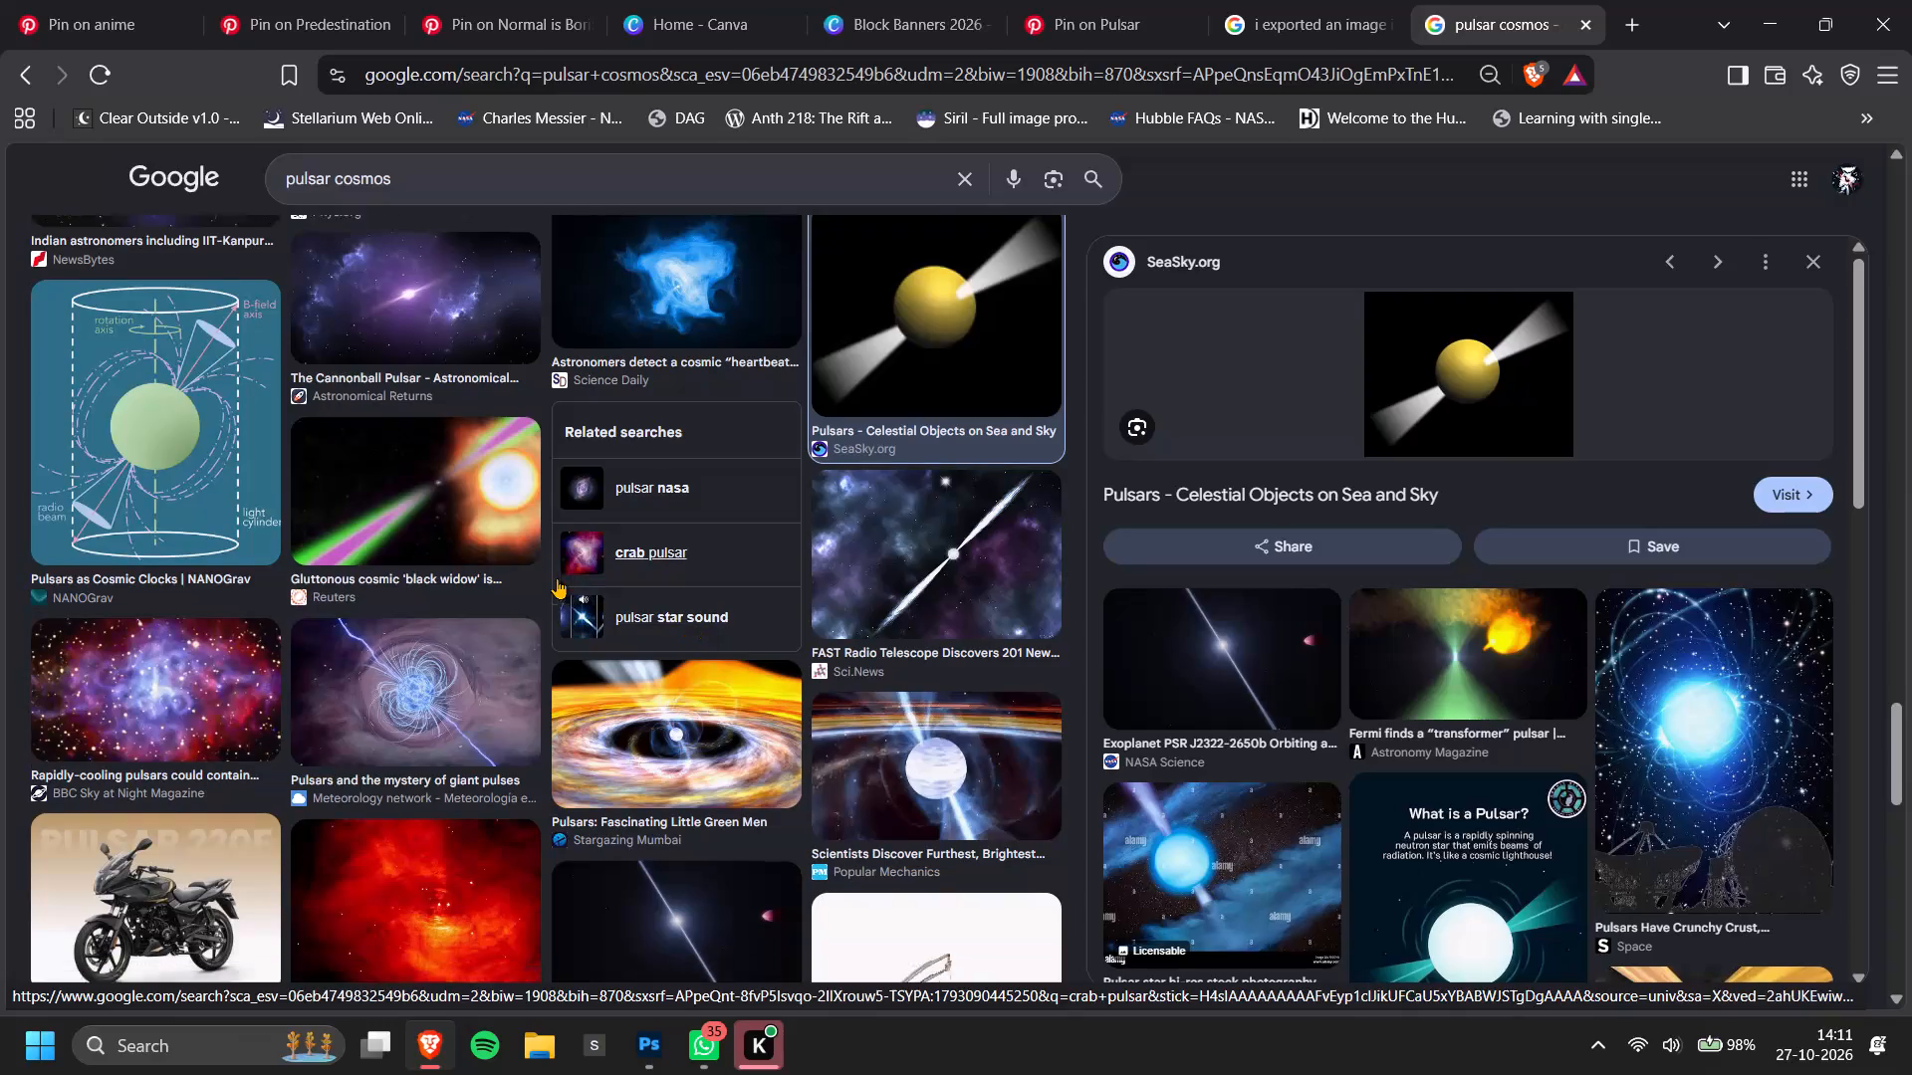
Preview the Amazon "Pulsars" book cover among the "pulsar cosmos" results and examine its related images.
{"action": "scroll", "coordinate": [412, 481], "scroll_direction": "down", "scroll_amount": 3}
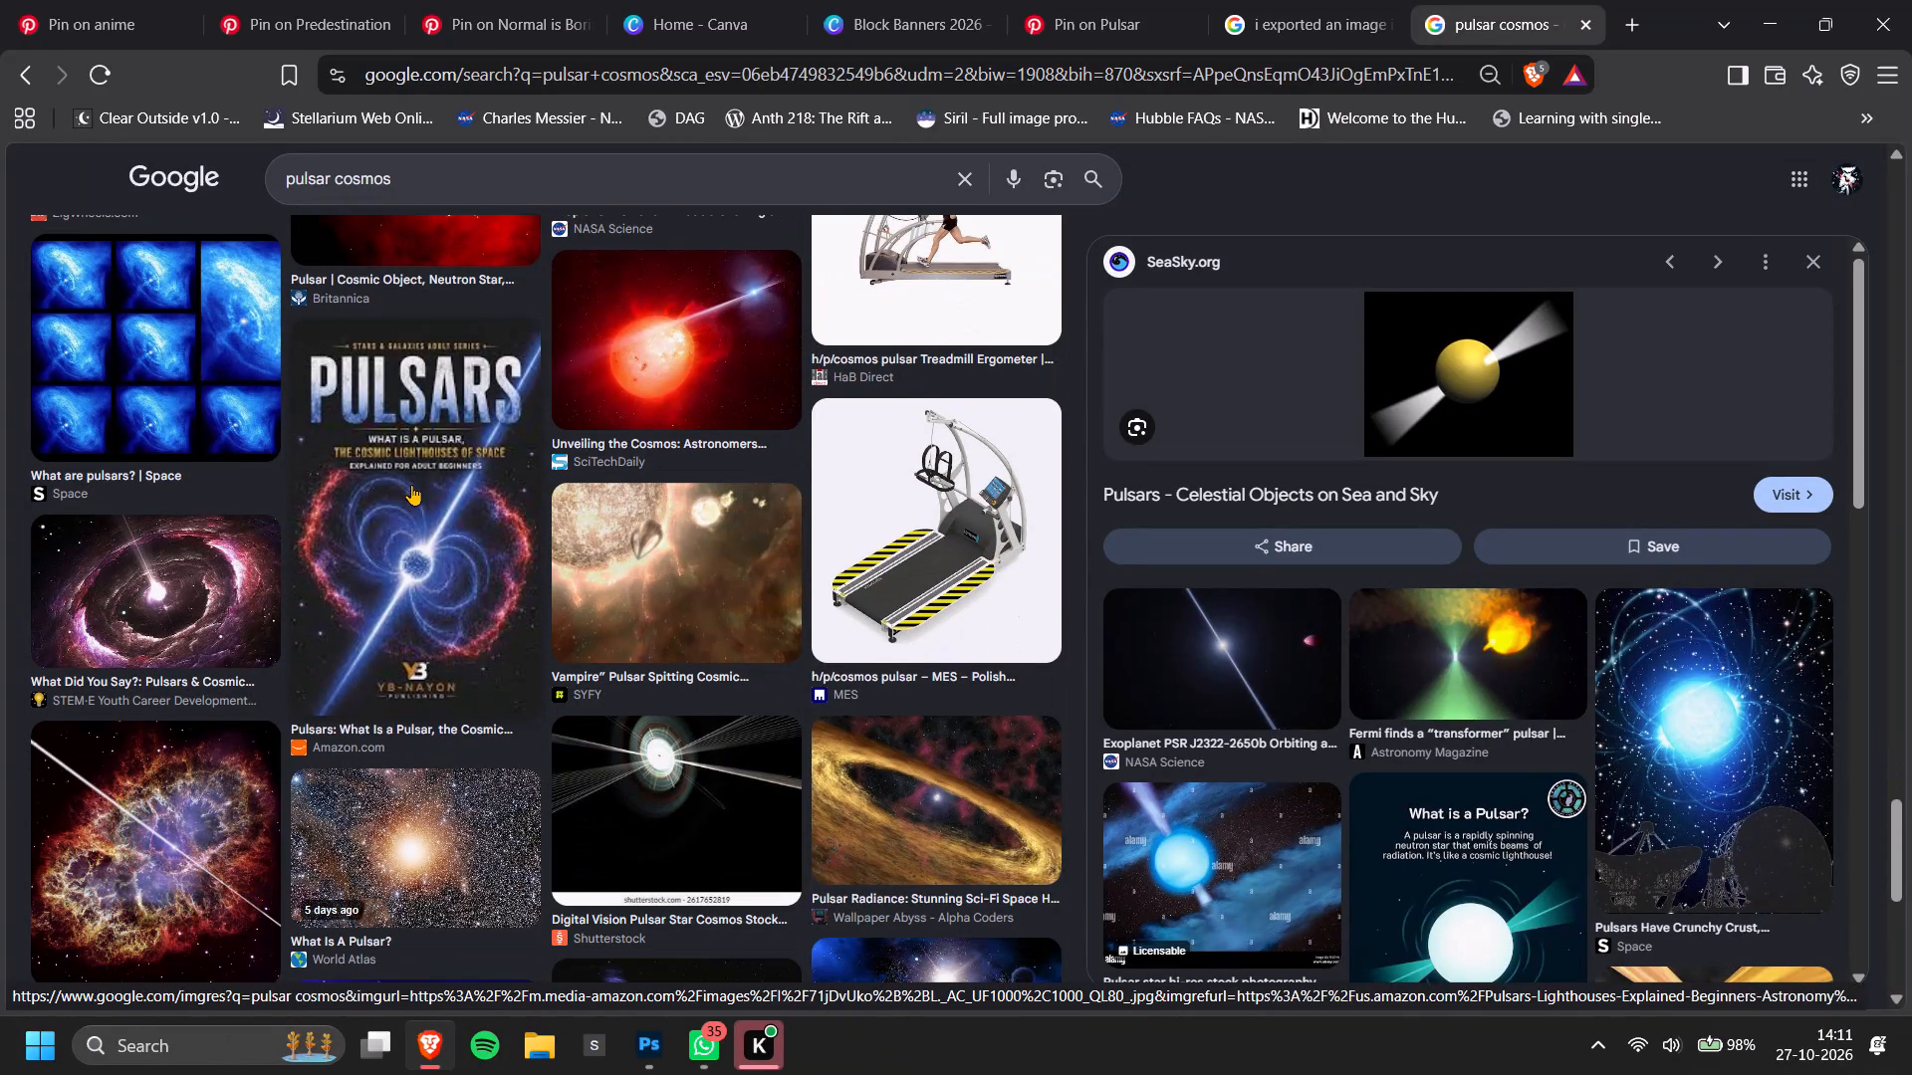
{"action": "left_click", "coordinate": [430, 568]}
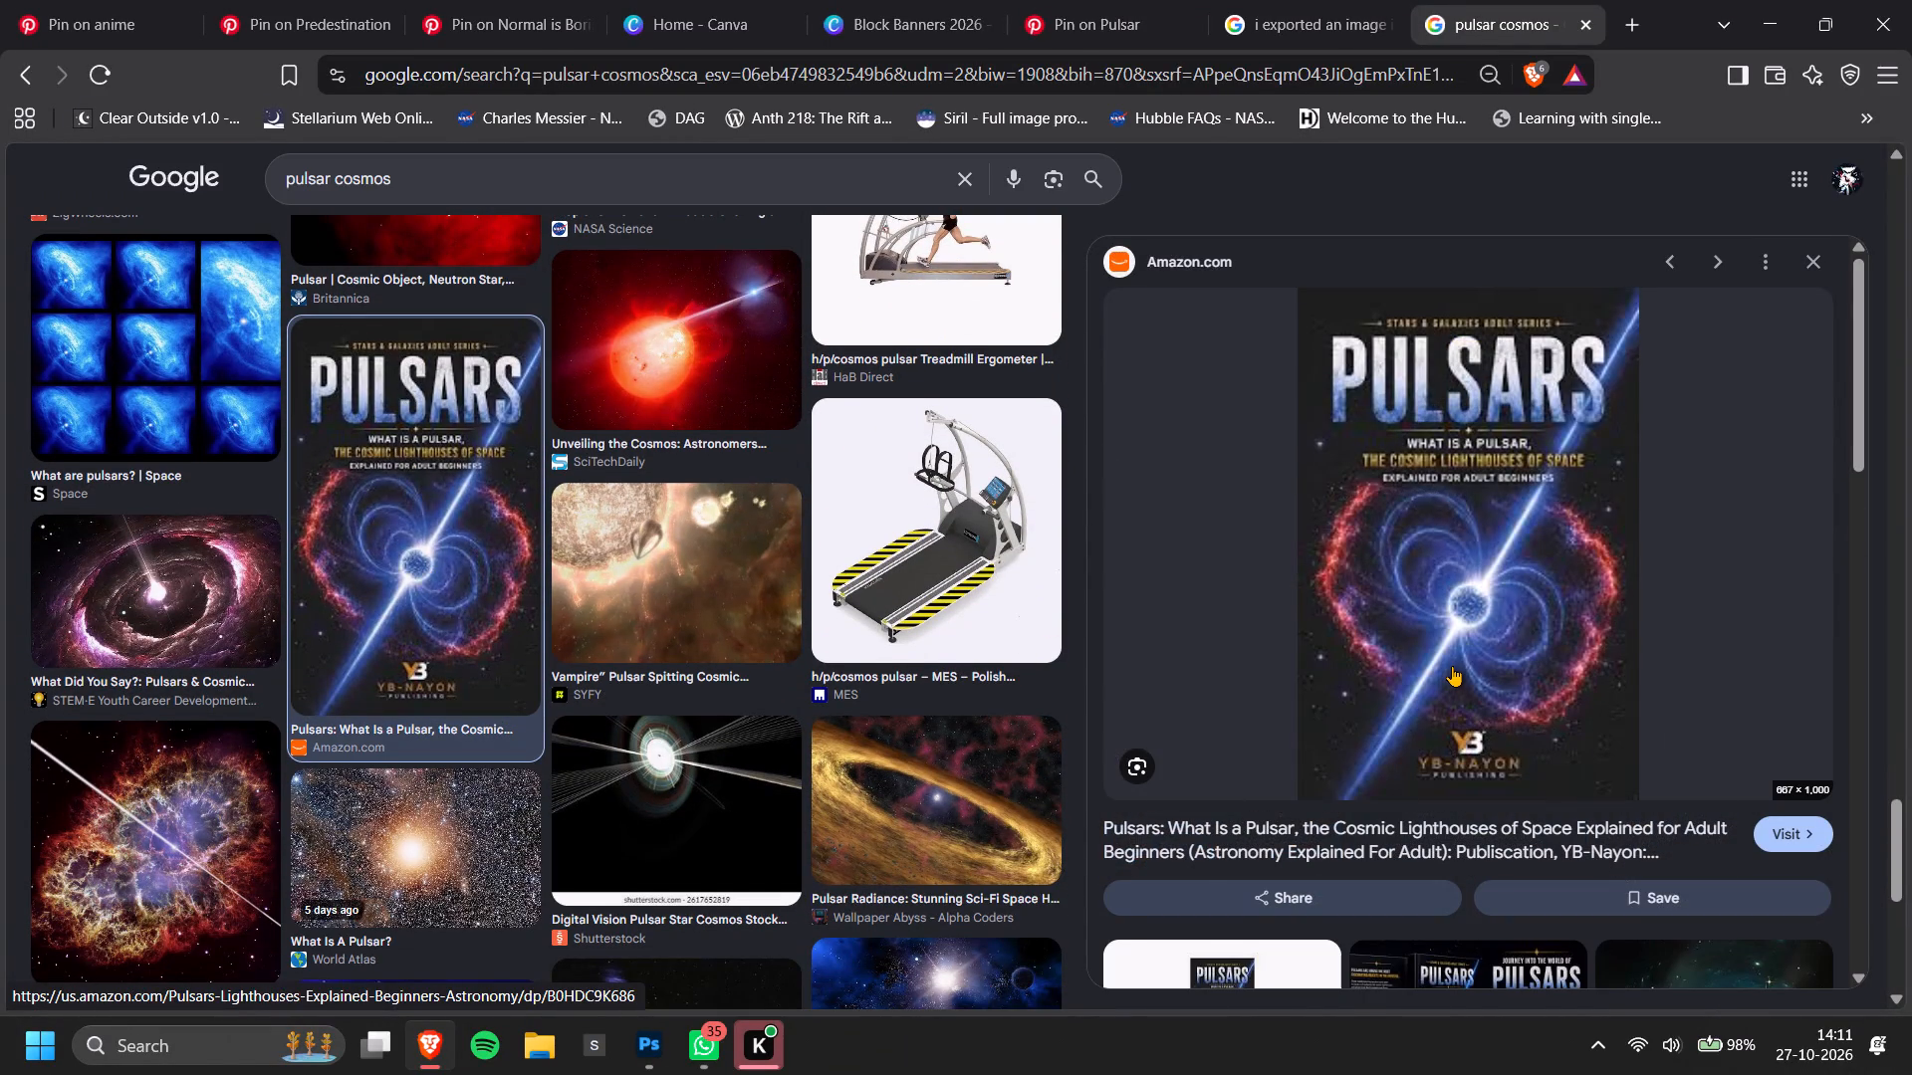
{"action": "scroll", "coordinate": [1452, 666], "scroll_direction": "down", "scroll_amount": 4}
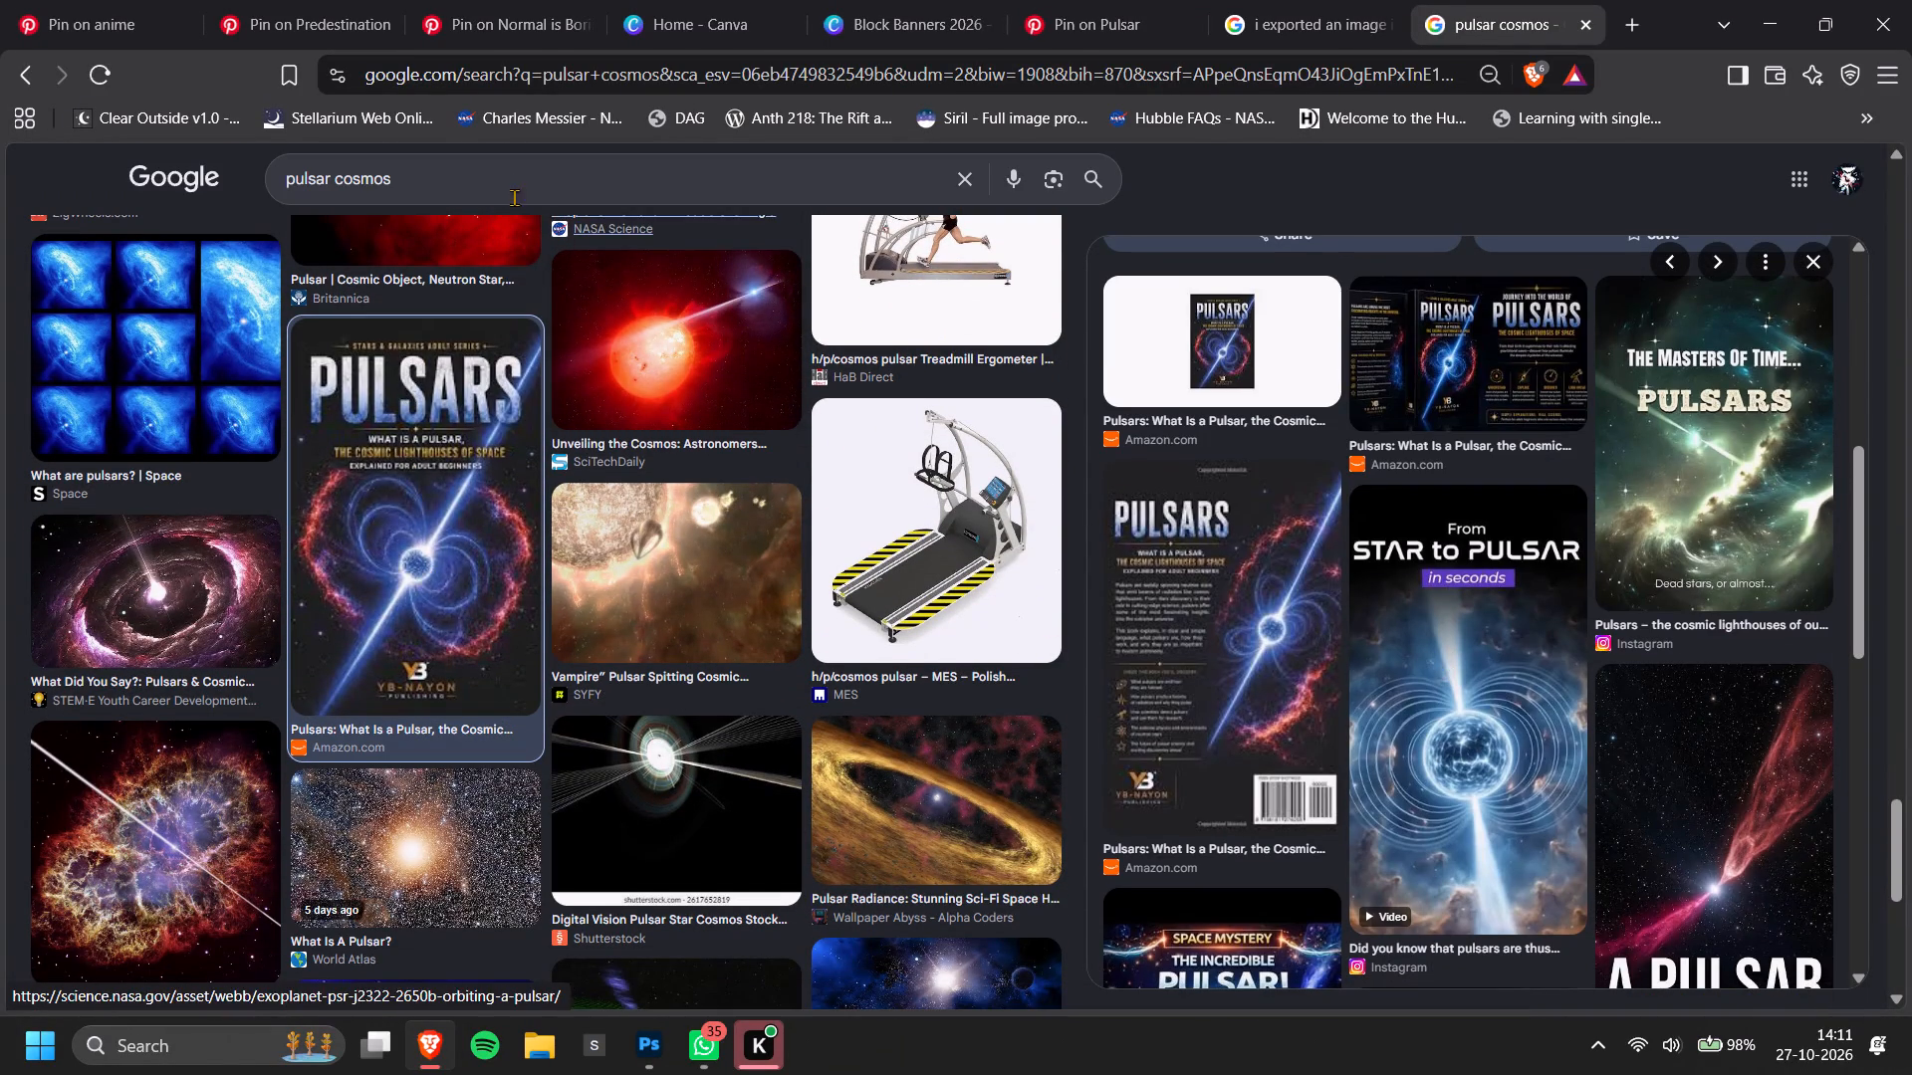
Change the image search text to "pulsar cone" without running the search.
{"action": "double_click", "coordinate": [498, 183]}
{"action": "type", "text": "cone"}
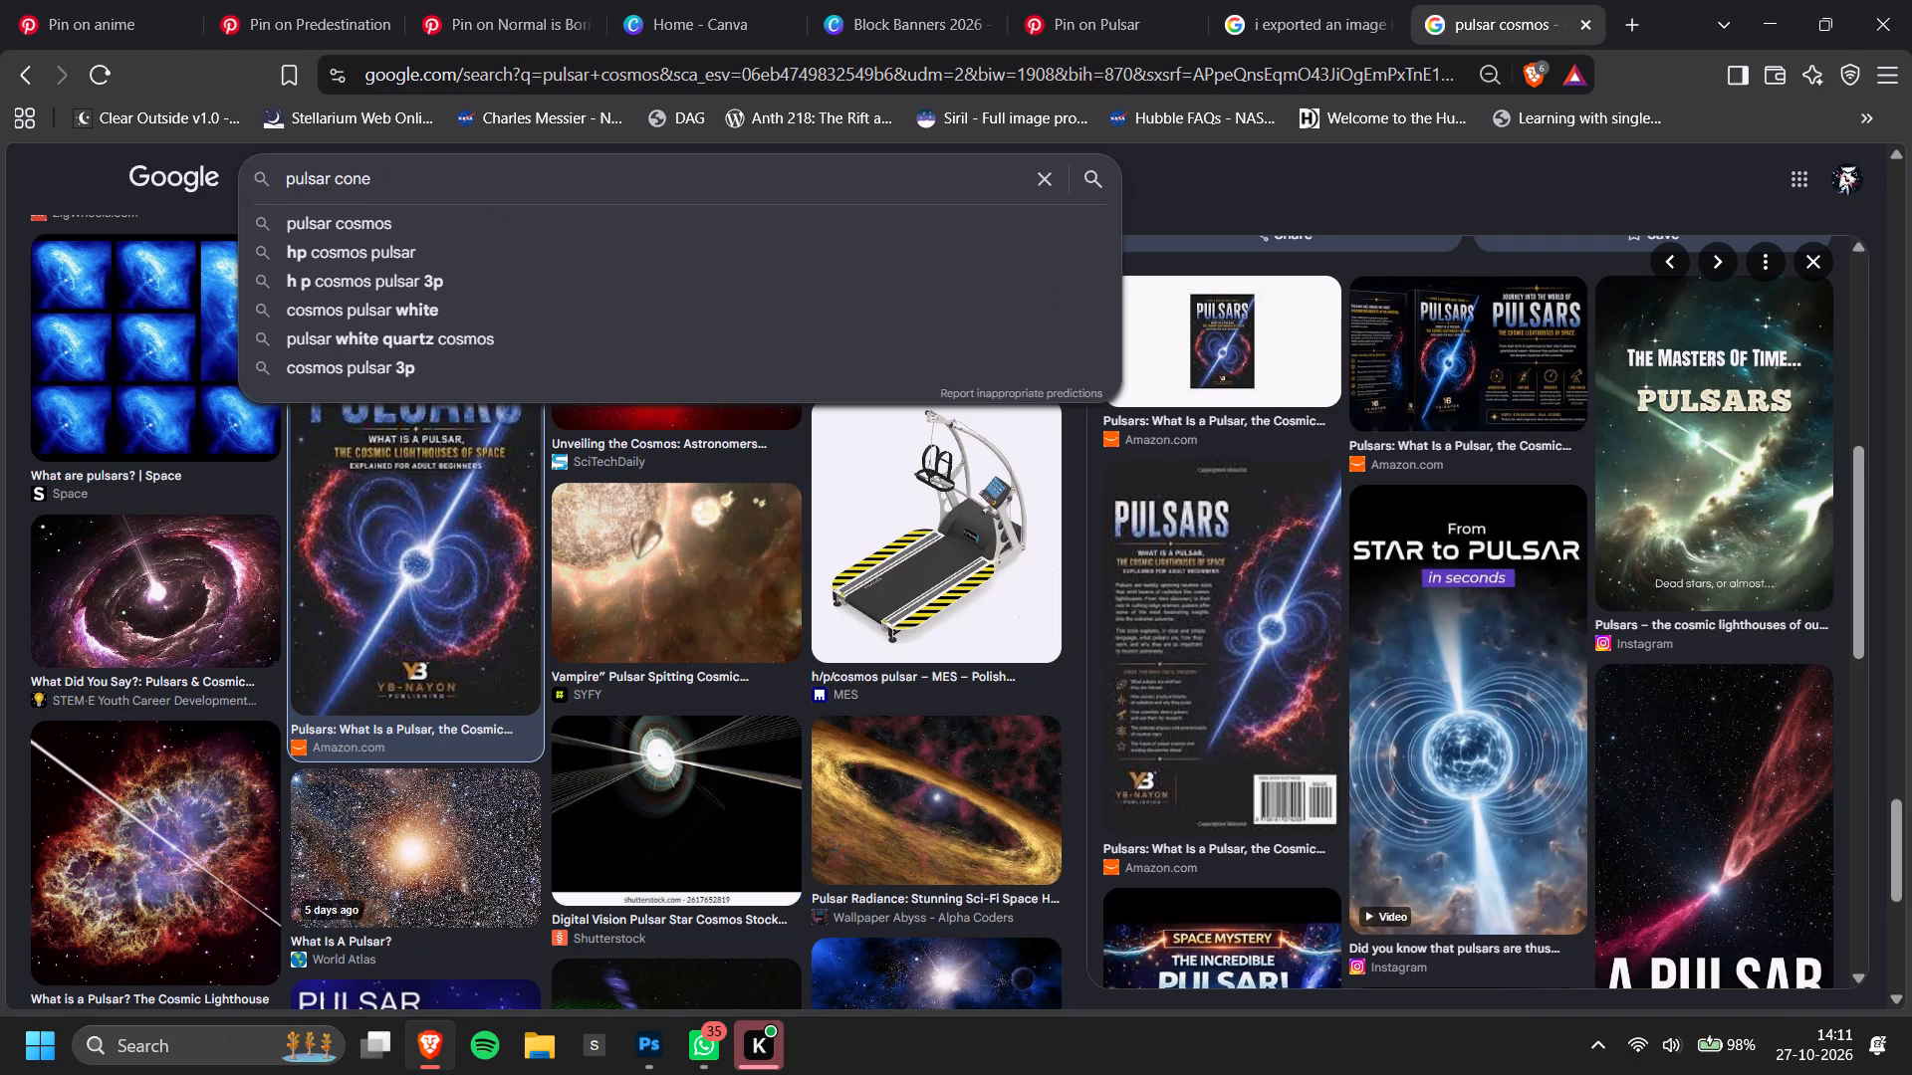
Preview the related "From Star to Pulsar" and "Pulsar Beams Rapid Rotation Timing" images and examine the images related to them.
{"action": "left_click", "coordinate": [1451, 745]}
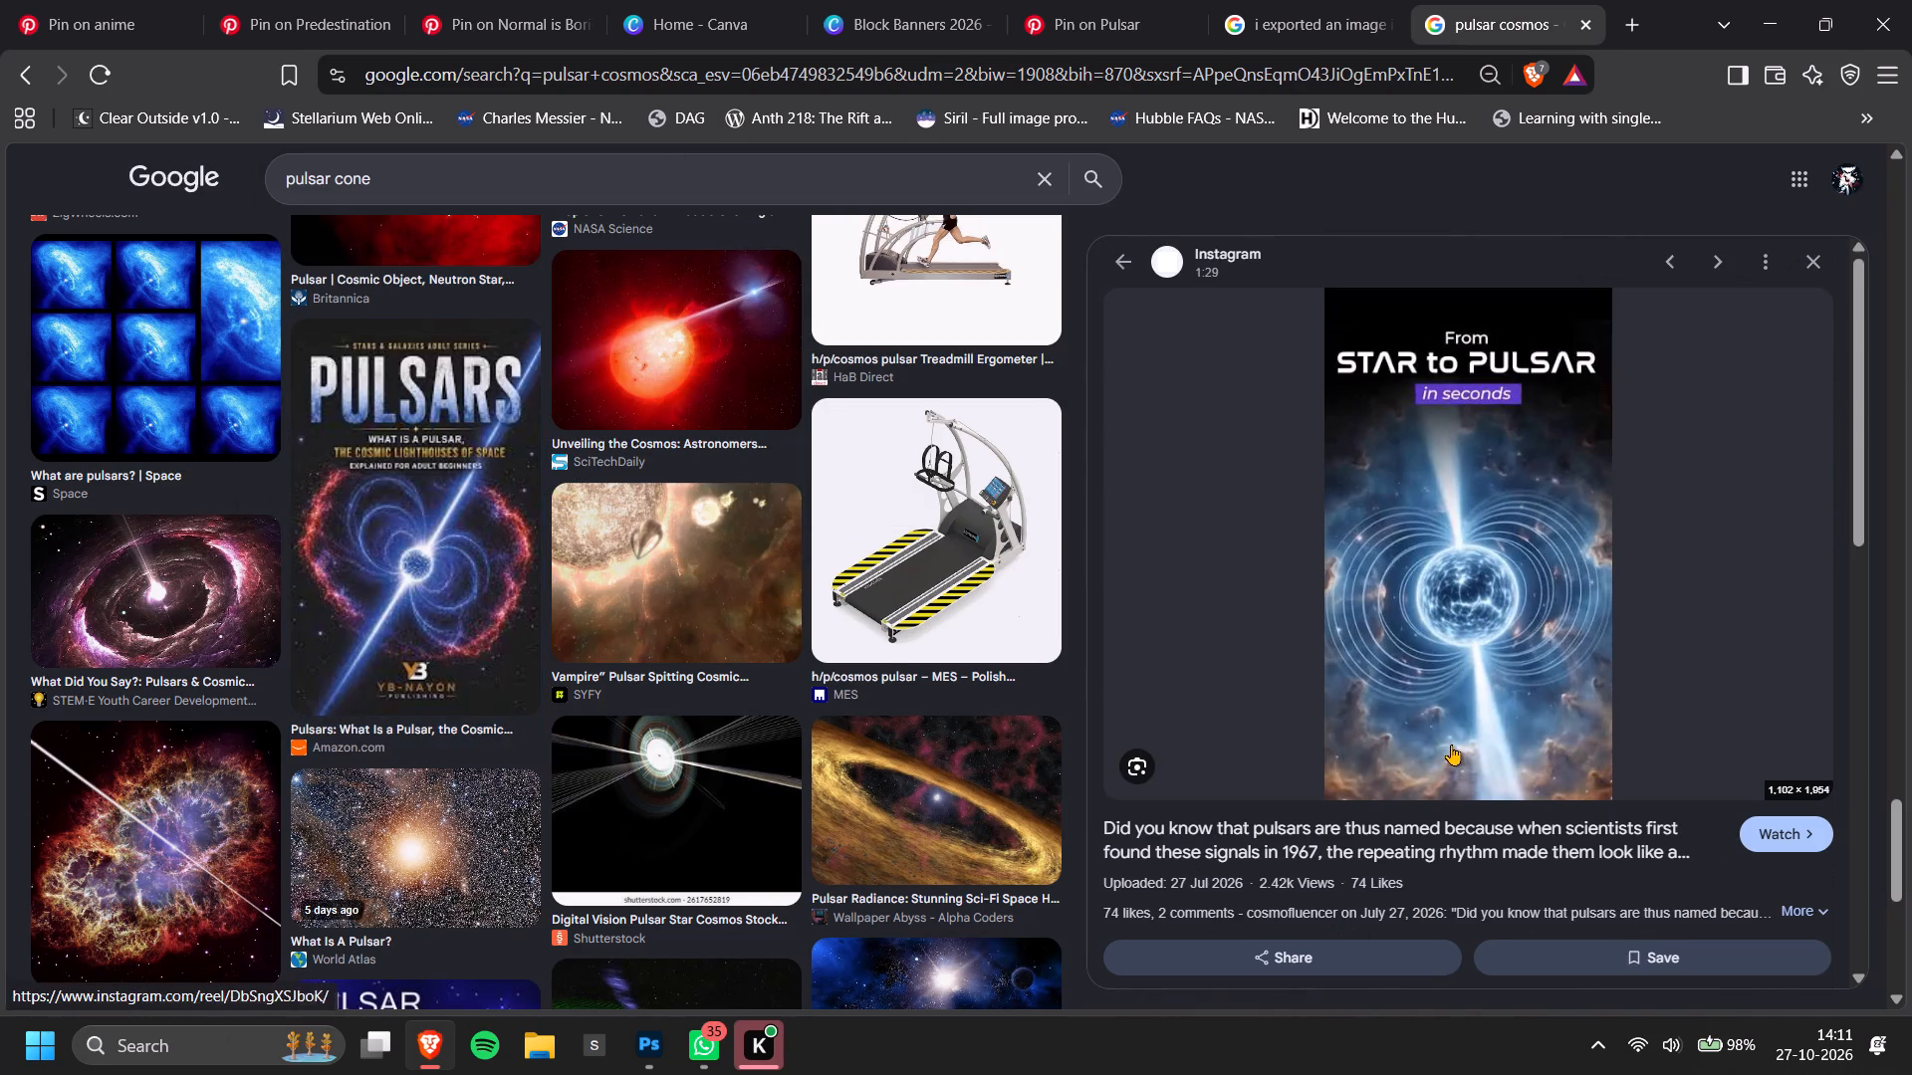
{"action": "scroll", "coordinate": [1386, 604], "scroll_direction": "down", "scroll_amount": 4}
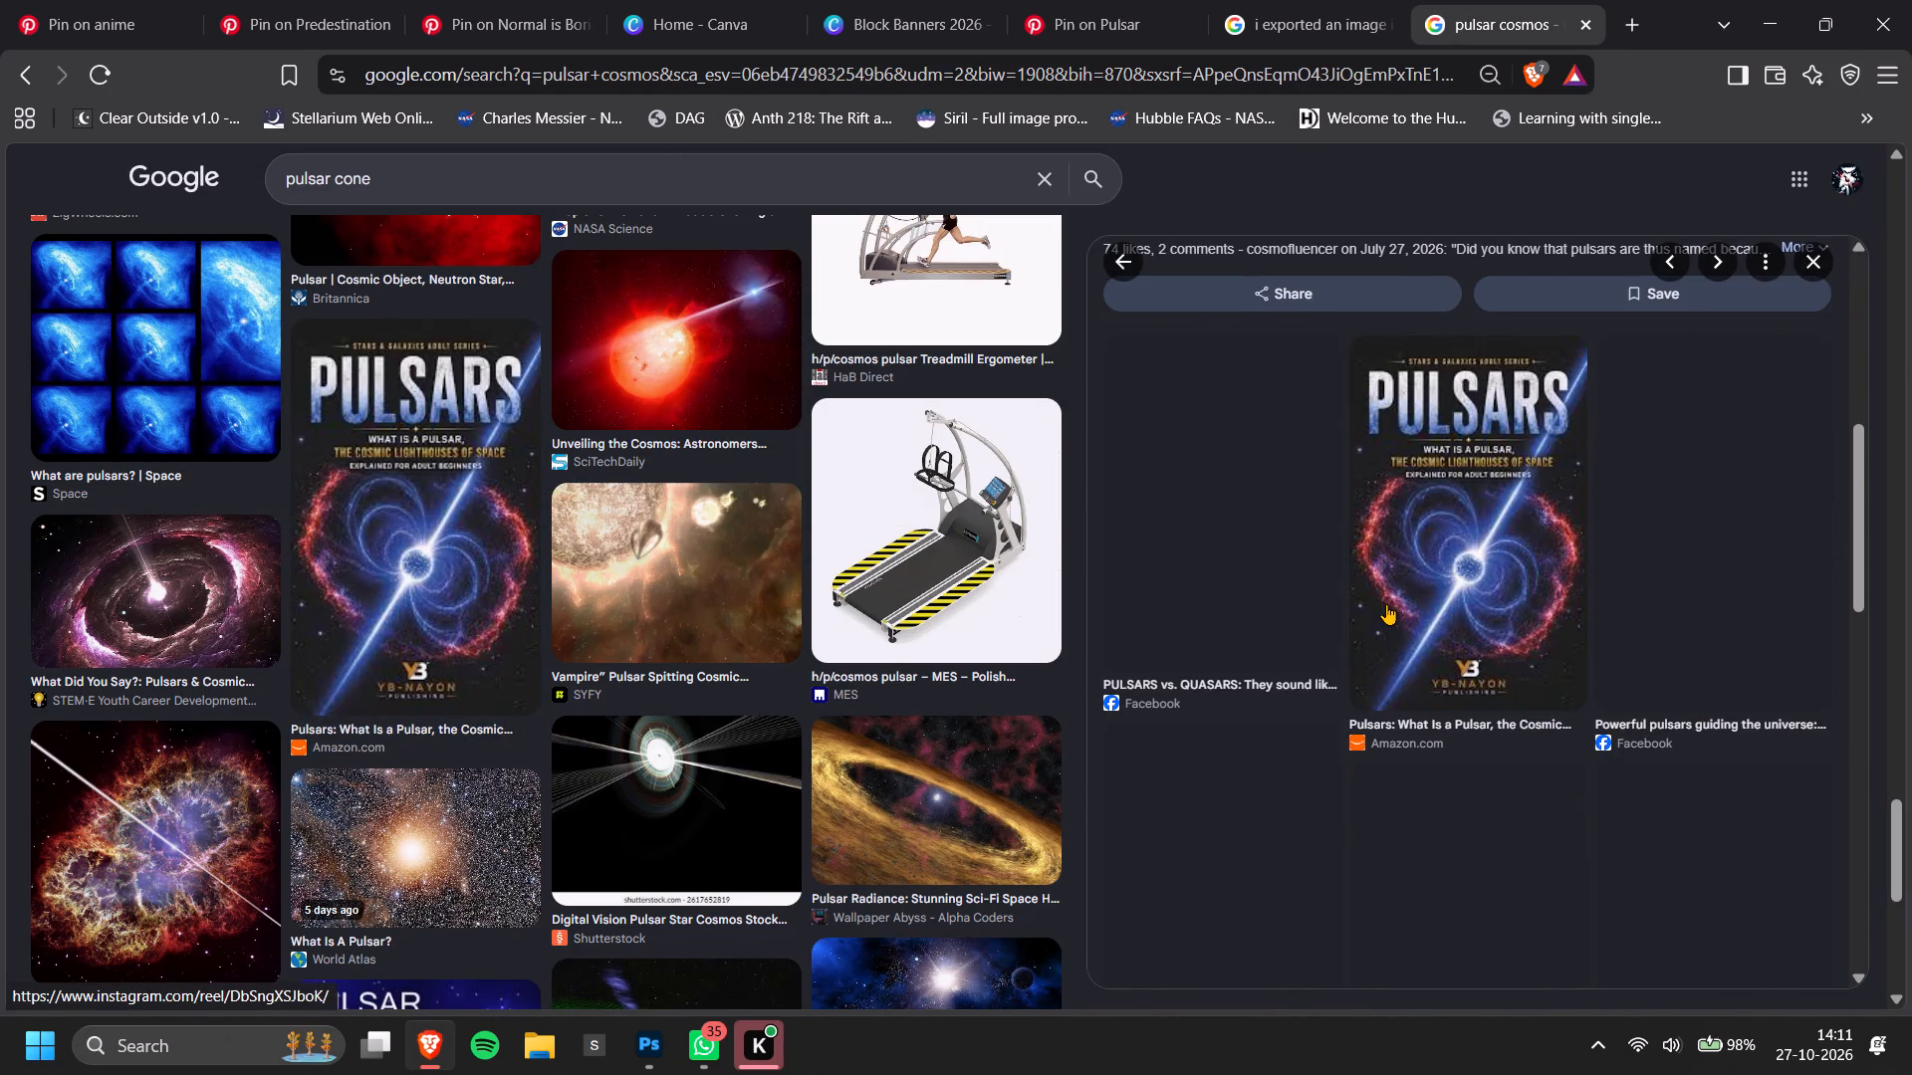
{"action": "left_click", "coordinate": [462, 176]}
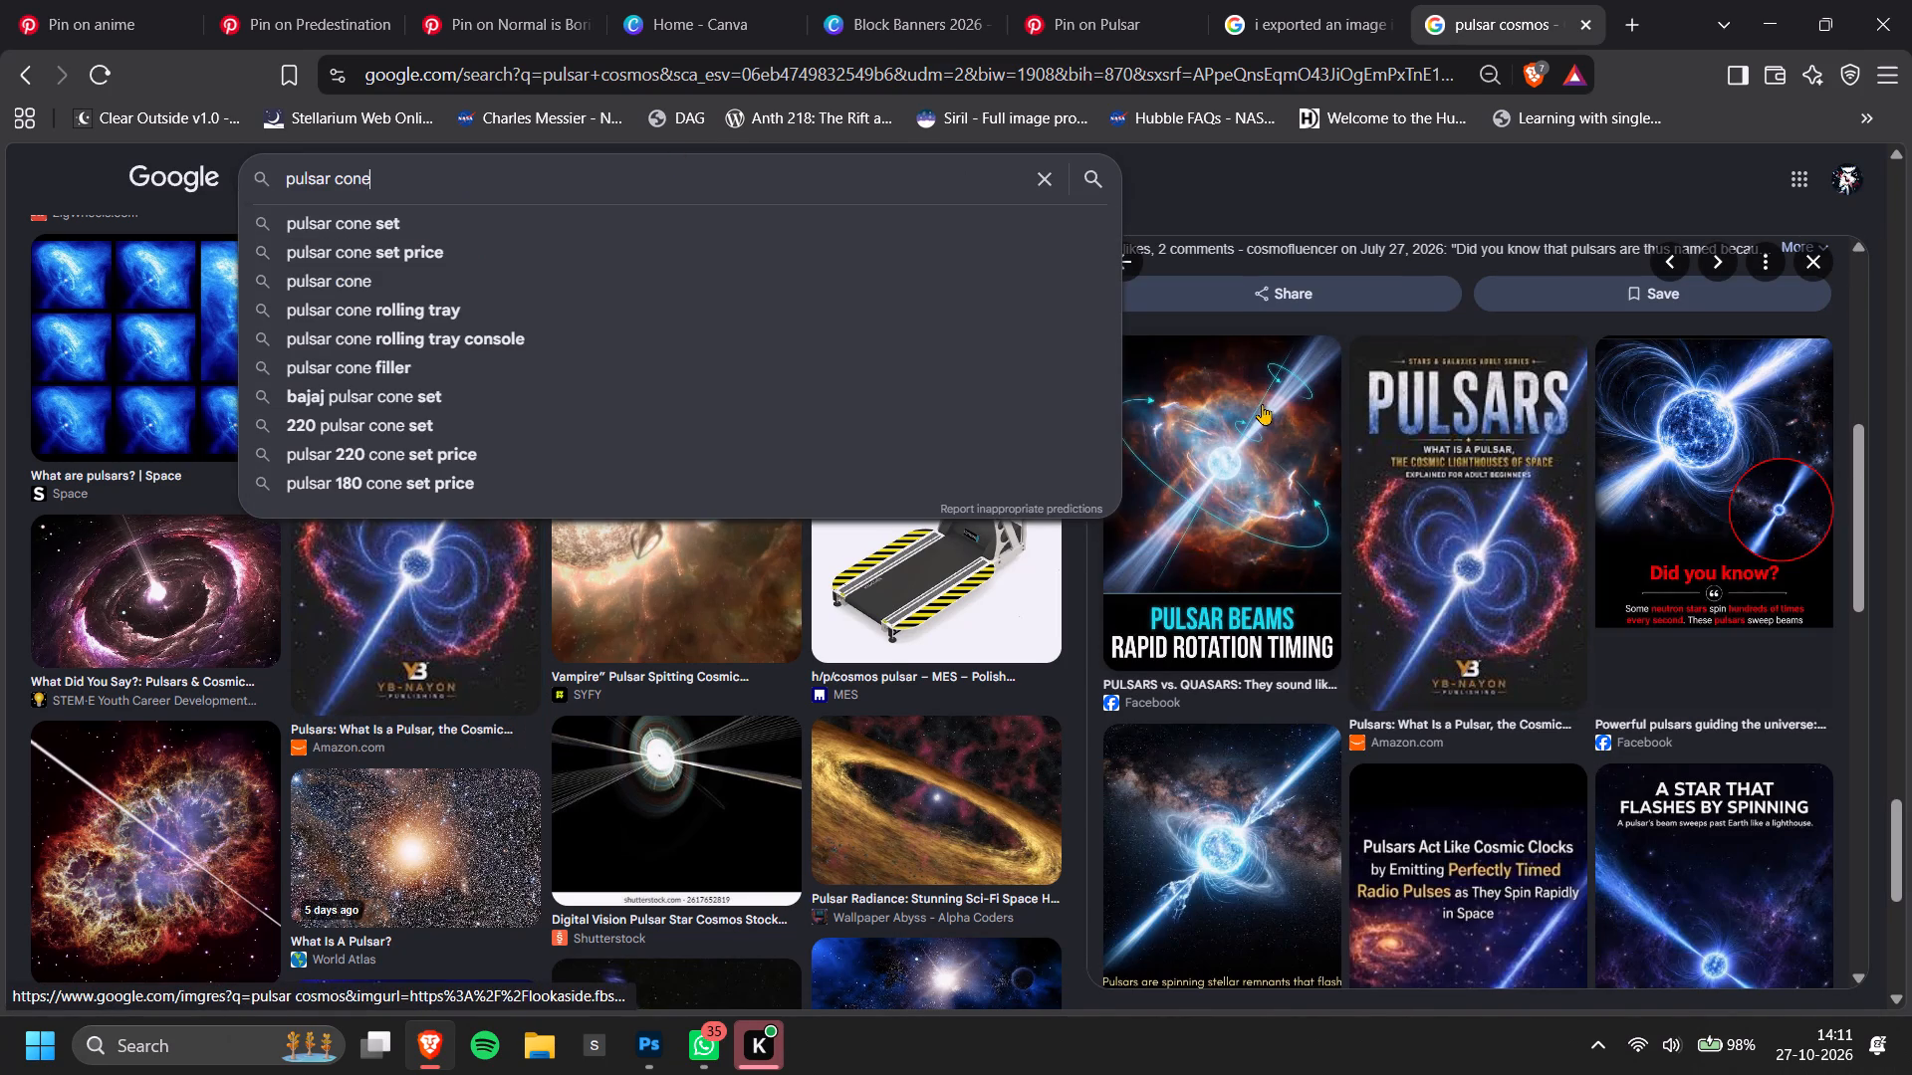
{"action": "left_click", "coordinate": [1169, 477]}
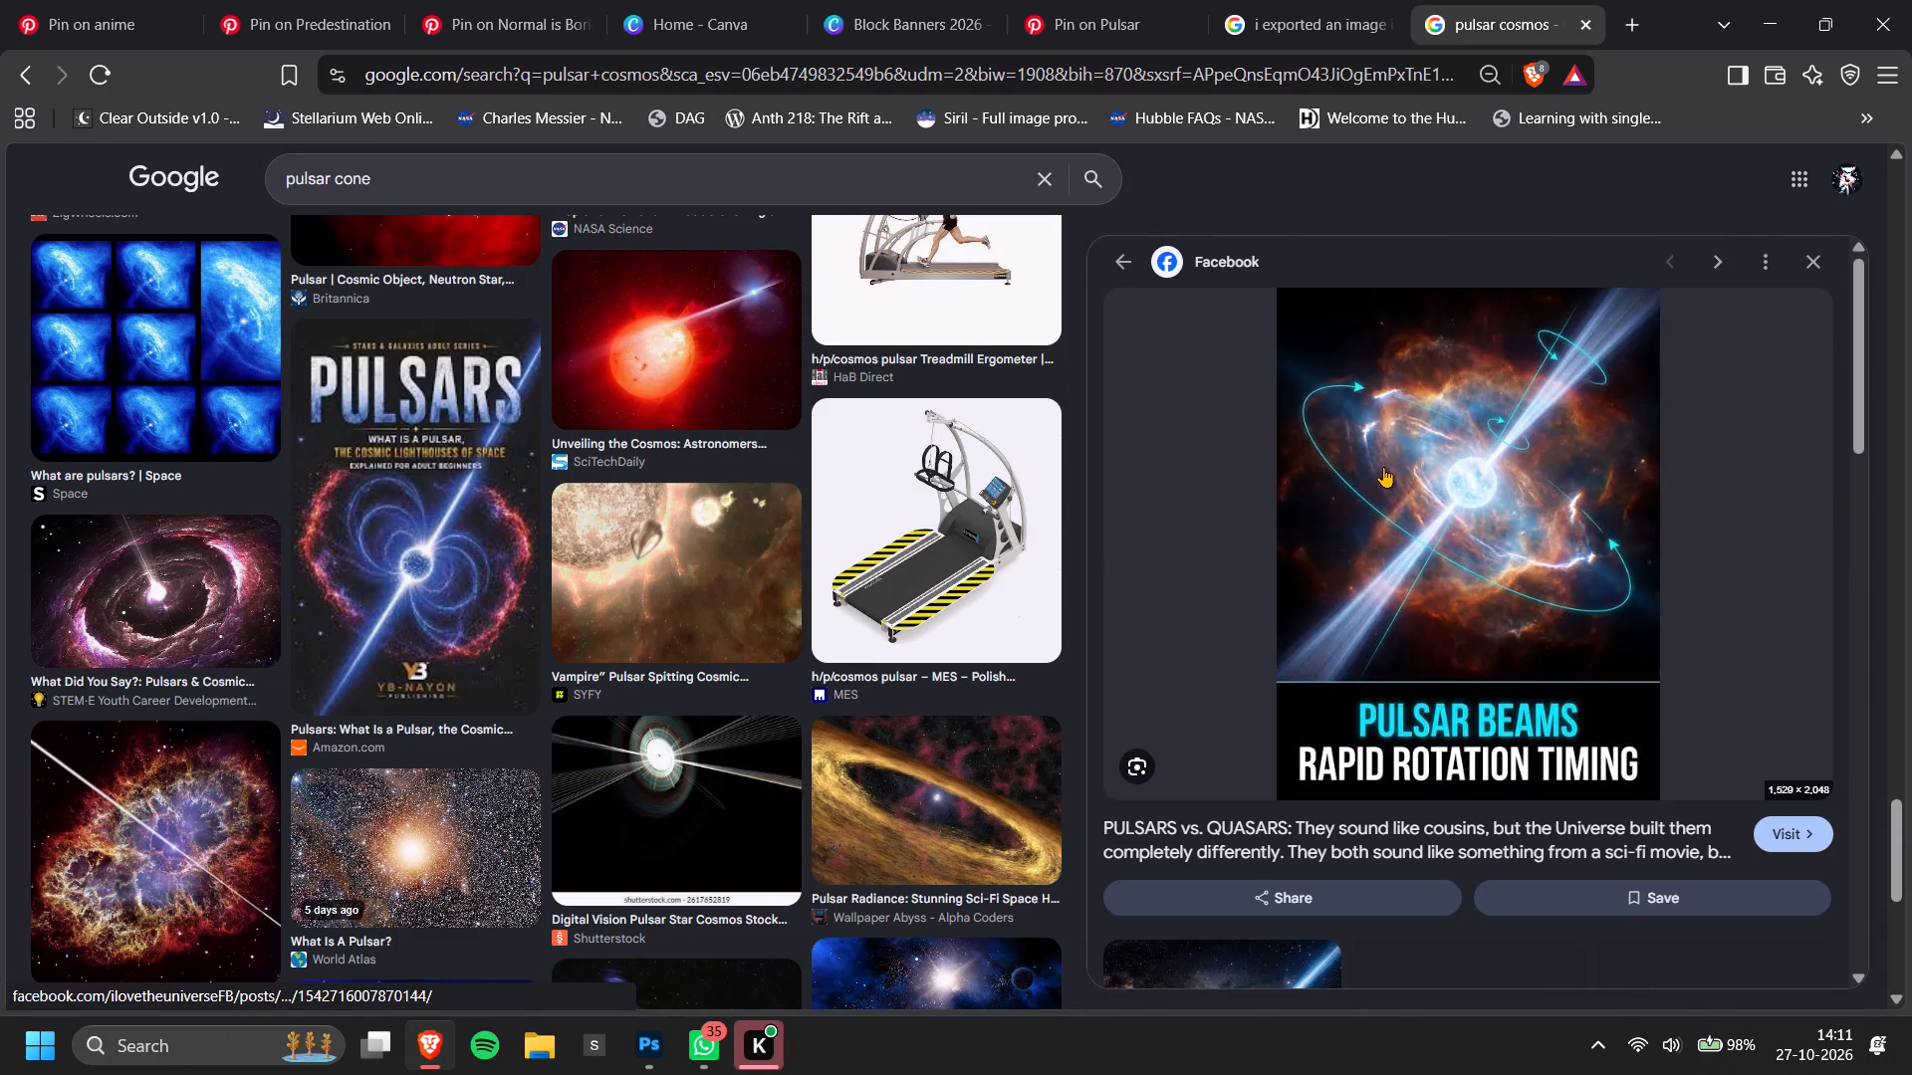
{"action": "scroll", "coordinate": [1383, 467], "scroll_direction": "down", "scroll_amount": 5}
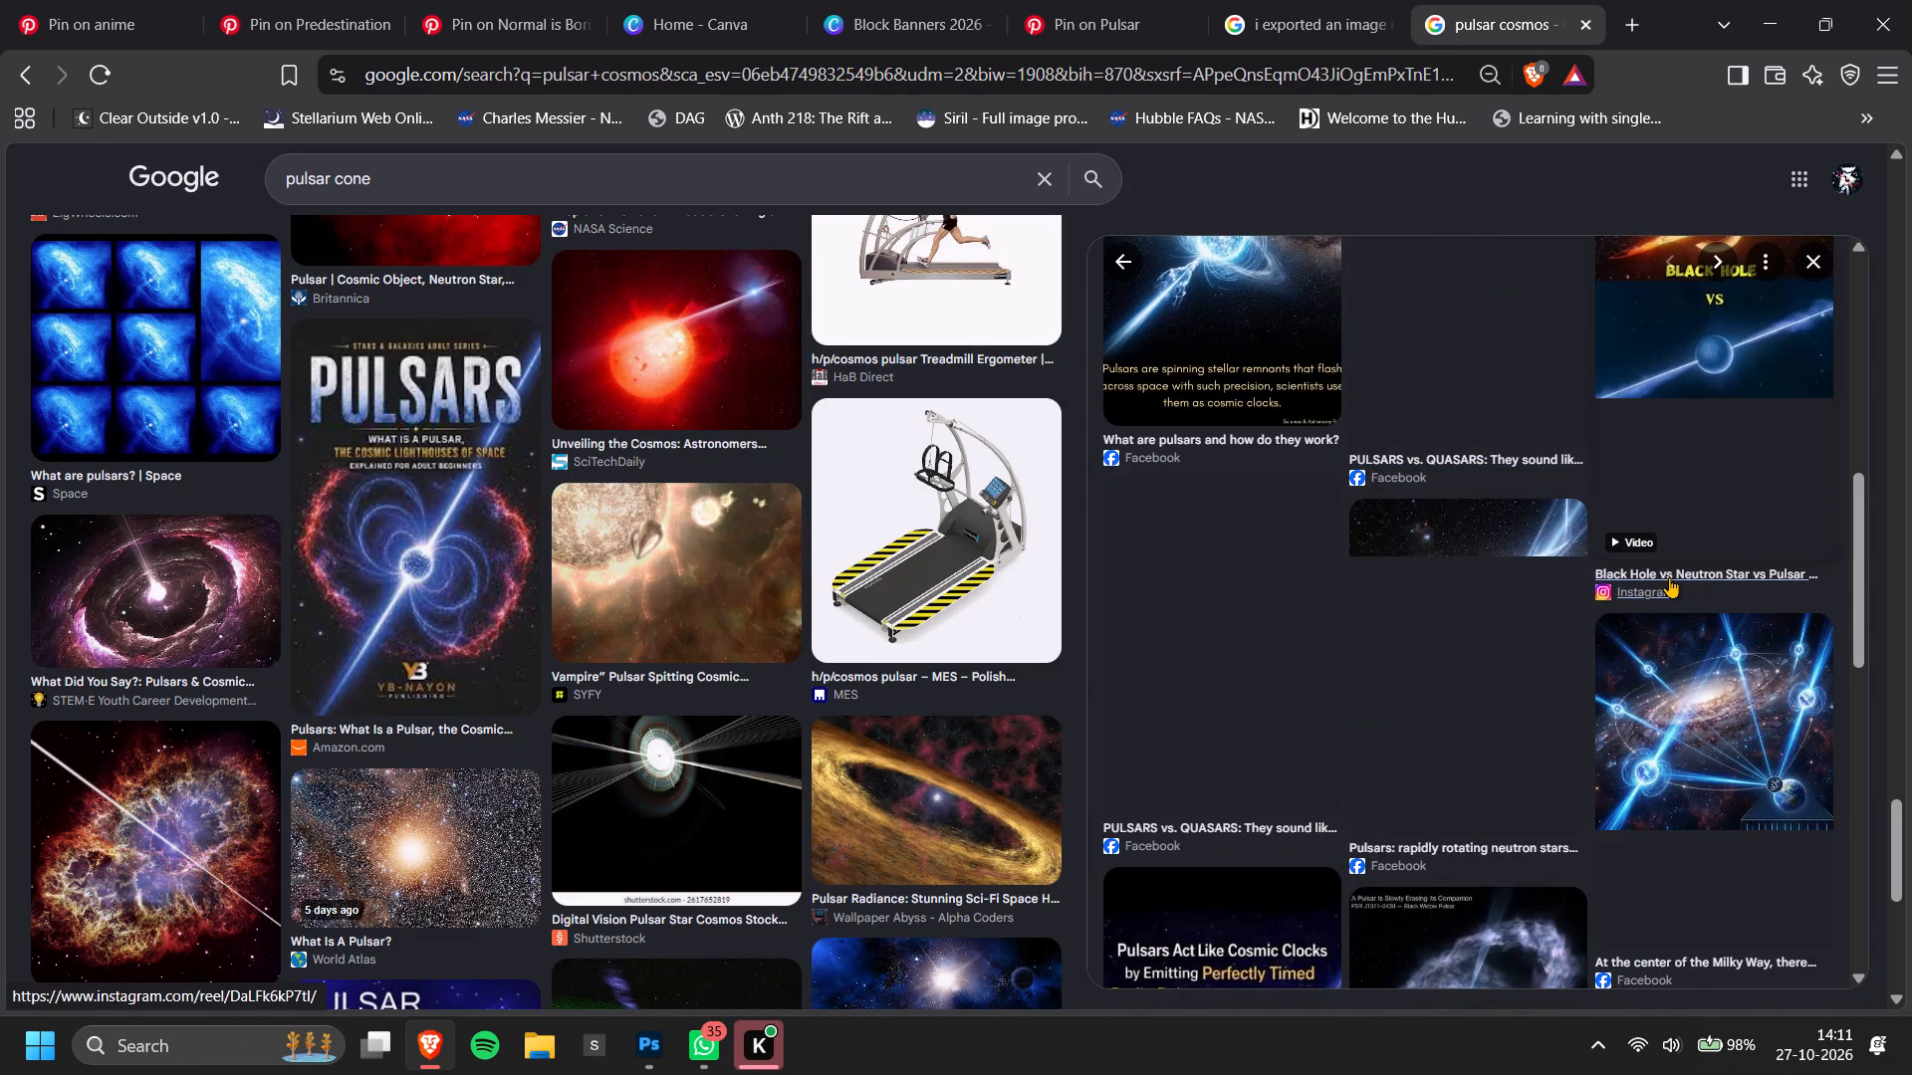
Preview the Shutterstock "Digital Vision Pulsar Star Cosmos" illustration and examine its related images.
{"action": "left_click", "coordinate": [739, 781]}
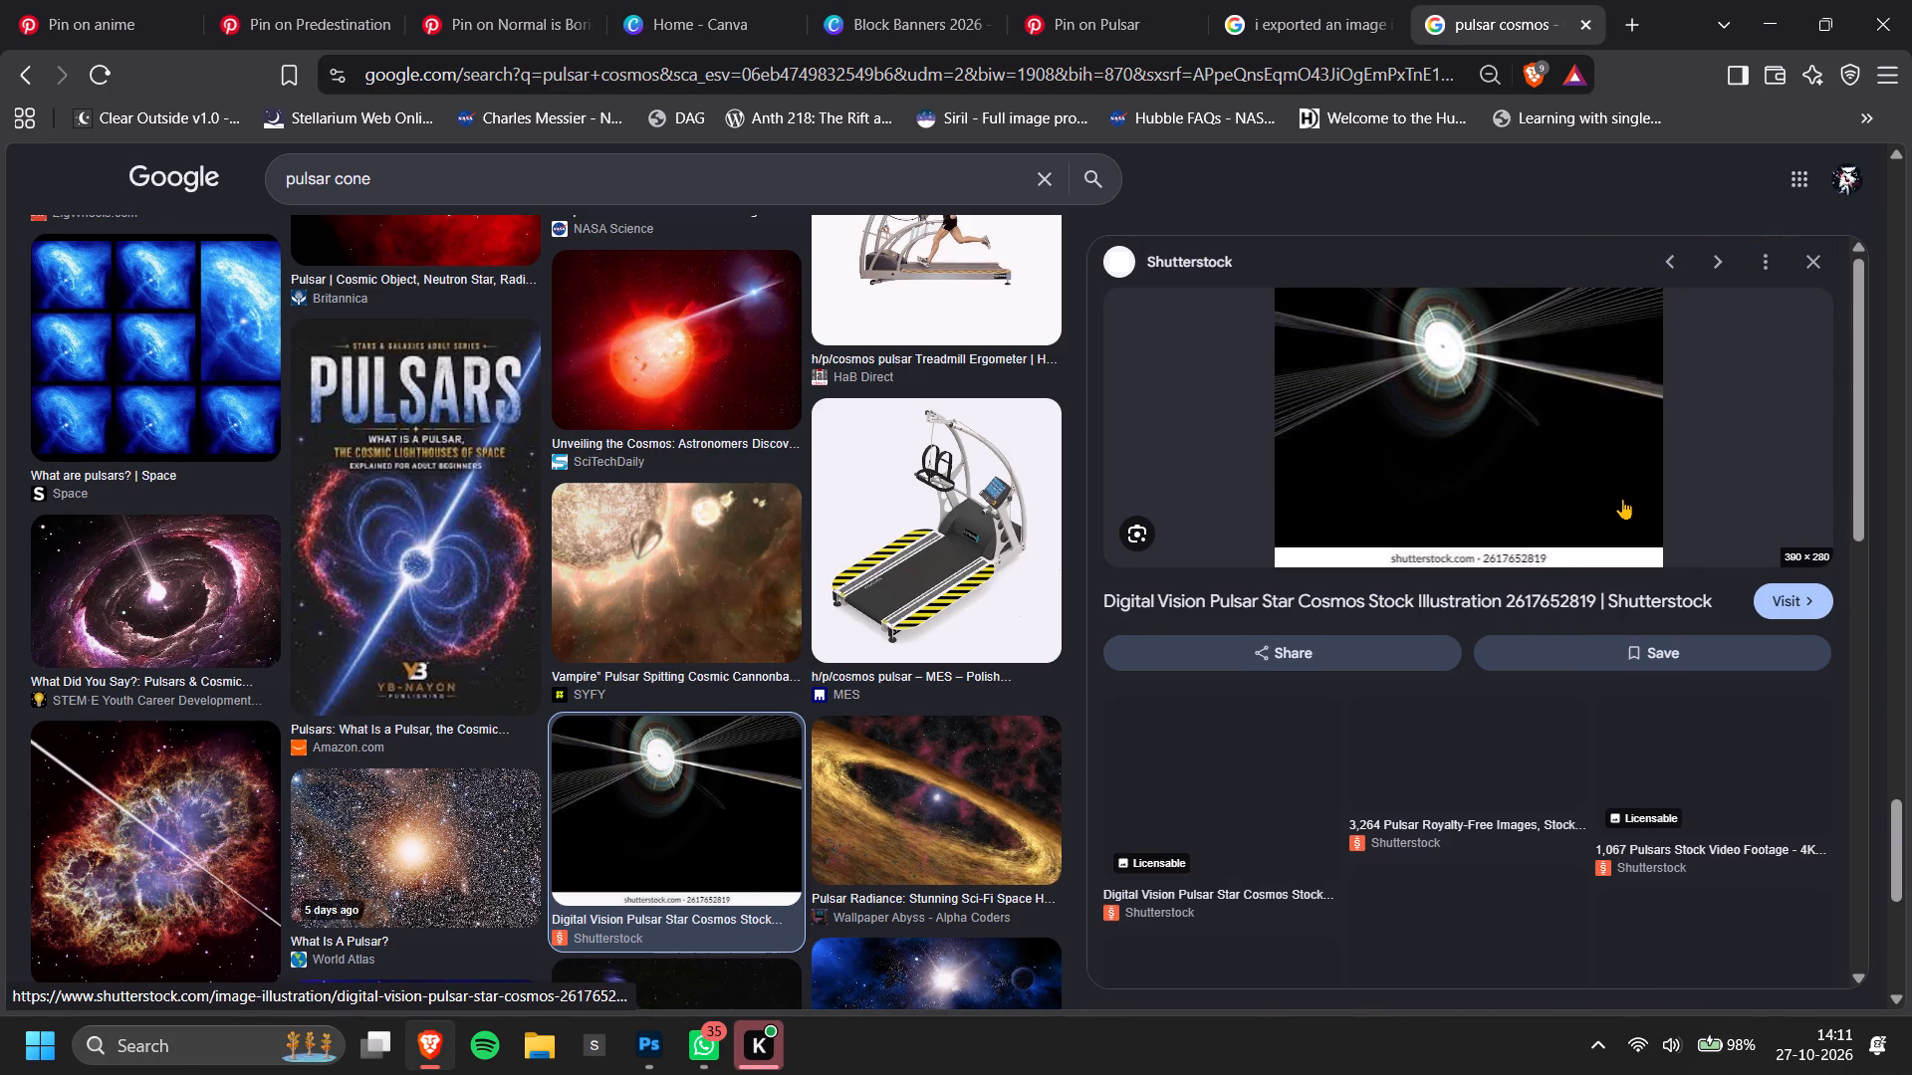
{"action": "scroll", "coordinate": [1622, 499], "scroll_direction": "down", "scroll_amount": 1}
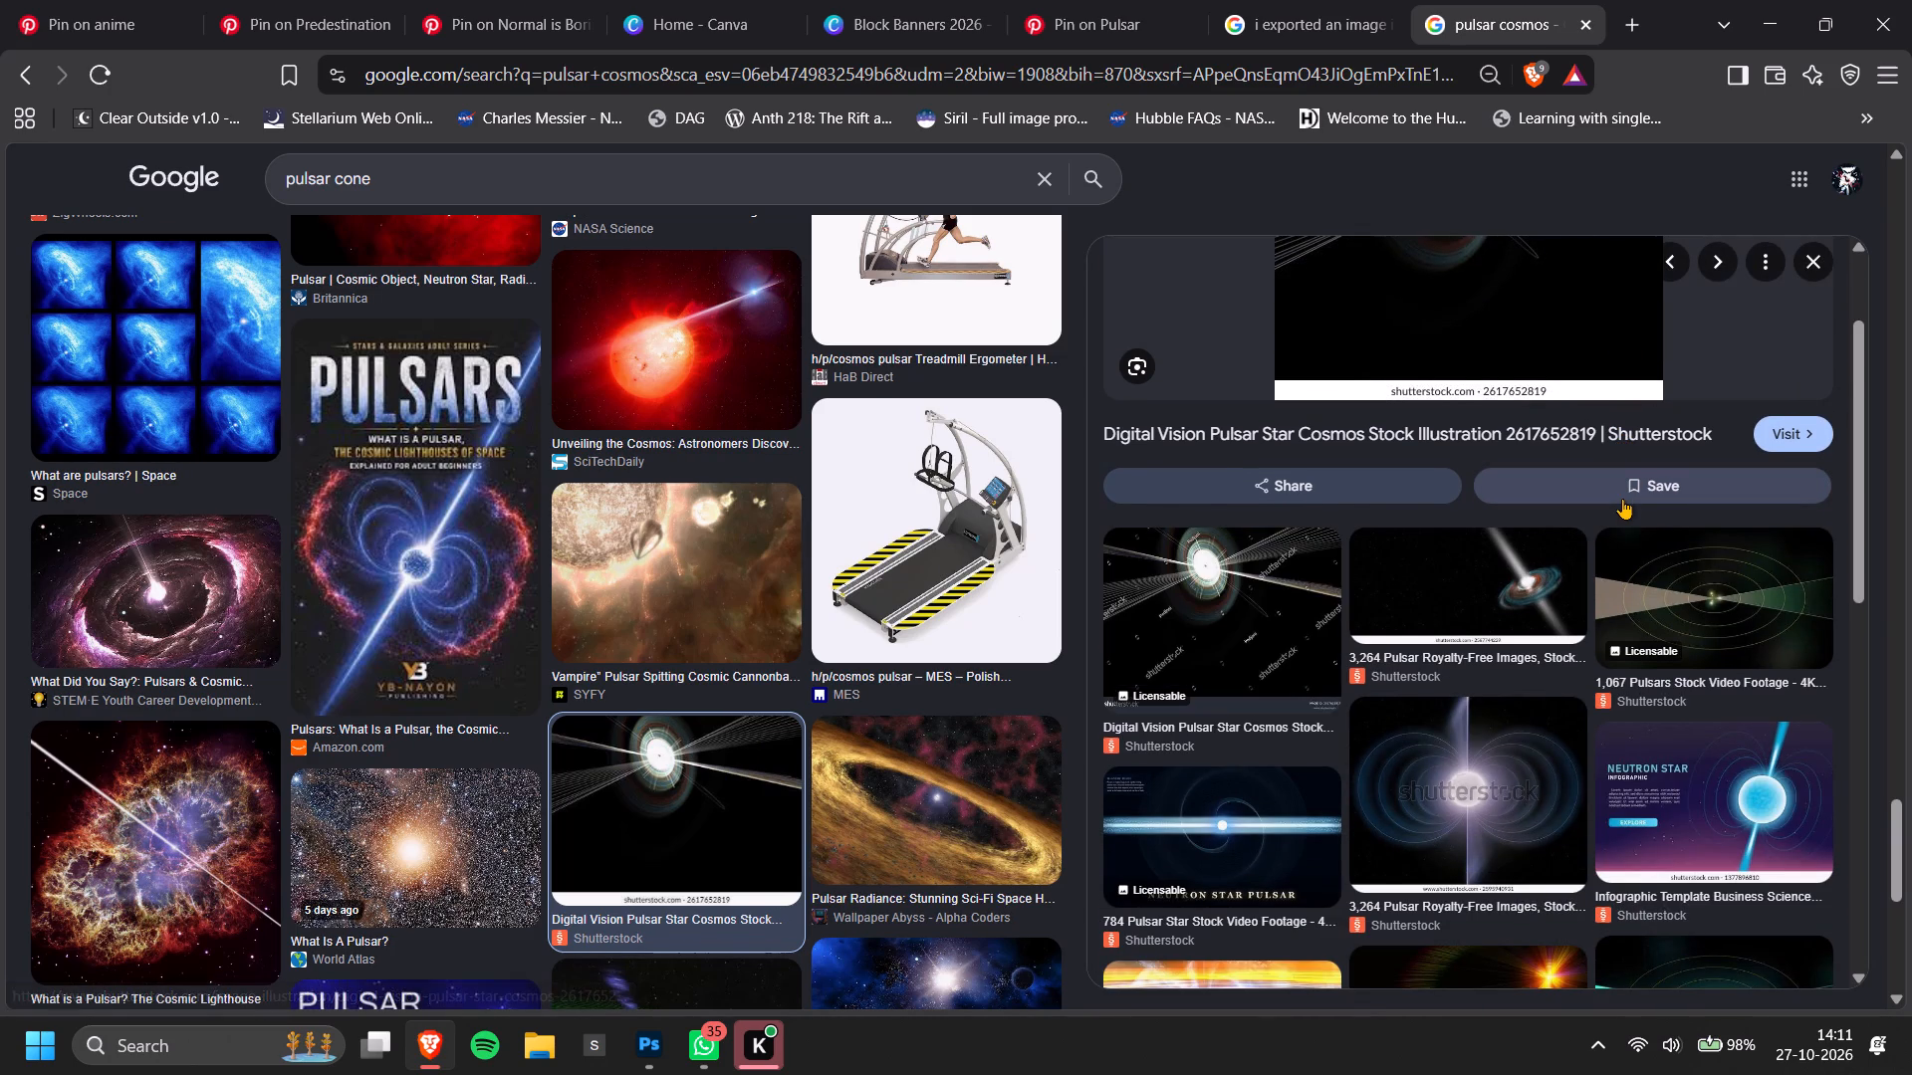
{"action": "scroll", "coordinate": [1622, 499], "scroll_direction": "down", "scroll_amount": 3}
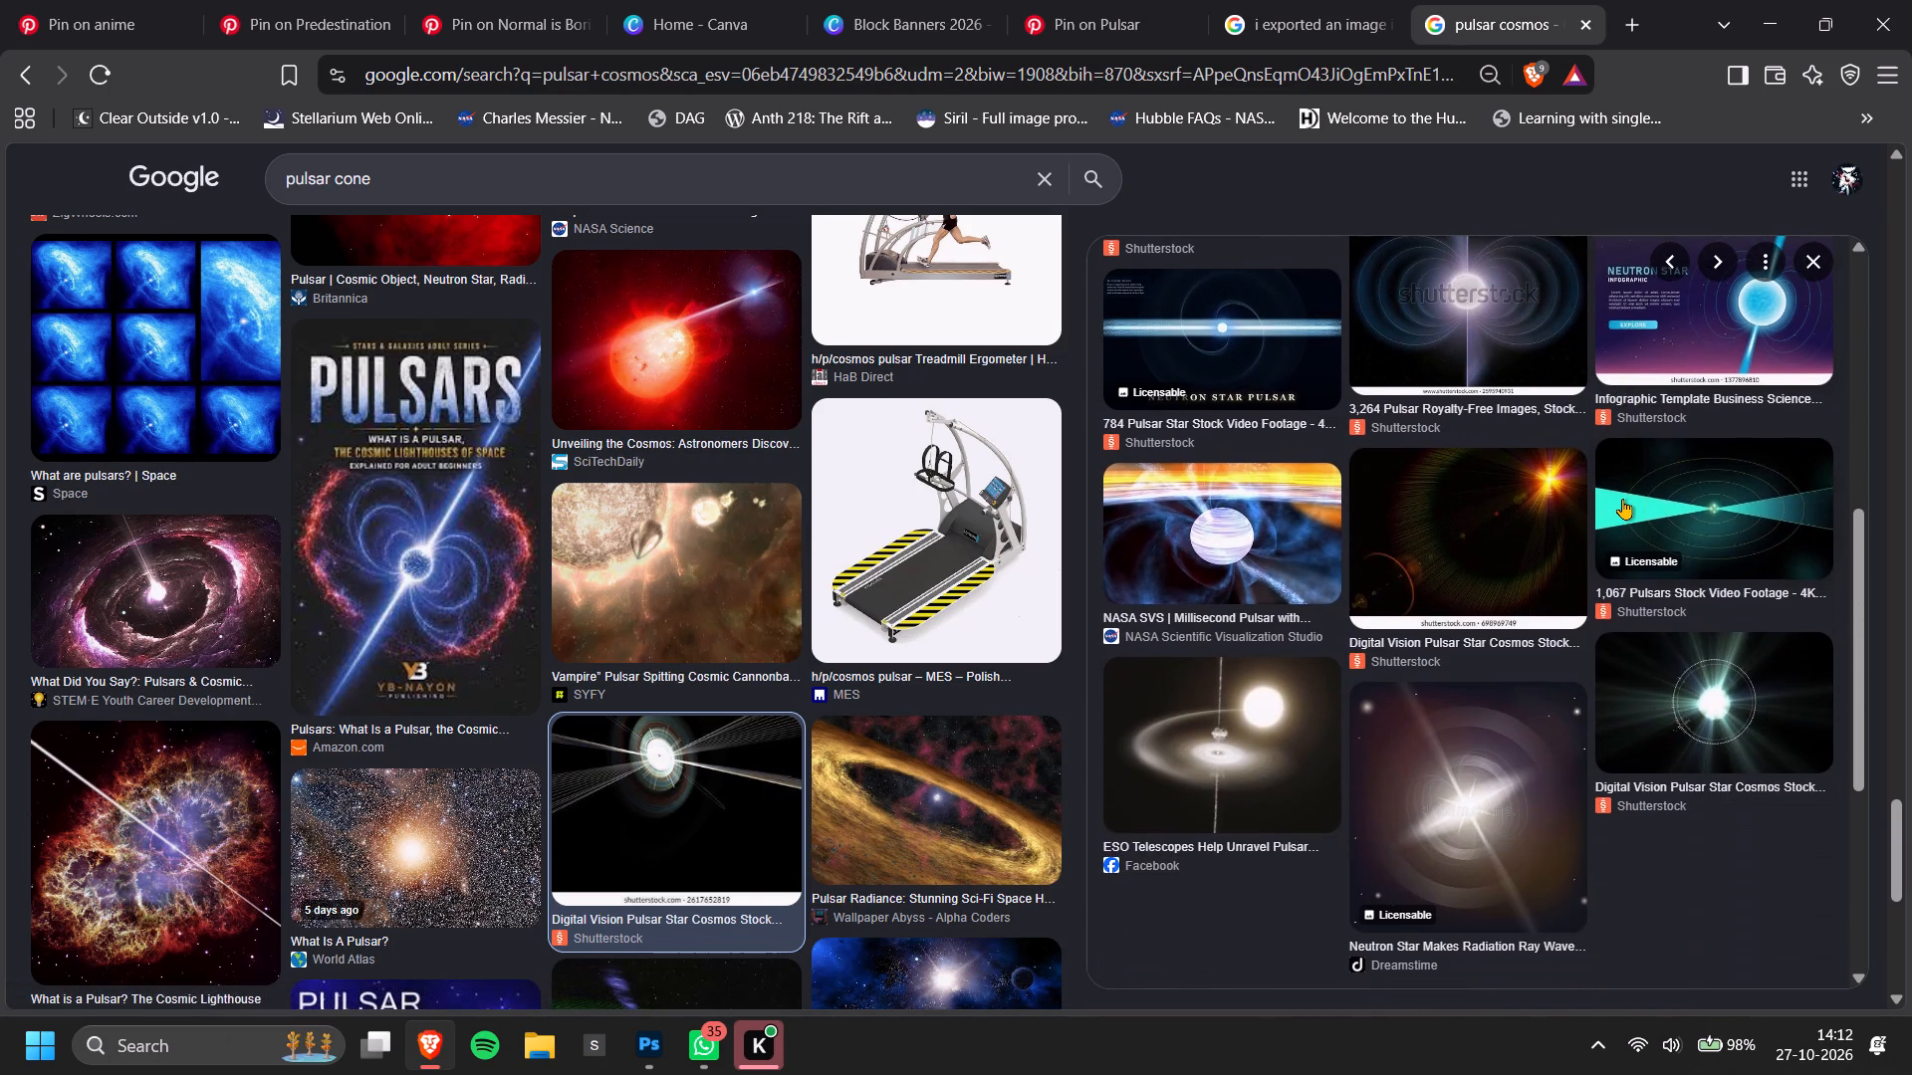
{"action": "scroll", "coordinate": [1622, 499], "scroll_direction": "down", "scroll_amount": 2}
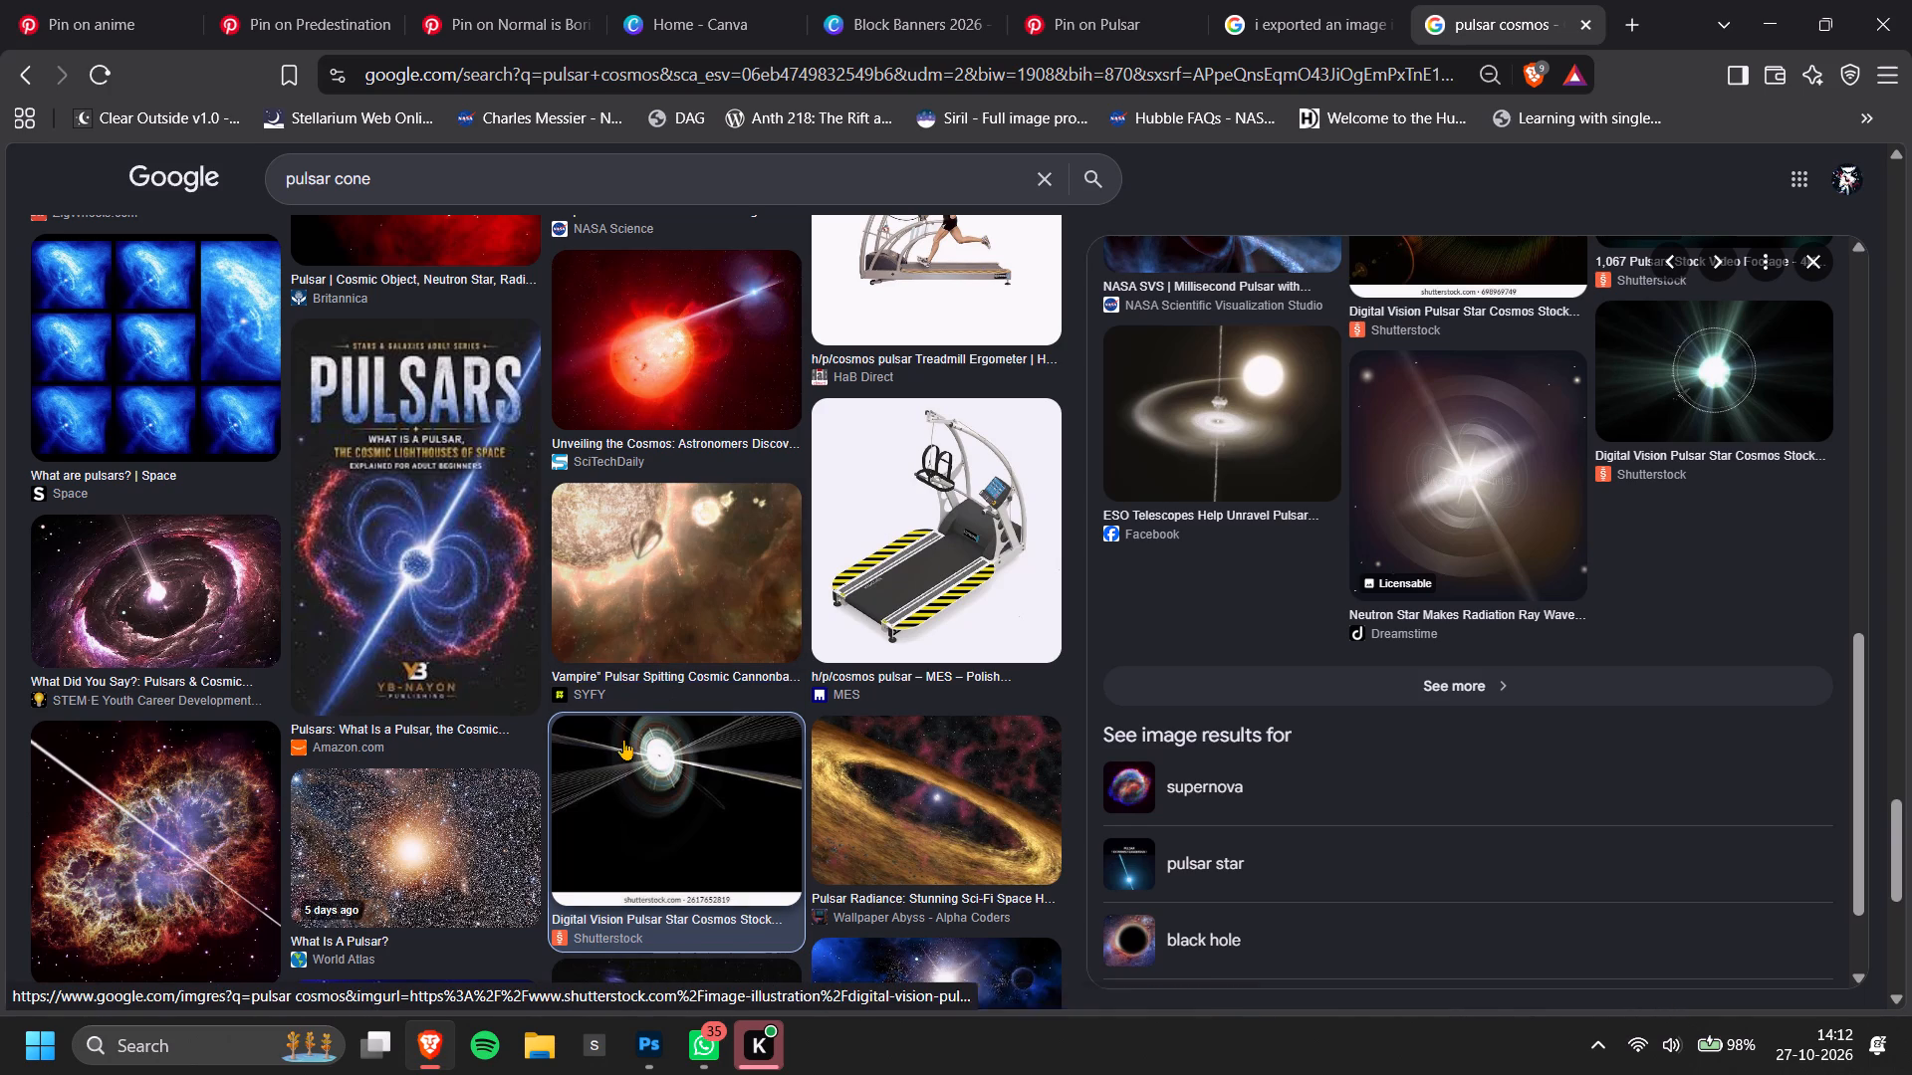
Look through the remaining "pulsar cosmos" image results for a pulsar with cone-shaped beams, then return to the first results and the preview image.
{"action": "scroll", "coordinate": [610, 743], "scroll_direction": "down", "scroll_amount": 3}
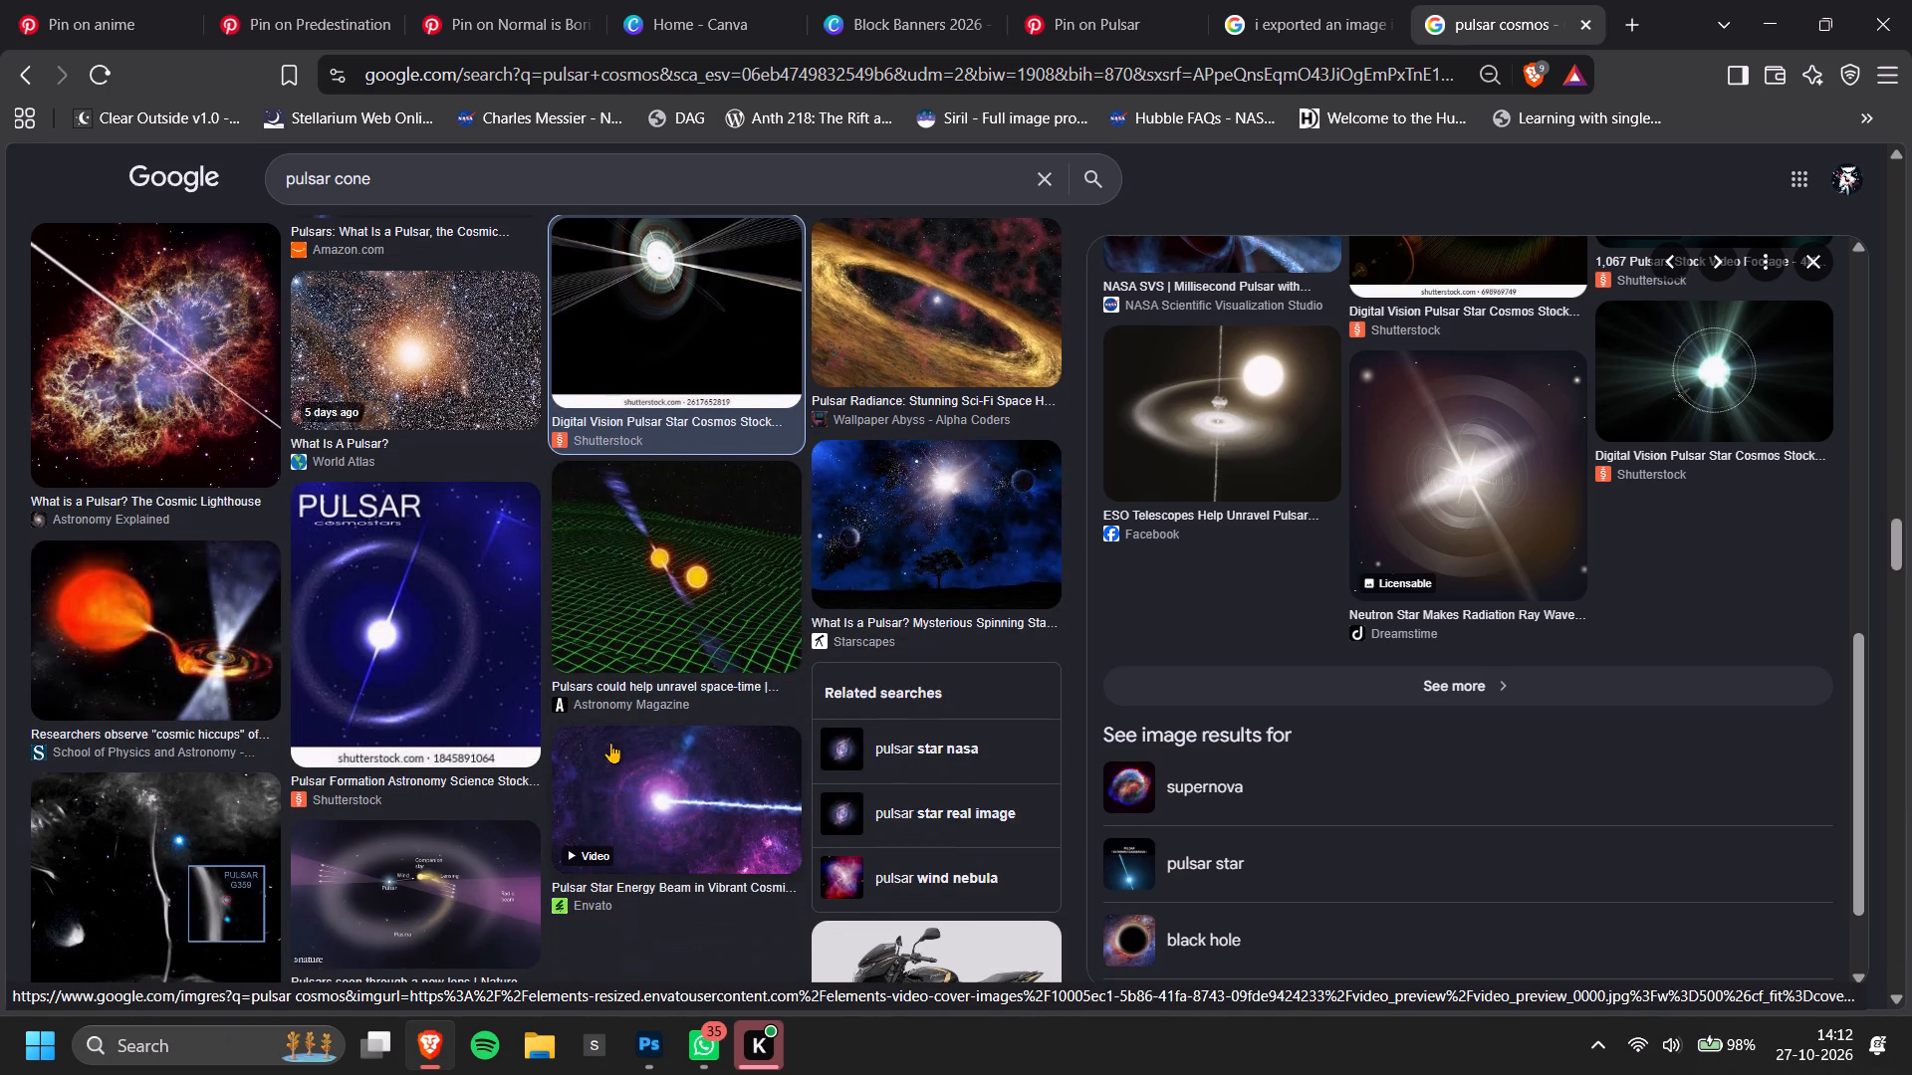
{"action": "scroll", "coordinate": [610, 743], "scroll_direction": "down", "scroll_amount": 6}
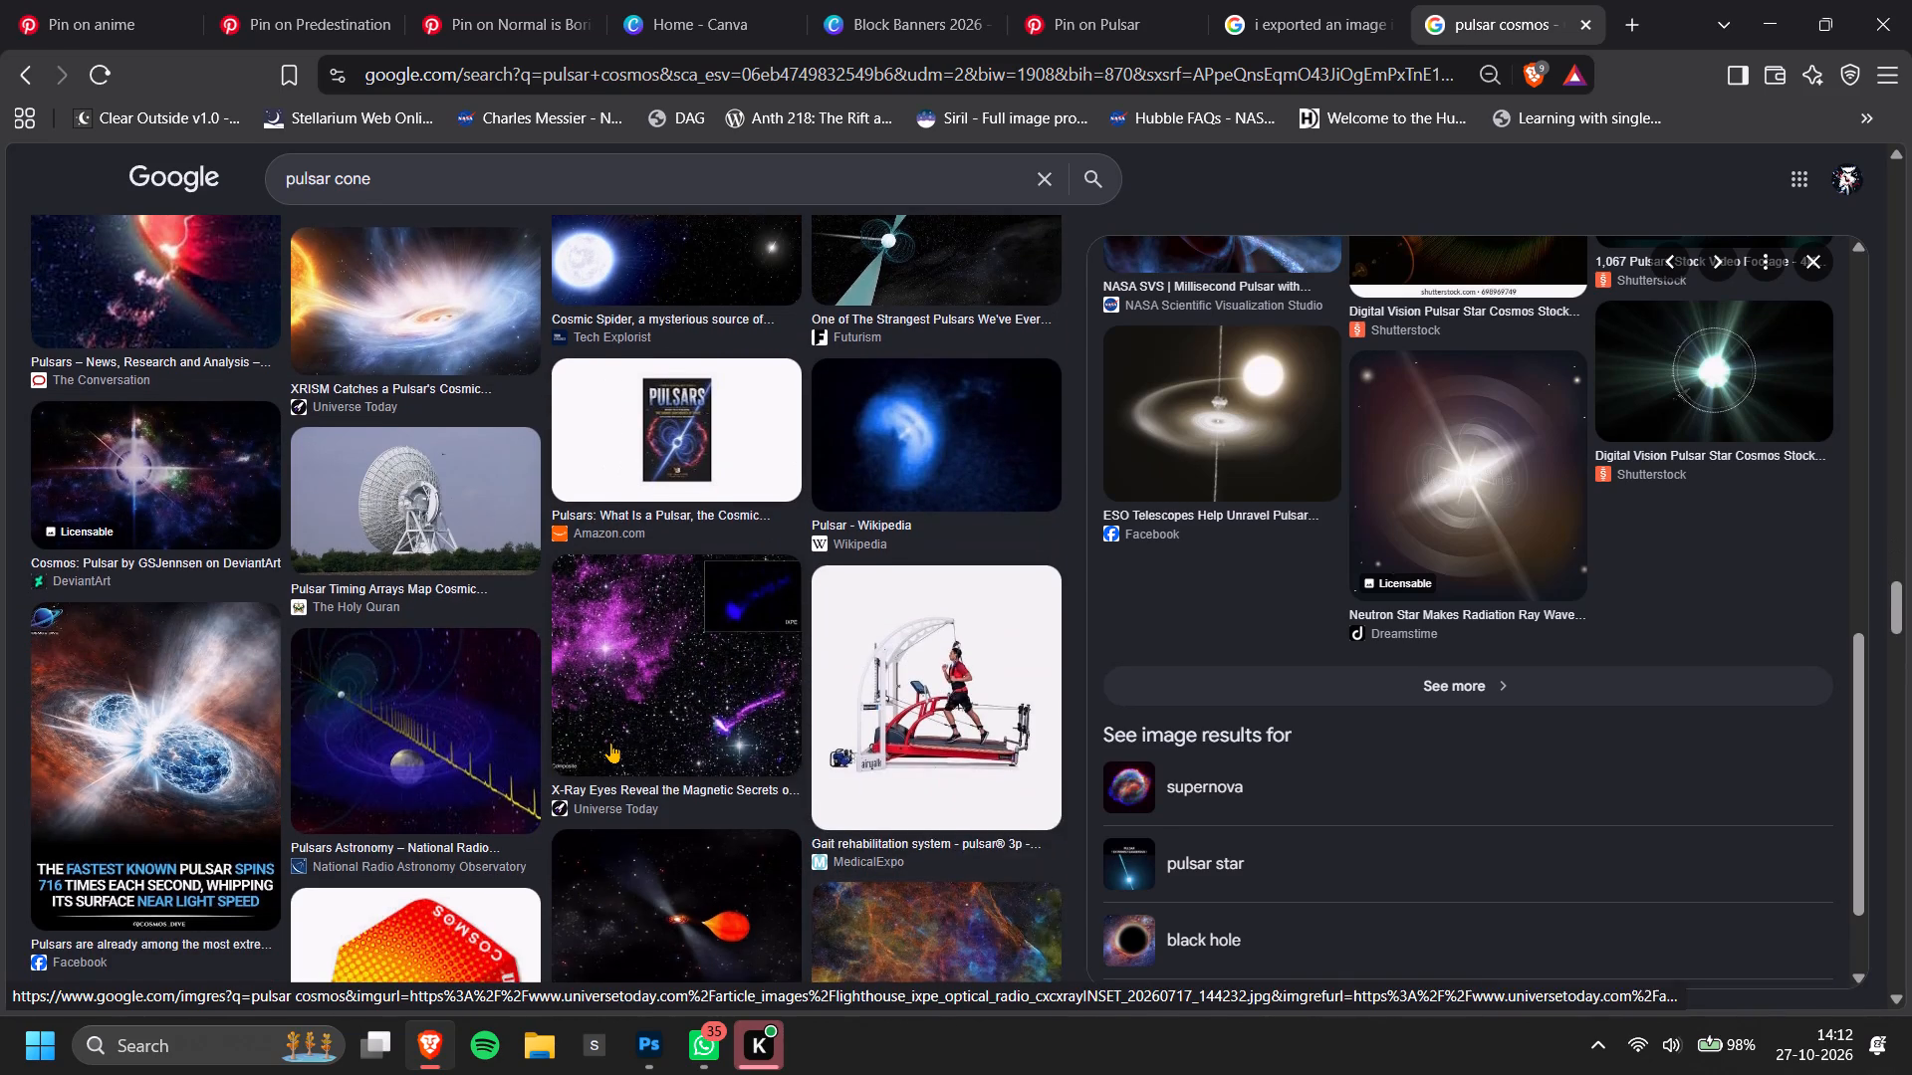
{"action": "scroll", "coordinate": [610, 743], "scroll_direction": "down", "scroll_amount": 7}
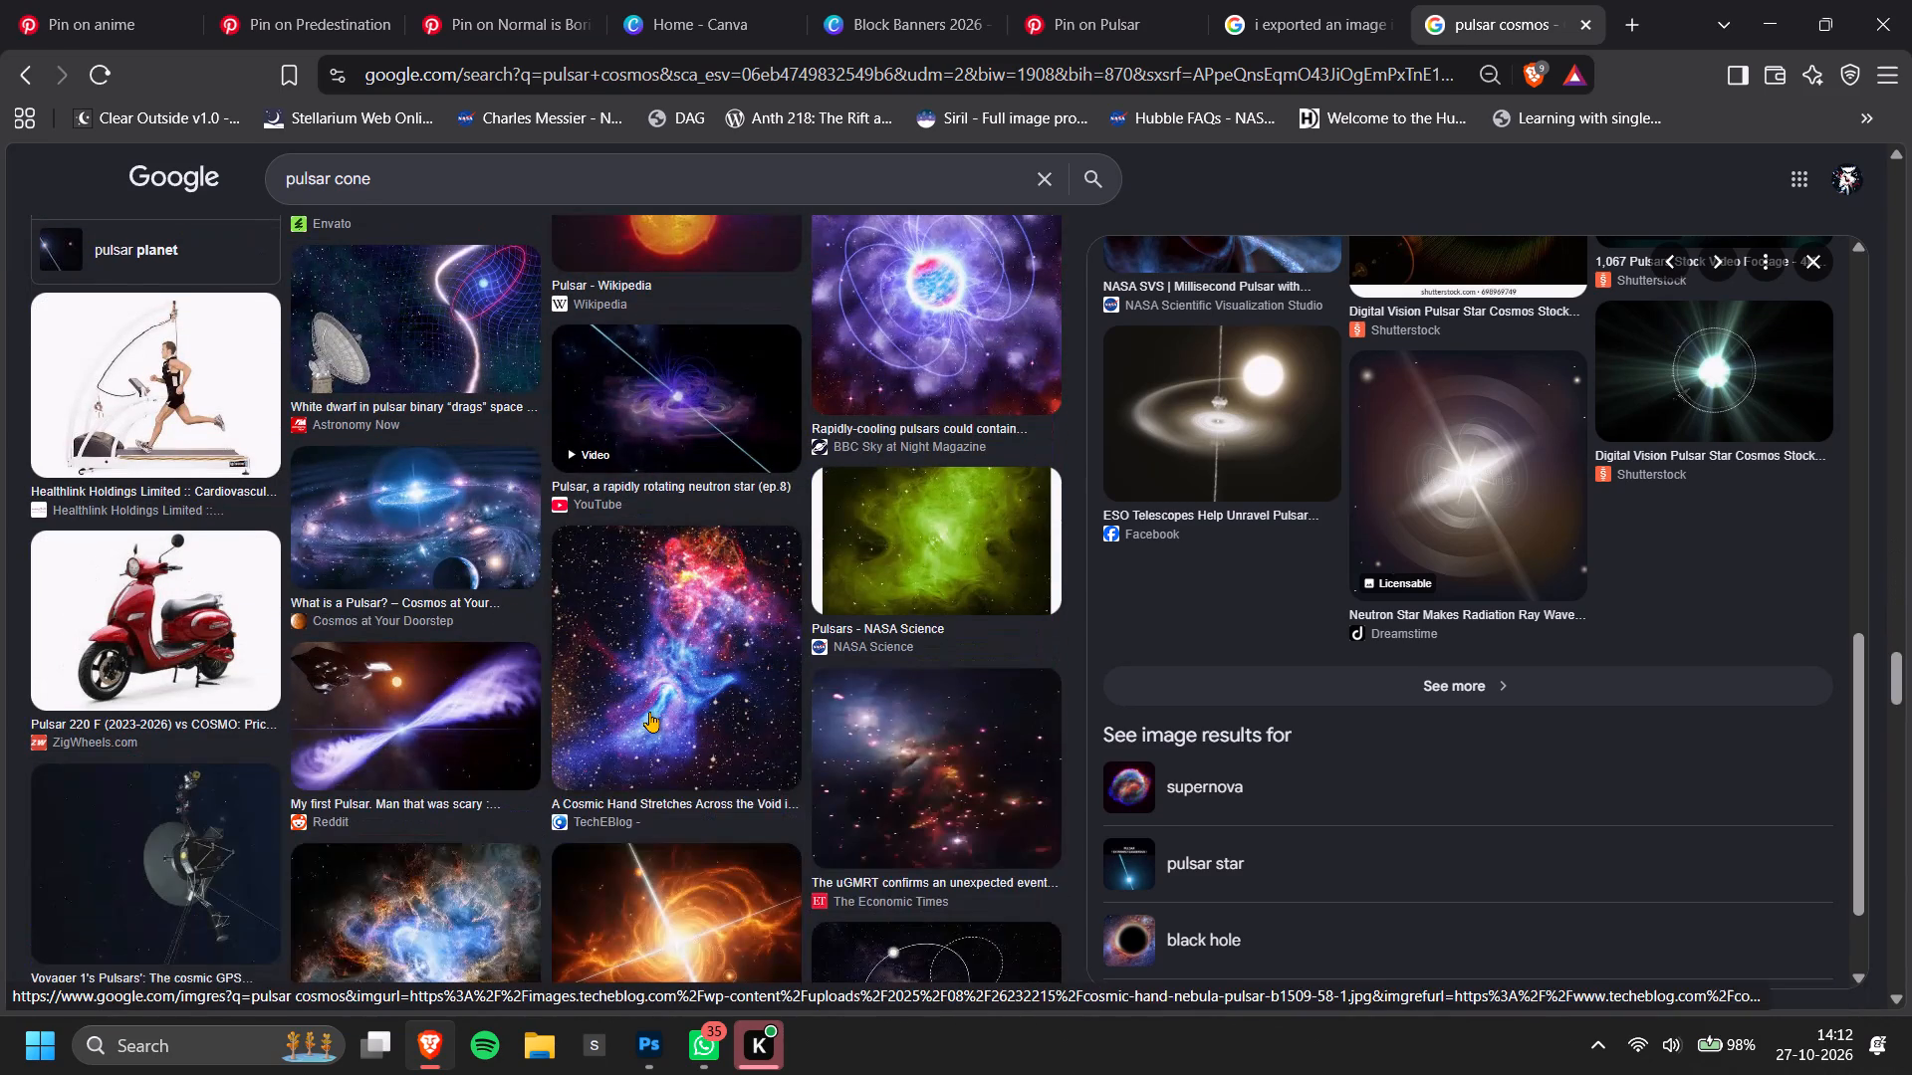
{"action": "scroll", "coordinate": [586, 724], "scroll_direction": "down", "scroll_amount": 5}
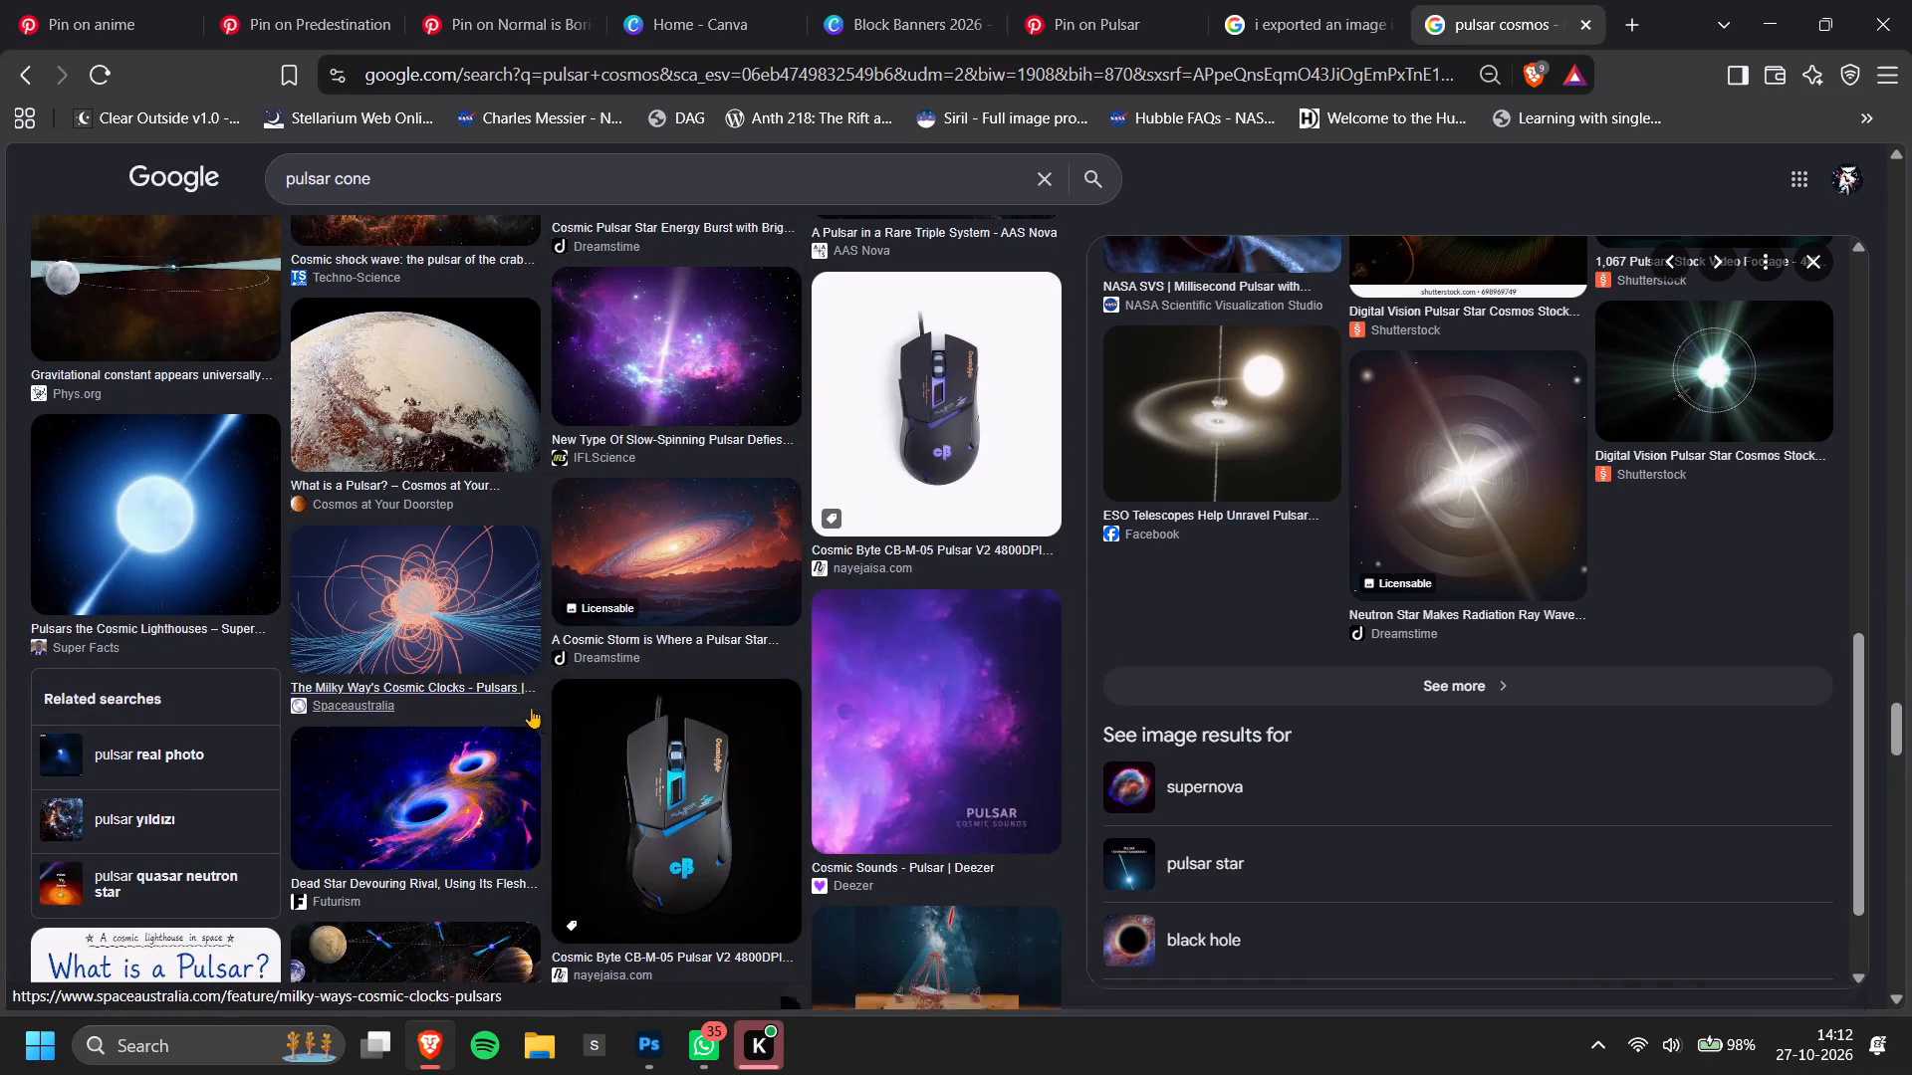
{"action": "scroll", "coordinate": [531, 708], "scroll_direction": "down", "scroll_amount": 2}
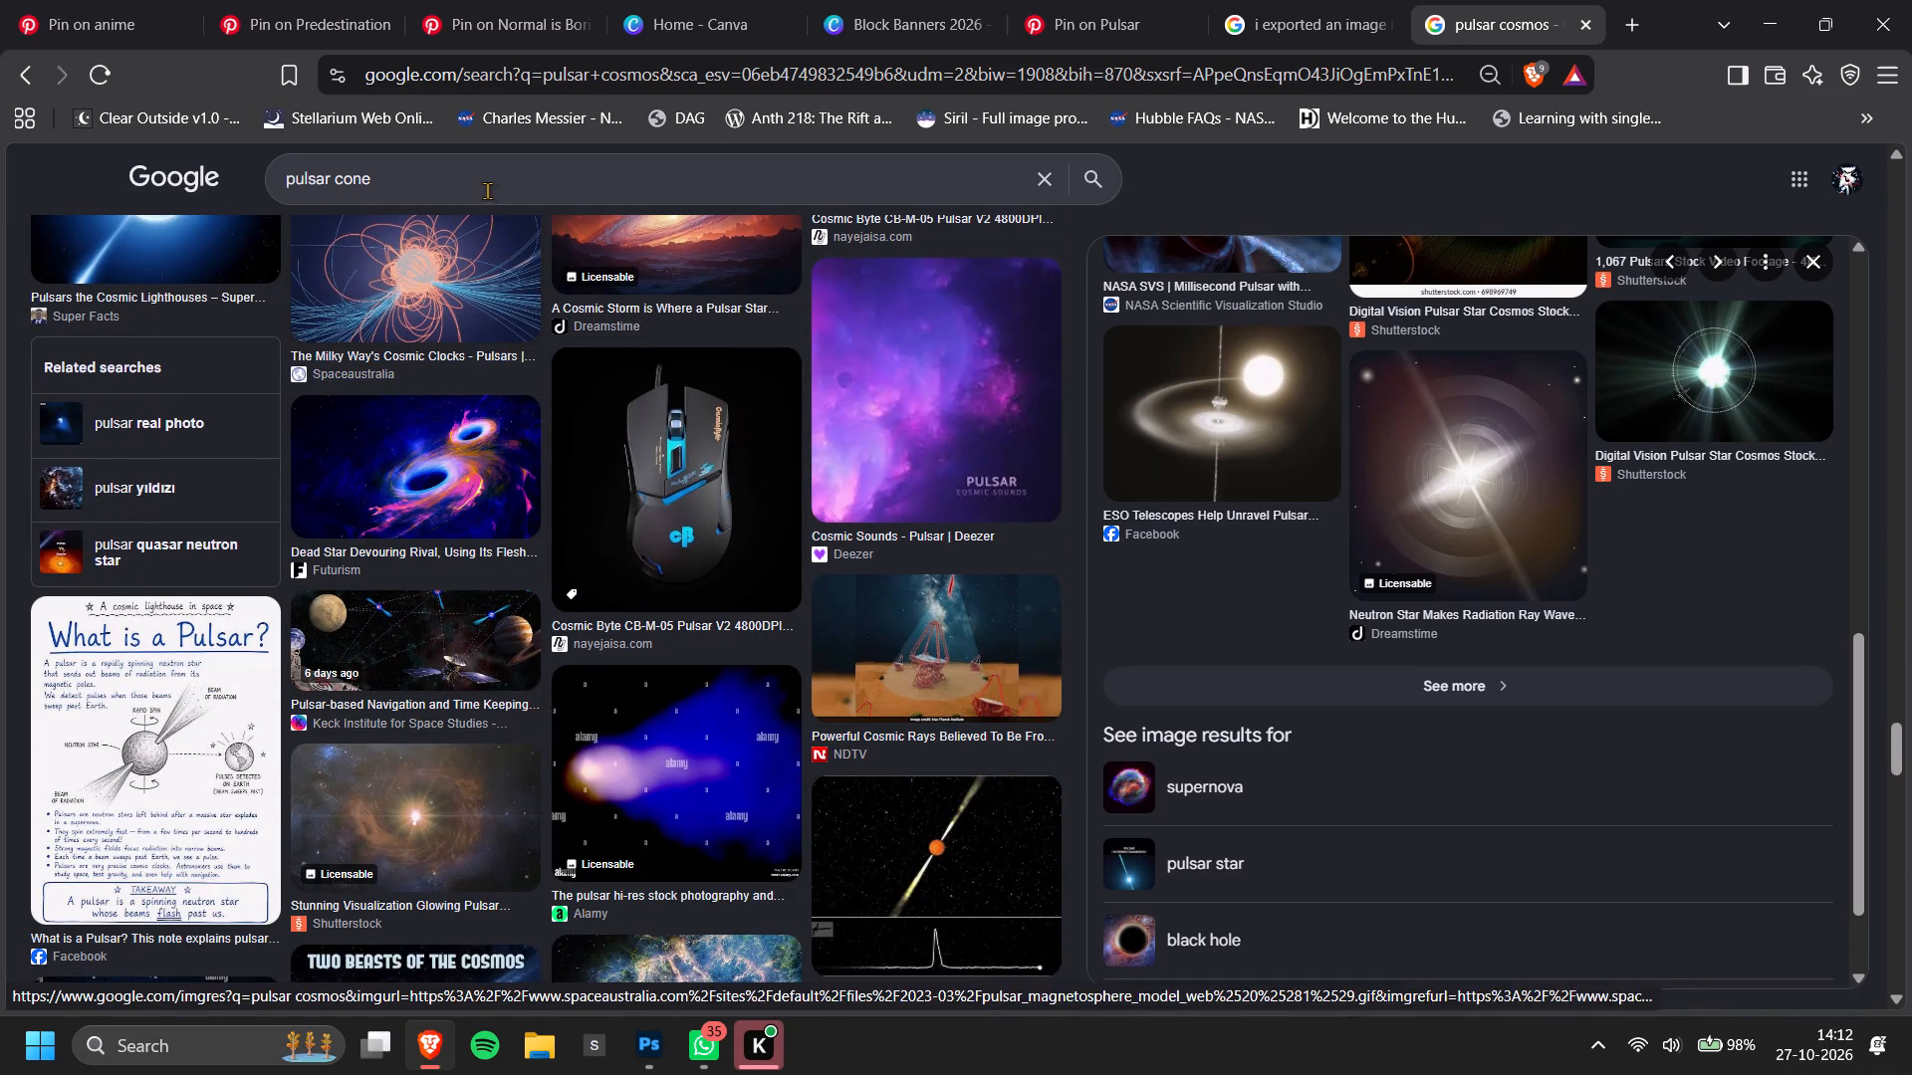
{"action": "left_click", "coordinate": [485, 186]}
{"action": "key", "text": "space"}
{"action": "key", "text": "BackSpace"}
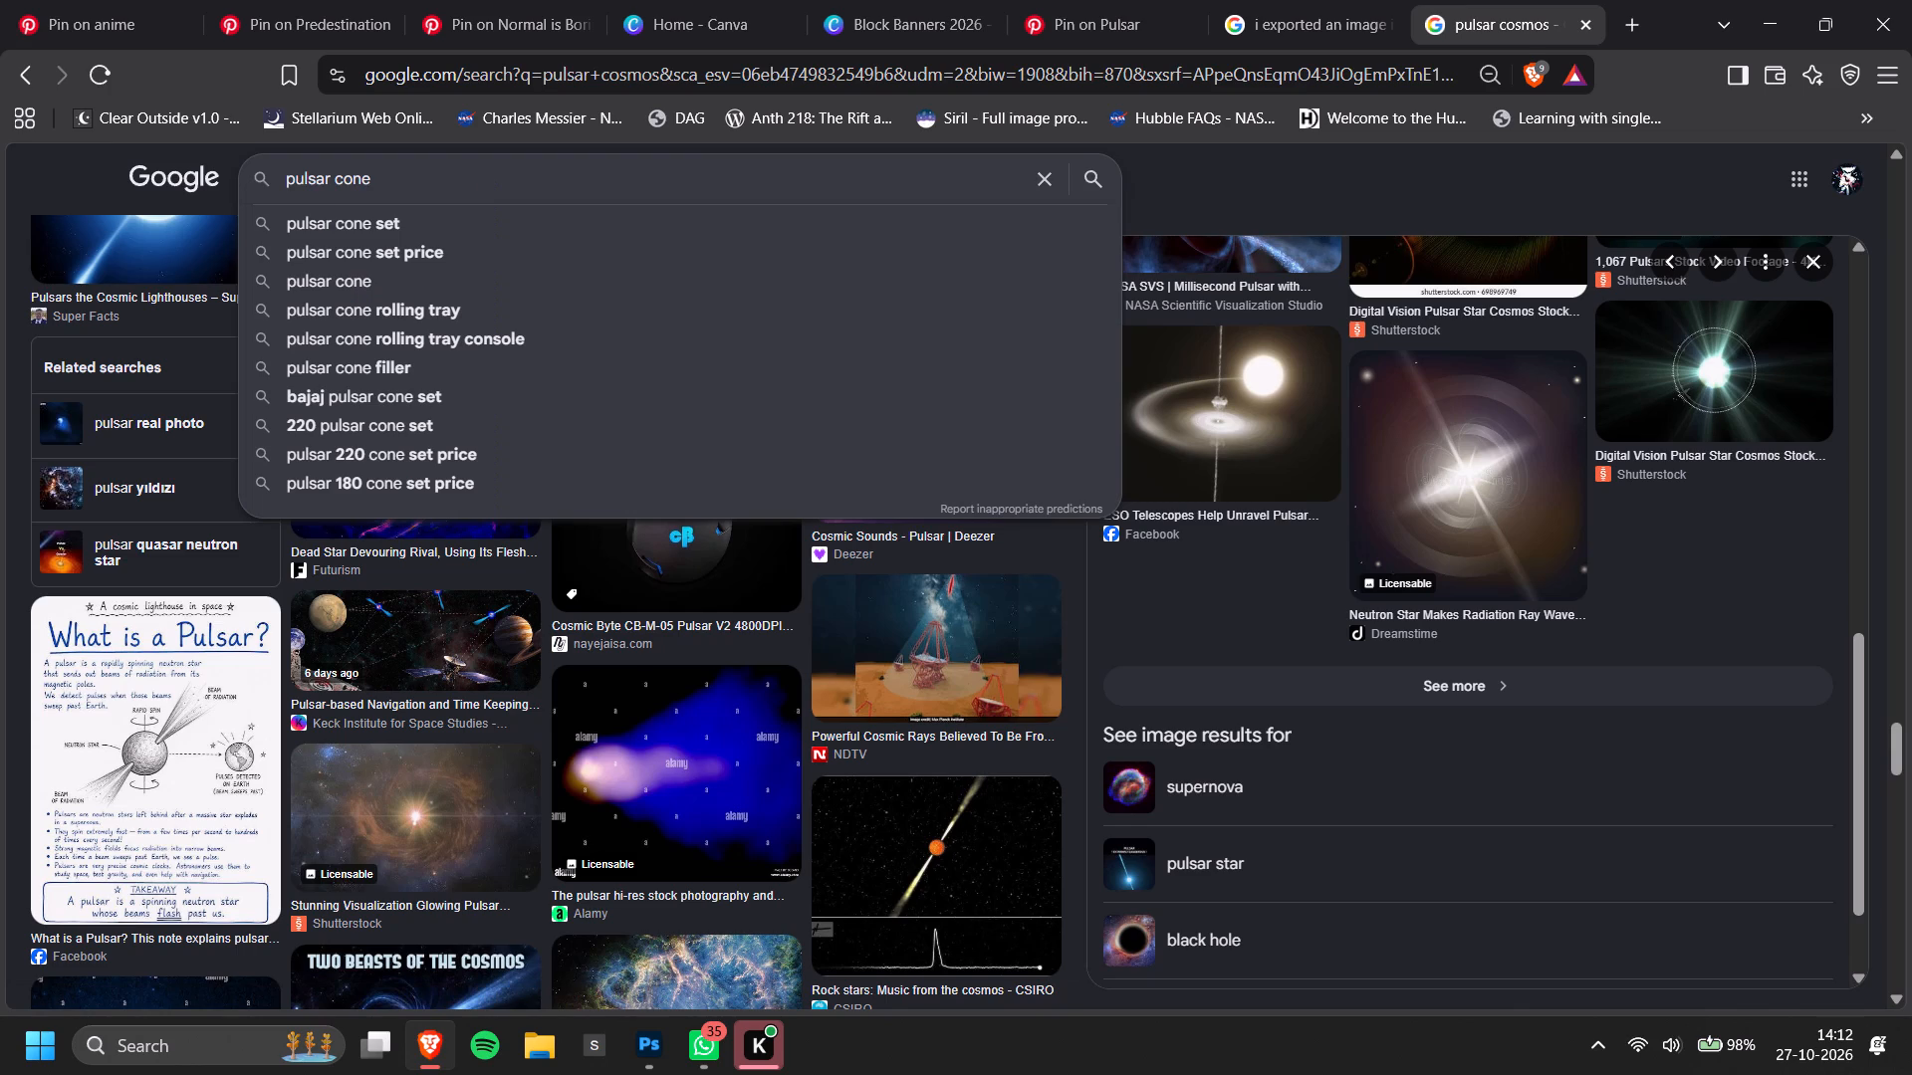
{"action": "left_click", "coordinate": [1249, 613]}
{"action": "scroll", "coordinate": [939, 639], "scroll_direction": "down", "scroll_amount": 4}
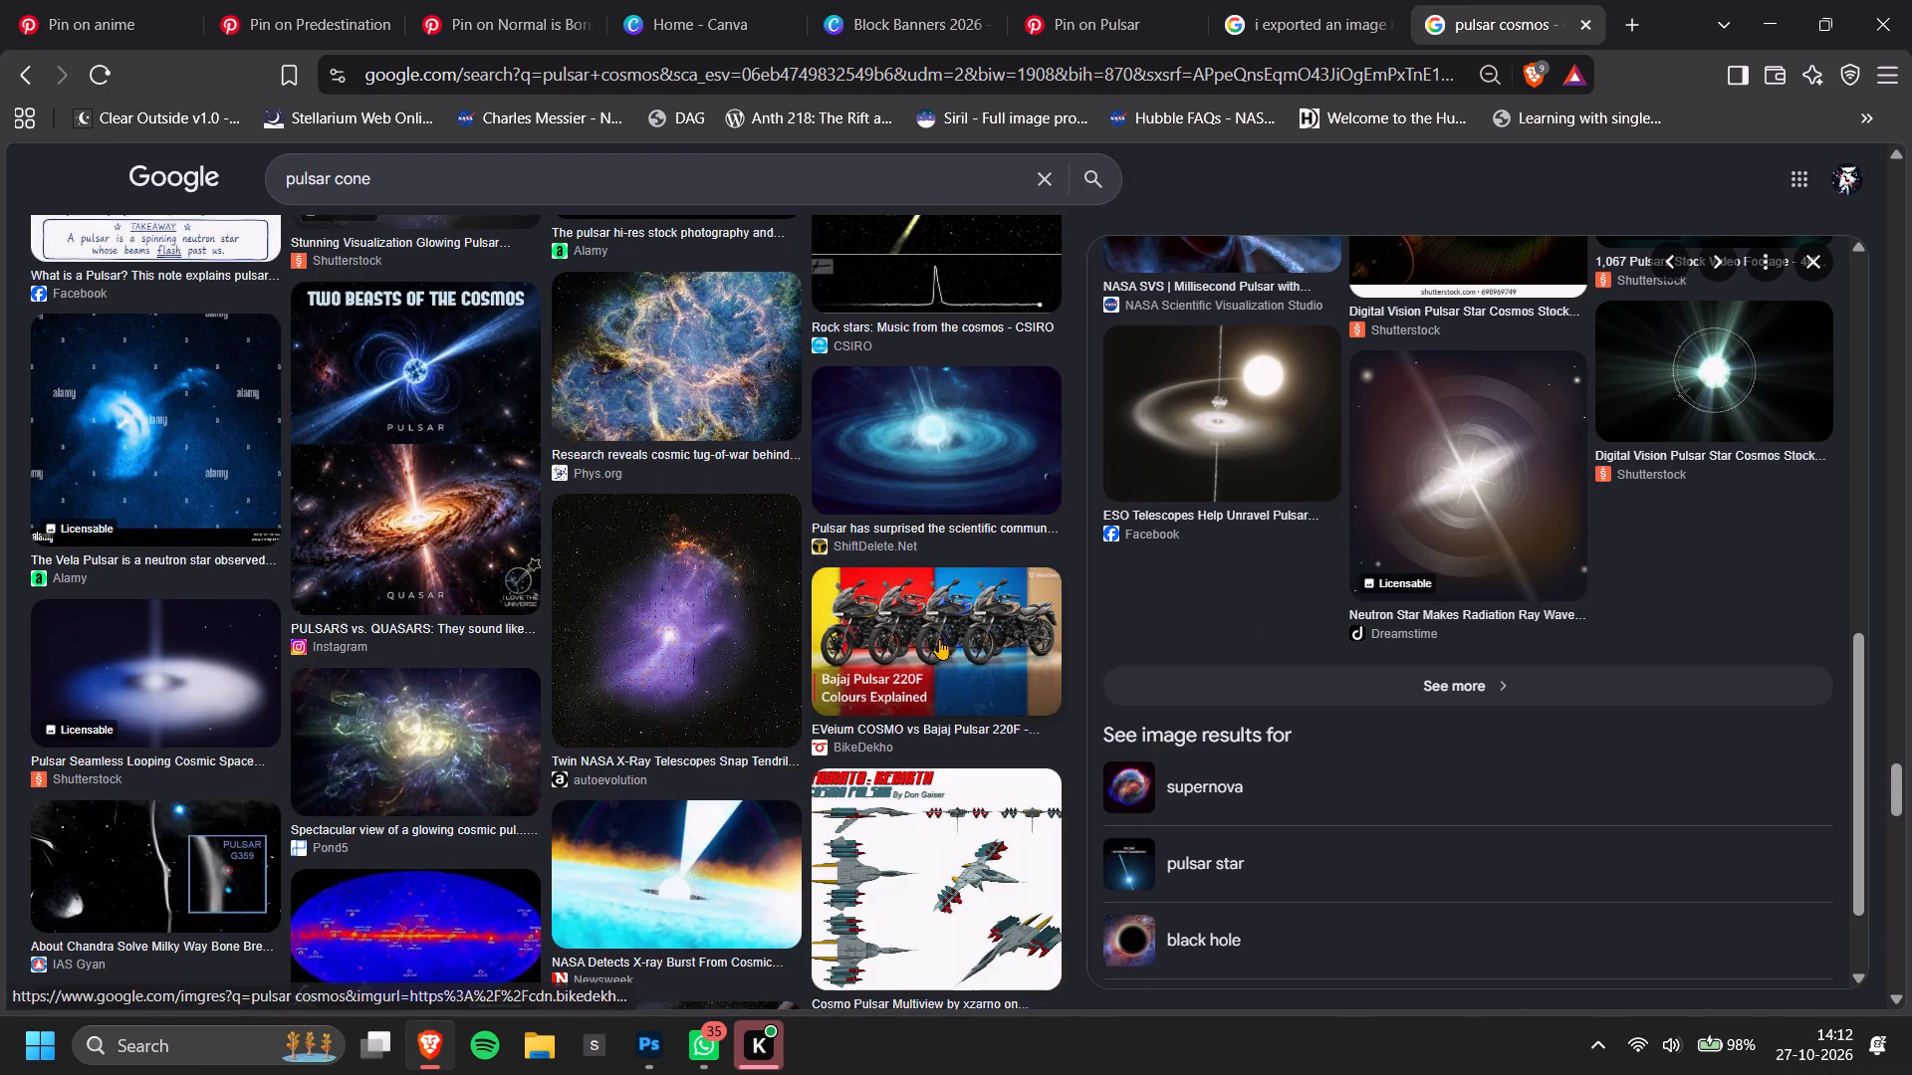
{"action": "scroll", "coordinate": [511, 530], "scroll_direction": "down", "scroll_amount": 10}
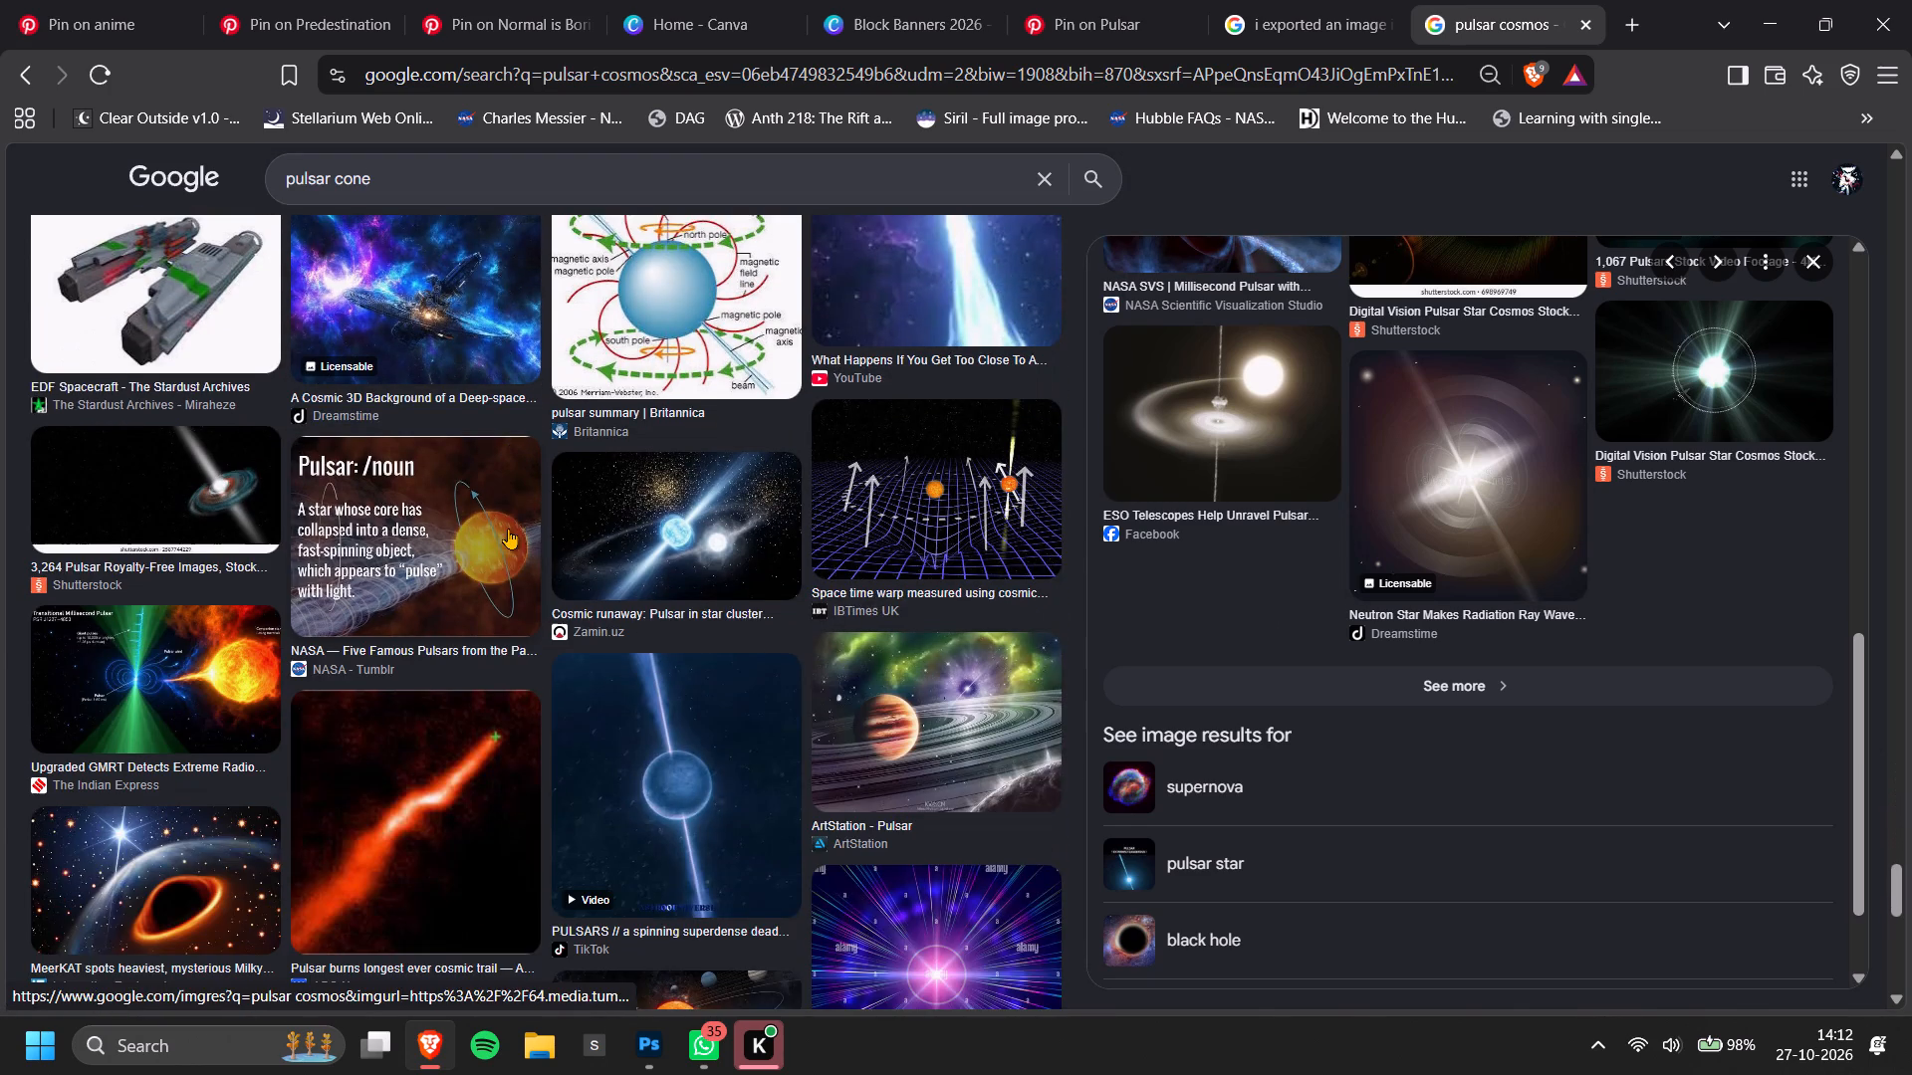
{"action": "scroll", "coordinate": [508, 529], "scroll_direction": "down", "scroll_amount": 6}
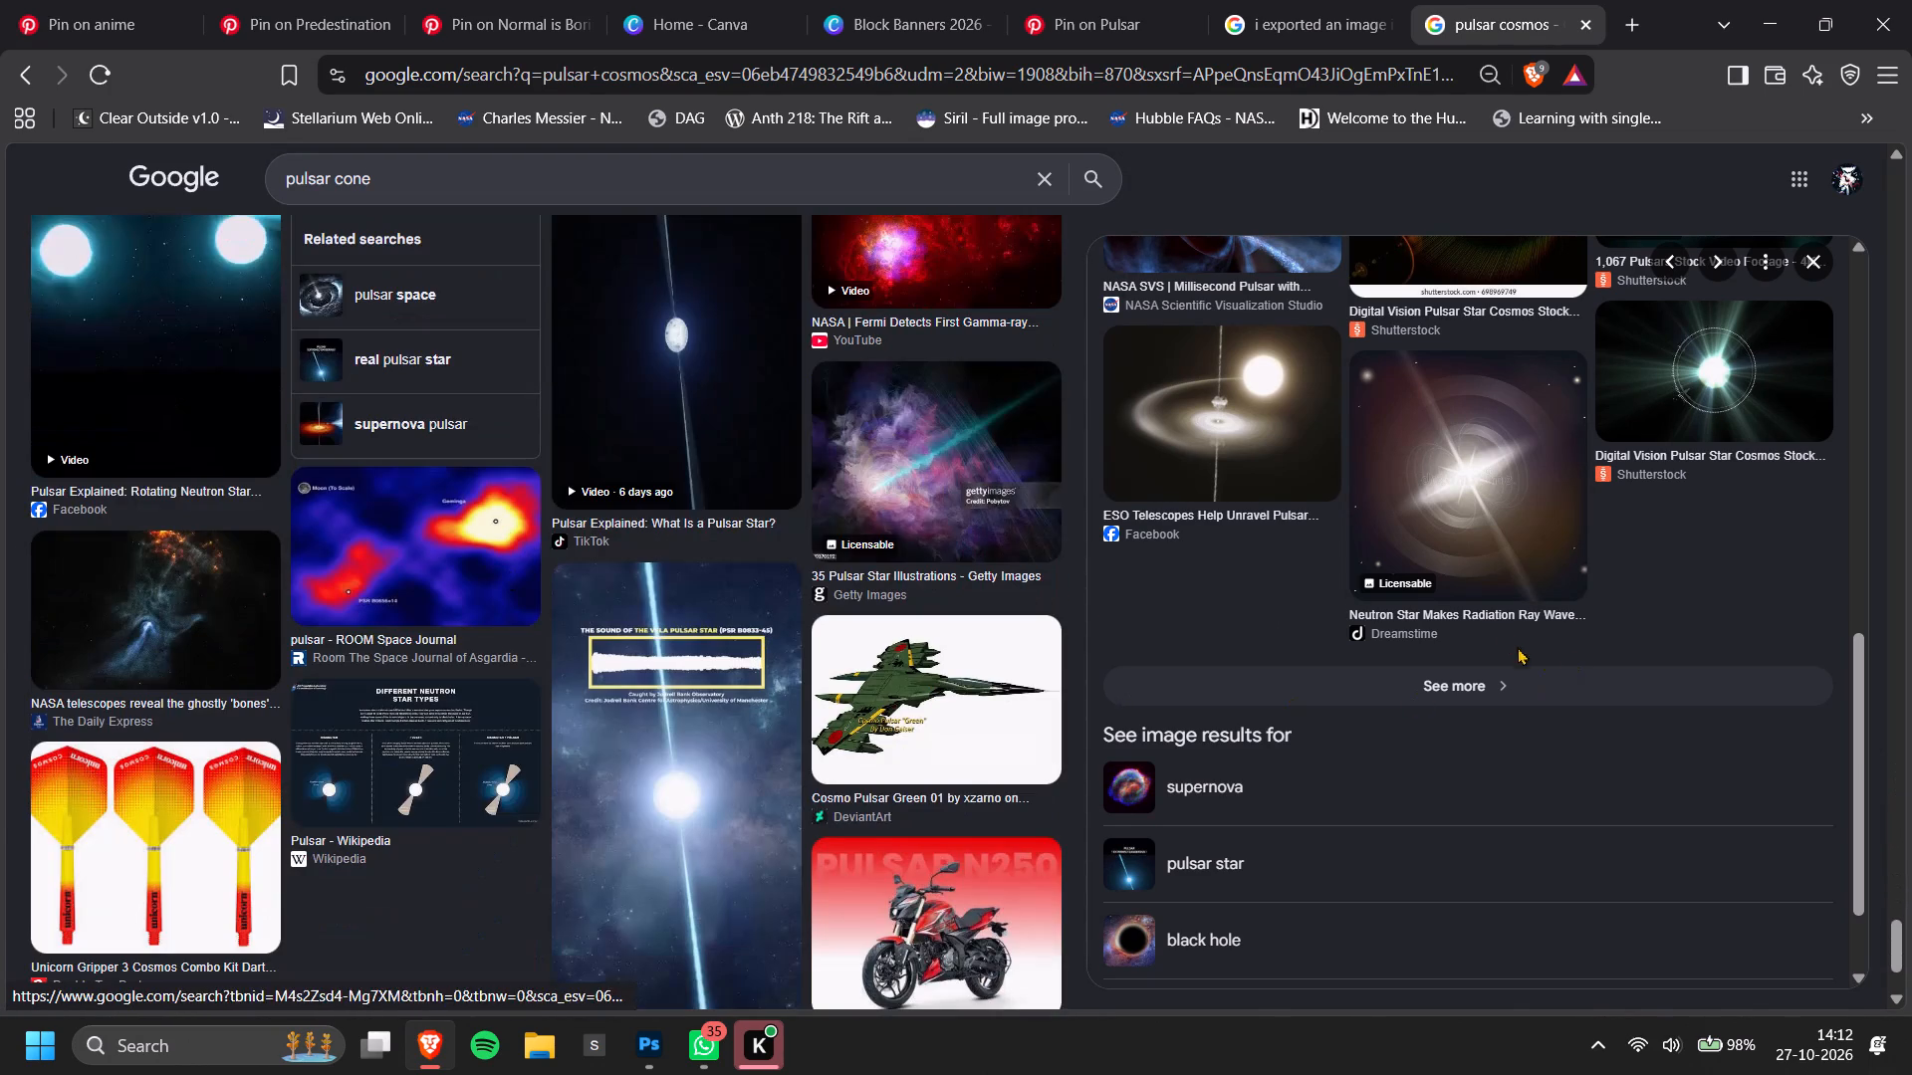
{"action": "scroll", "coordinate": [1487, 603], "scroll_direction": "up", "scroll_amount": 1}
{"action": "scroll", "coordinate": [611, 654], "scroll_direction": "down", "scroll_amount": 7}
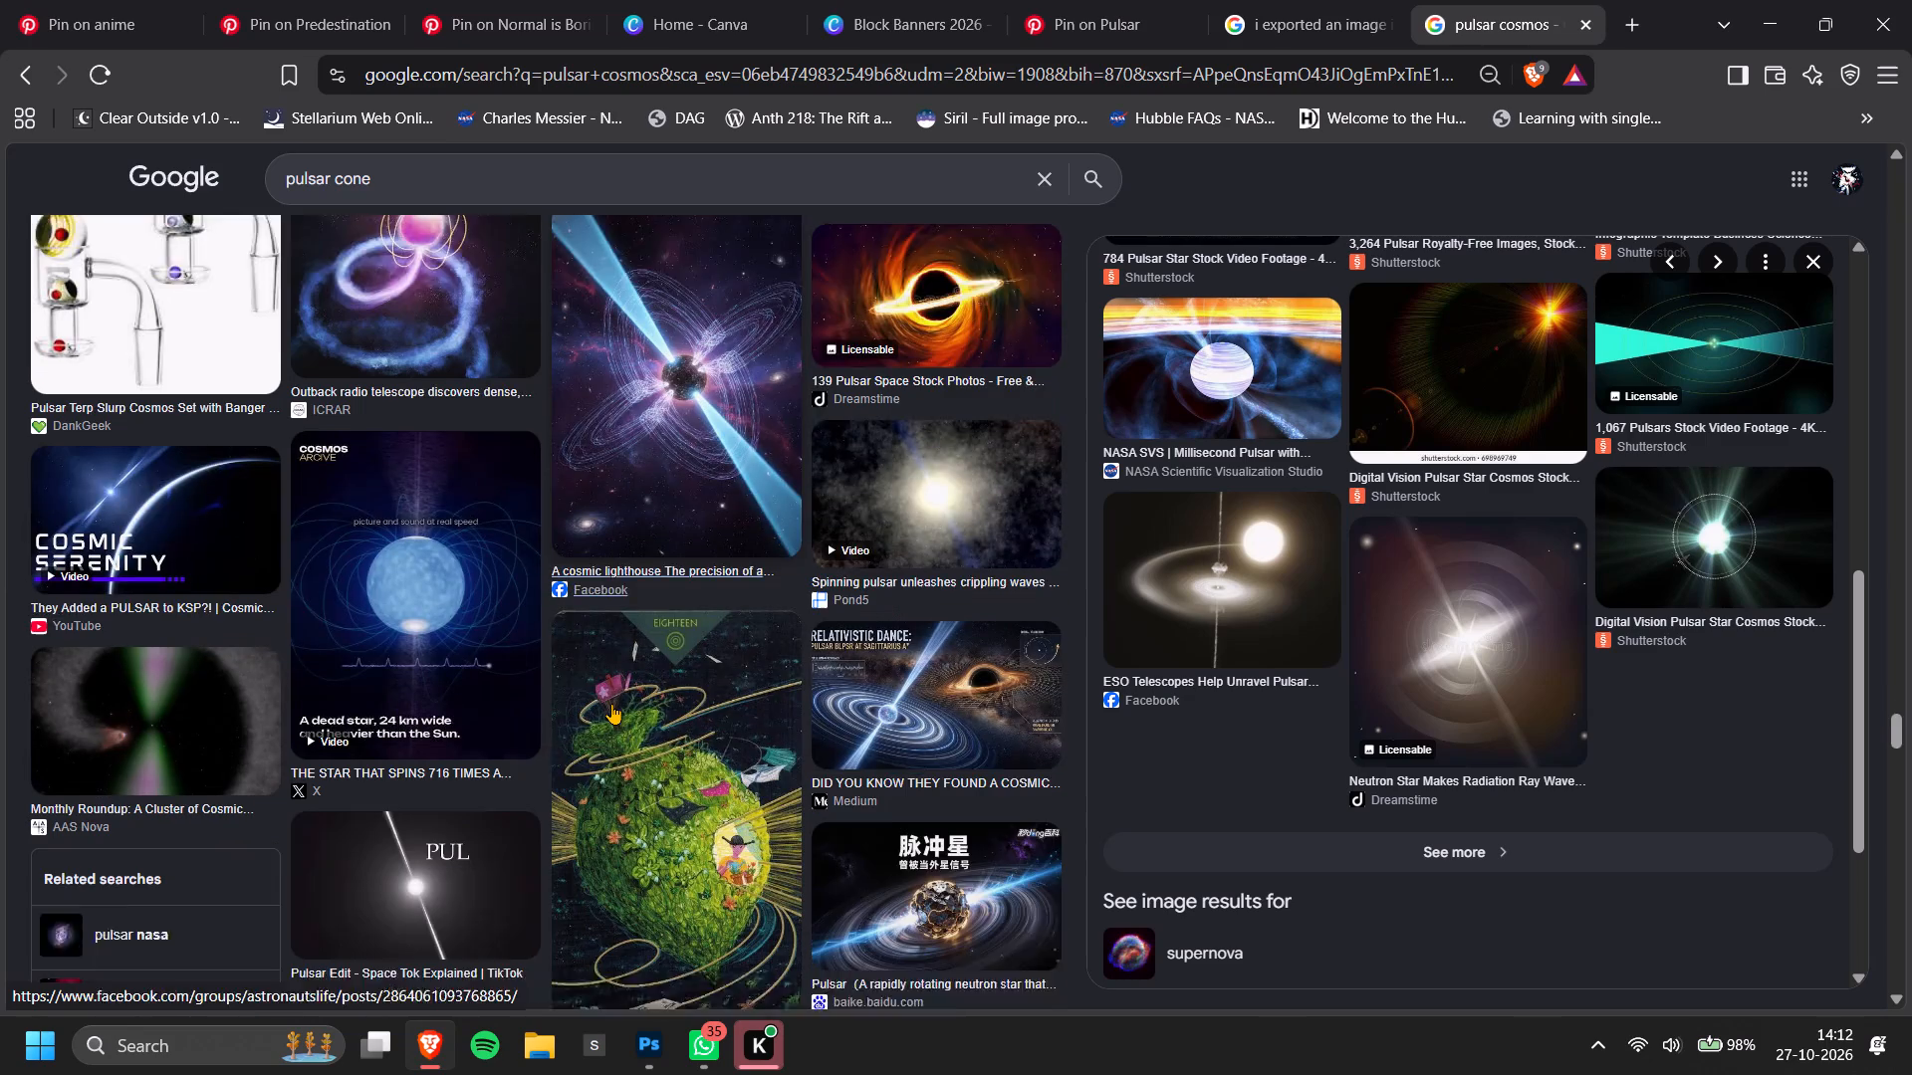
{"action": "scroll", "coordinate": [611, 704], "scroll_direction": "down", "scroll_amount": 4}
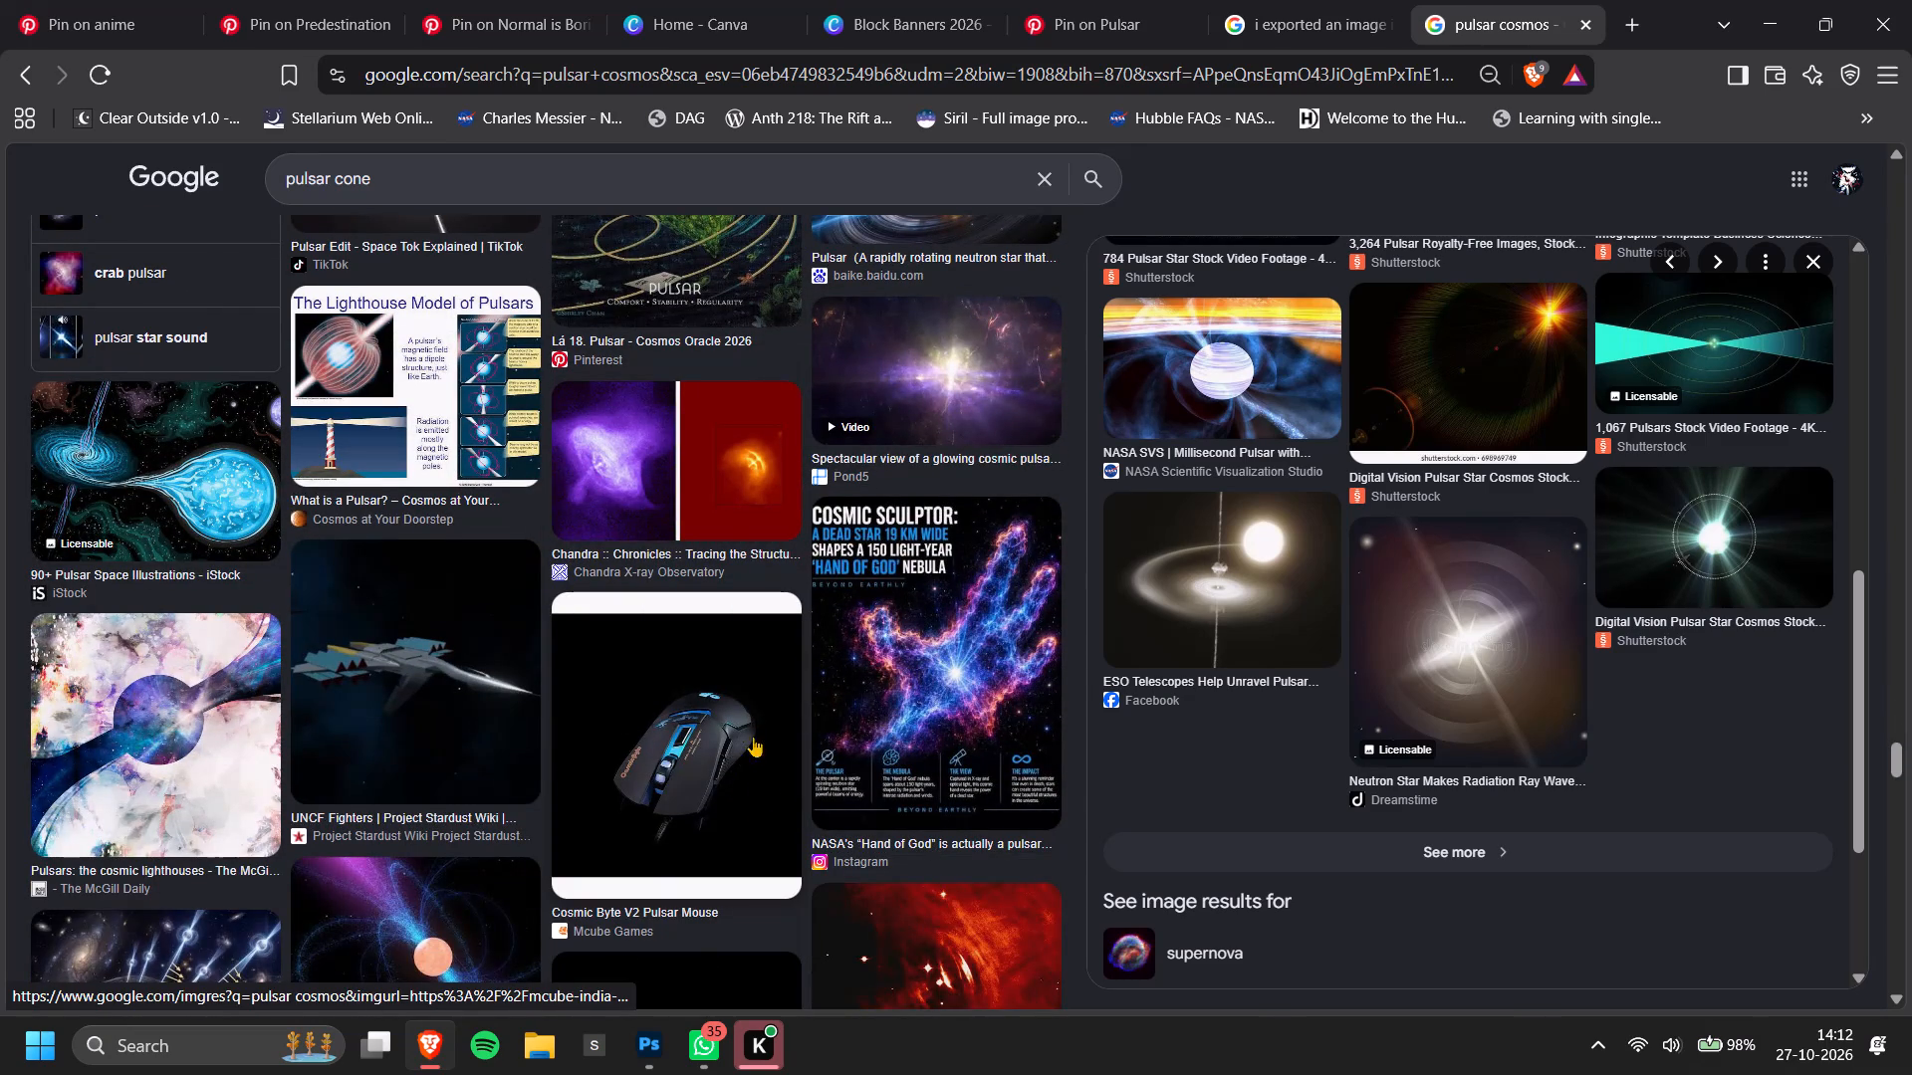
{"action": "middle_click", "coordinate": [805, 735]}
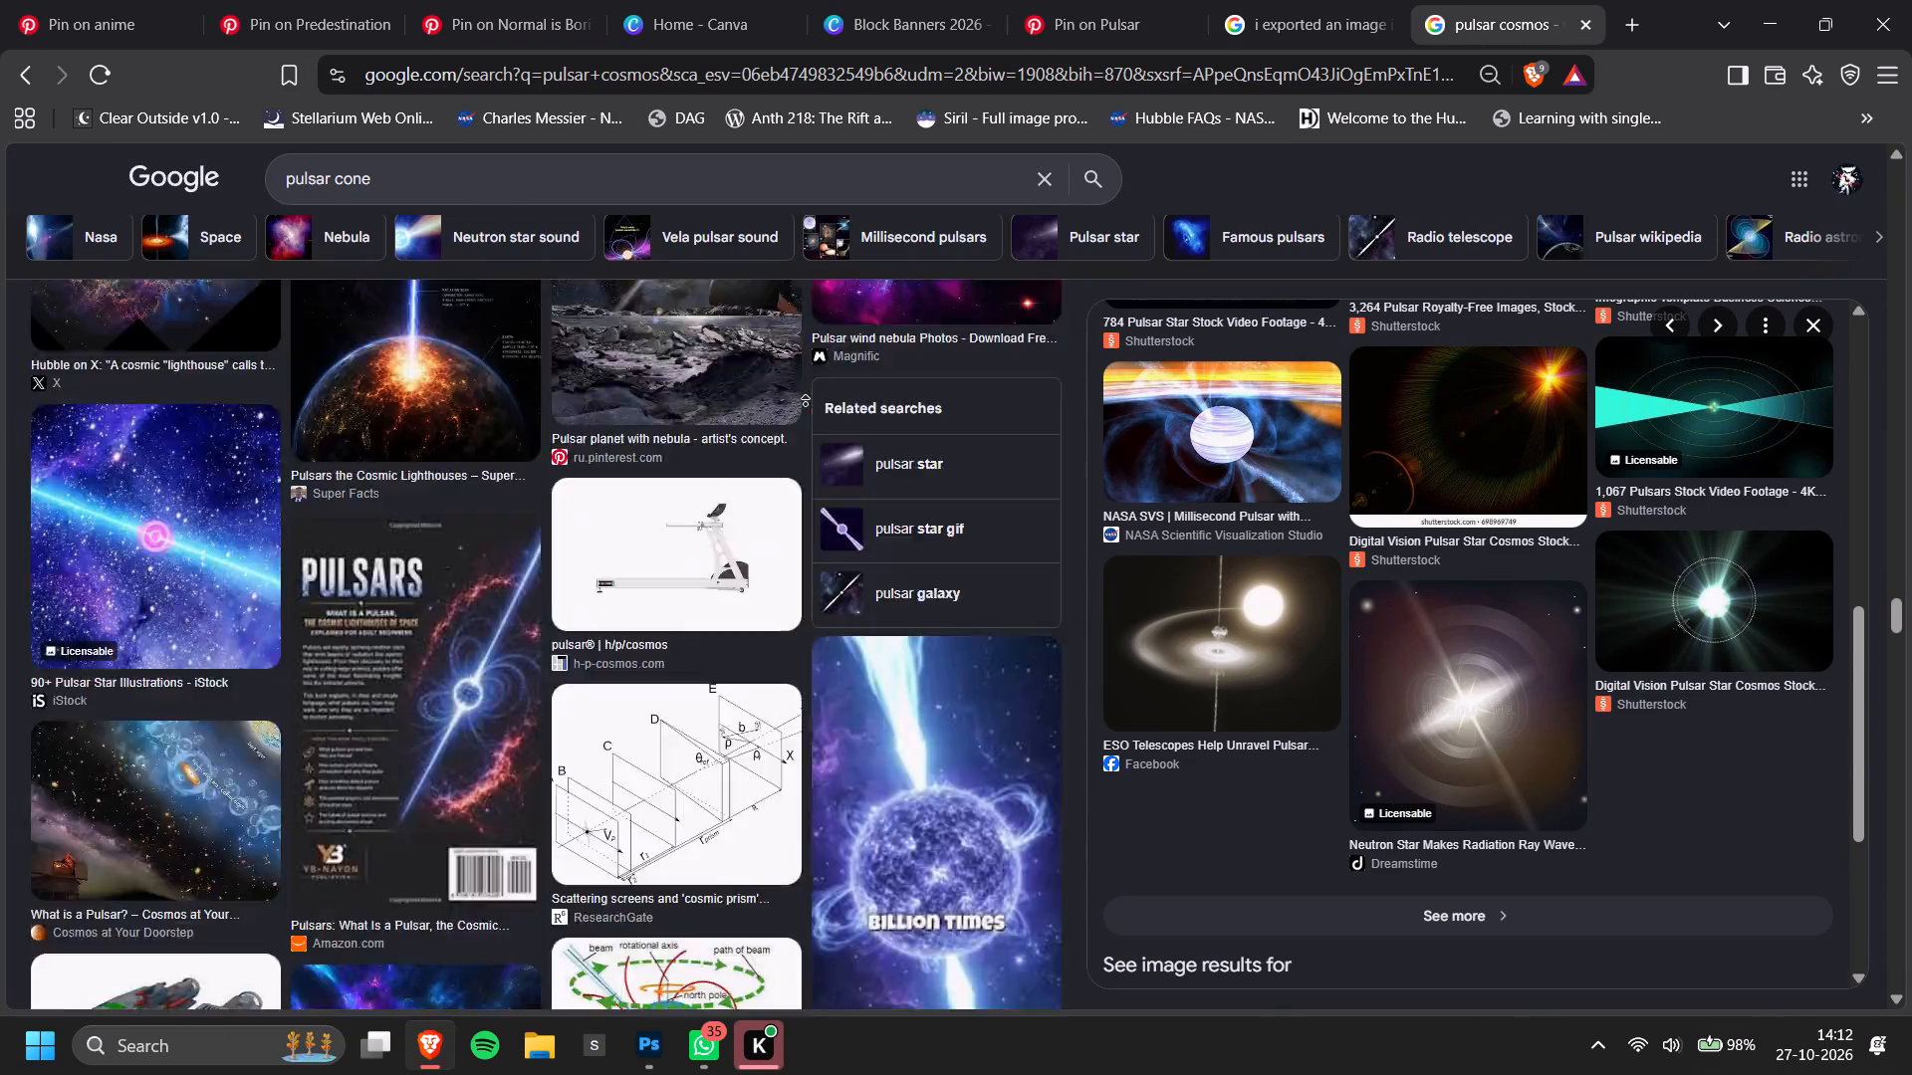
{"action": "middle_click", "coordinate": [805, 402]}
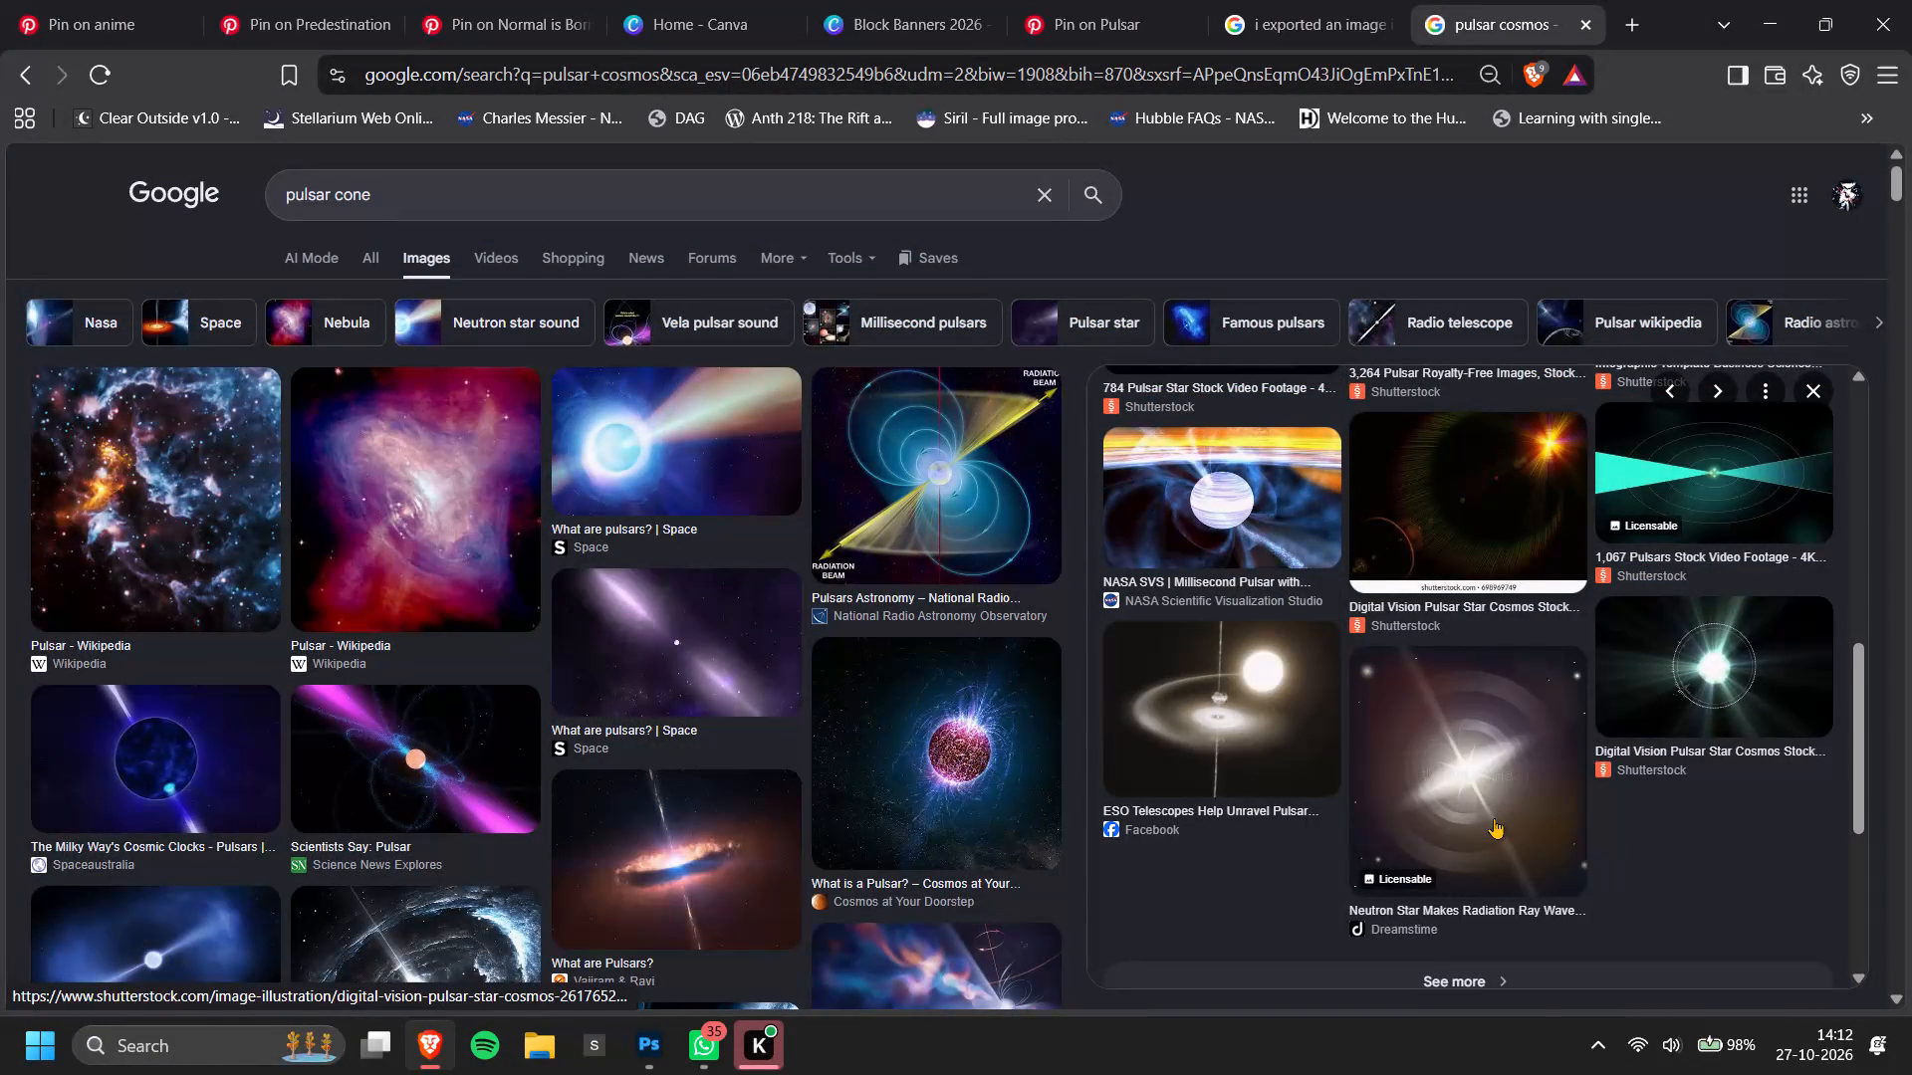
{"action": "scroll", "coordinate": [1494, 818], "scroll_direction": "up", "scroll_amount": 8}
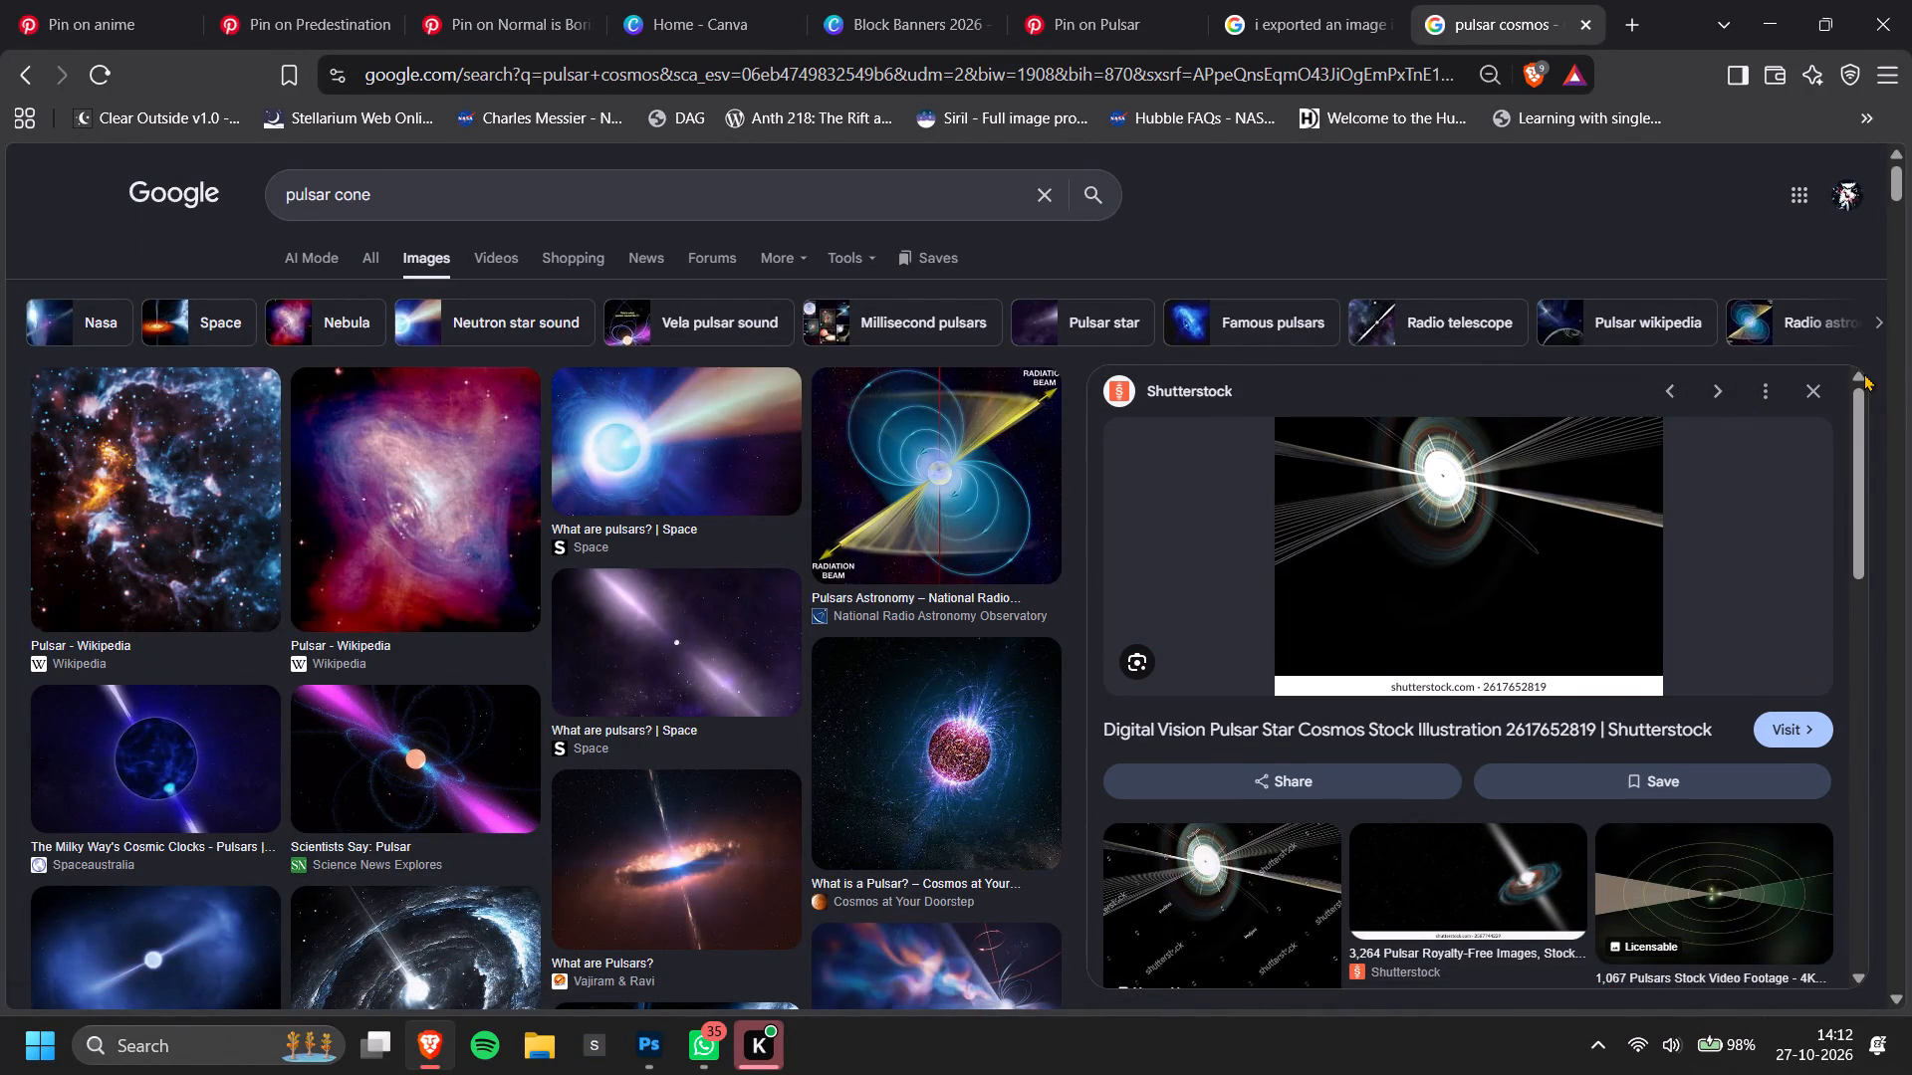
Look through further "pulsar cosmos" image results for a pulsar with clear cone-shaped beams.
{"action": "left_click", "coordinate": [1827, 389]}
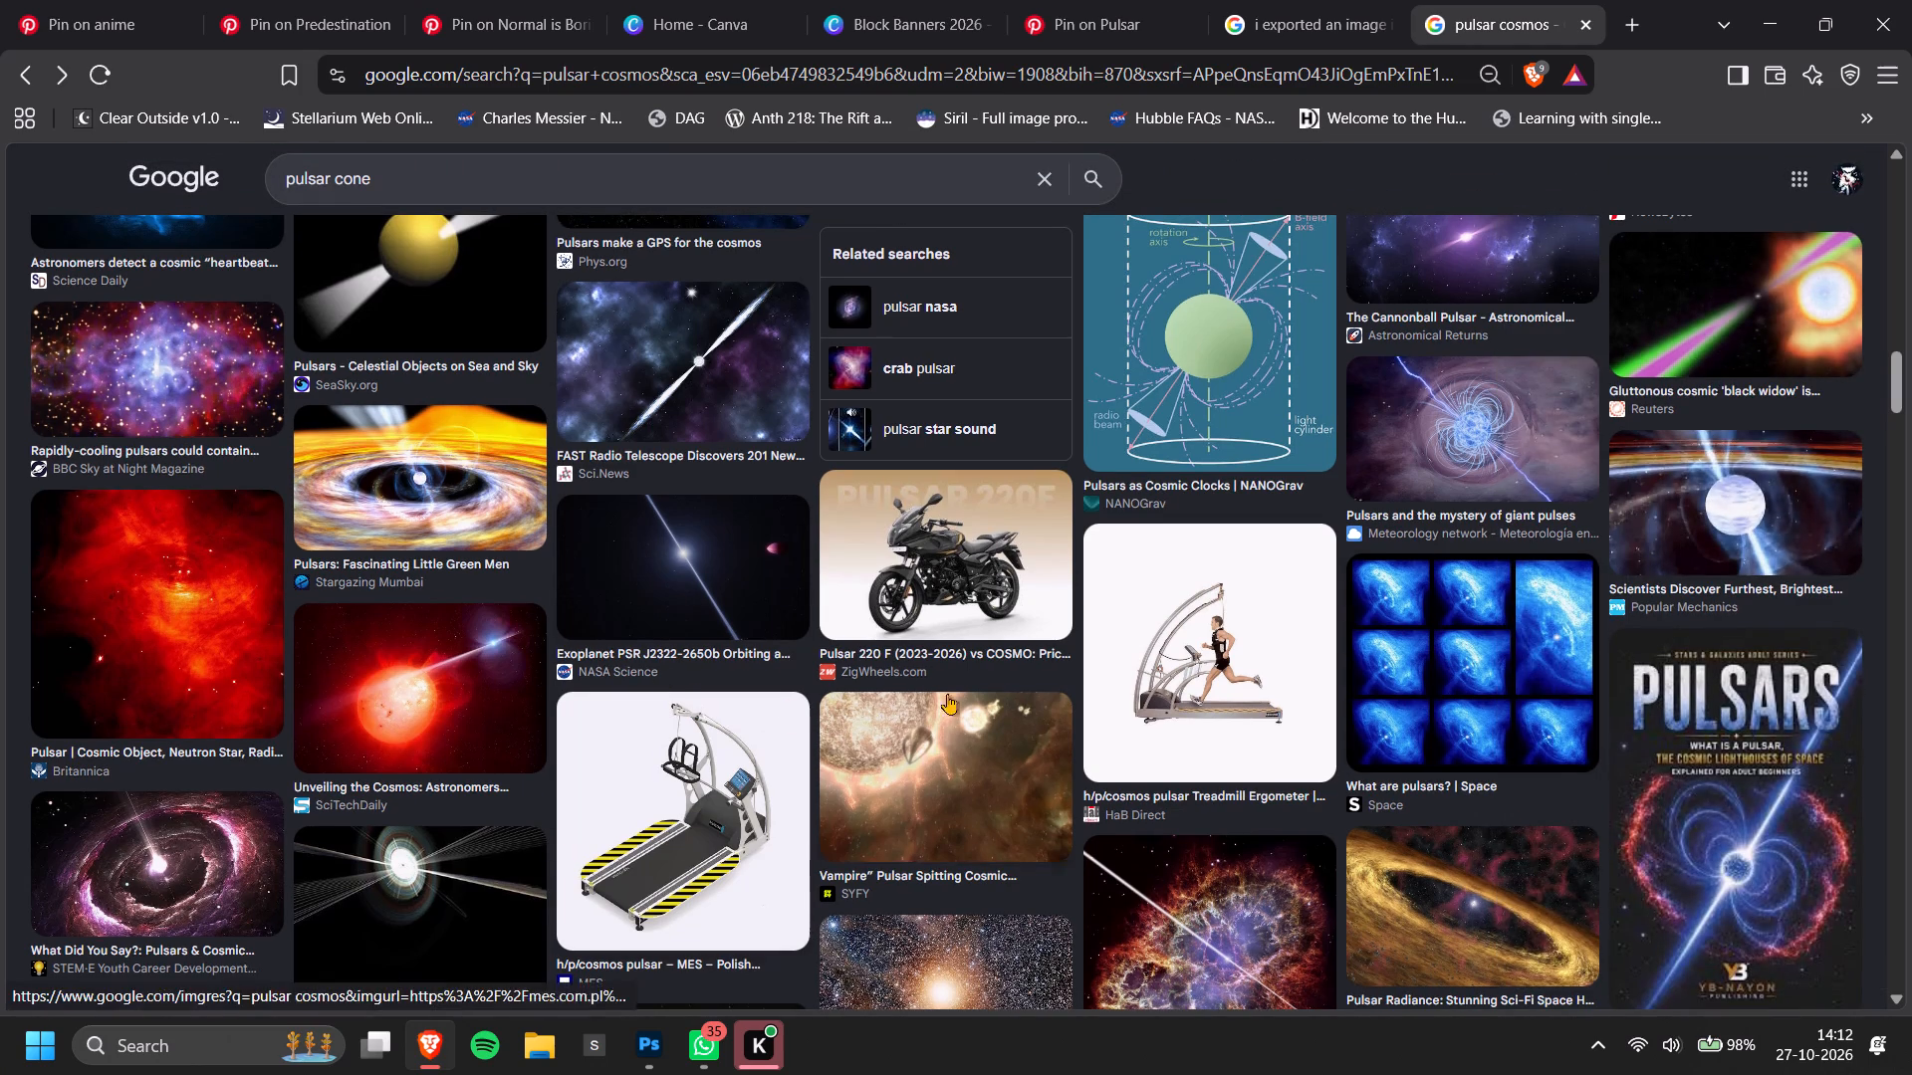
{"action": "scroll", "coordinate": [1274, 622], "scroll_direction": "down", "scroll_amount": 3}
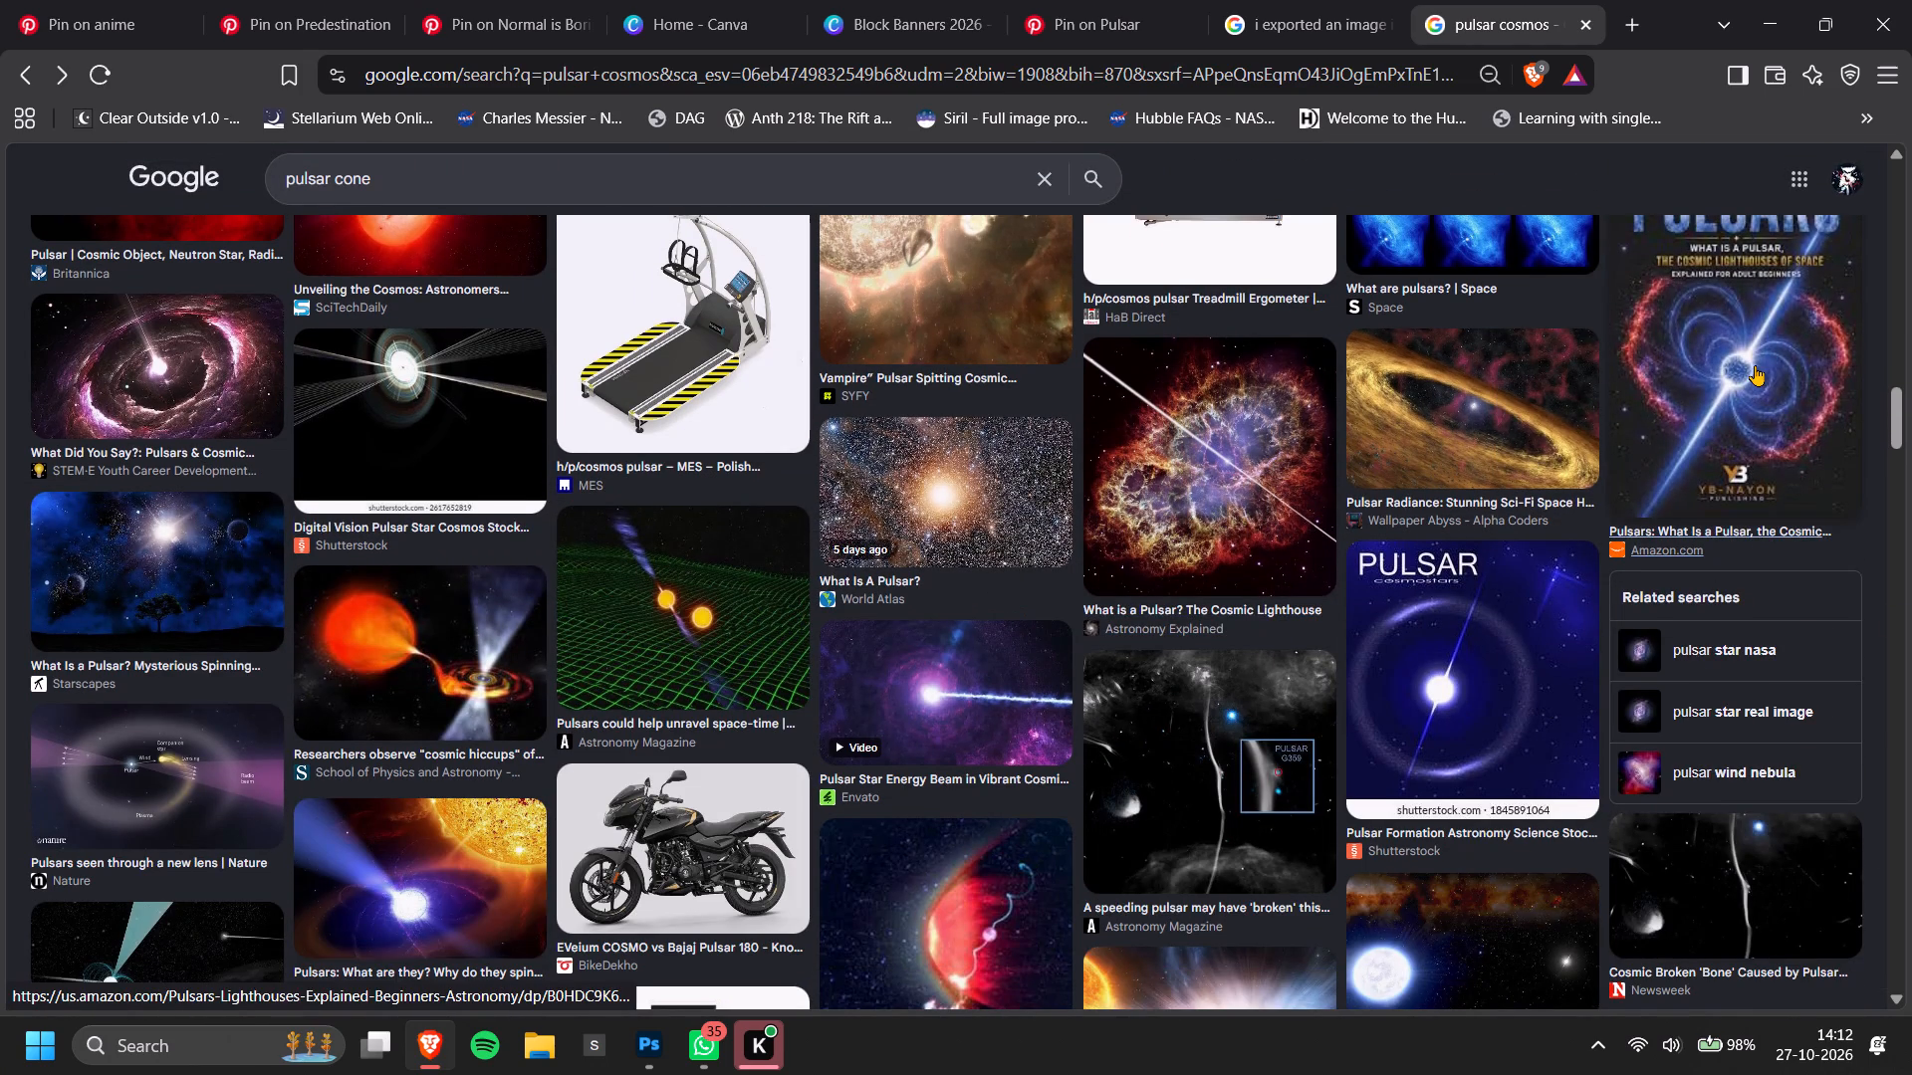
{"action": "scroll", "coordinate": [820, 505], "scroll_direction": "down", "scroll_amount": 4}
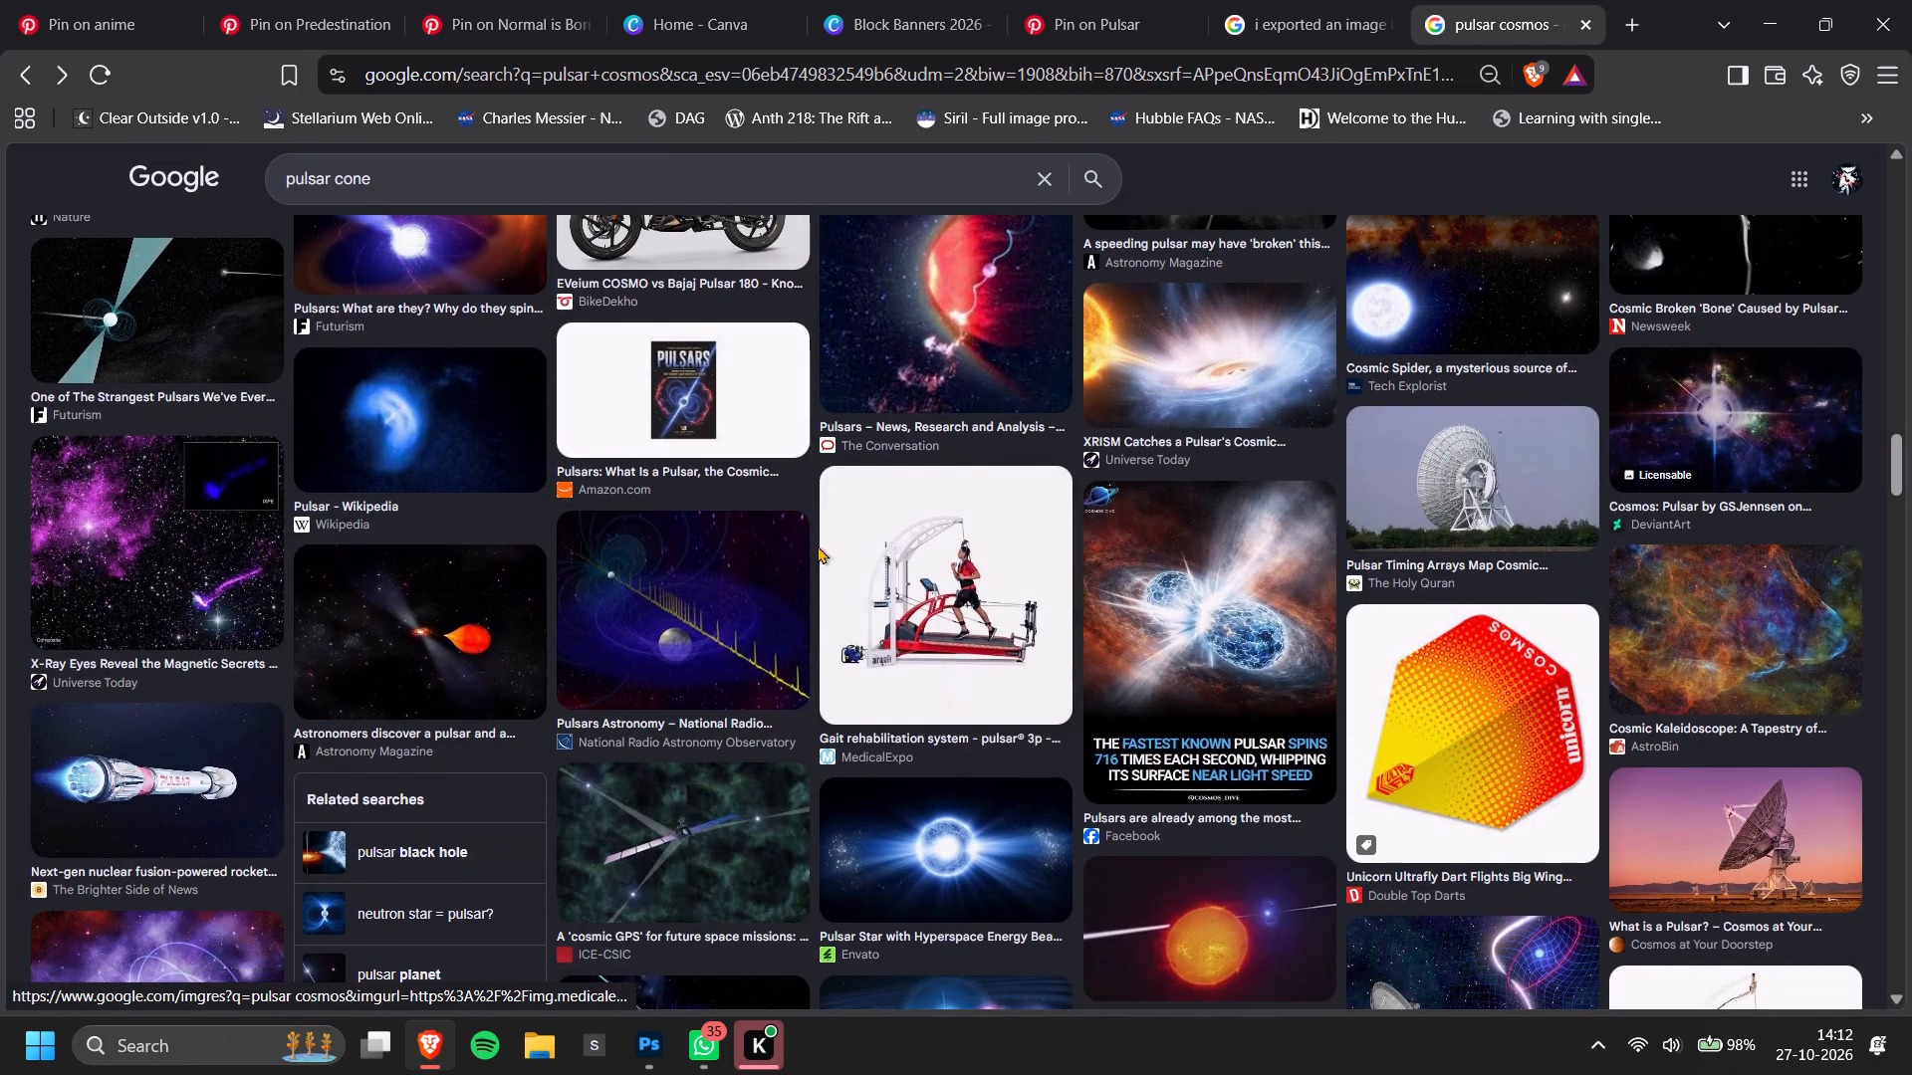
{"action": "scroll", "coordinate": [812, 606], "scroll_direction": "down", "scroll_amount": 2}
{"action": "scroll", "coordinate": [903, 729], "scroll_direction": "down", "scroll_amount": 1}
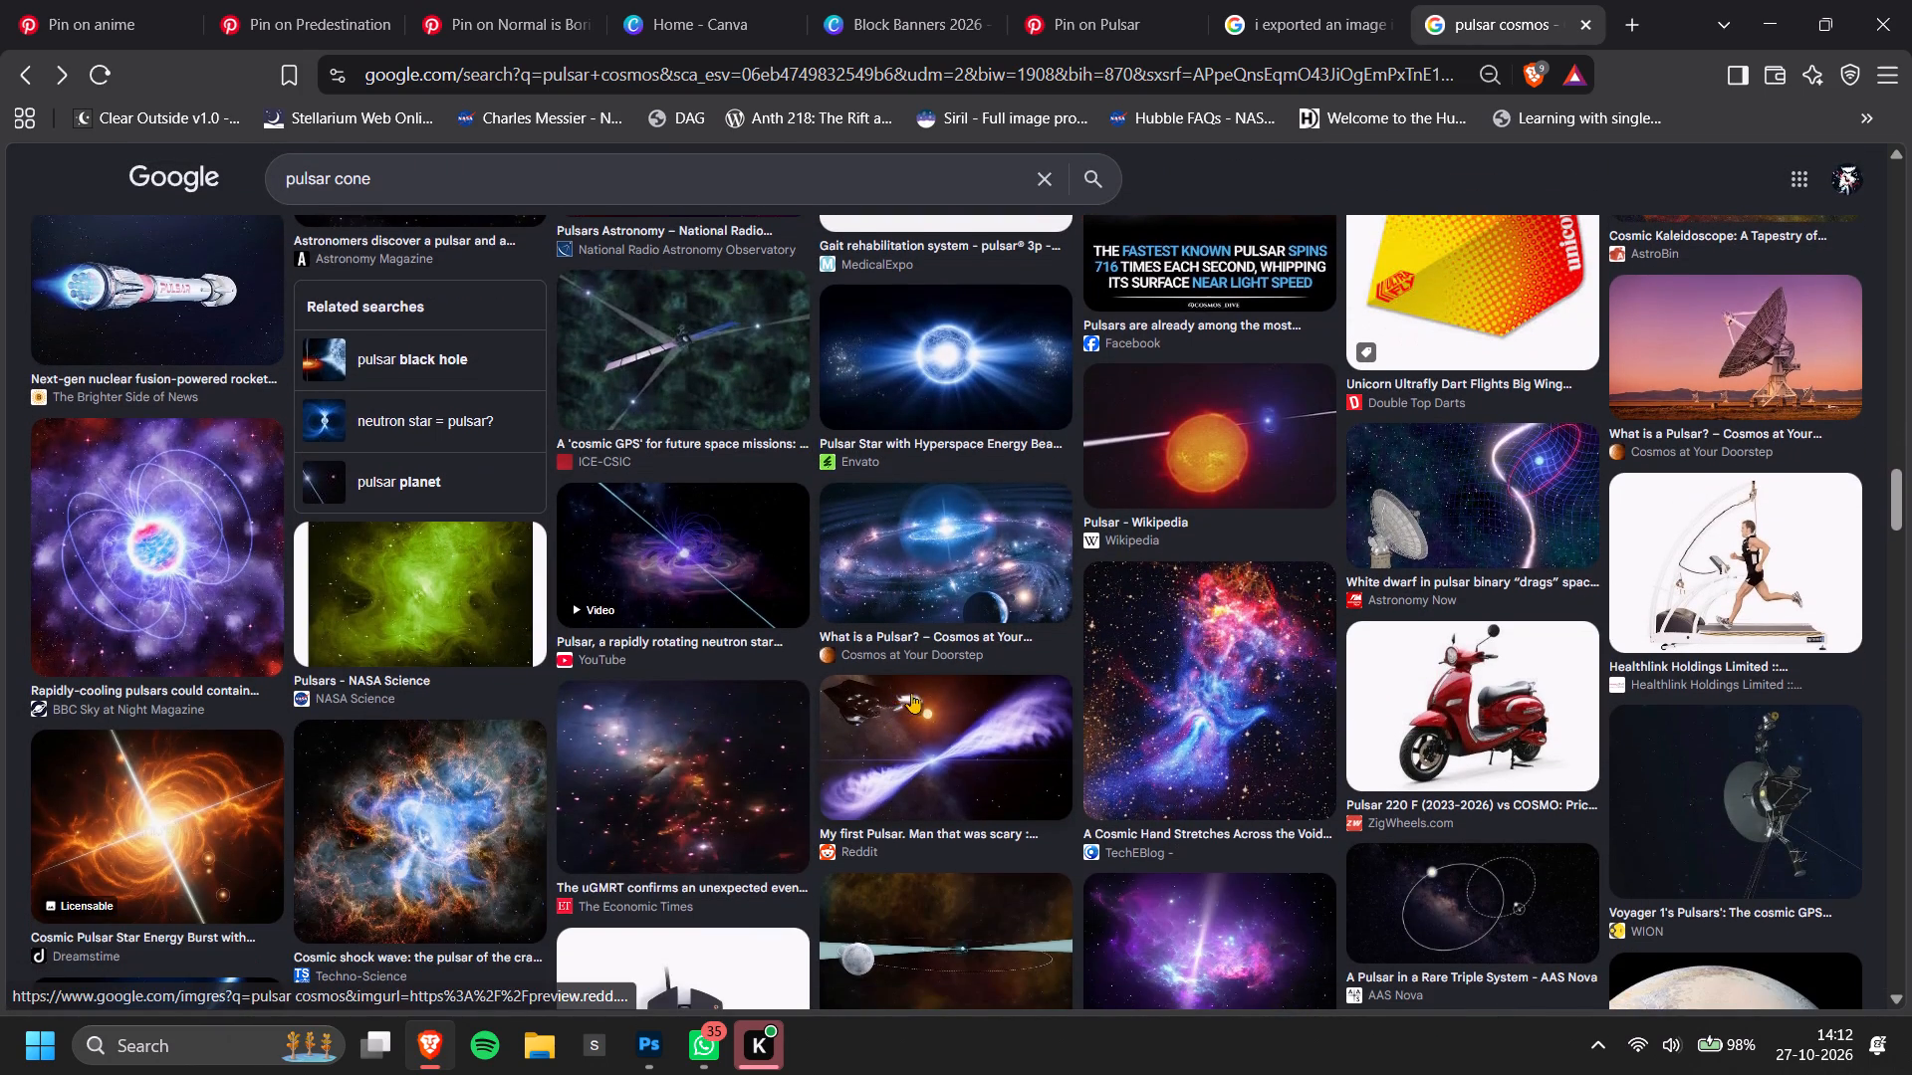
{"action": "scroll", "coordinate": [1058, 511], "scroll_direction": "down", "scroll_amount": 3}
{"action": "scroll", "coordinate": [999, 580], "scroll_direction": "down", "scroll_amount": 1}
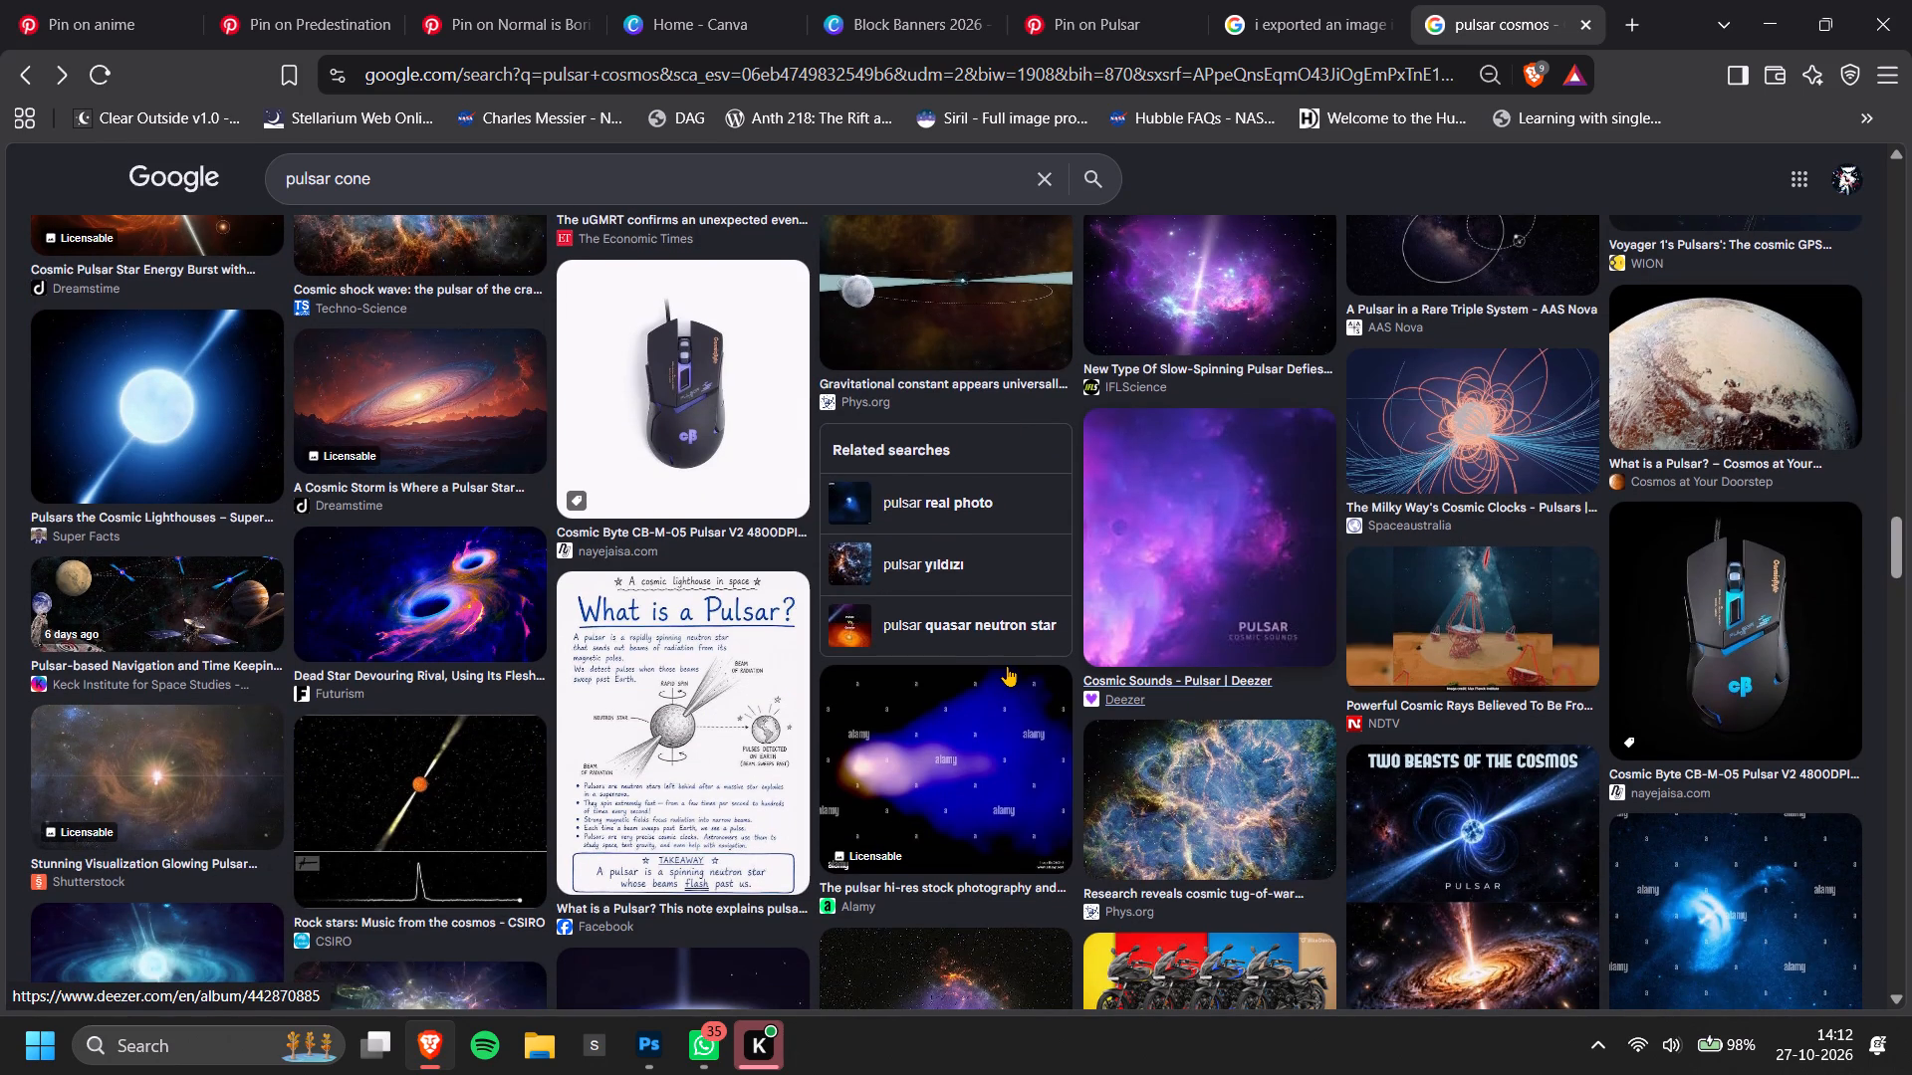
{"action": "scroll", "coordinate": [981, 657], "scroll_direction": "down", "scroll_amount": 4}
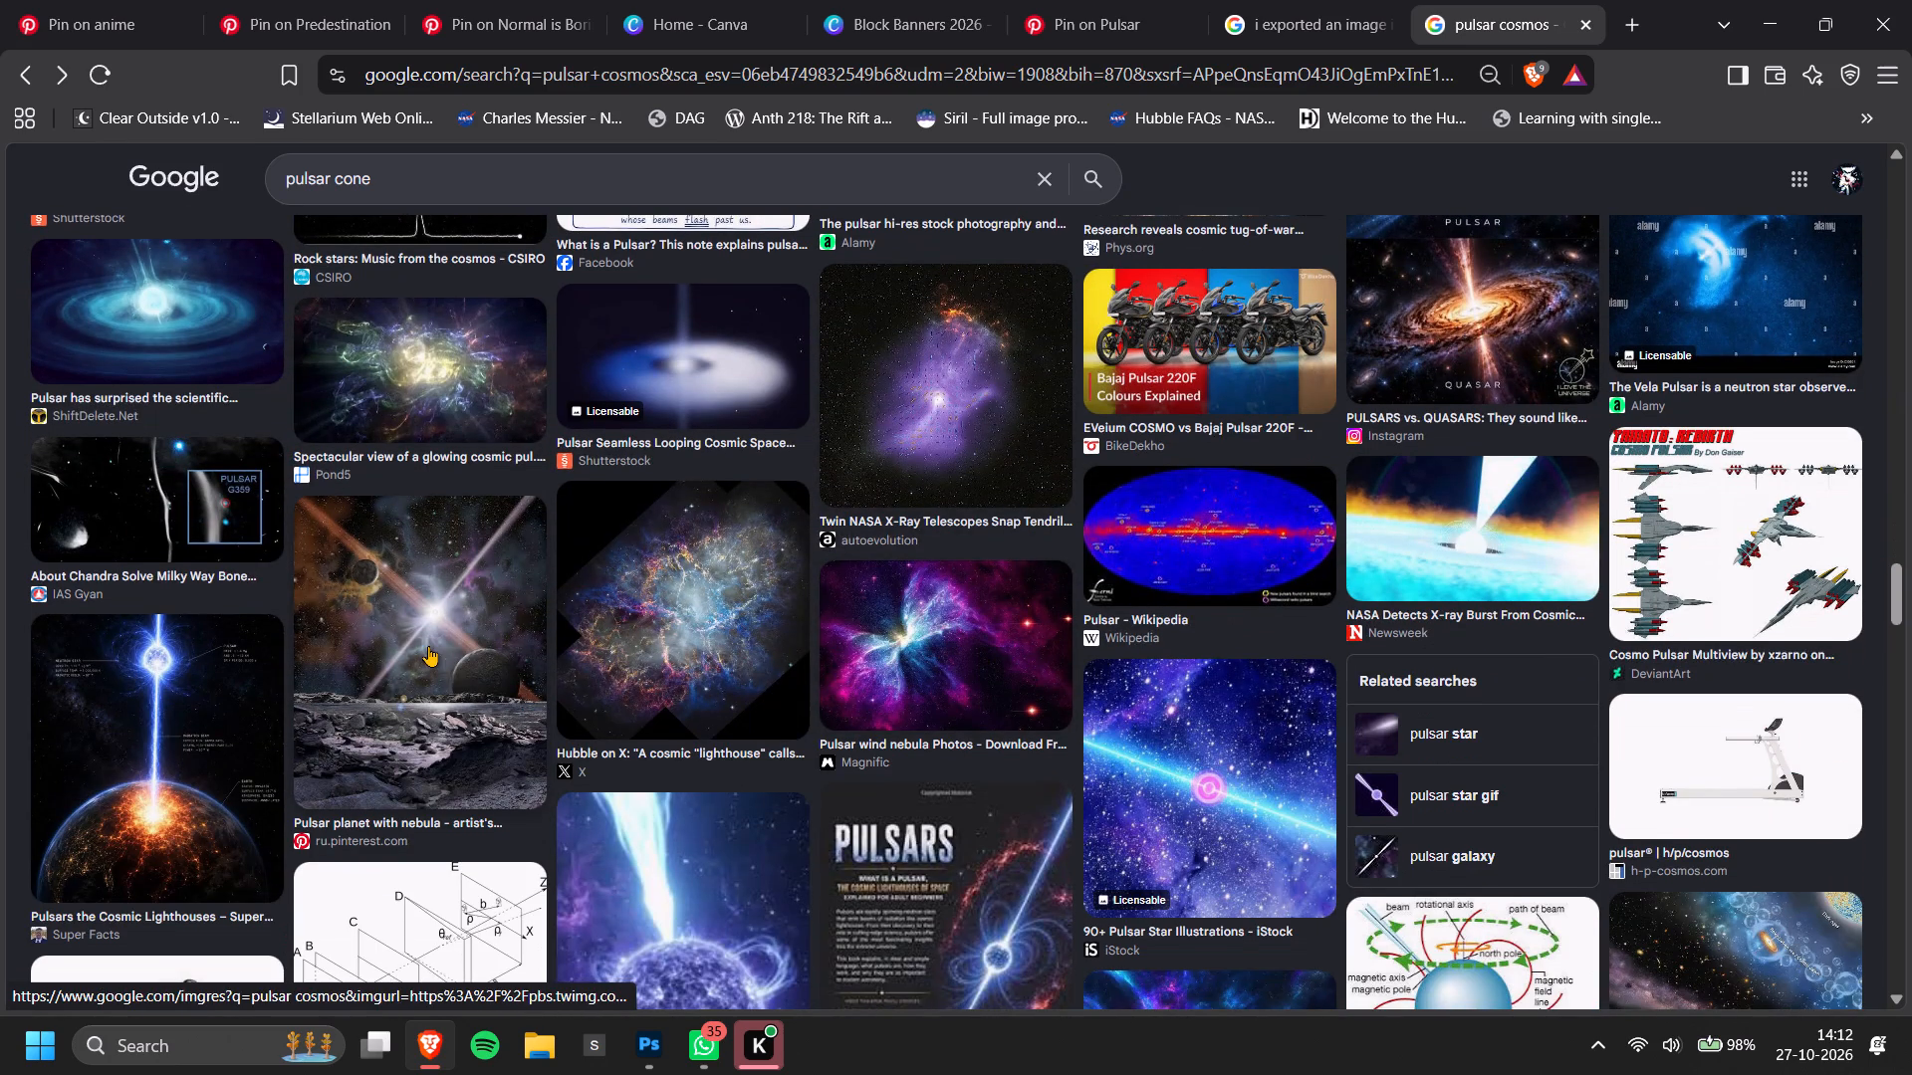
{"action": "scroll", "coordinate": [484, 681], "scroll_direction": "down", "scroll_amount": 2}
{"action": "scroll", "coordinate": [716, 730], "scroll_direction": "down", "scroll_amount": 1}
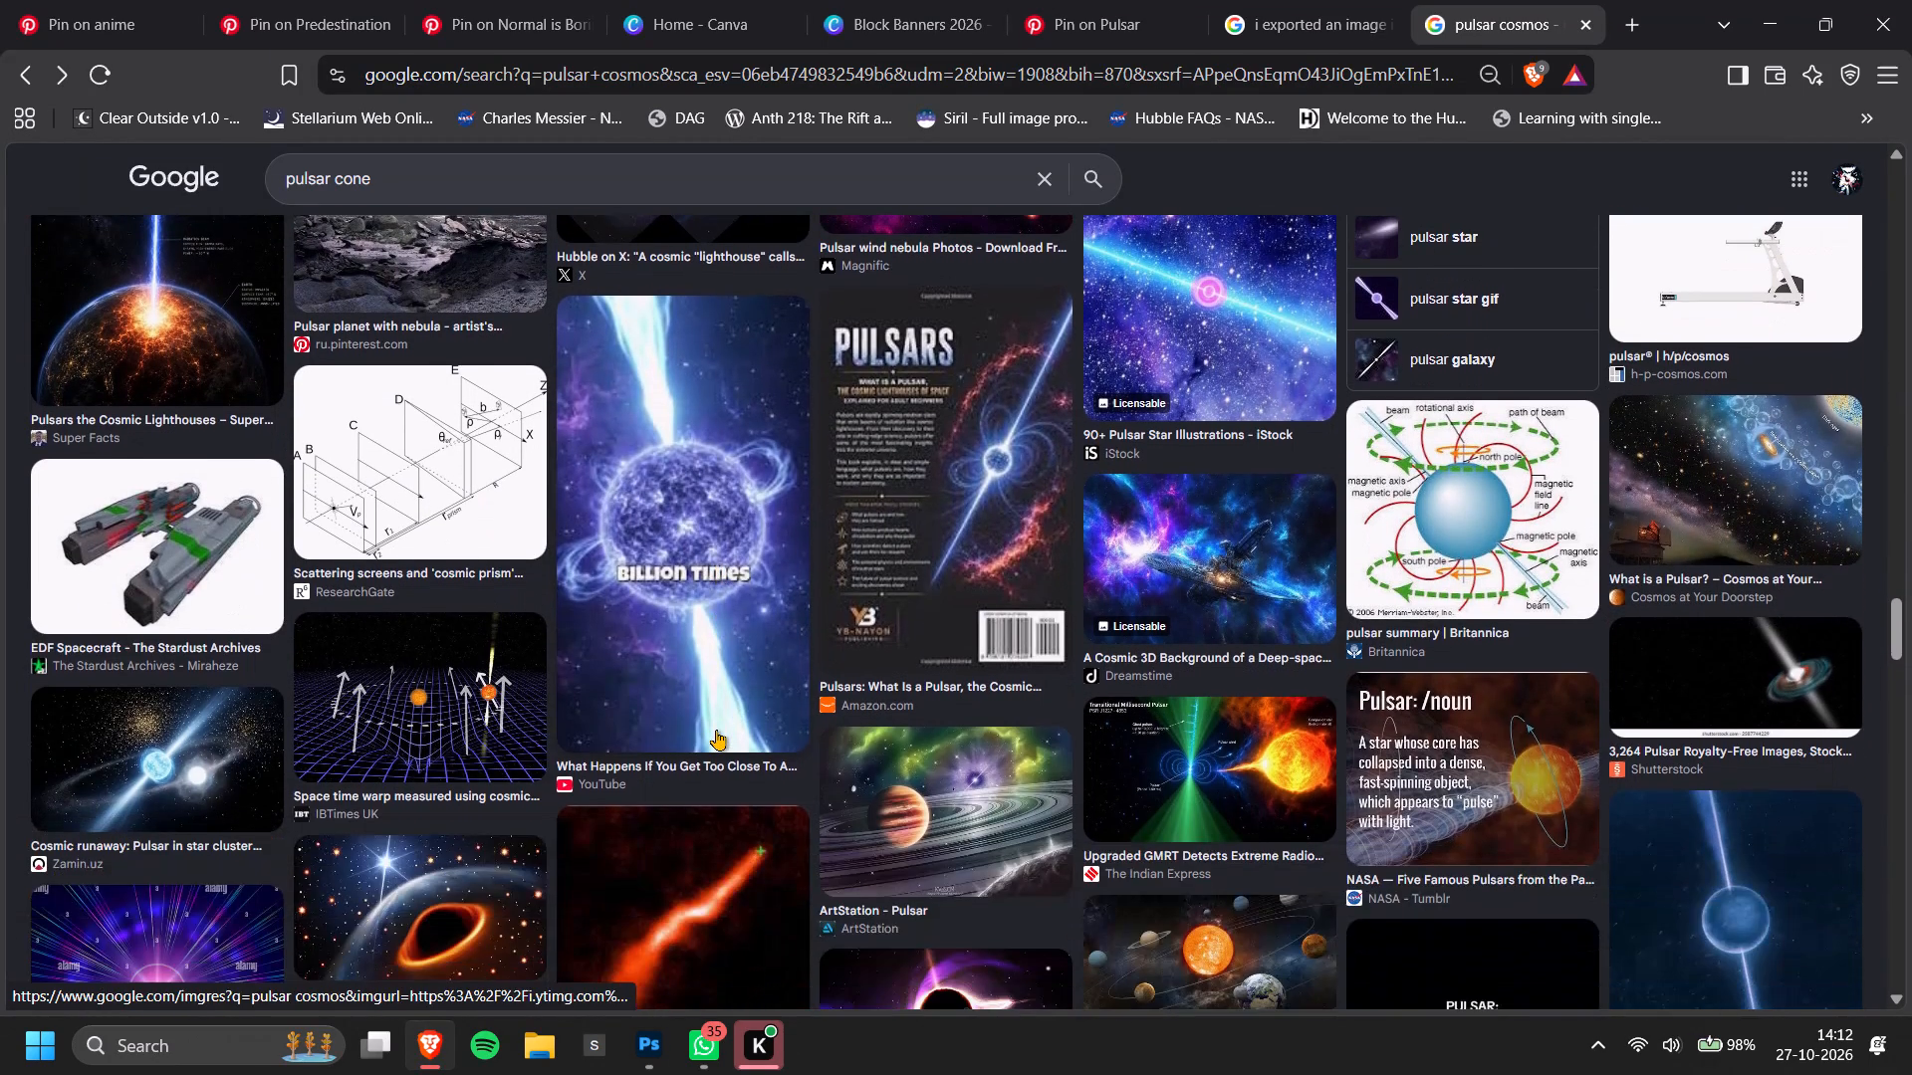
{"action": "scroll", "coordinate": [781, 748], "scroll_direction": "down", "scroll_amount": 3}
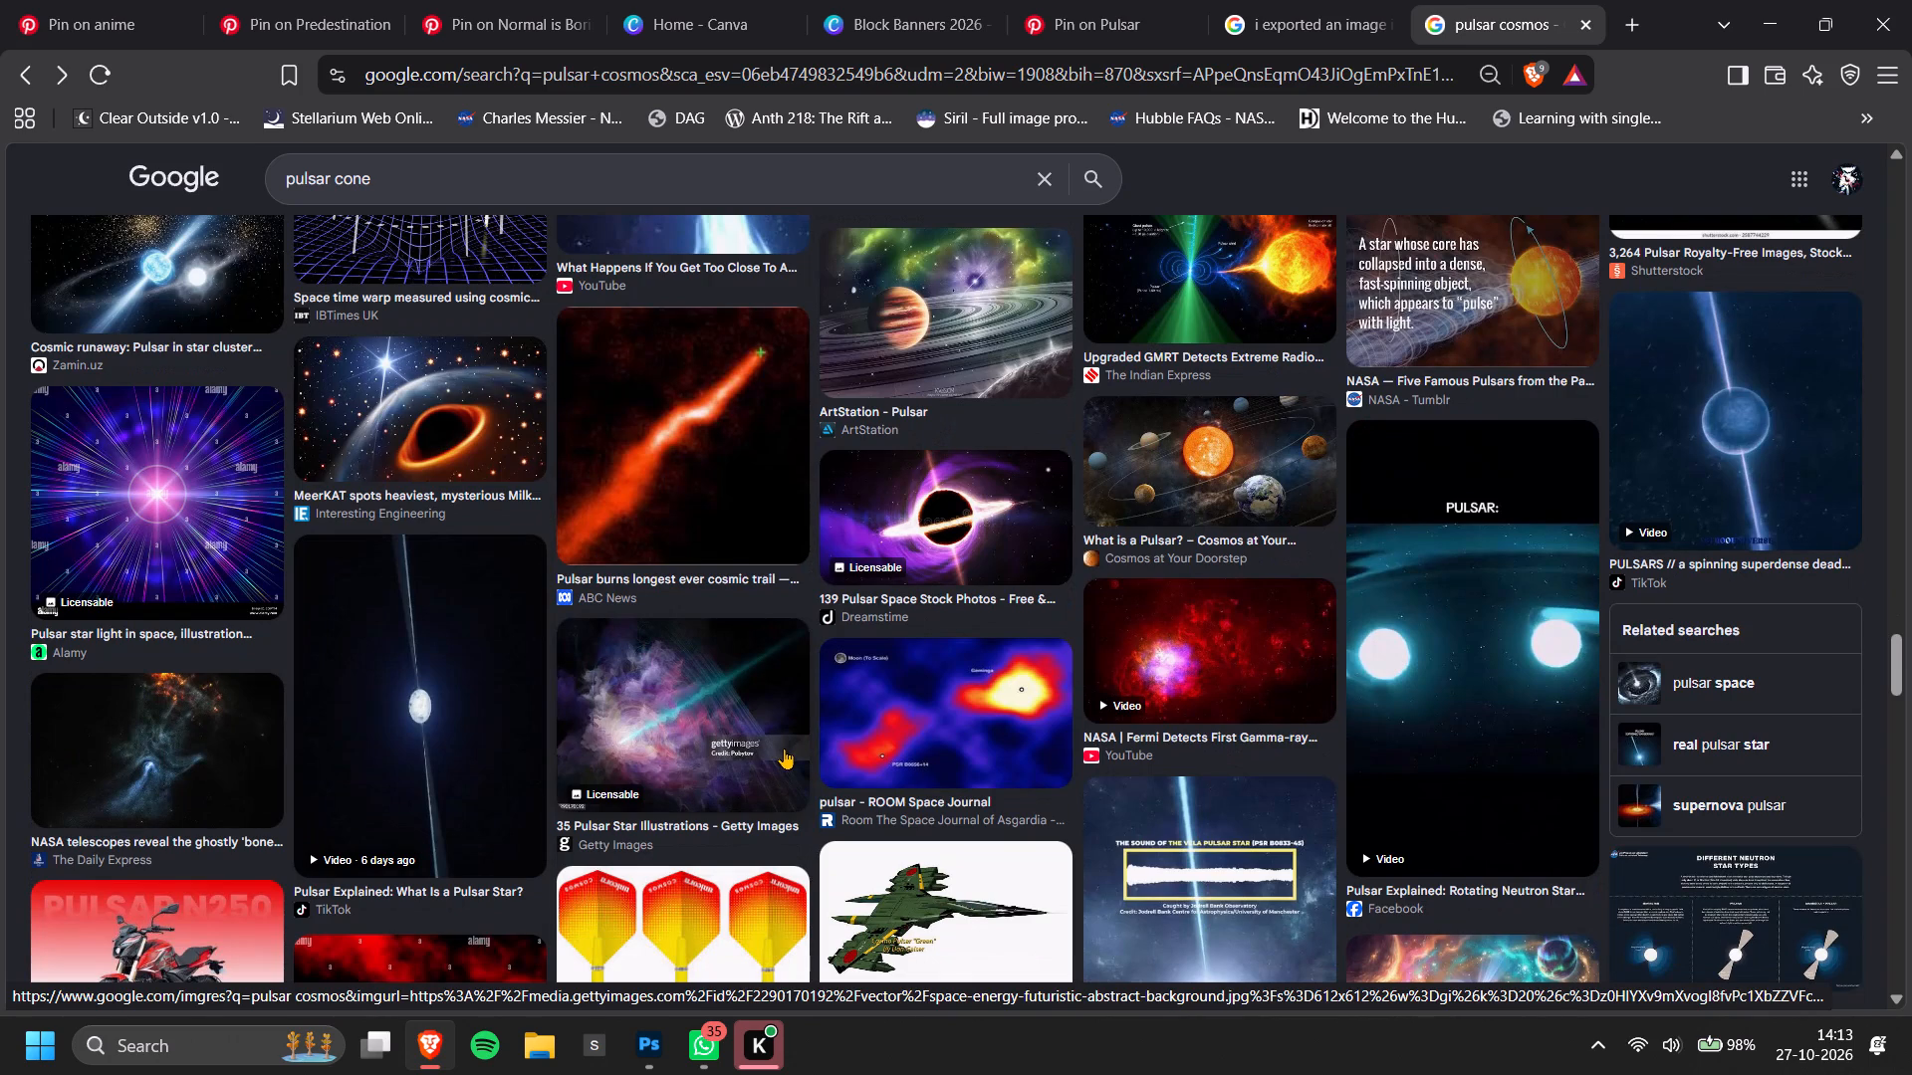
{"action": "scroll", "coordinate": [852, 769], "scroll_direction": "down", "scroll_amount": 3}
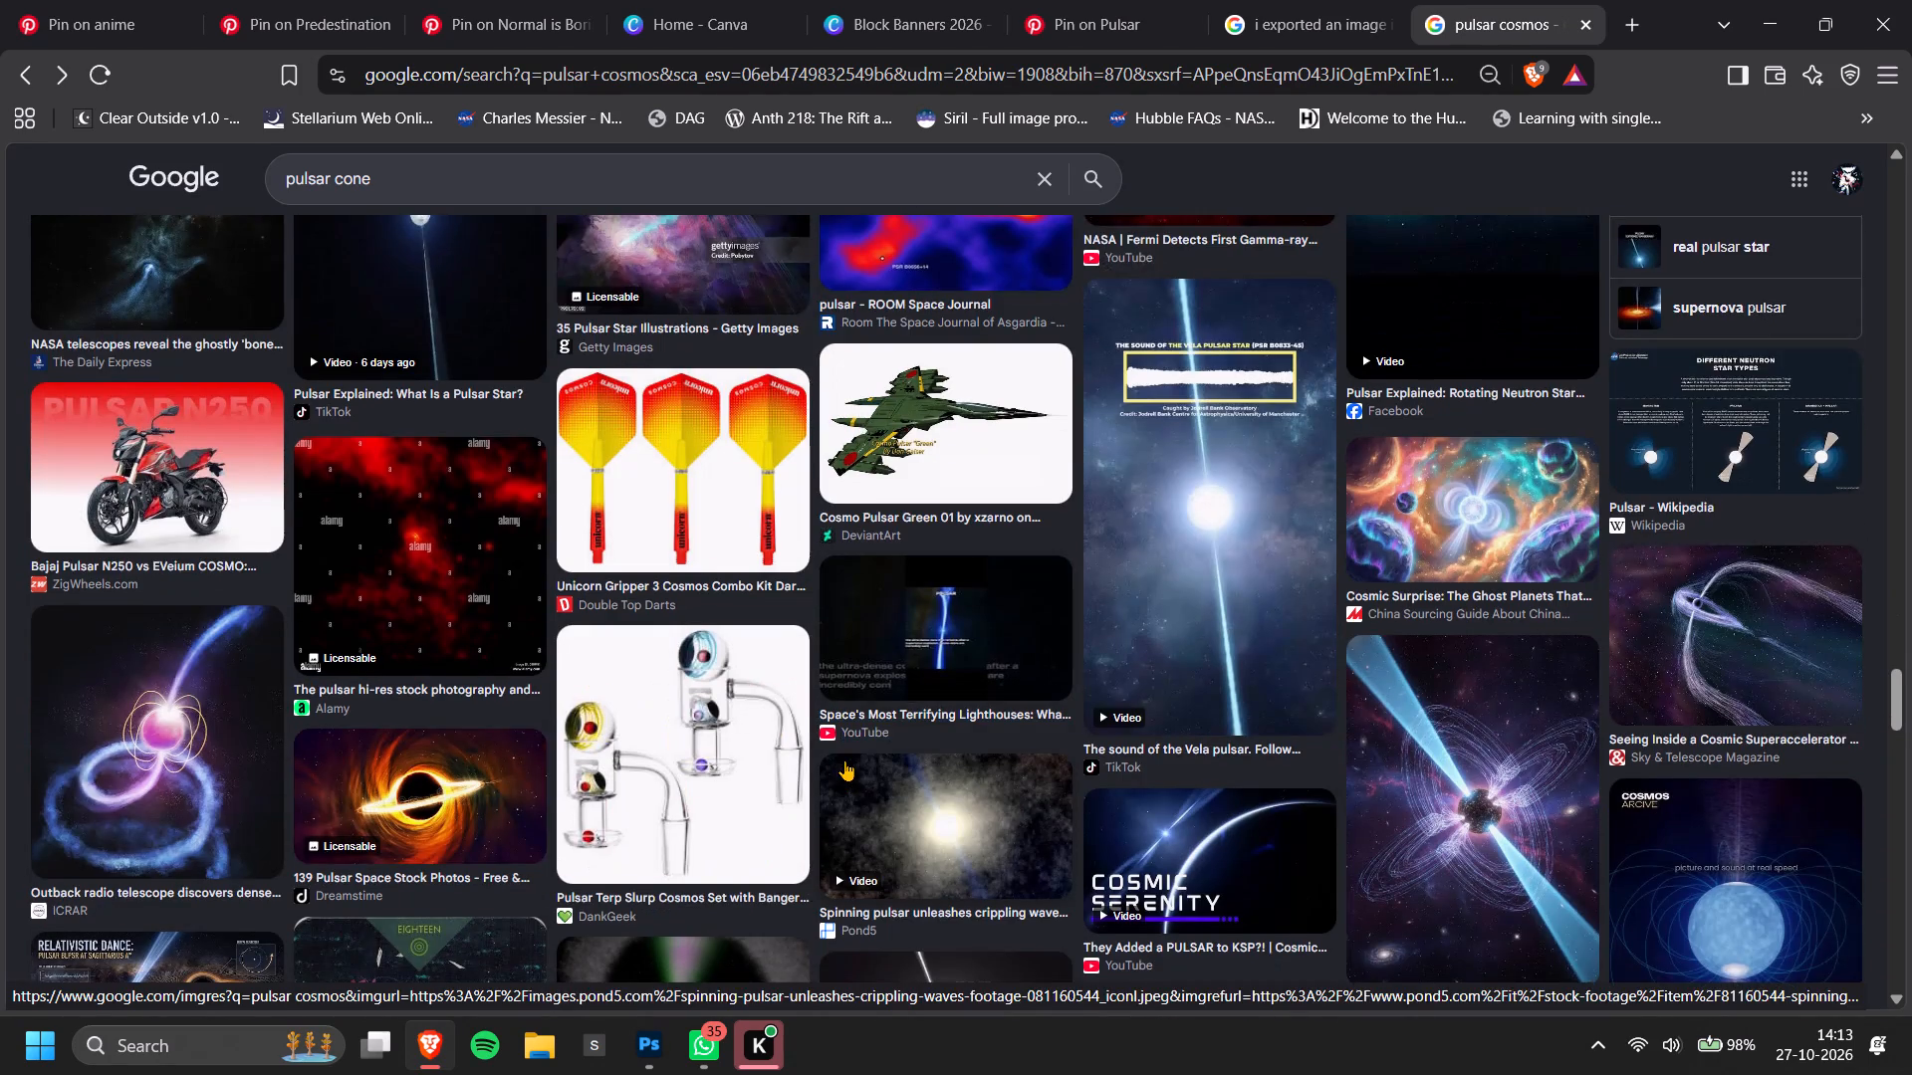
{"action": "scroll", "coordinate": [844, 760], "scroll_direction": "down", "scroll_amount": 2}
Preview the "A cosmic lighthouse" and "Pulsars: rapidly rotating neutron stars" images from Facebook and examine the images related to them.
{"action": "left_click", "coordinate": [1479, 453]}
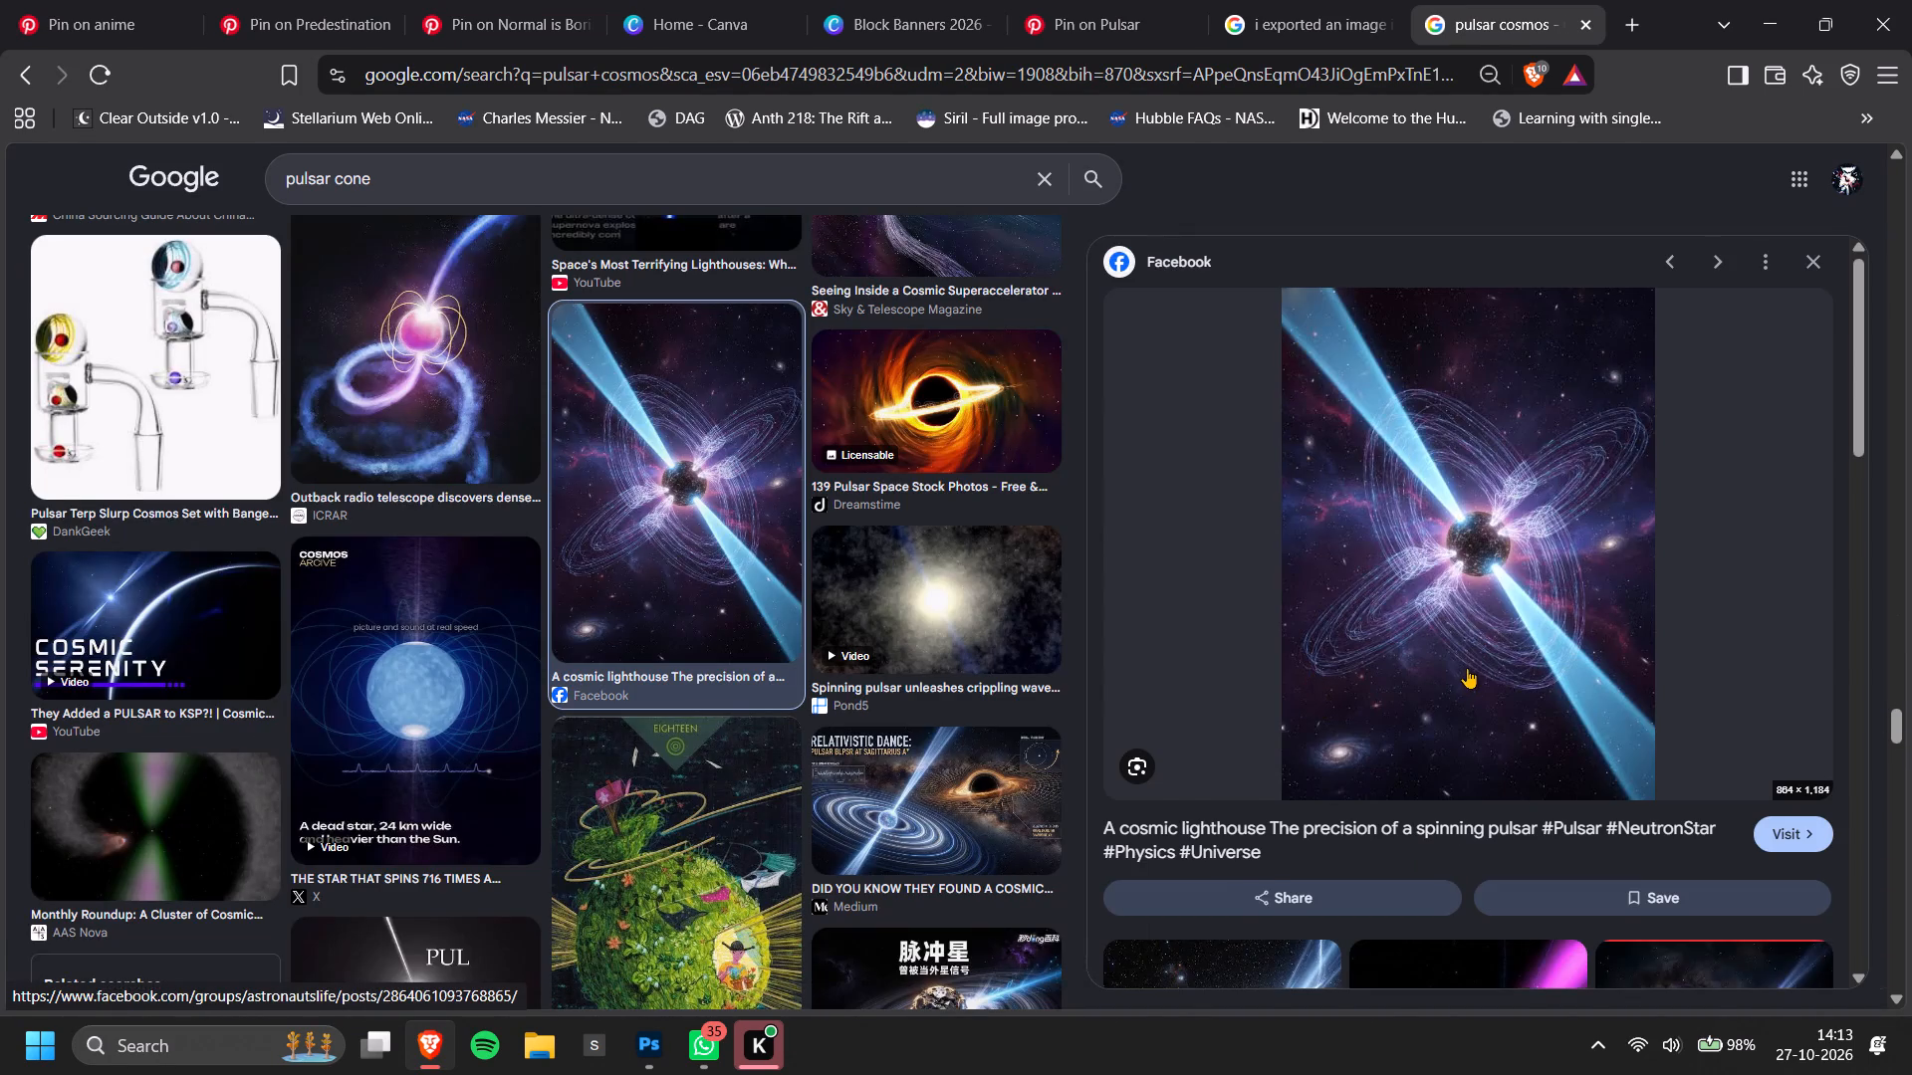
{"action": "scroll", "coordinate": [1467, 668], "scroll_direction": "down", "scroll_amount": 5}
{"action": "scroll", "coordinate": [1291, 651], "scroll_direction": "up", "scroll_amount": 1}
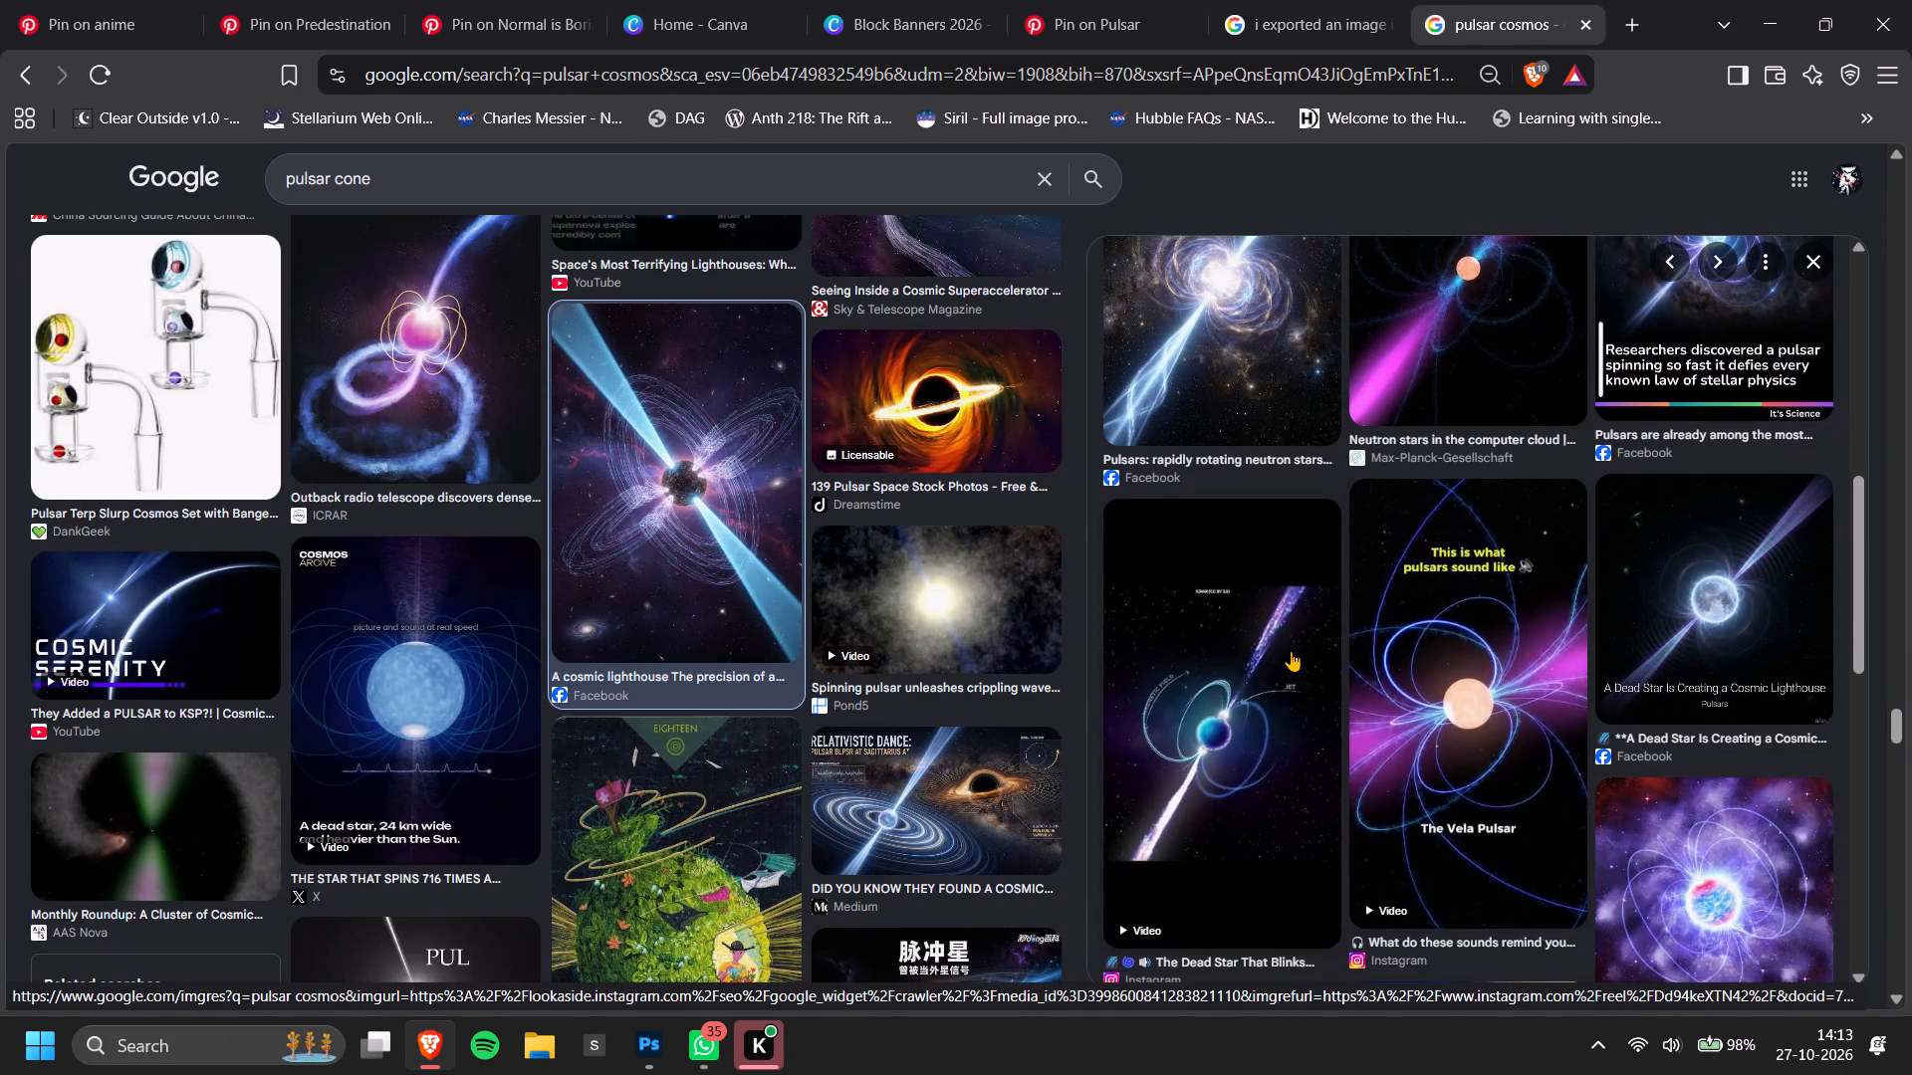
{"action": "left_click", "coordinate": [1232, 497]}
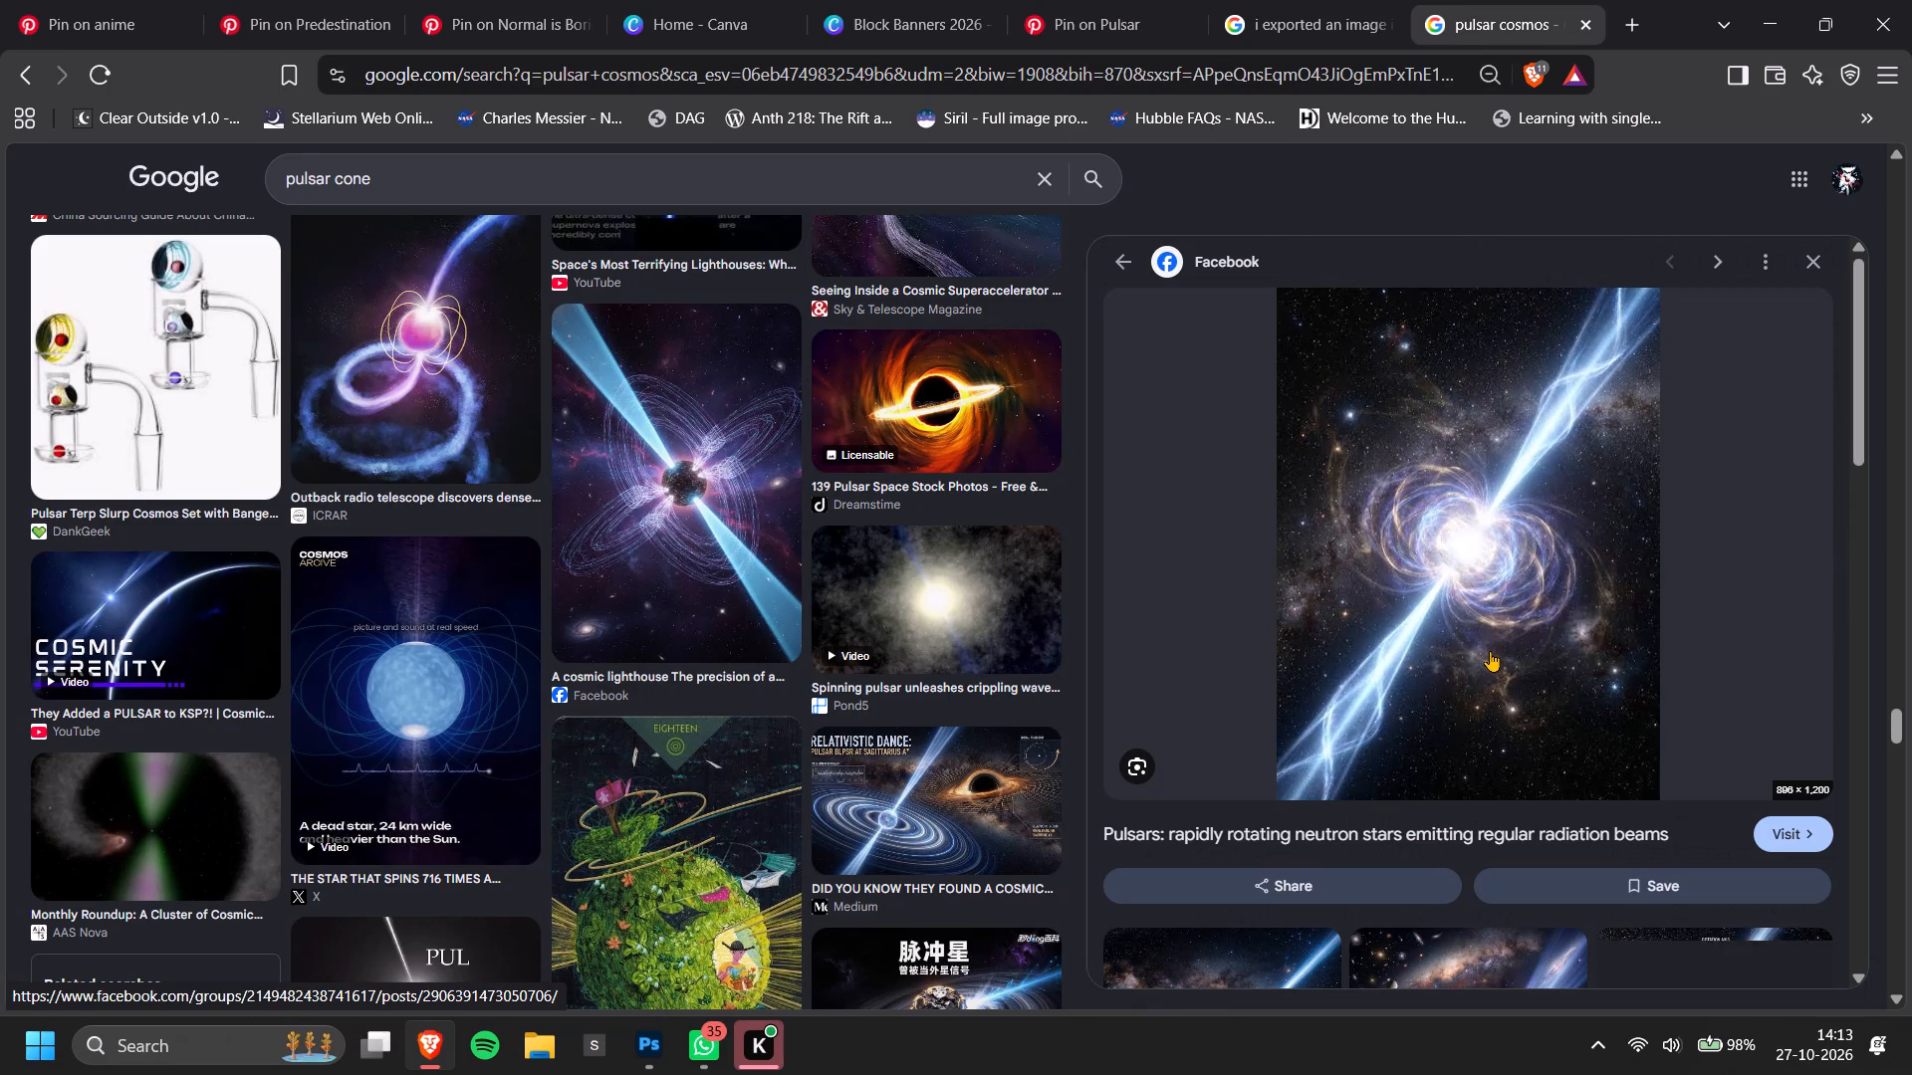
{"action": "scroll", "coordinate": [1490, 651], "scroll_direction": "down", "scroll_amount": 6}
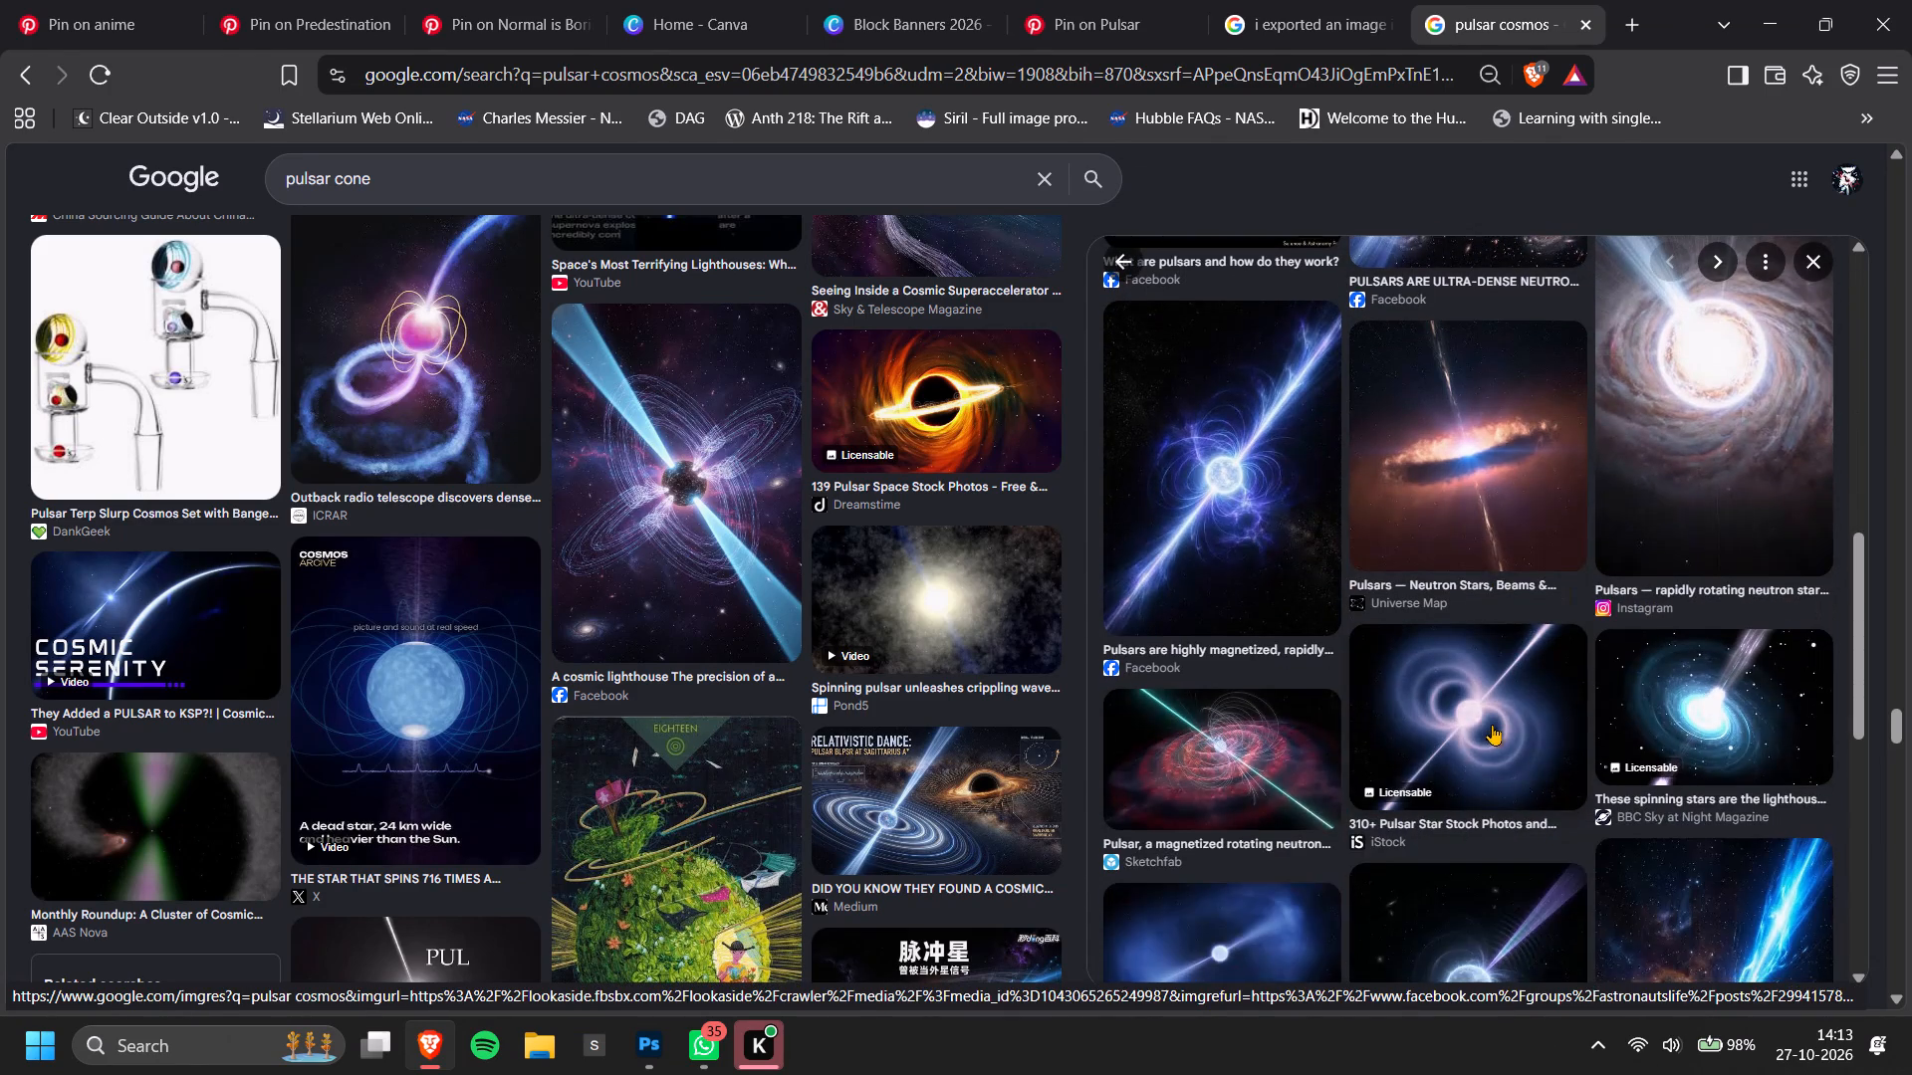
Look through the remaining "pulsar cosmos" image results for suitable beam imagery and return to the first results.
{"action": "scroll", "coordinate": [697, 598], "scroll_direction": "down", "scroll_amount": 4}
{"action": "scroll", "coordinate": [555, 639], "scroll_direction": "down", "scroll_amount": 3}
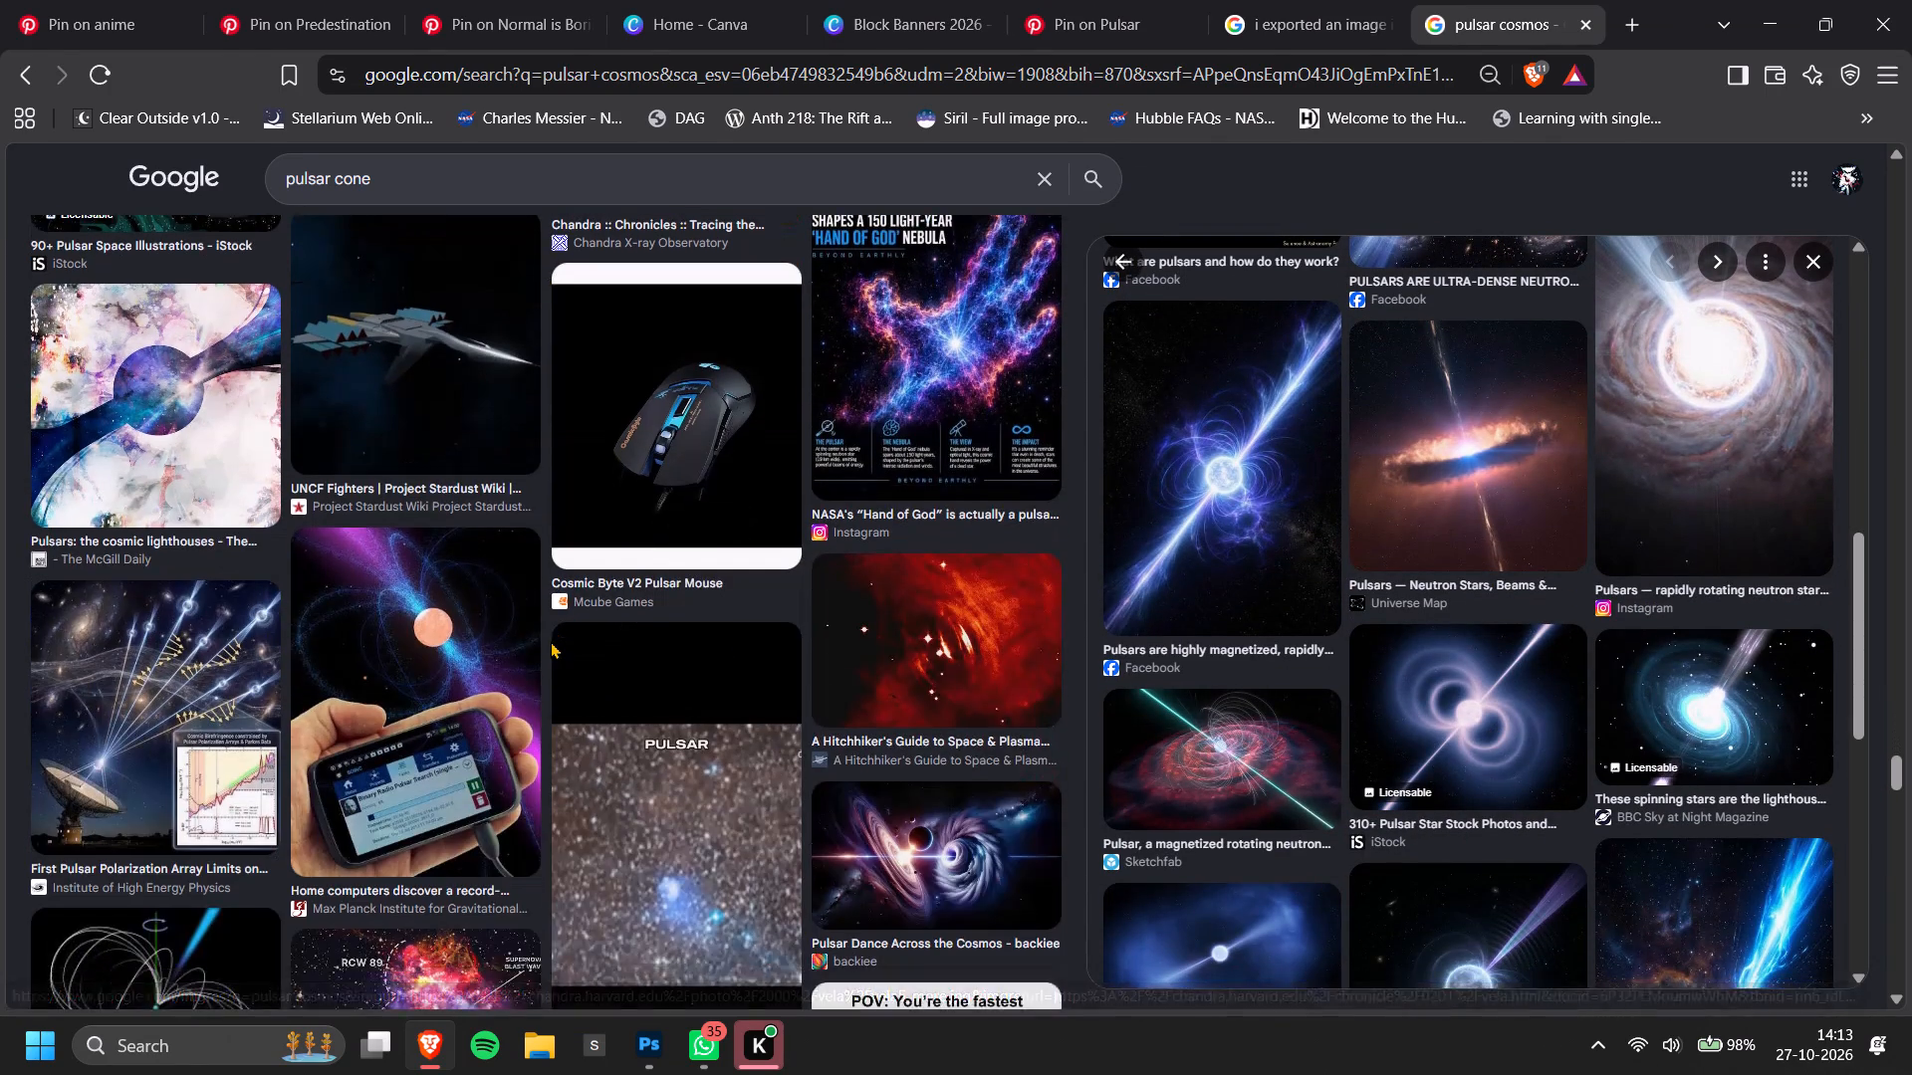
{"action": "scroll", "coordinate": [551, 641], "scroll_direction": "down", "scroll_amount": 10}
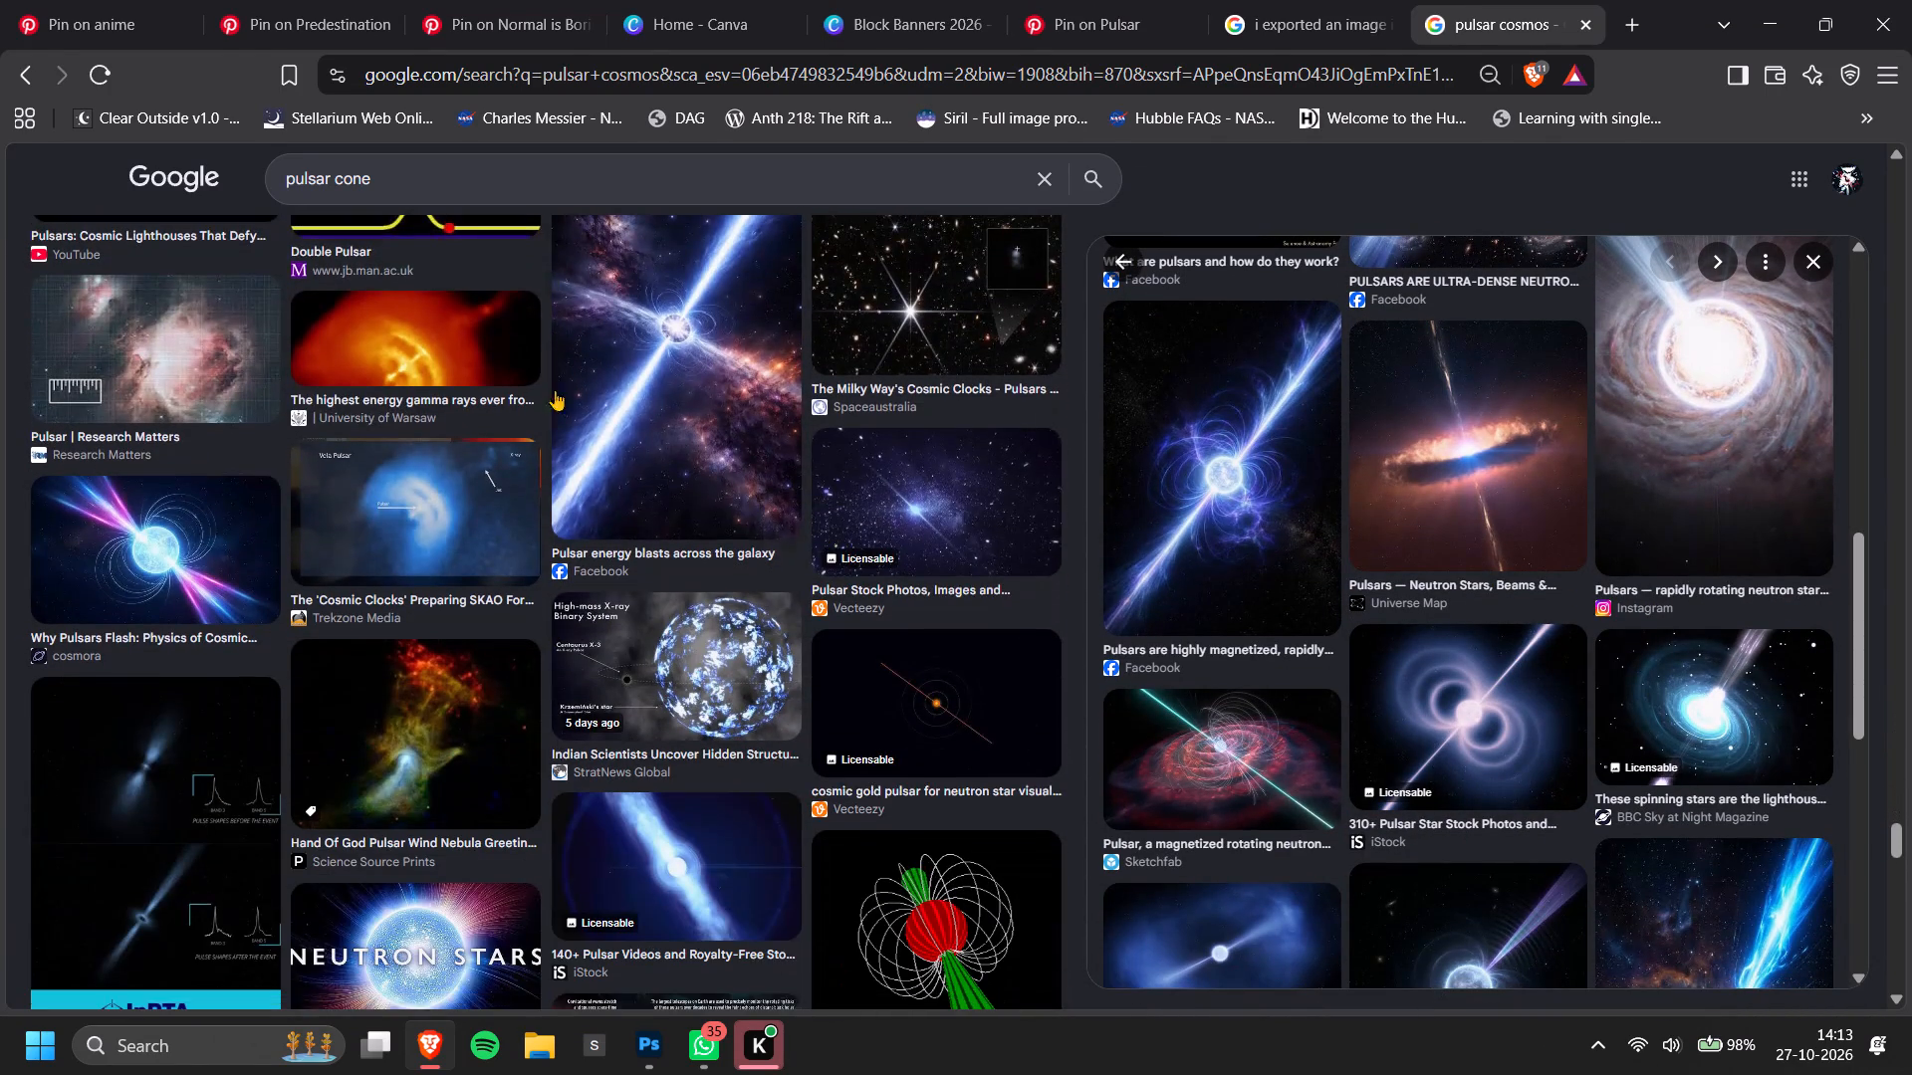
{"action": "left_click", "coordinate": [481, 175]}
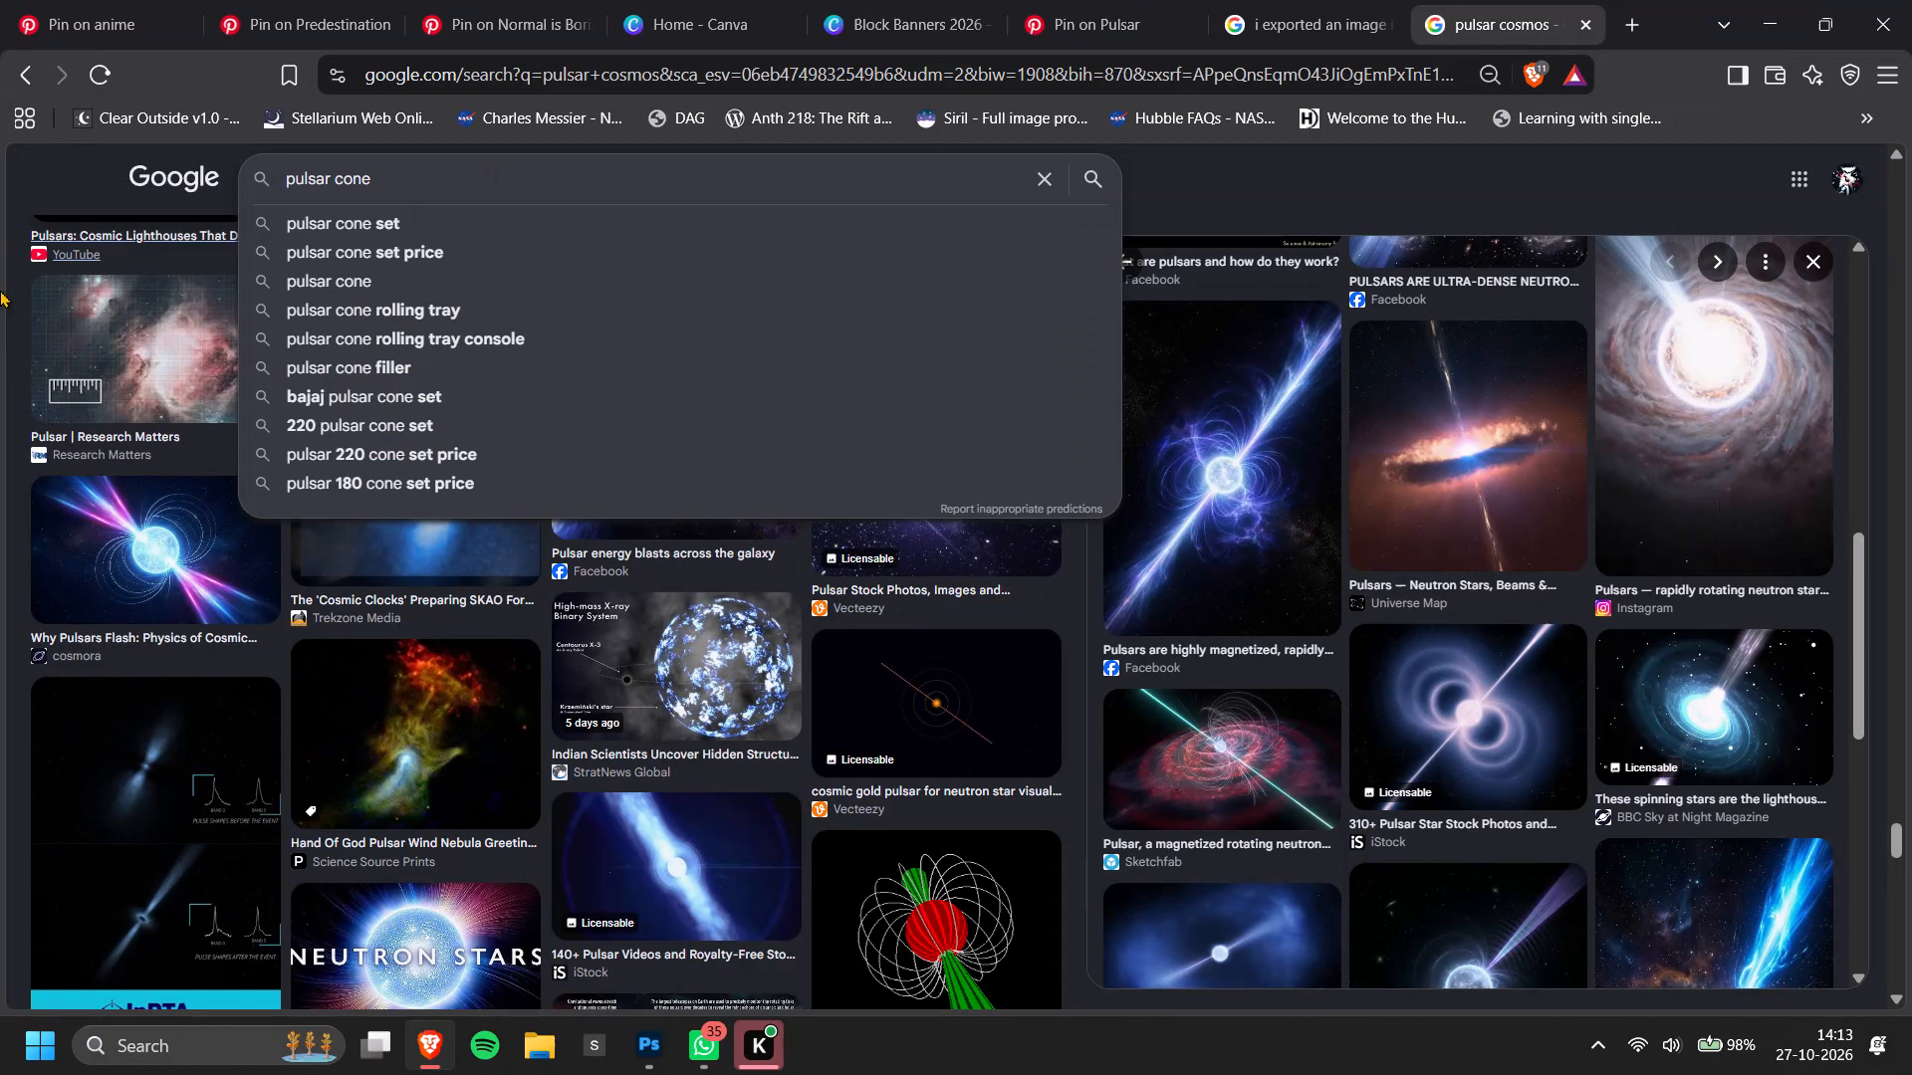
{"action": "left_click", "coordinate": [0, 582]}
{"action": "left_click", "coordinate": [20, 569]}
{"action": "scroll", "coordinate": [20, 565], "scroll_direction": "up", "scroll_amount": 20}
{"action": "scroll", "coordinate": [20, 565], "scroll_direction": "up", "scroll_amount": 2}
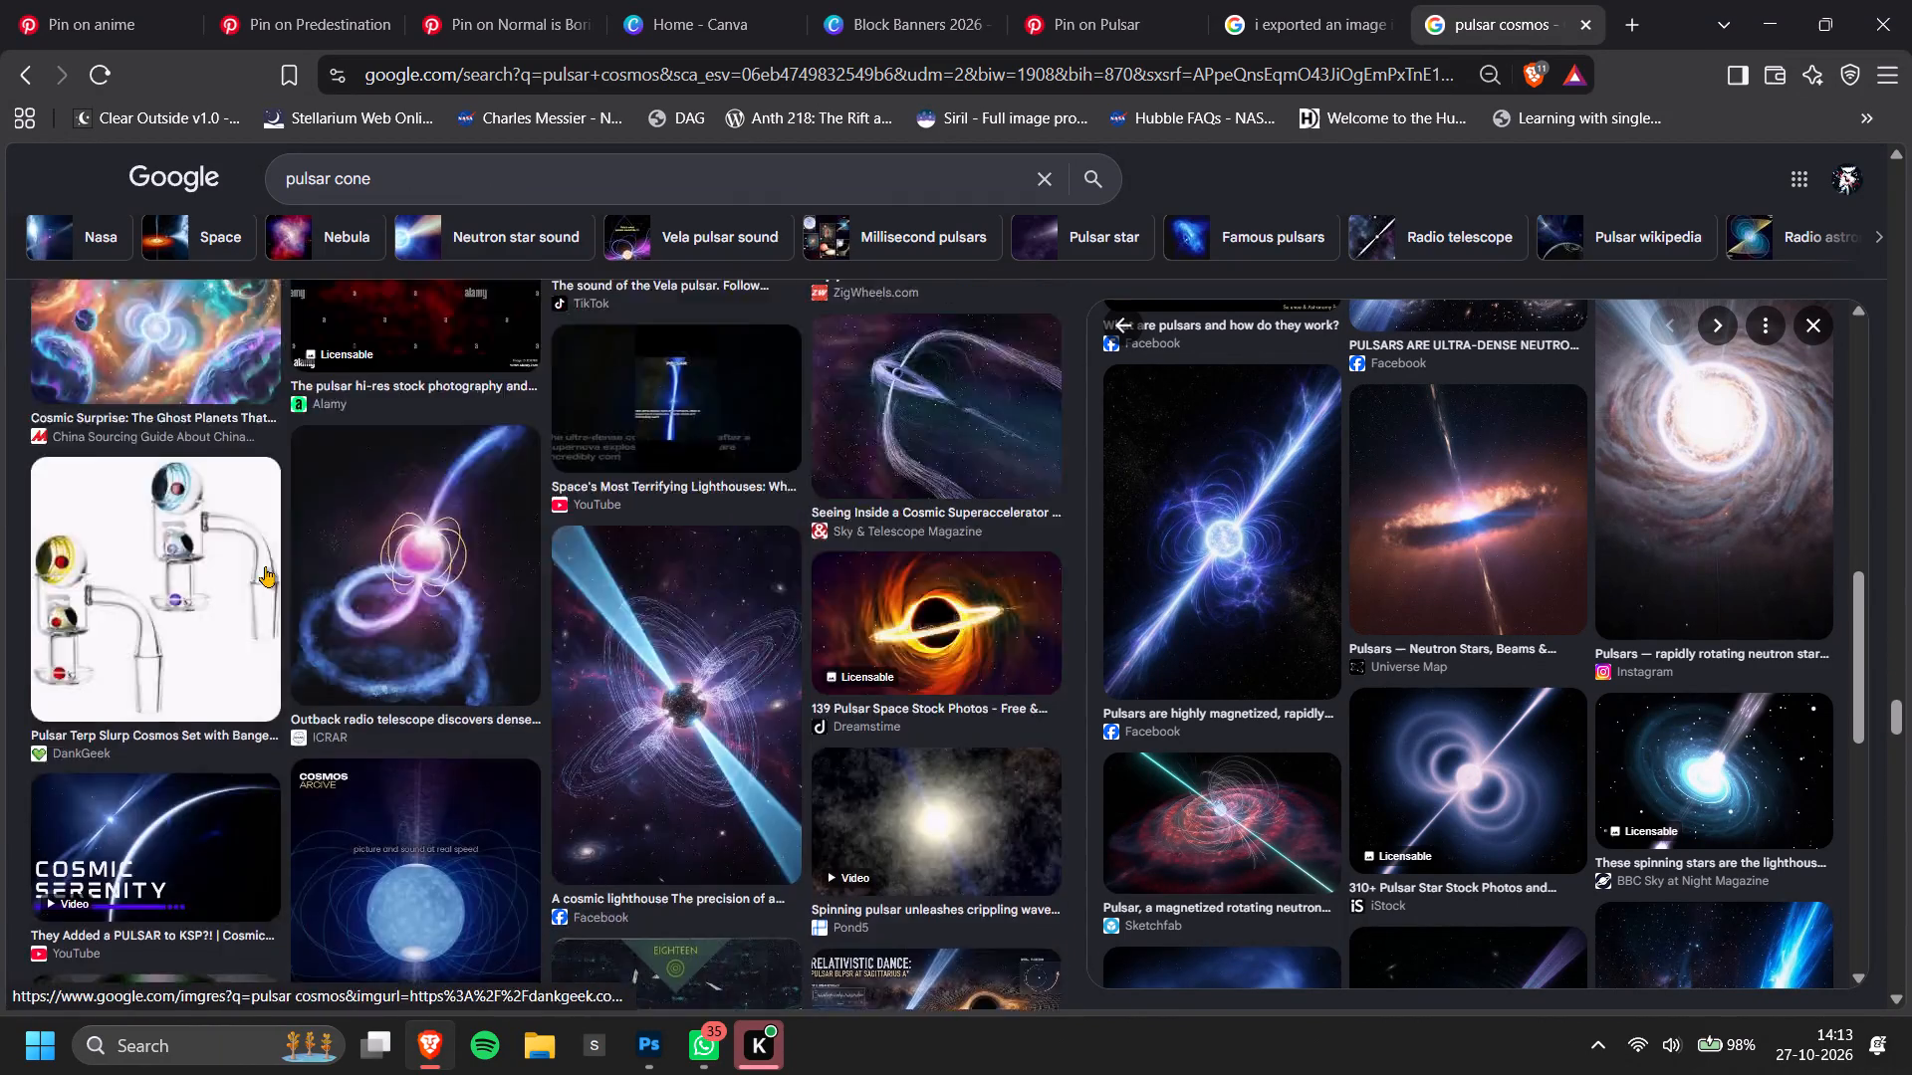
{"action": "scroll", "coordinate": [265, 566], "scroll_direction": "up", "scroll_amount": 20}
{"action": "scroll", "coordinate": [265, 566], "scroll_direction": "up", "scroll_amount": 20}
{"action": "scroll", "coordinate": [265, 566], "scroll_direction": "up", "scroll_amount": 8}
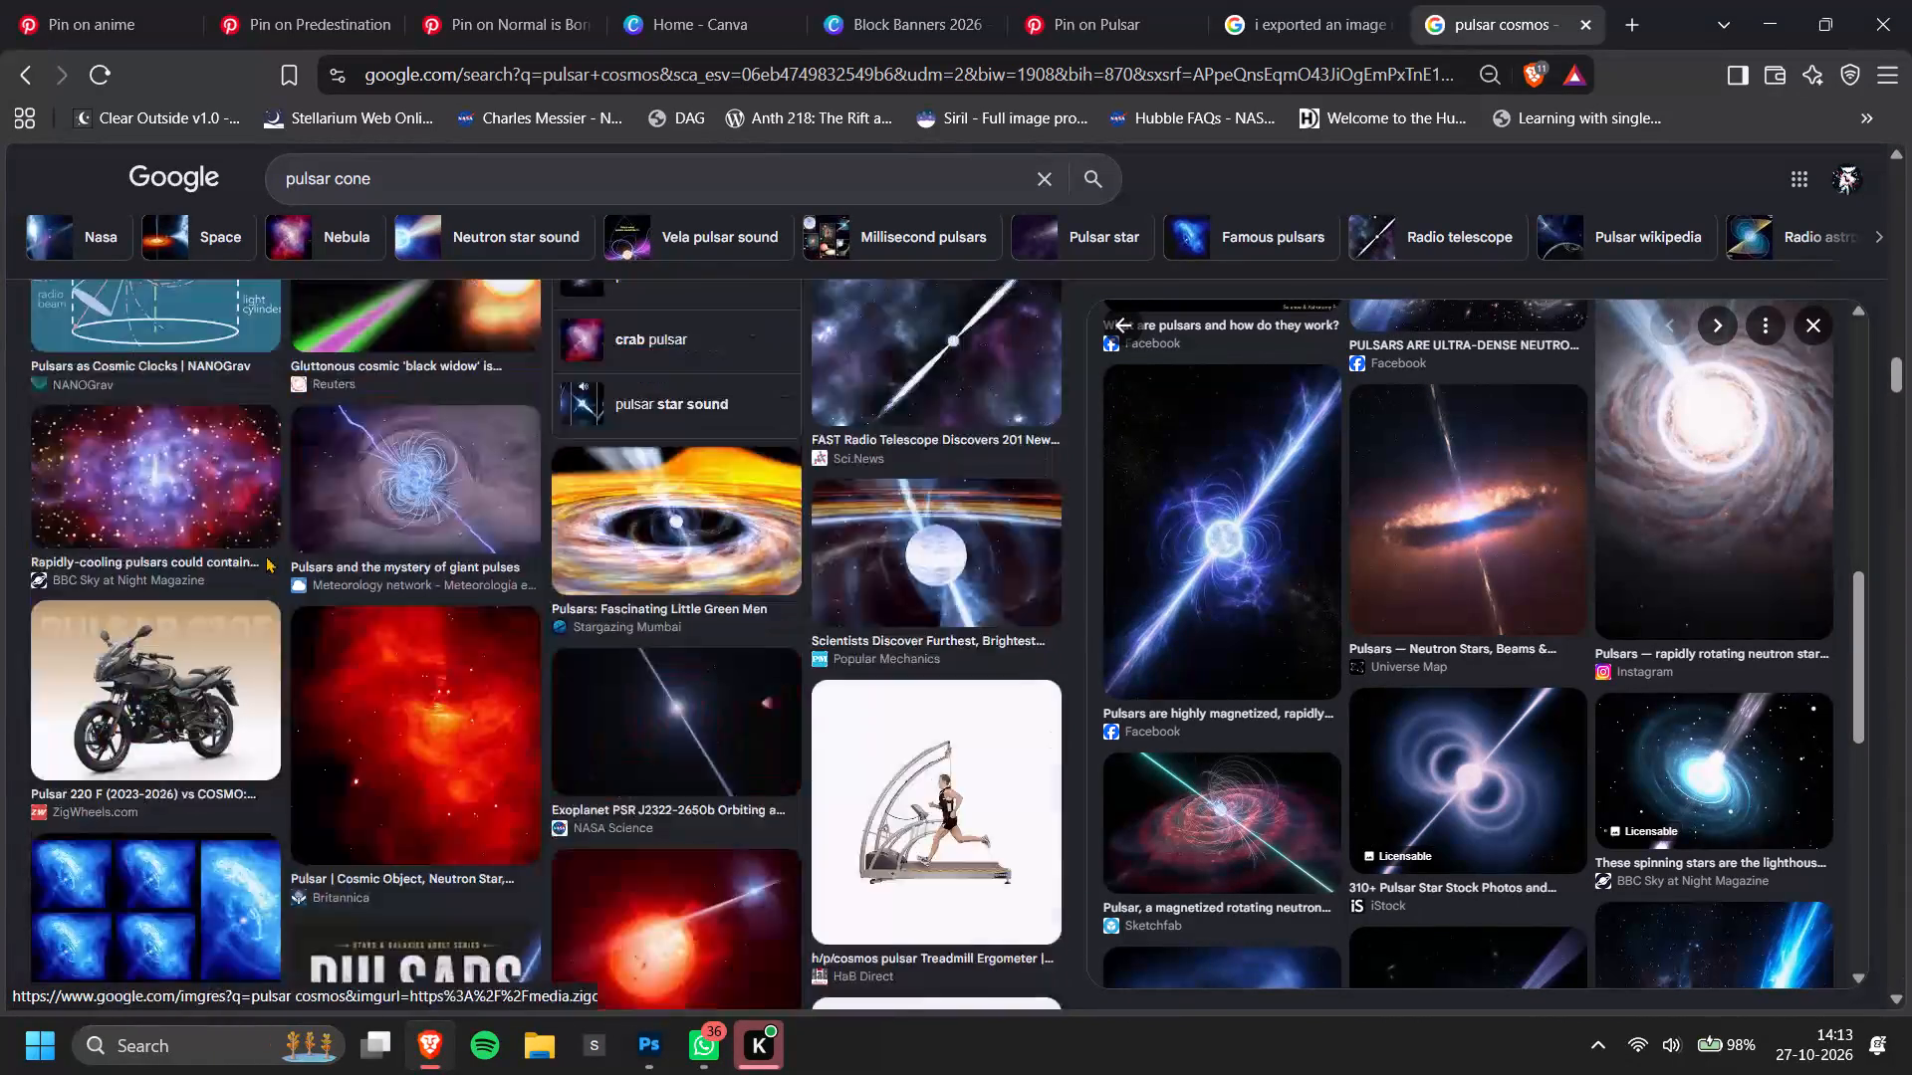
{"action": "scroll", "coordinate": [266, 555], "scroll_direction": "up", "scroll_amount": 20}
{"action": "scroll", "coordinate": [266, 555], "scroll_direction": "up", "scroll_amount": 15}
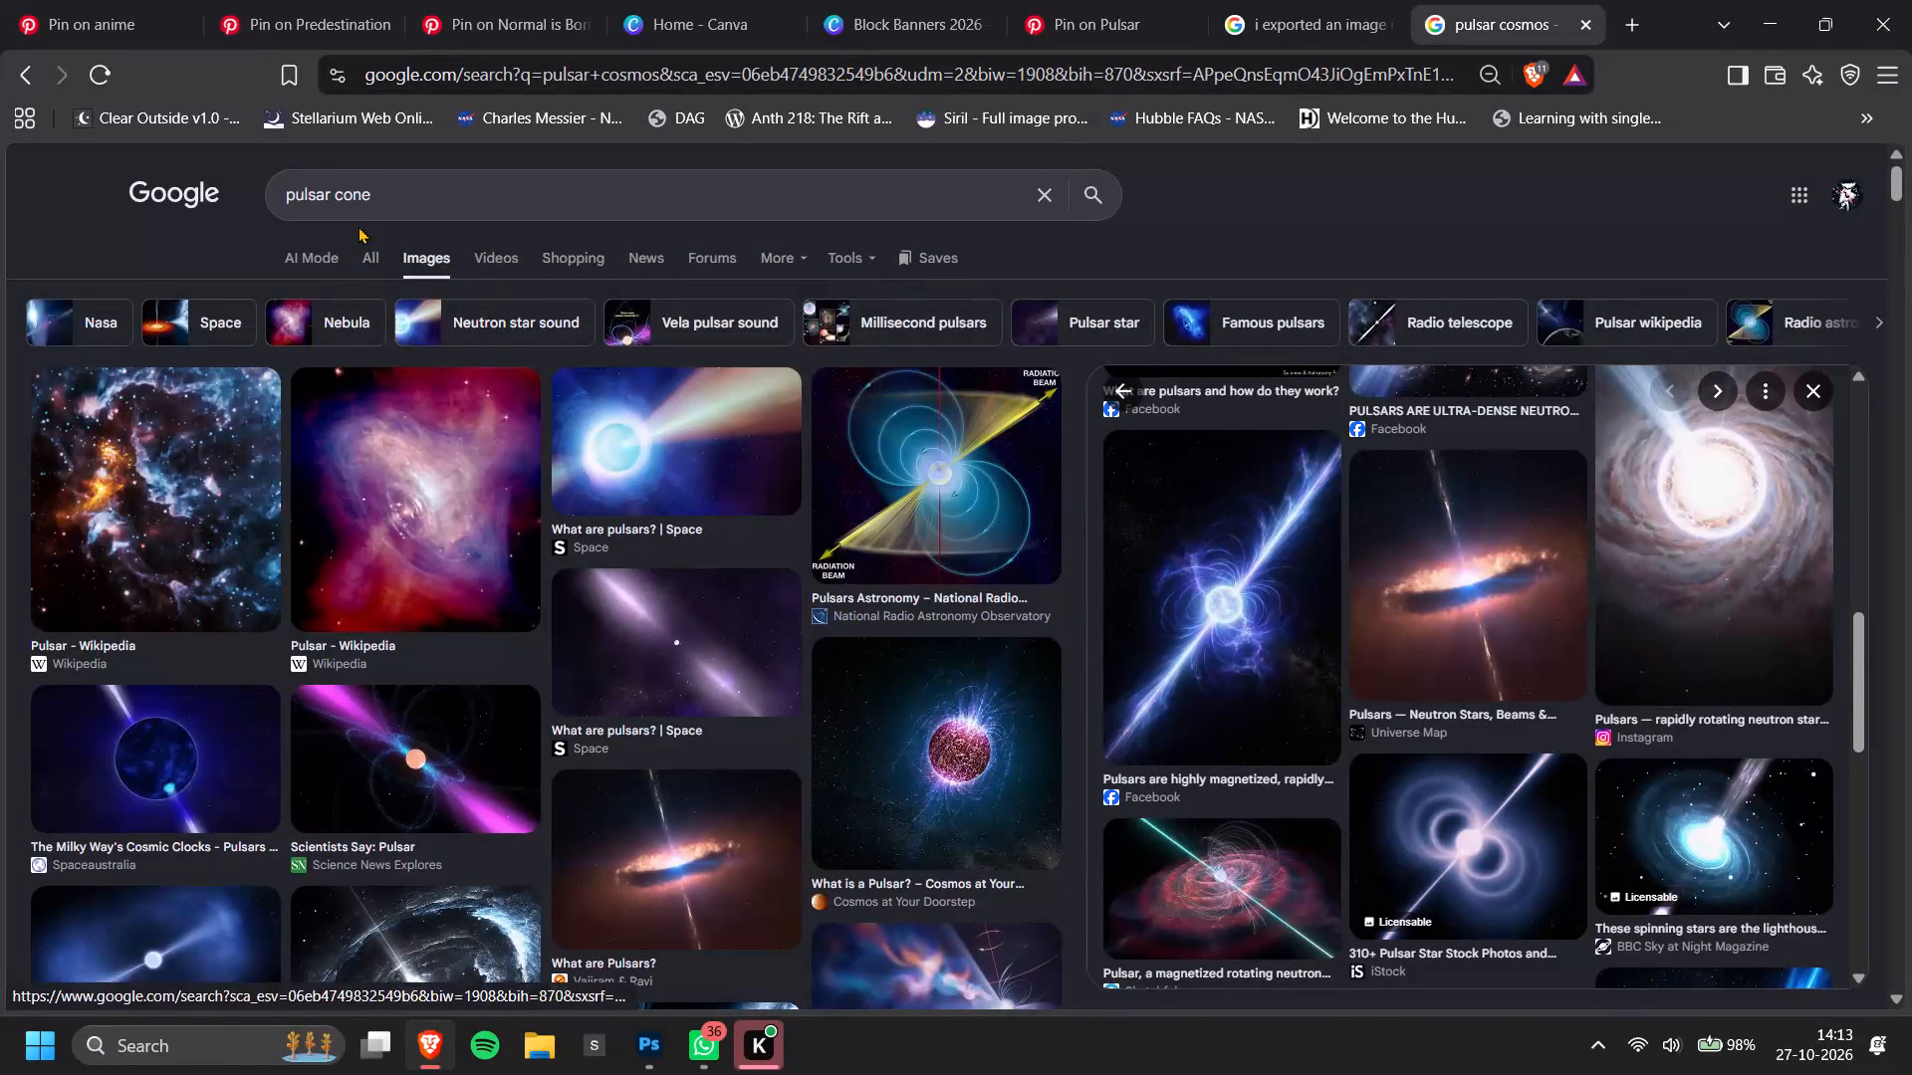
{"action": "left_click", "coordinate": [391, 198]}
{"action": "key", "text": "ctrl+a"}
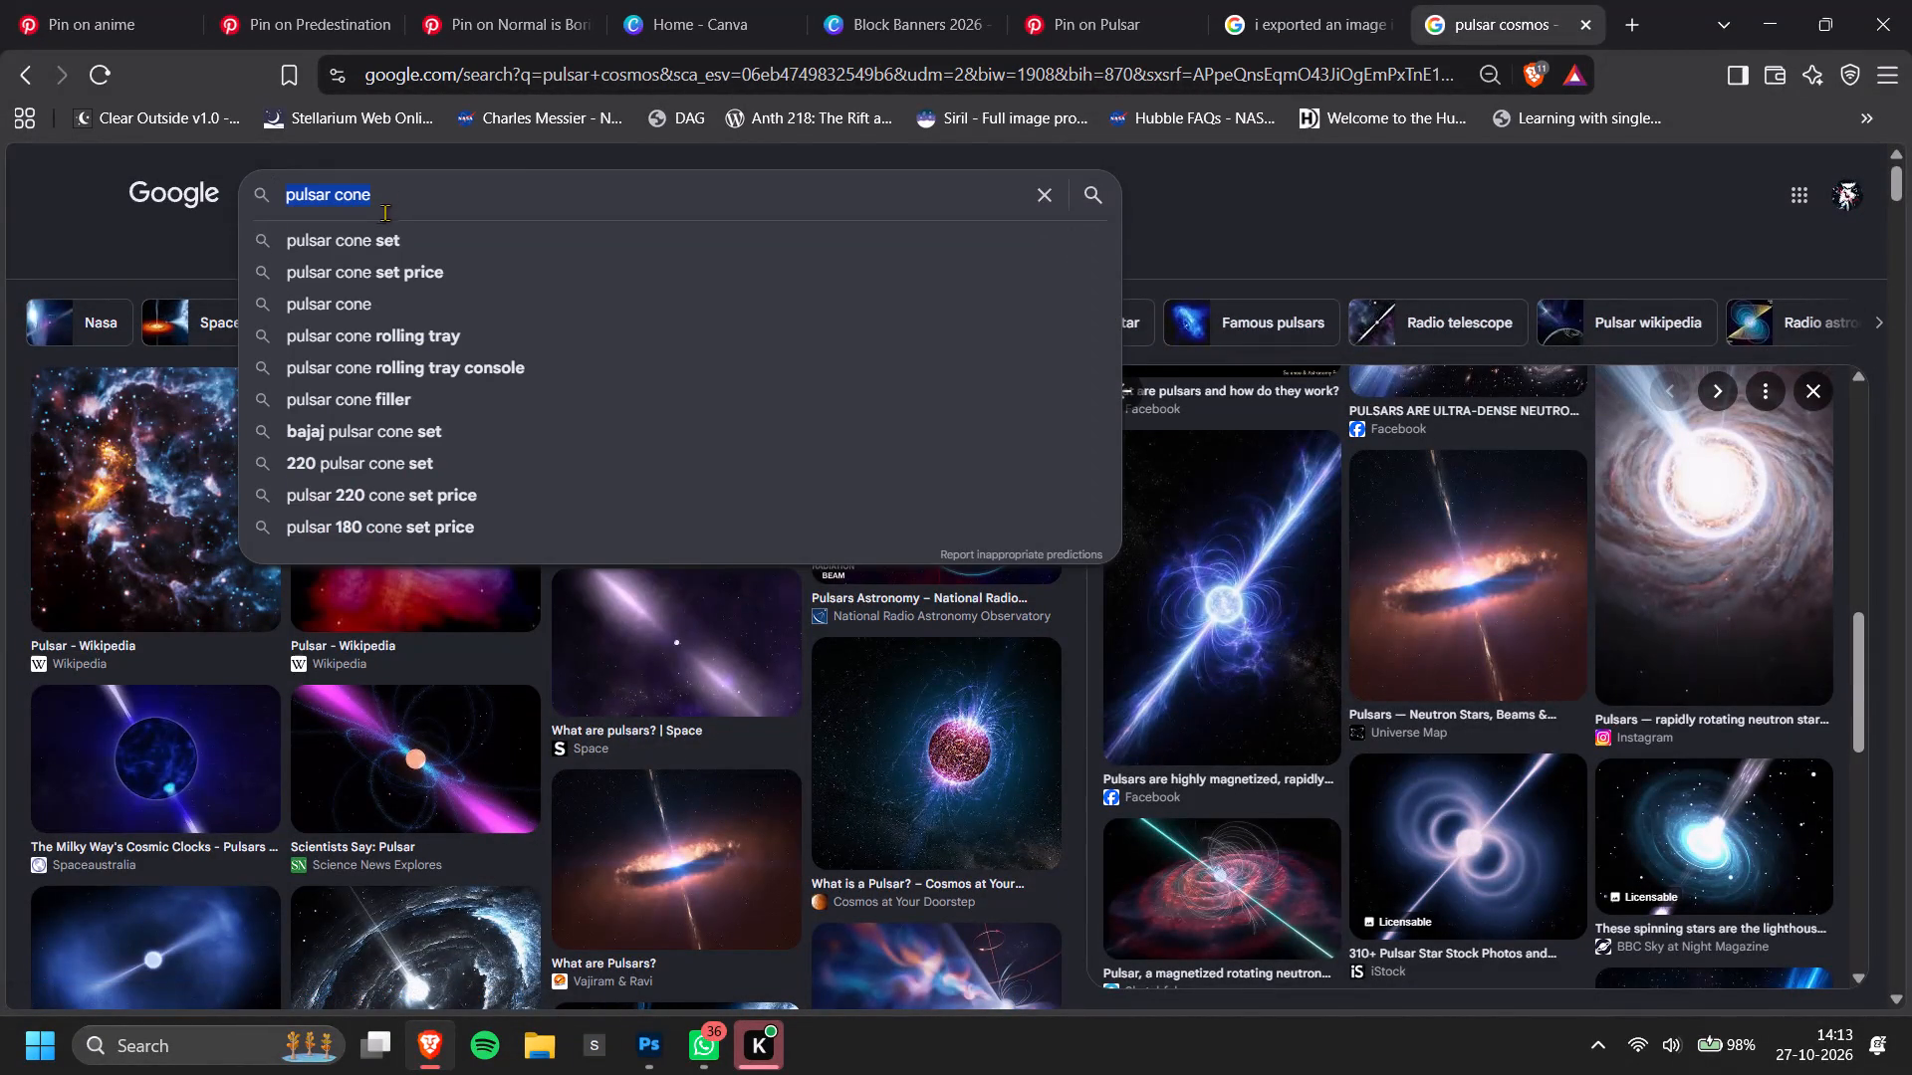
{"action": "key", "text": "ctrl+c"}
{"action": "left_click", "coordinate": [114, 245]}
Show all web results for "pulsar cosmos" and open the Wikipedia Pulsar article in a new tab.
{"action": "left_click", "coordinate": [371, 254]}
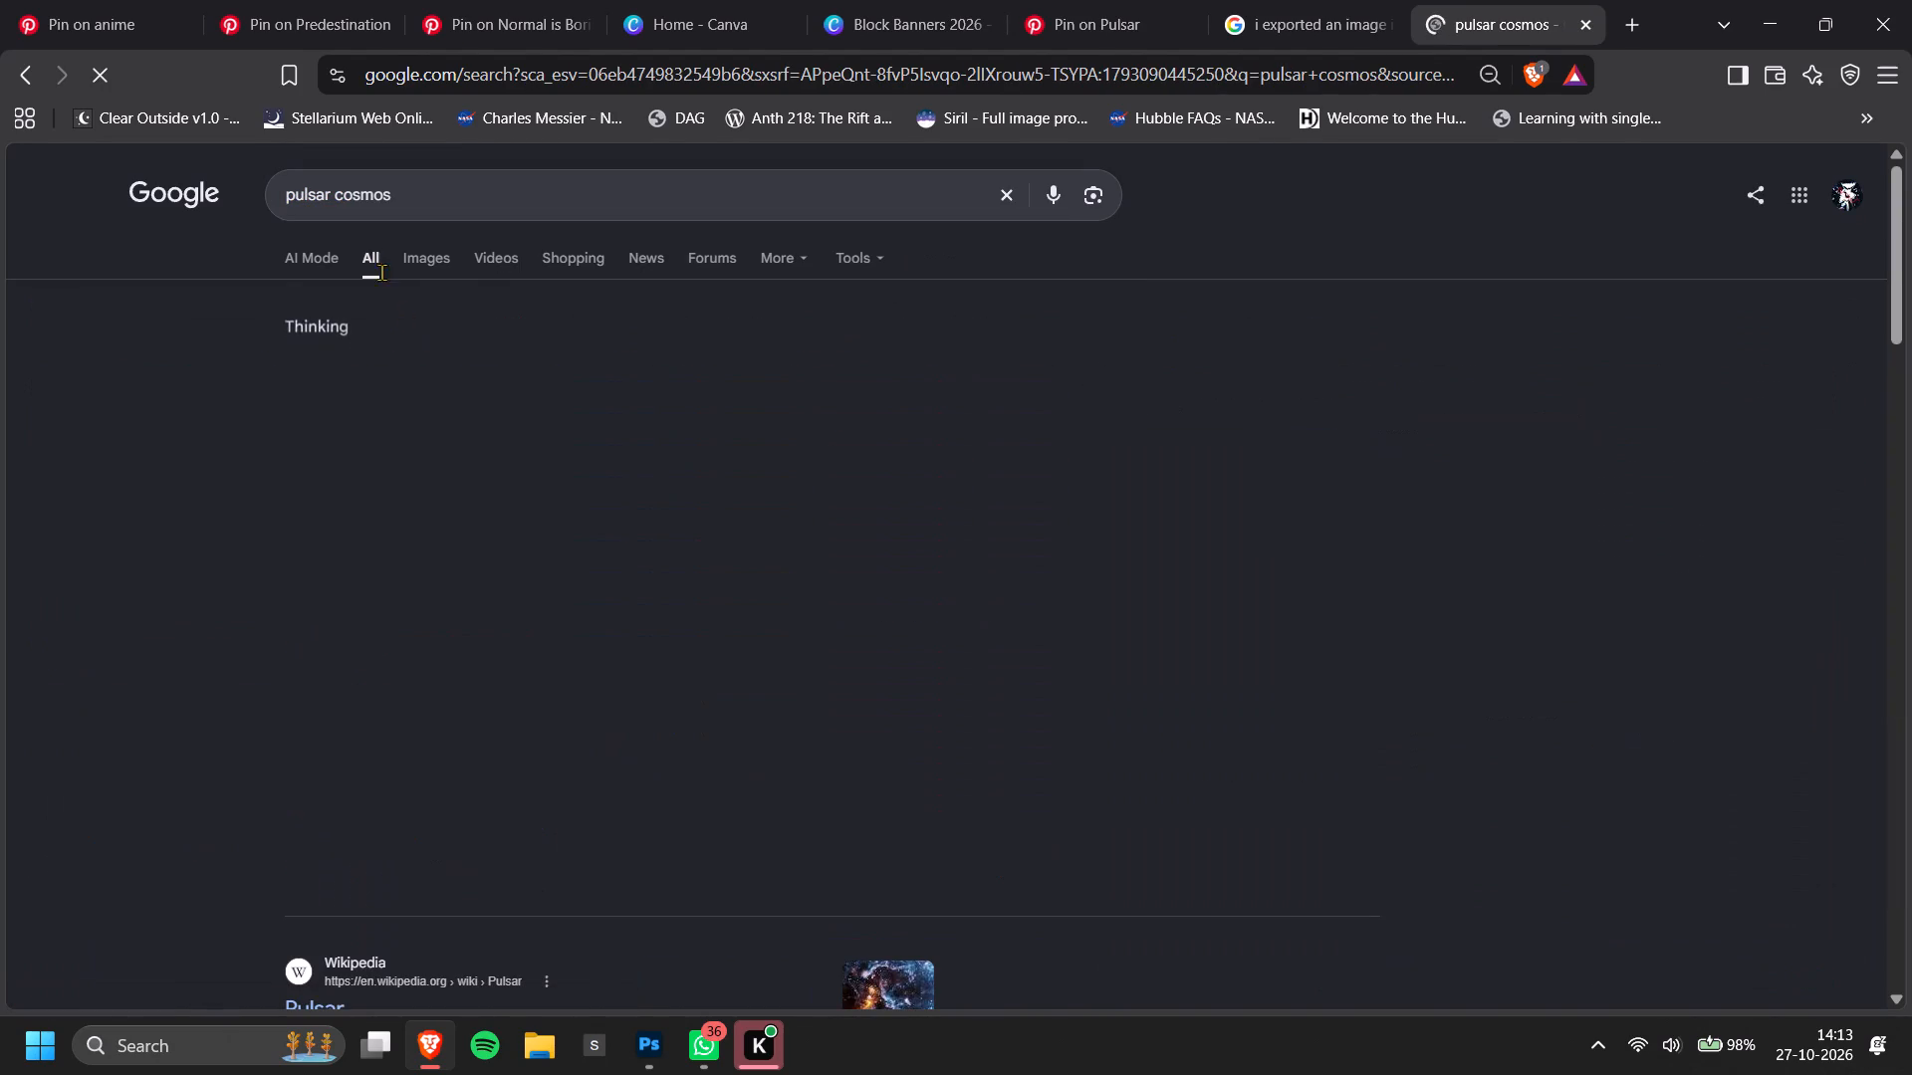
{"action": "scroll", "coordinate": [383, 504], "scroll_direction": "down", "scroll_amount": 1}
{"action": "scroll", "coordinate": [402, 813], "scroll_direction": "down", "scroll_amount": 1}
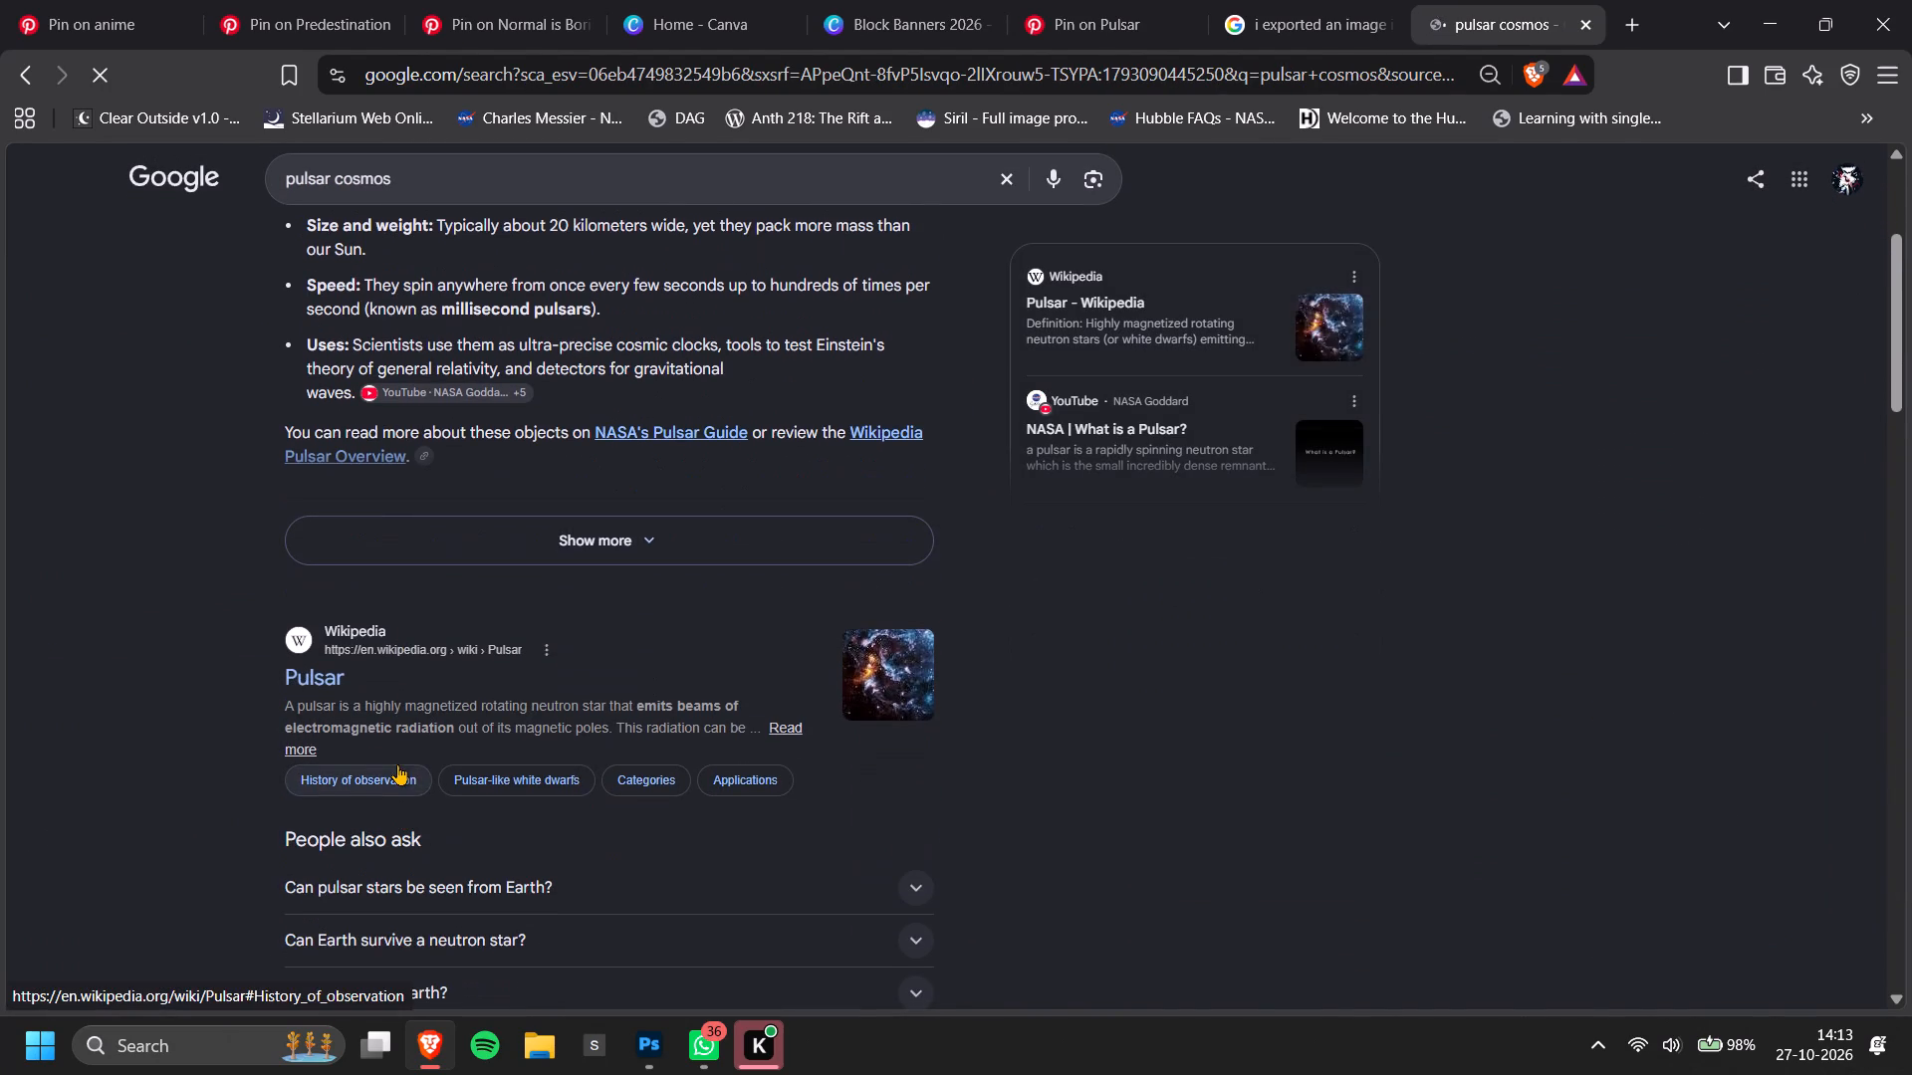
{"action": "right_click", "coordinate": [328, 688]}
{"action": "left_click", "coordinate": [607, 314]}
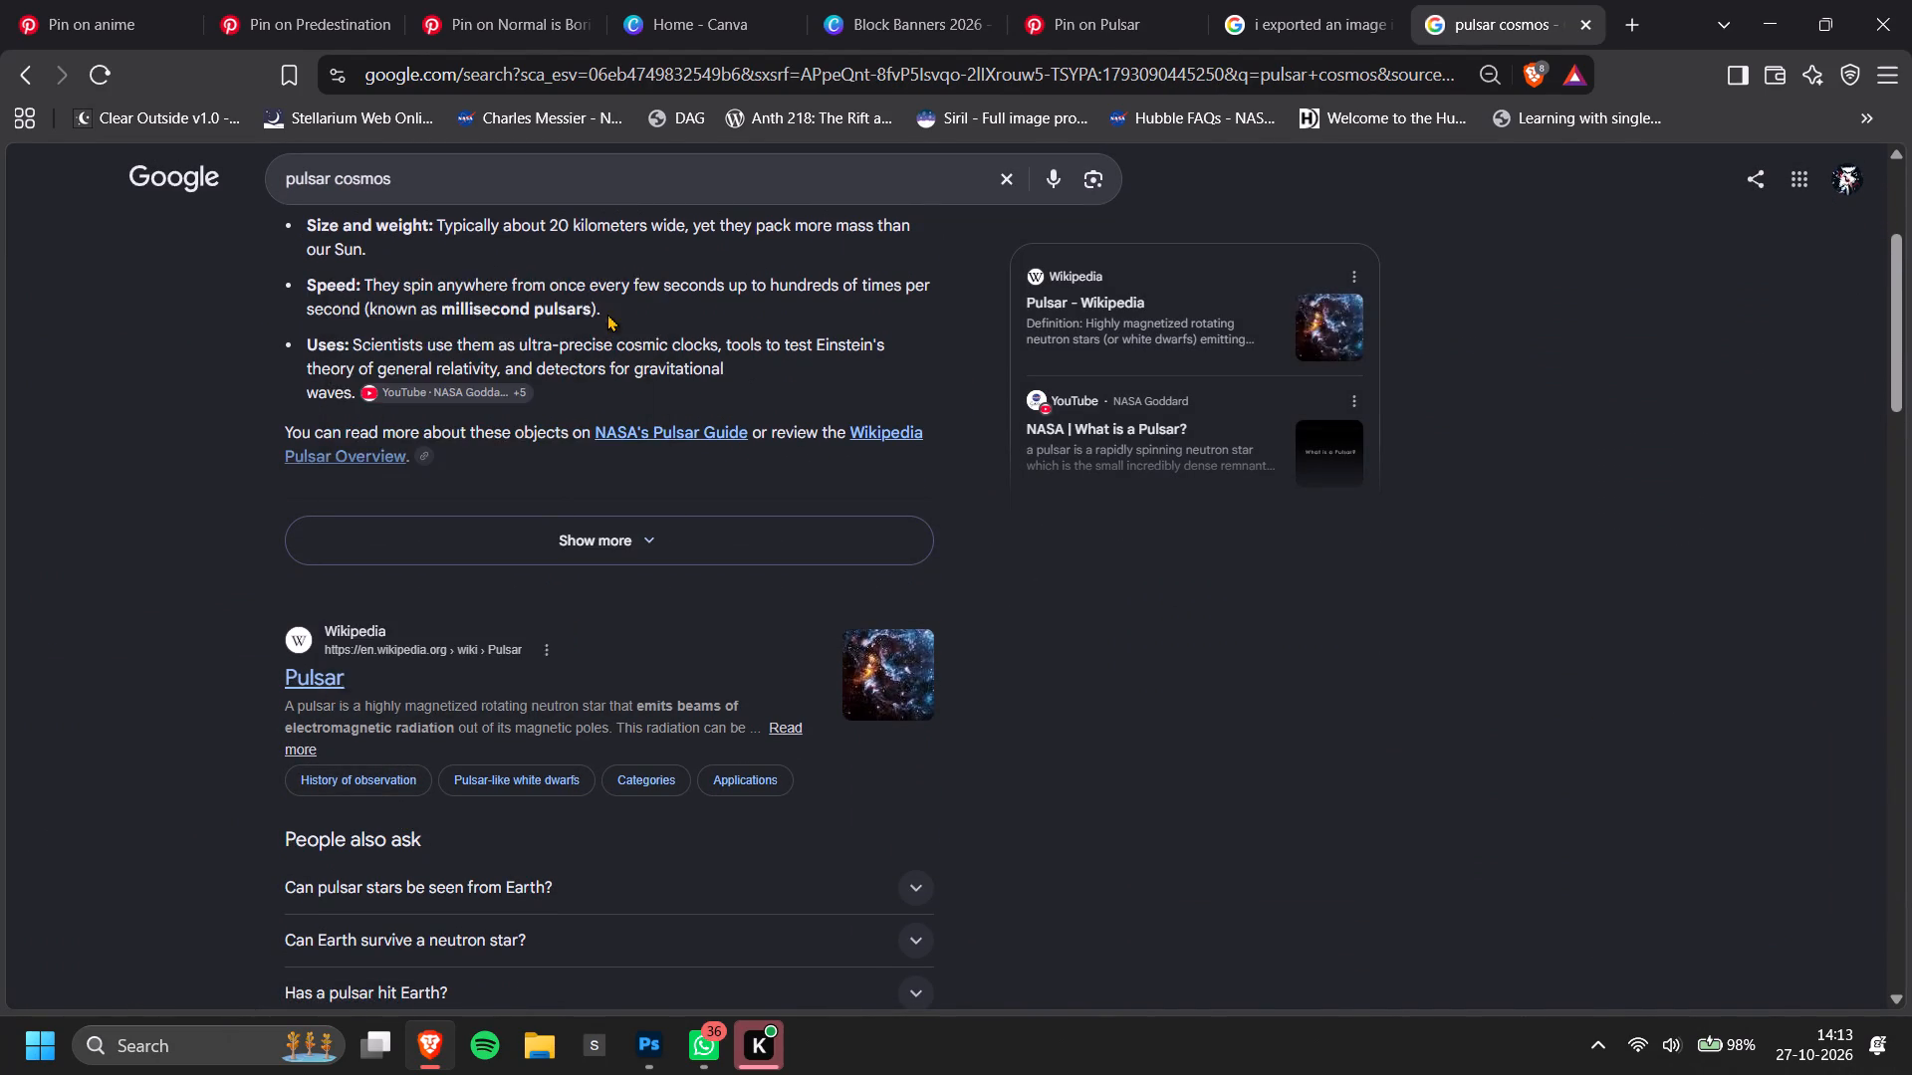
Open NANOGrav's "Pulsars as Cosmic Clocks" page from the web results and copy its large pulsar header image.
{"action": "scroll", "coordinate": [1335, 823], "scroll_direction": "down", "scroll_amount": 8}
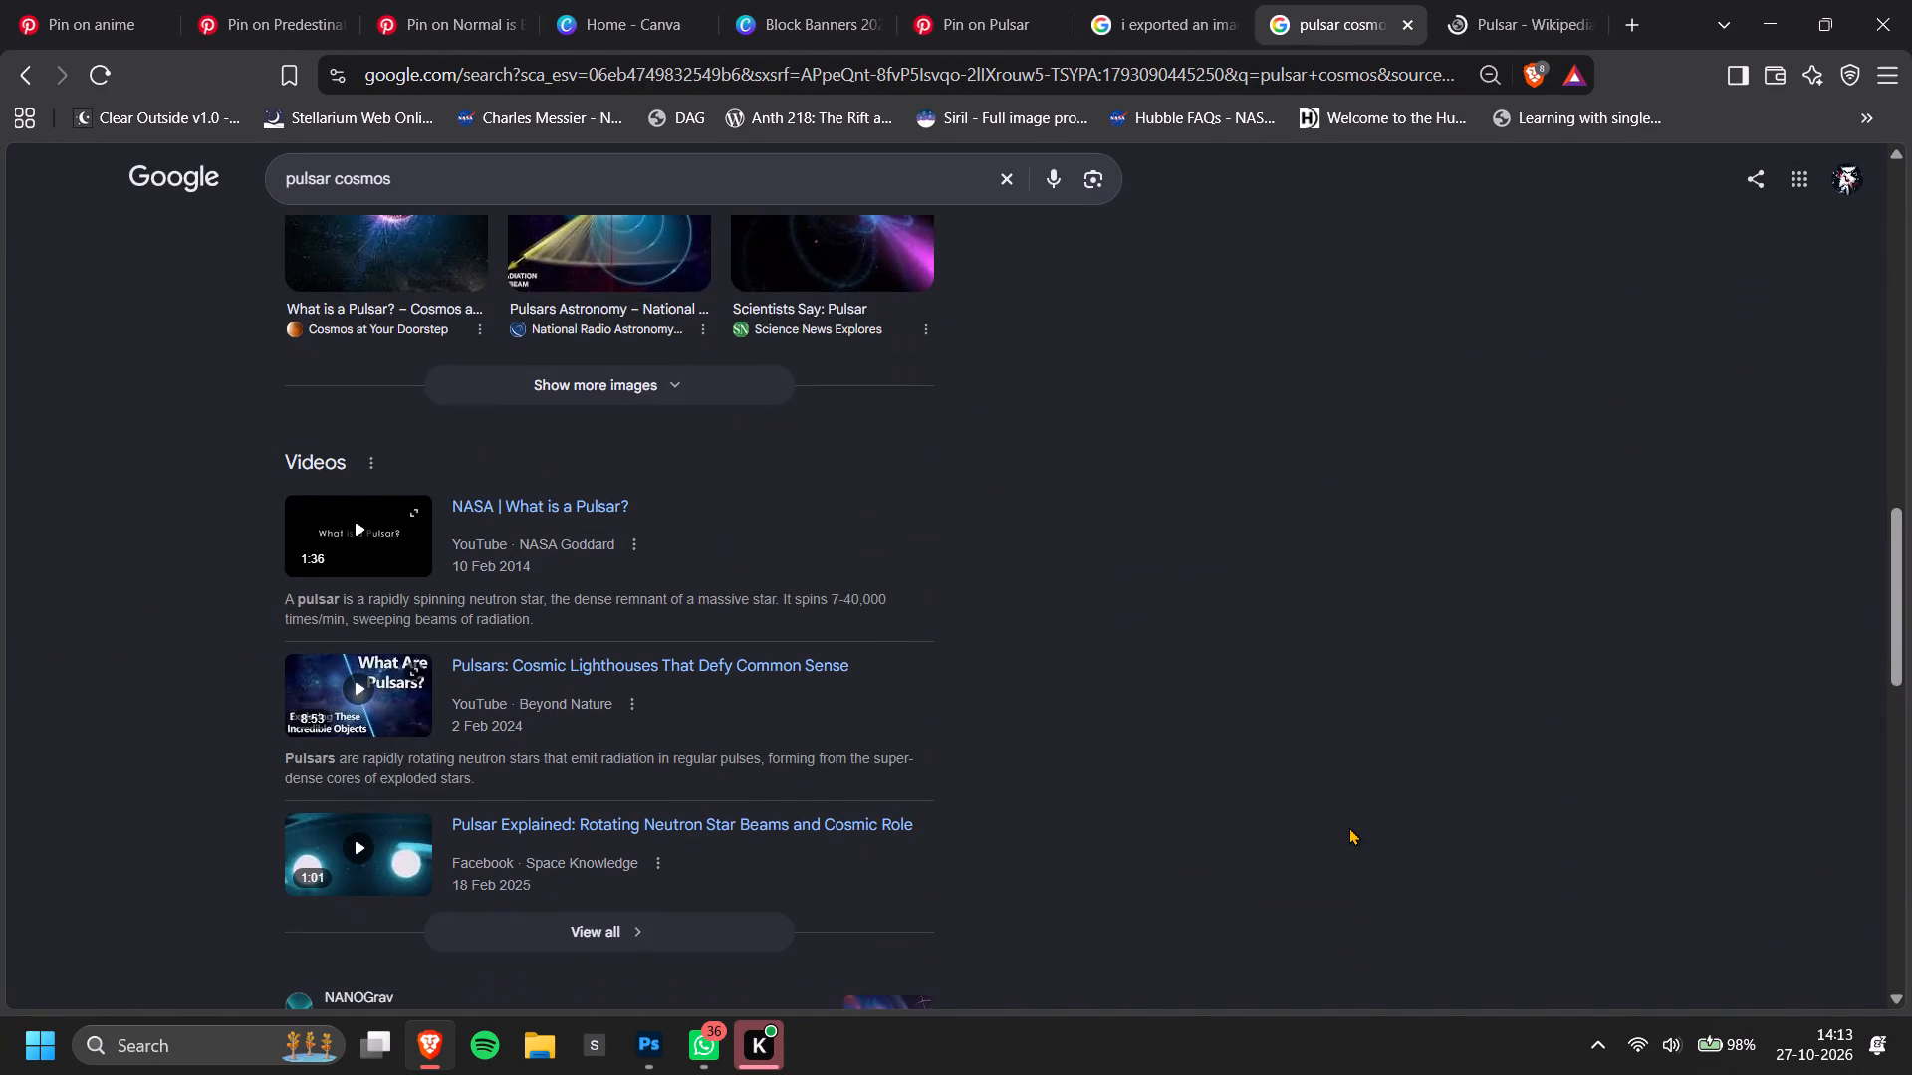
{"action": "scroll", "coordinate": [1349, 827], "scroll_direction": "down", "scroll_amount": 3}
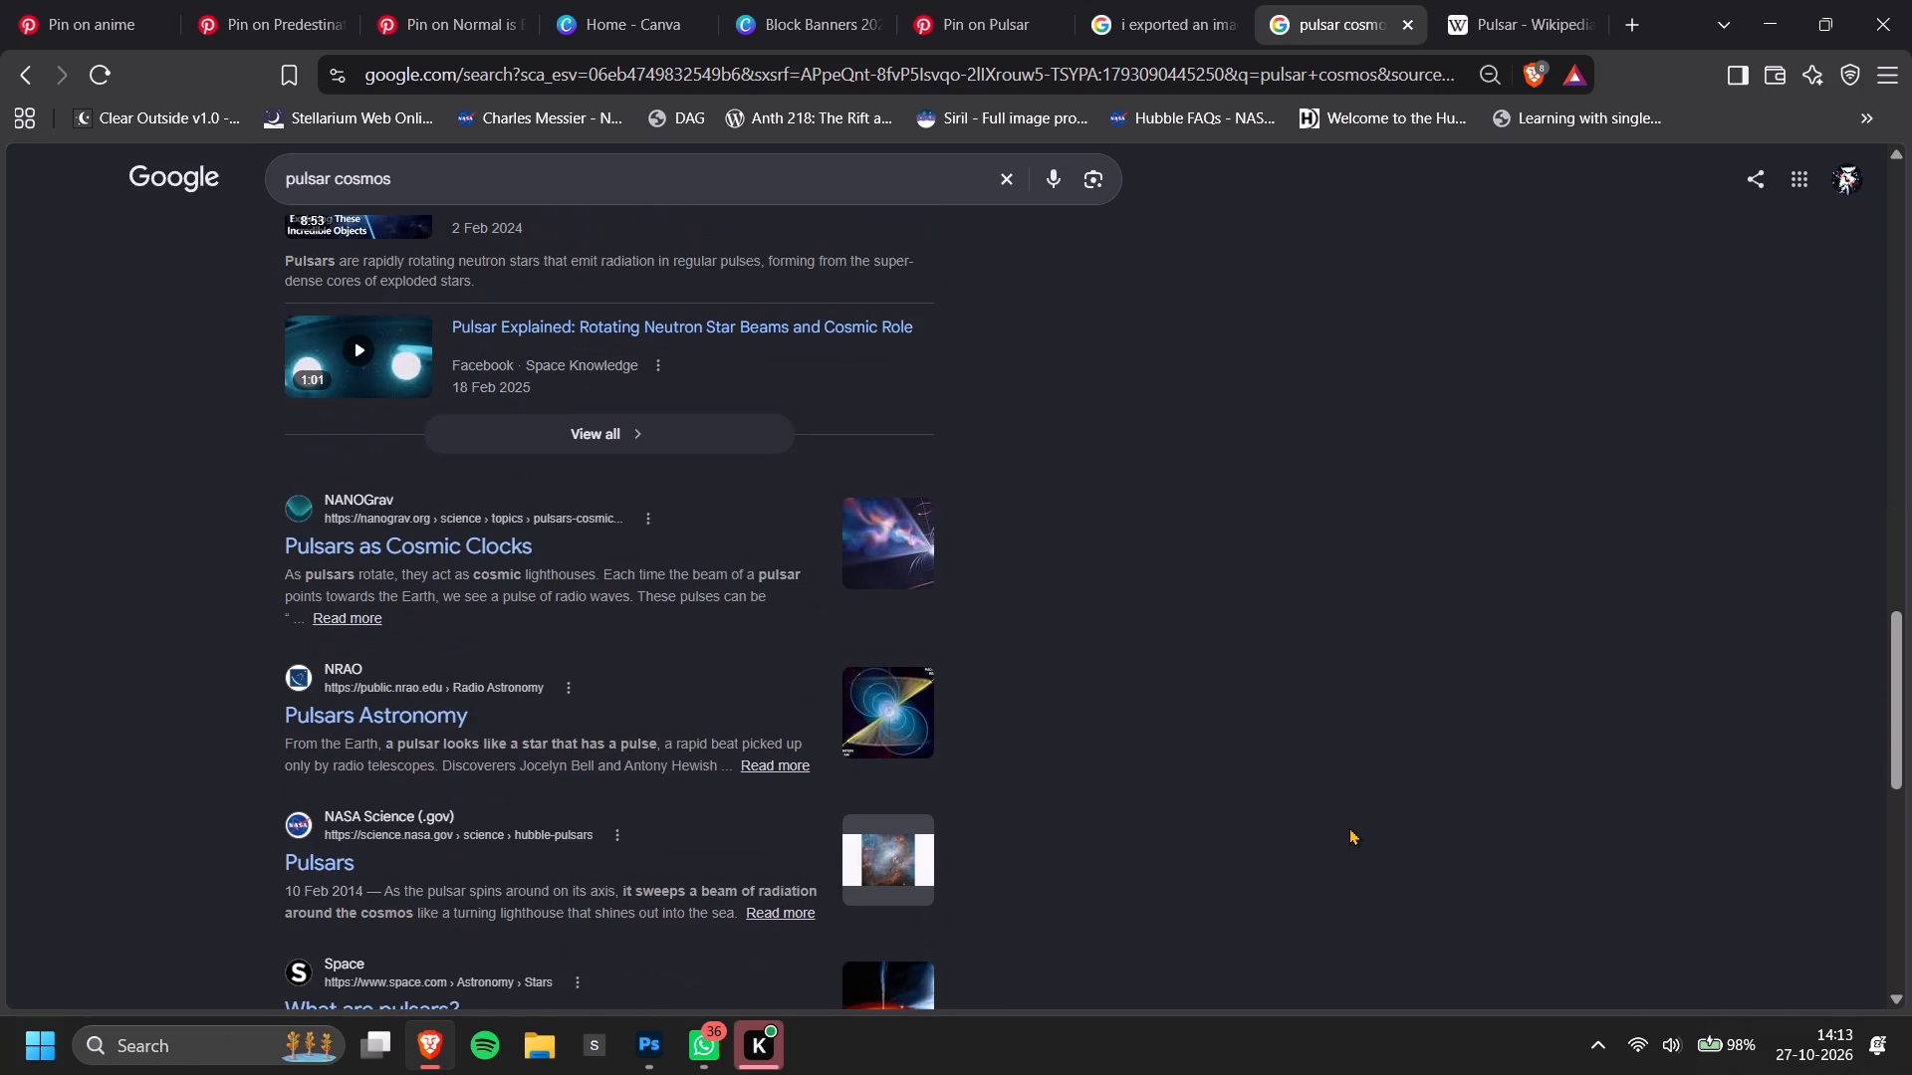
{"action": "left_click", "coordinate": [423, 527]}
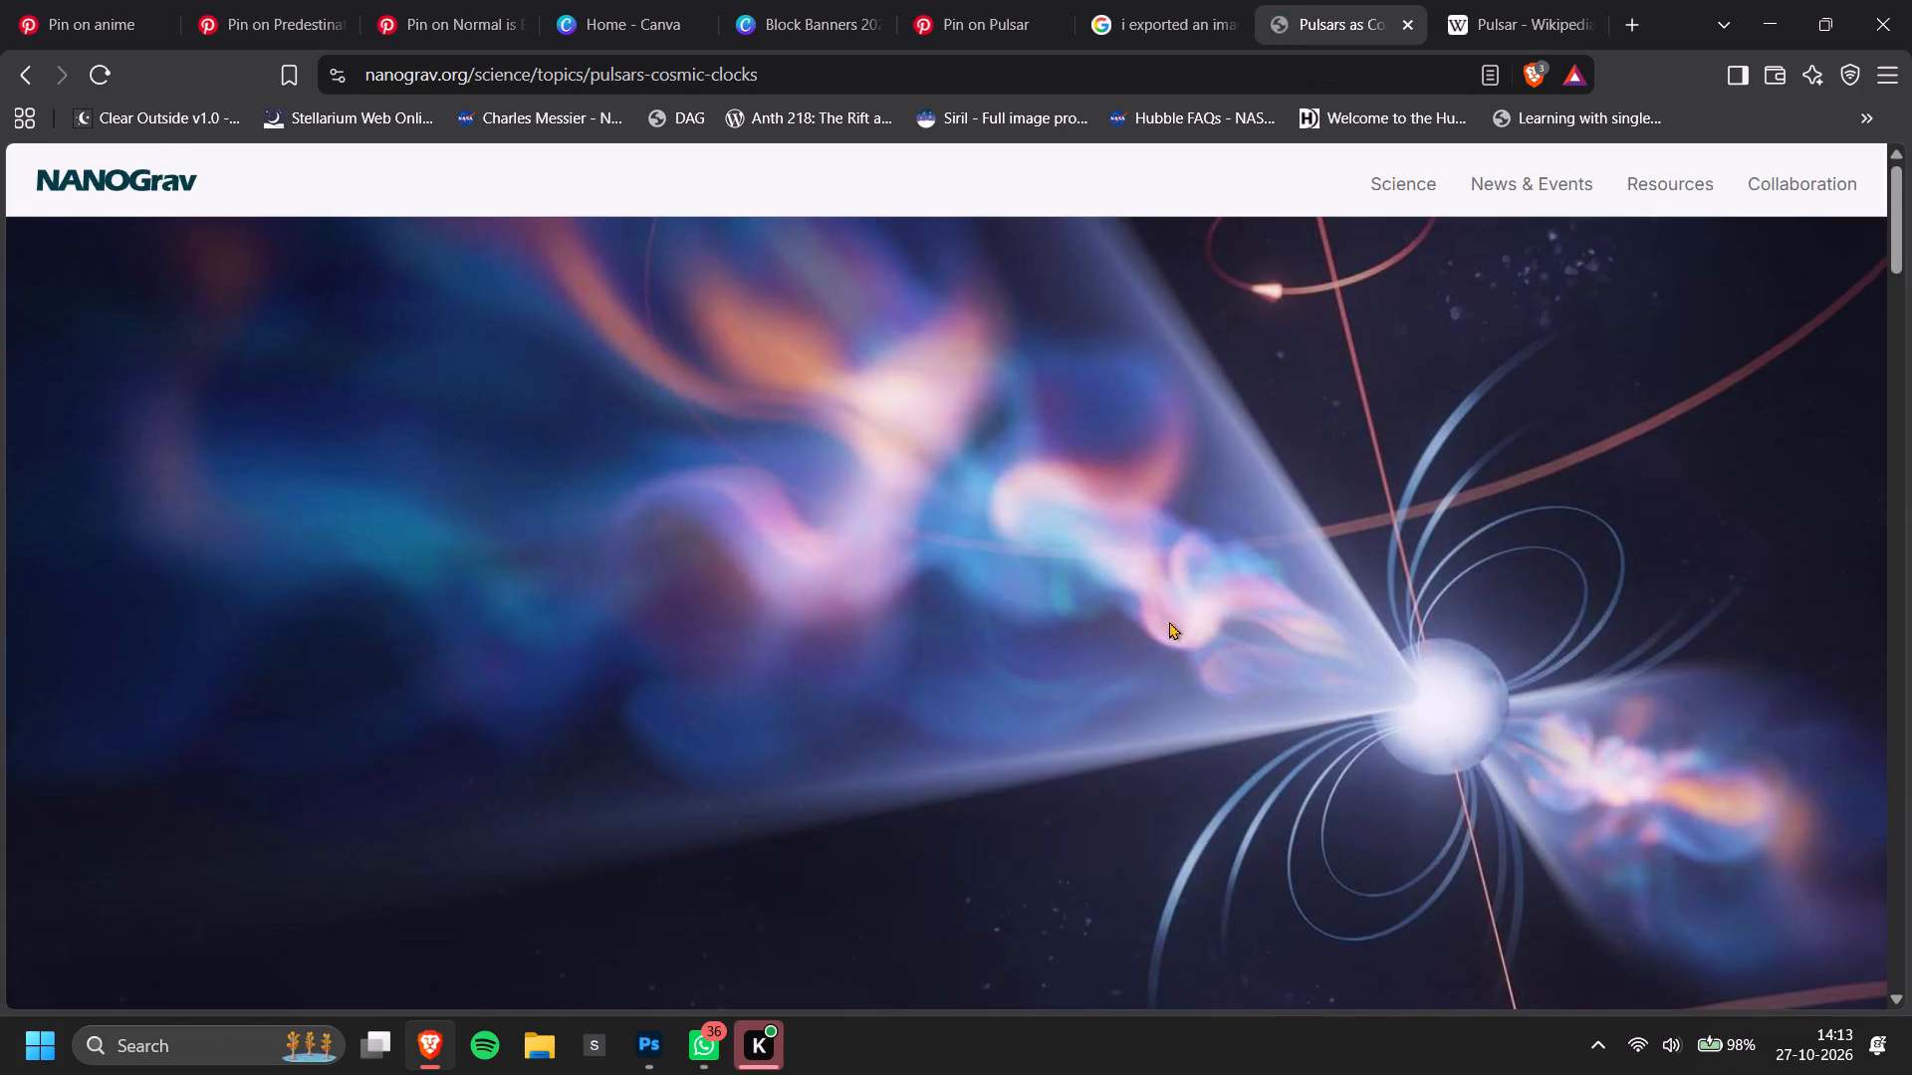
{"action": "scroll", "coordinate": [1166, 627], "scroll_direction": "down", "scroll_amount": 2}
{"action": "scroll", "coordinate": [1151, 631], "scroll_direction": "up", "scroll_amount": 2}
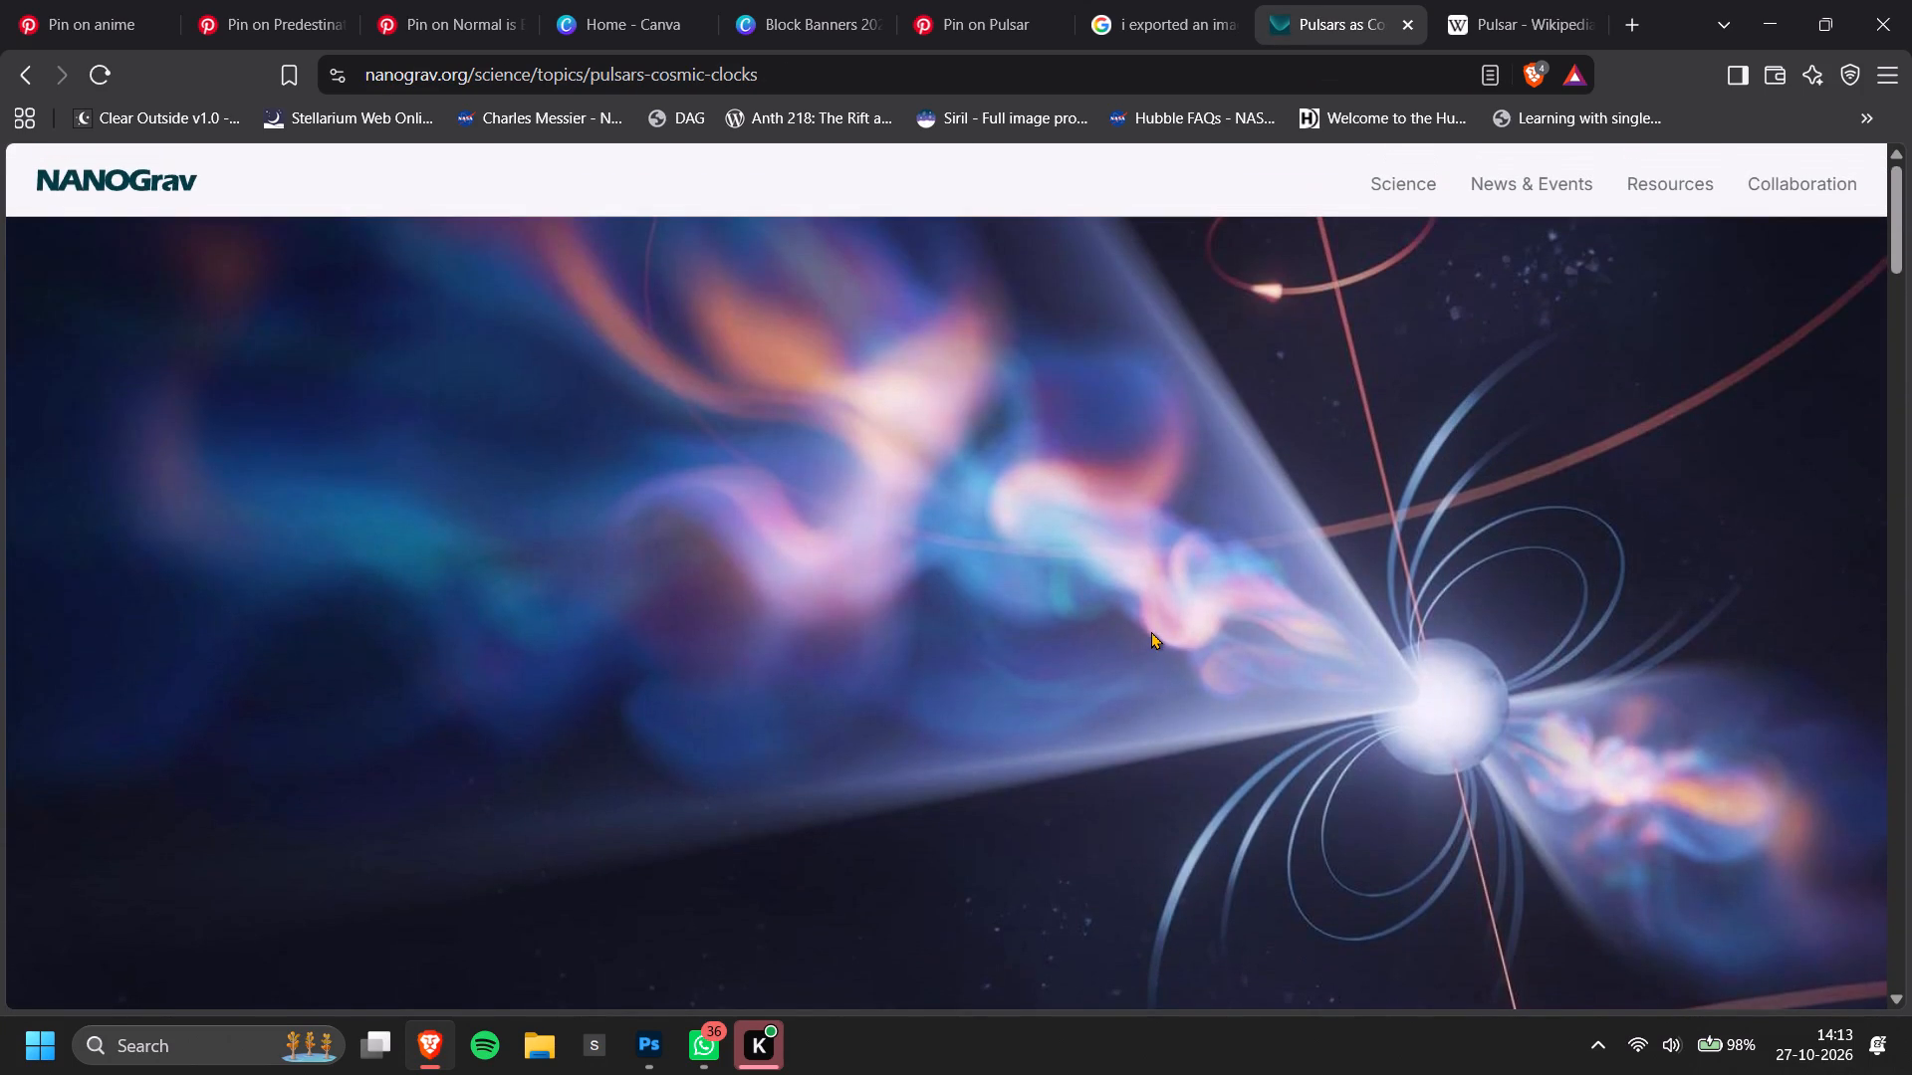
{"action": "right_click", "coordinate": [1151, 631]}
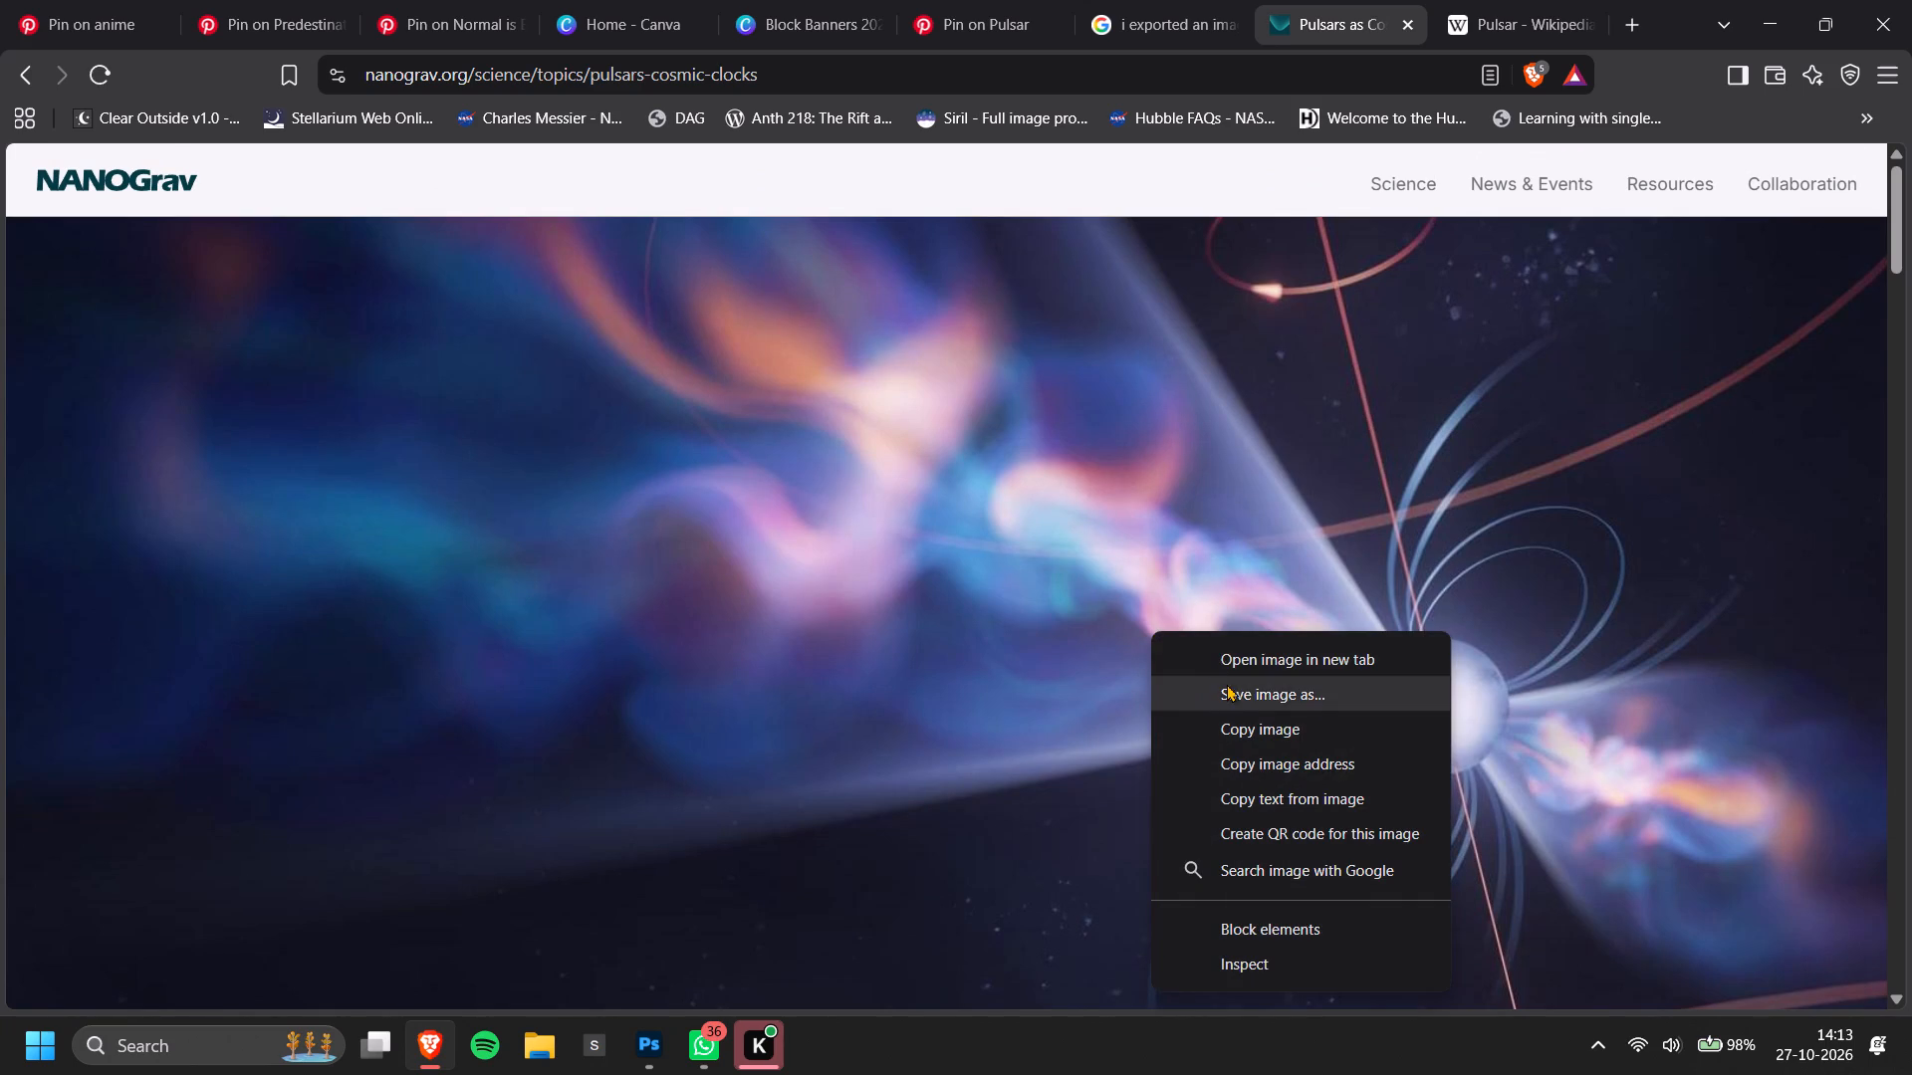
{"action": "left_click", "coordinate": [1252, 731]}
Paste the copied pulsar image onto the yellow page 6 of the Block Banners 2026 Canva design and rotate it to 90°.
{"action": "left_click", "coordinate": [1204, 0]}
{"action": "left_click", "coordinate": [688, 0]}
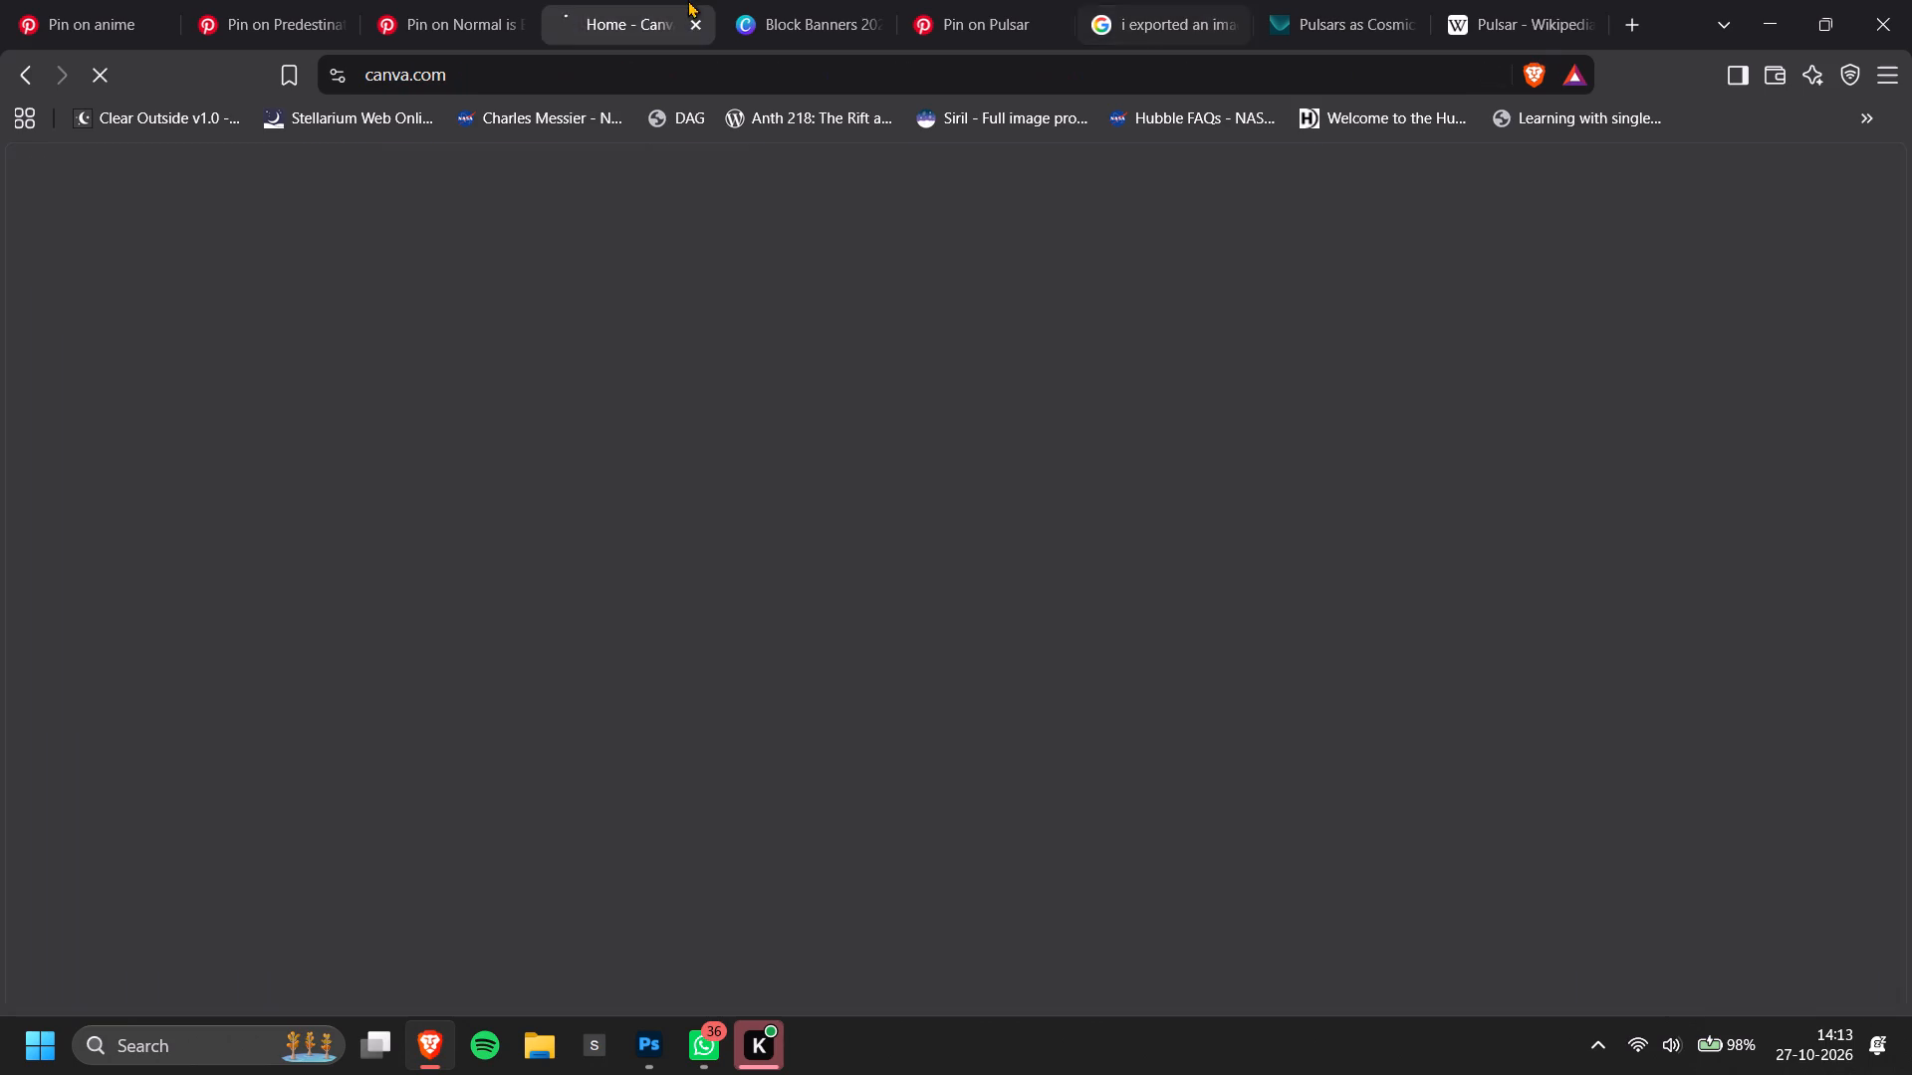
{"action": "left_click", "coordinate": [808, 0]}
{"action": "key", "text": "ctrl+v"}
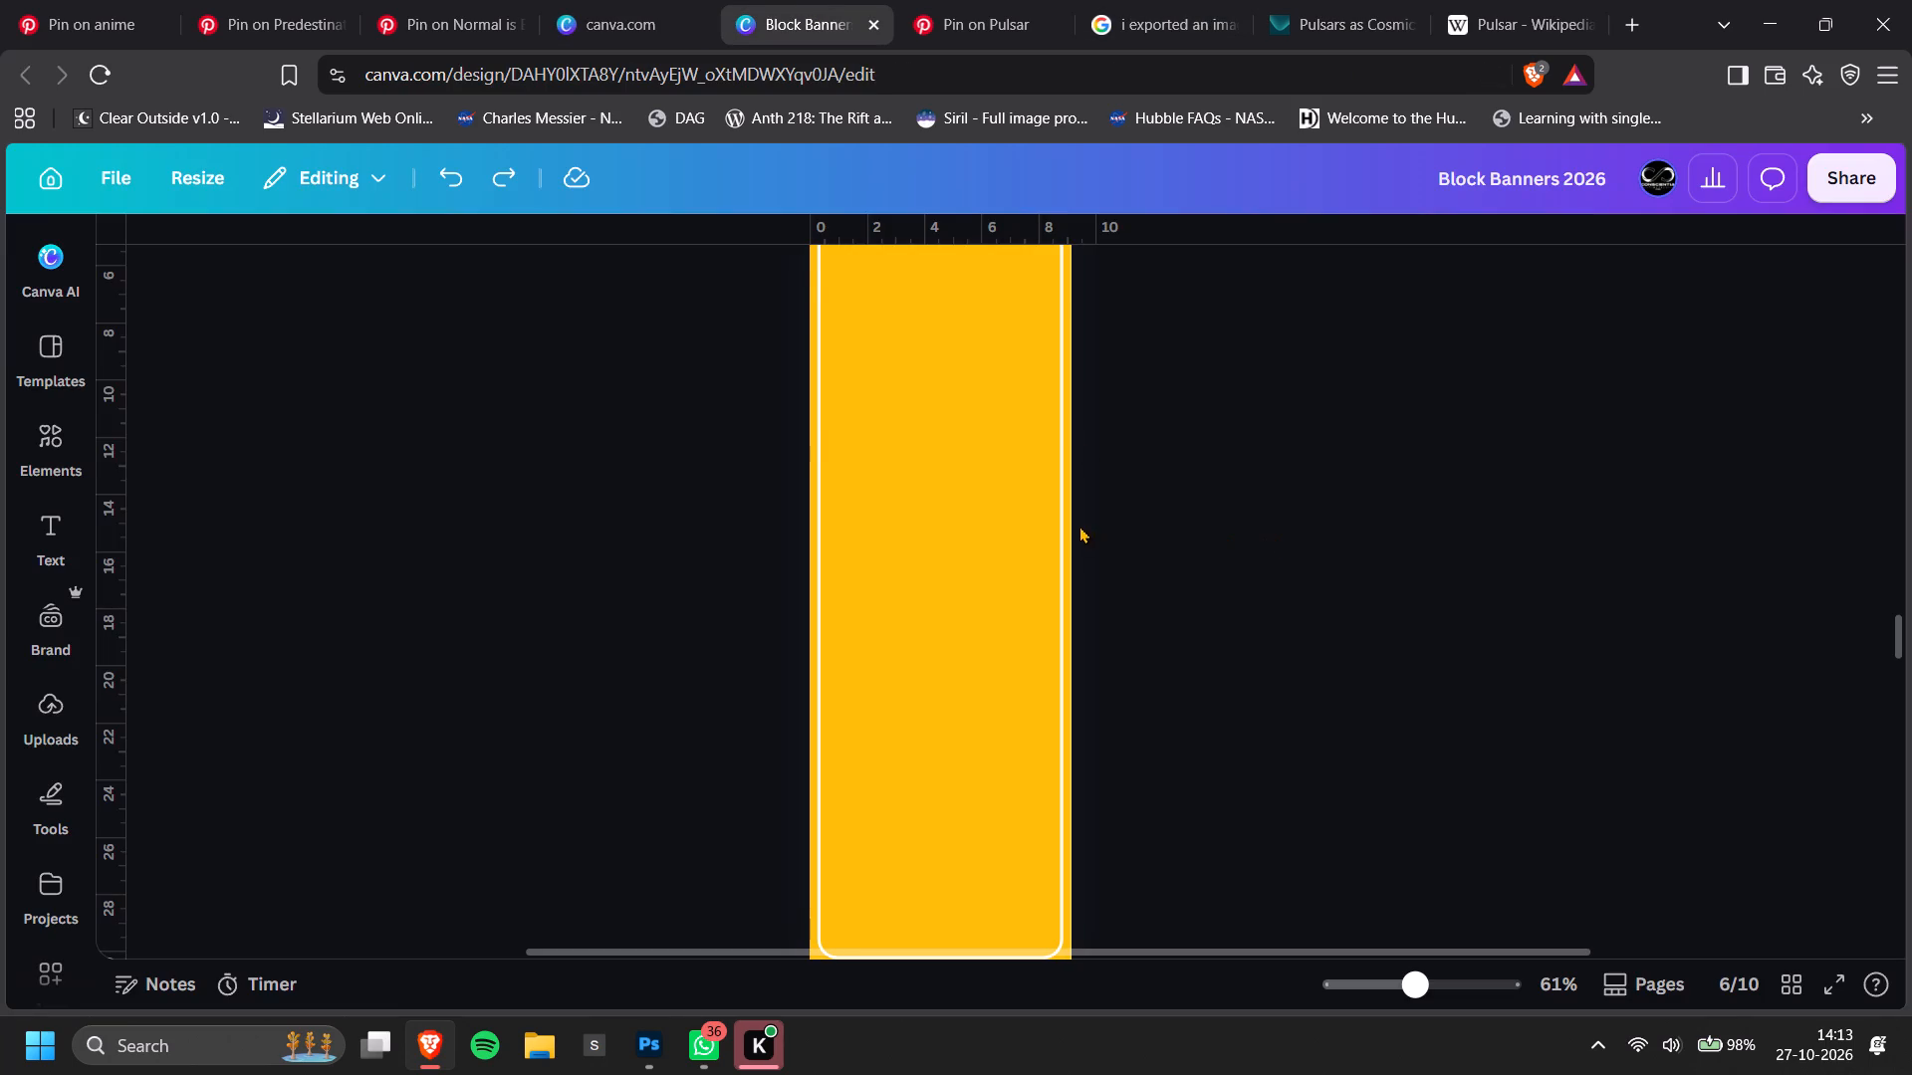
{"action": "left_click_drag", "start_coordinate": [947, 627], "coordinate": [767, 571]}
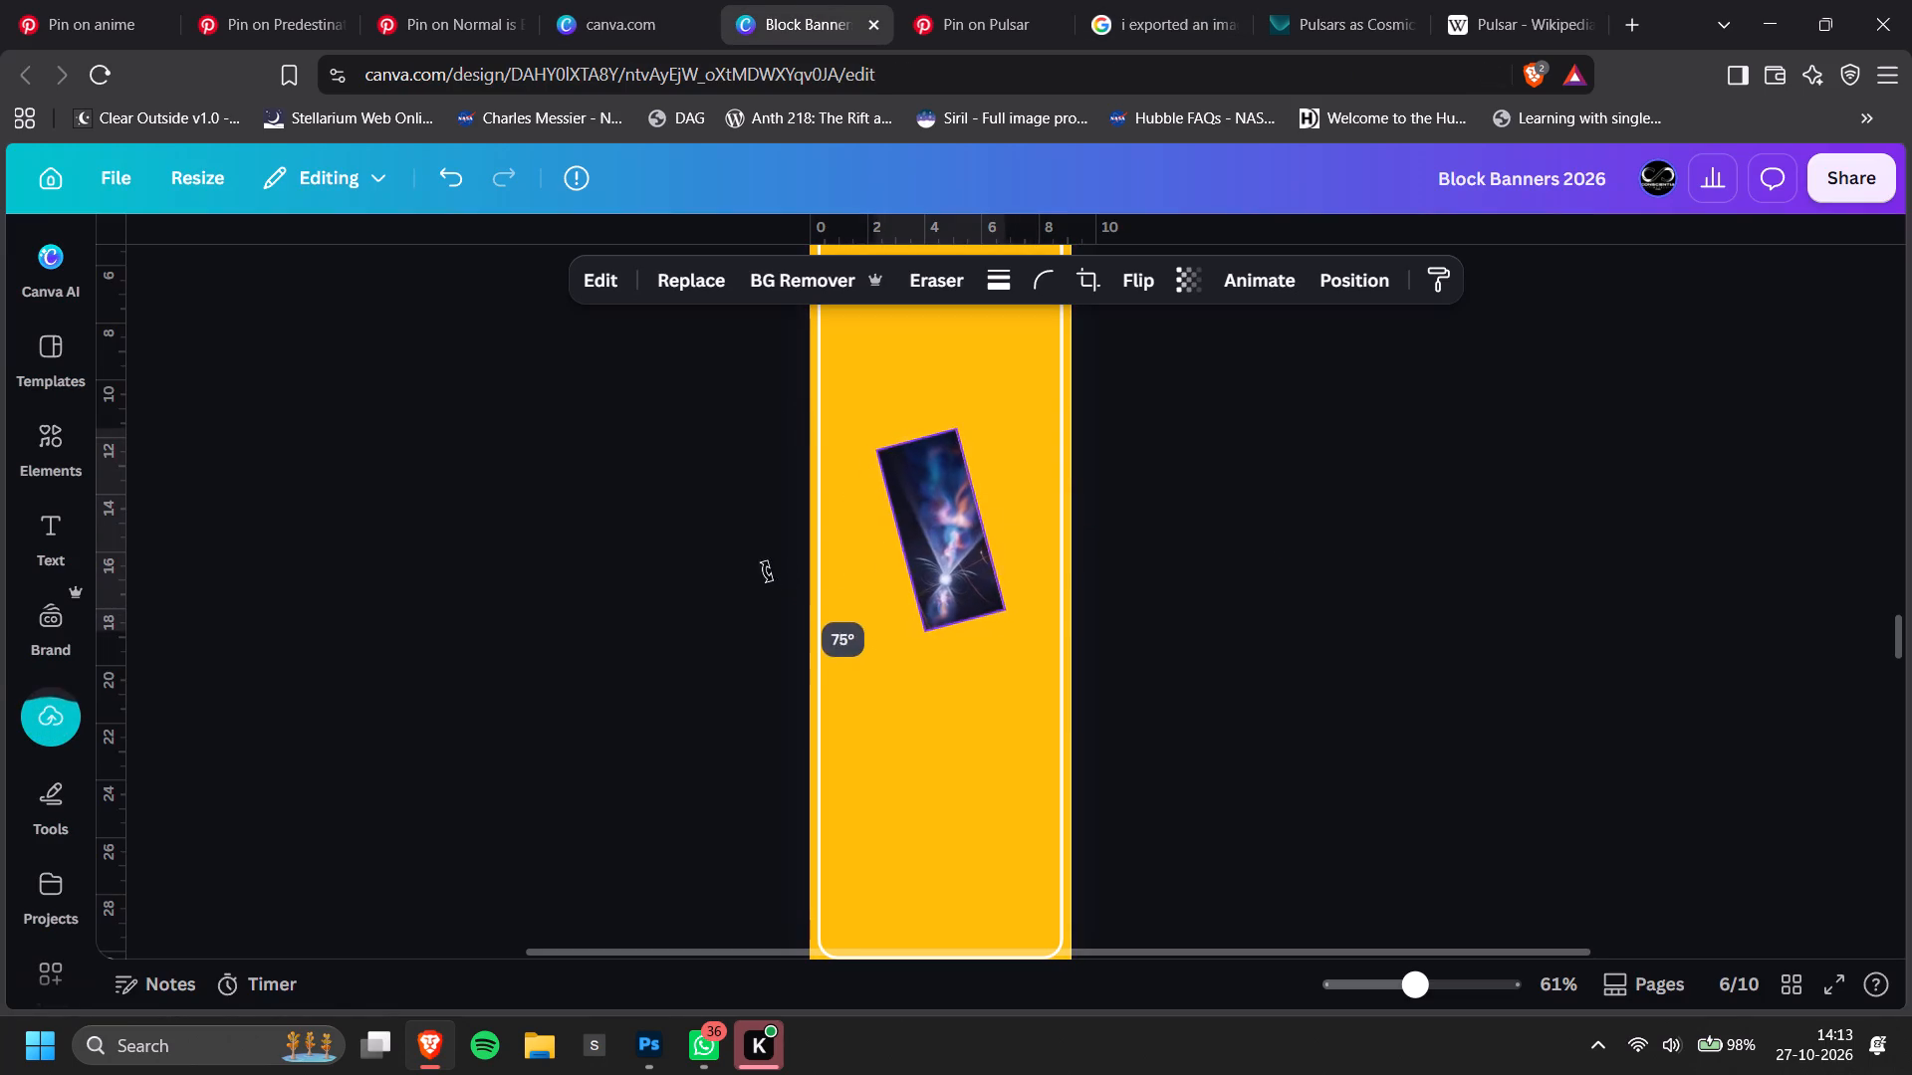
{"action": "left_click_drag", "start_coordinate": [767, 571], "coordinate": [715, 537]}
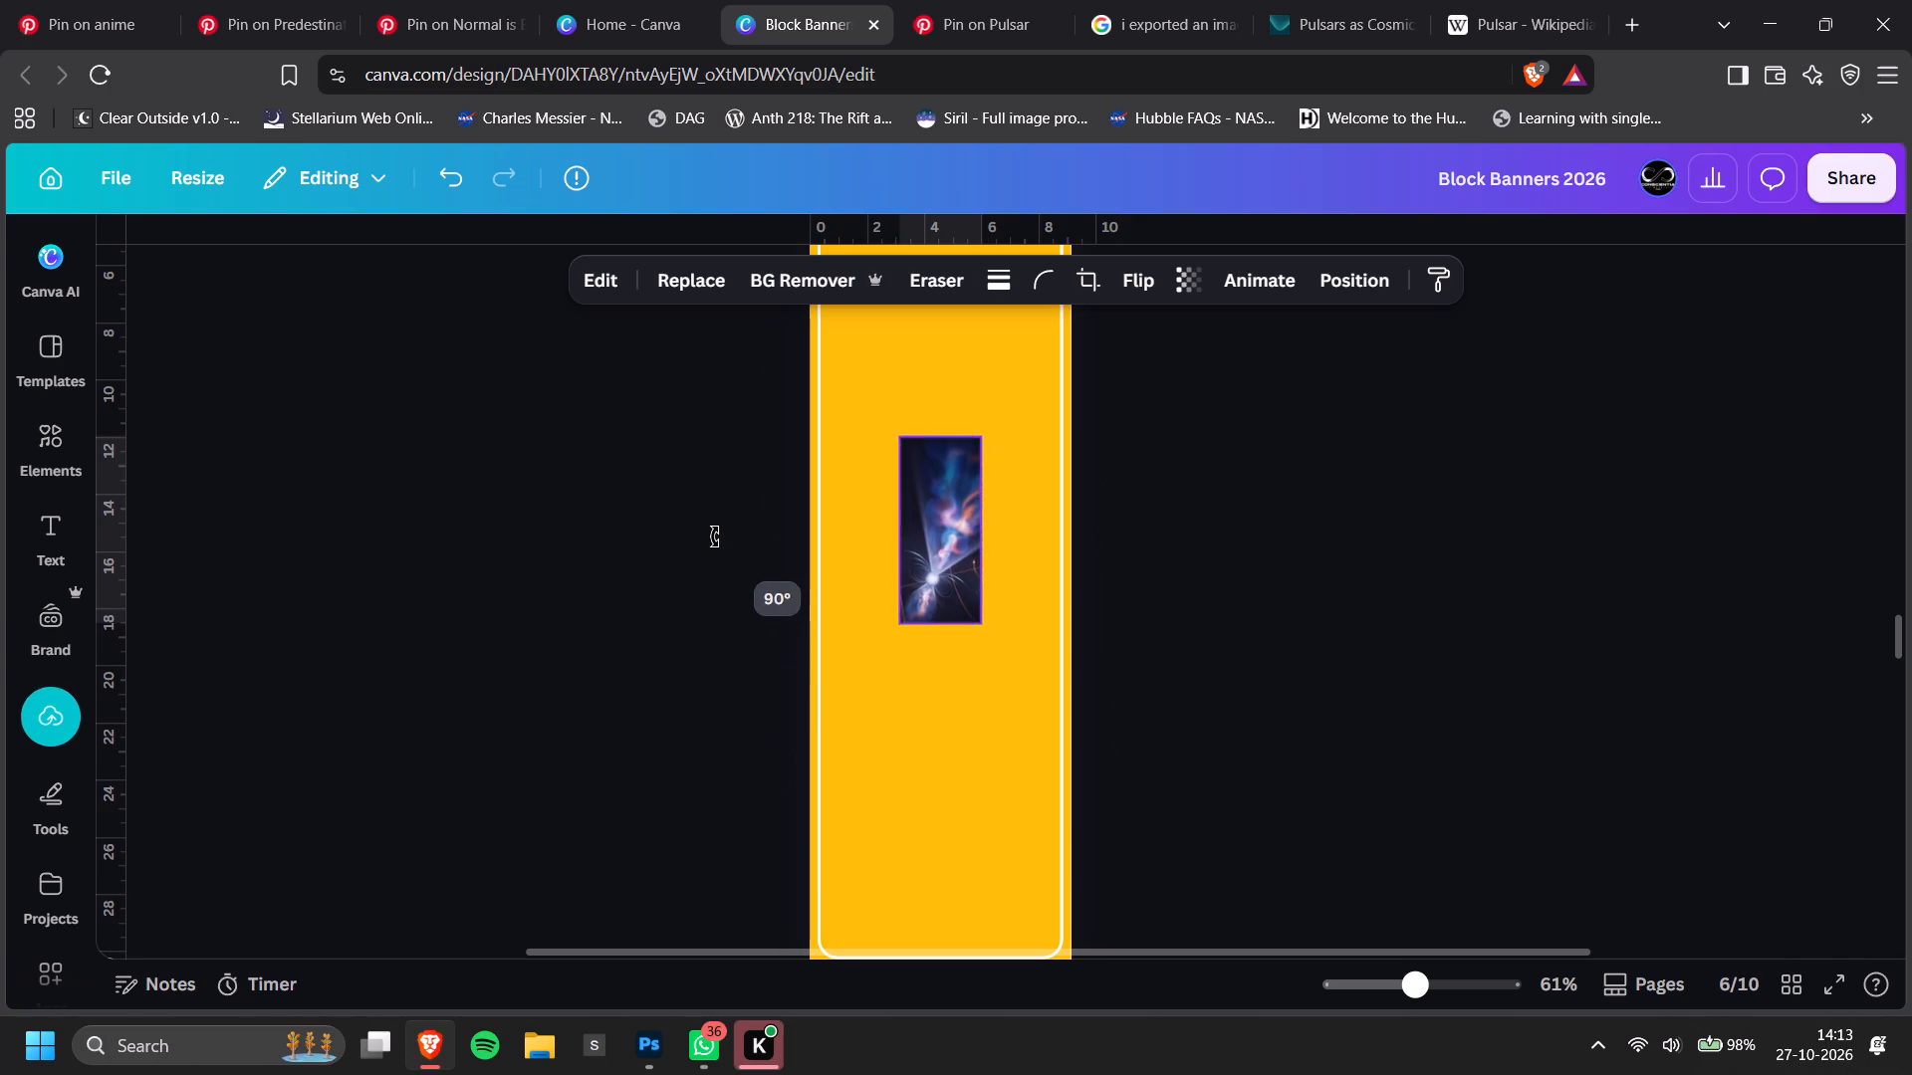
{"action": "left_click_drag", "start_coordinate": [715, 537], "coordinate": [712, 535]}
Move the pulsar image to the top-left corner of page 6 and enlarge it to span the full page width.
{"action": "scroll", "coordinate": [1079, 542], "scroll_direction": "down", "scroll_amount": 2, "text": "ctrl"}
{"action": "scroll", "coordinate": [1034, 576], "scroll_direction": "up", "scroll_amount": 1}
{"action": "left_click_drag", "start_coordinate": [989, 693], "coordinate": [984, 694]}
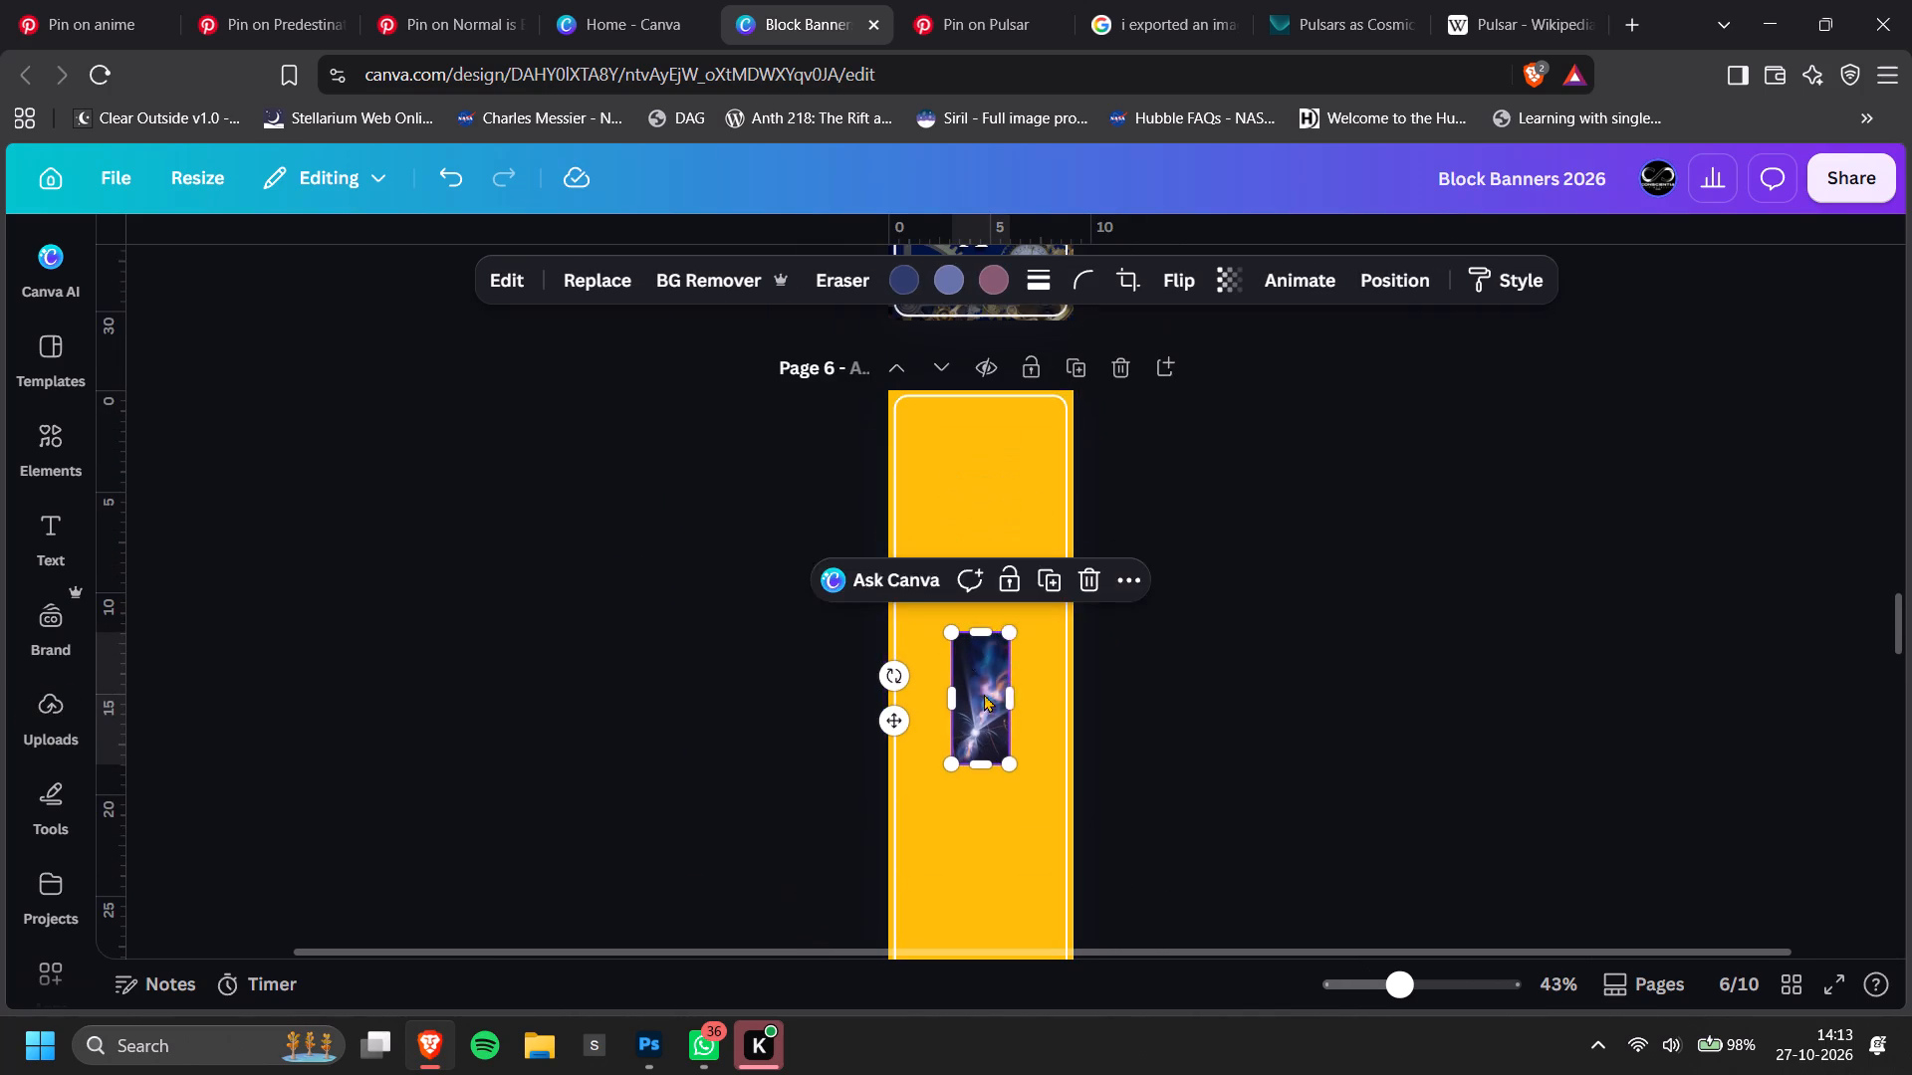
{"action": "left_click_drag", "start_coordinate": [984, 694], "coordinate": [924, 450]}
{"action": "left_click_drag", "start_coordinate": [950, 525], "coordinate": [1117, 743]}
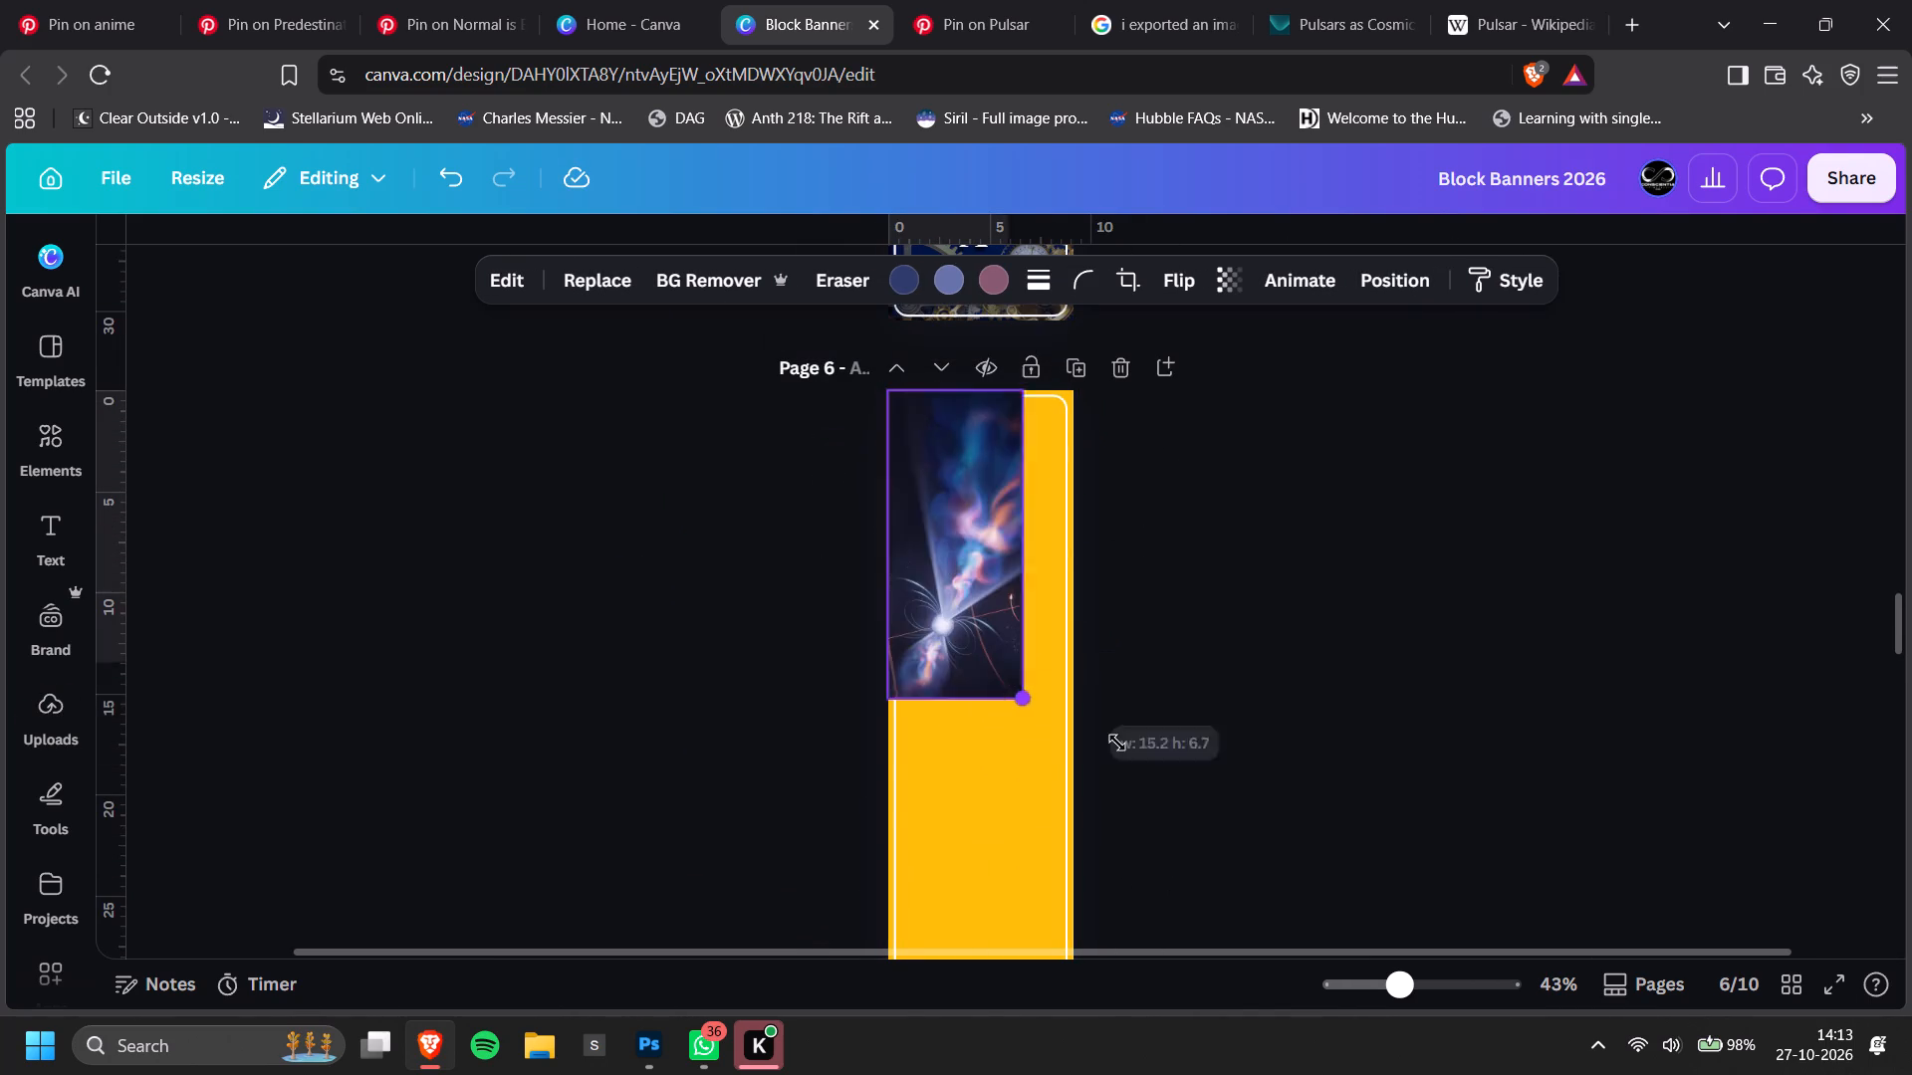
{"action": "left_click_drag", "start_coordinate": [1117, 743], "coordinate": [1126, 799]}
{"action": "scroll", "coordinate": [1131, 782], "scroll_direction": "down", "scroll_amount": 1}
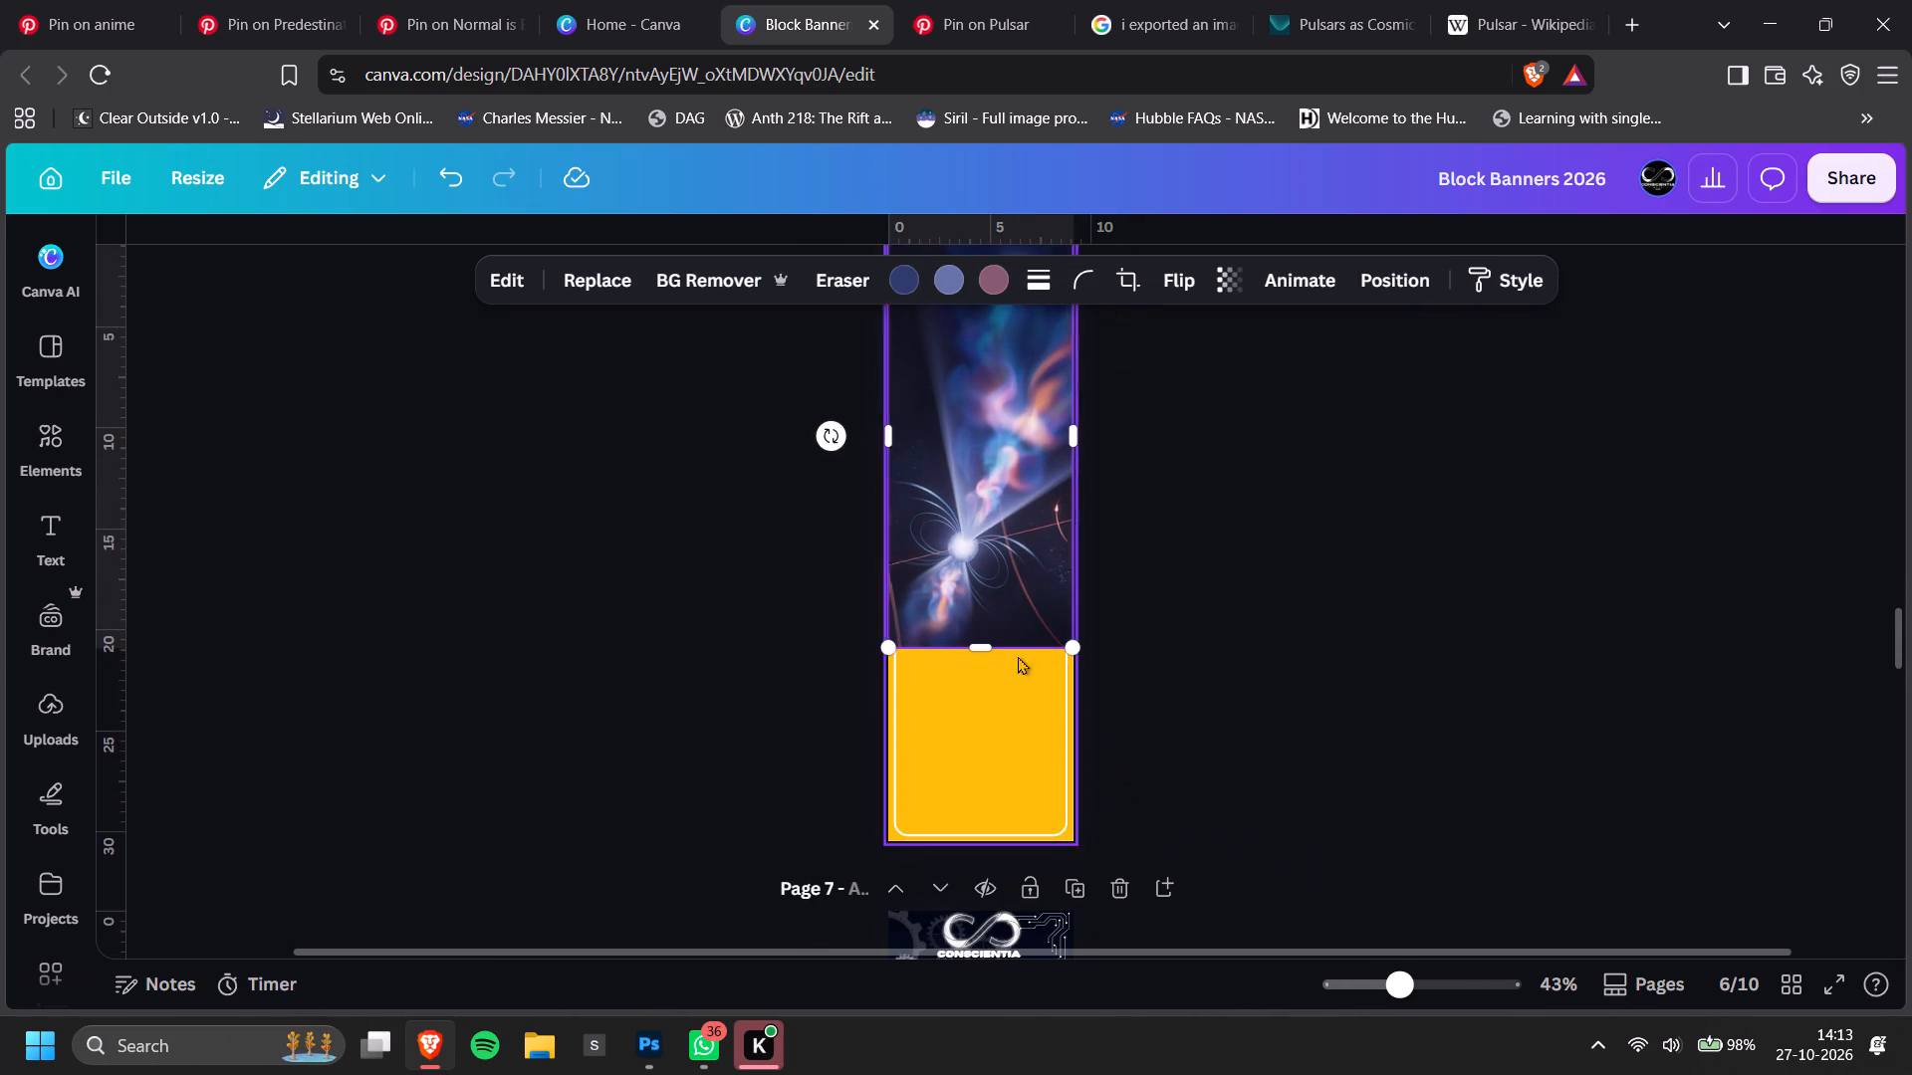
Extend the pulsar image down to the bottom edge of page 6 so it covers the yellow area.
{"action": "left_click_drag", "start_coordinate": [987, 644], "coordinate": [1024, 840]}
{"action": "left_click", "coordinate": [1316, 720]}
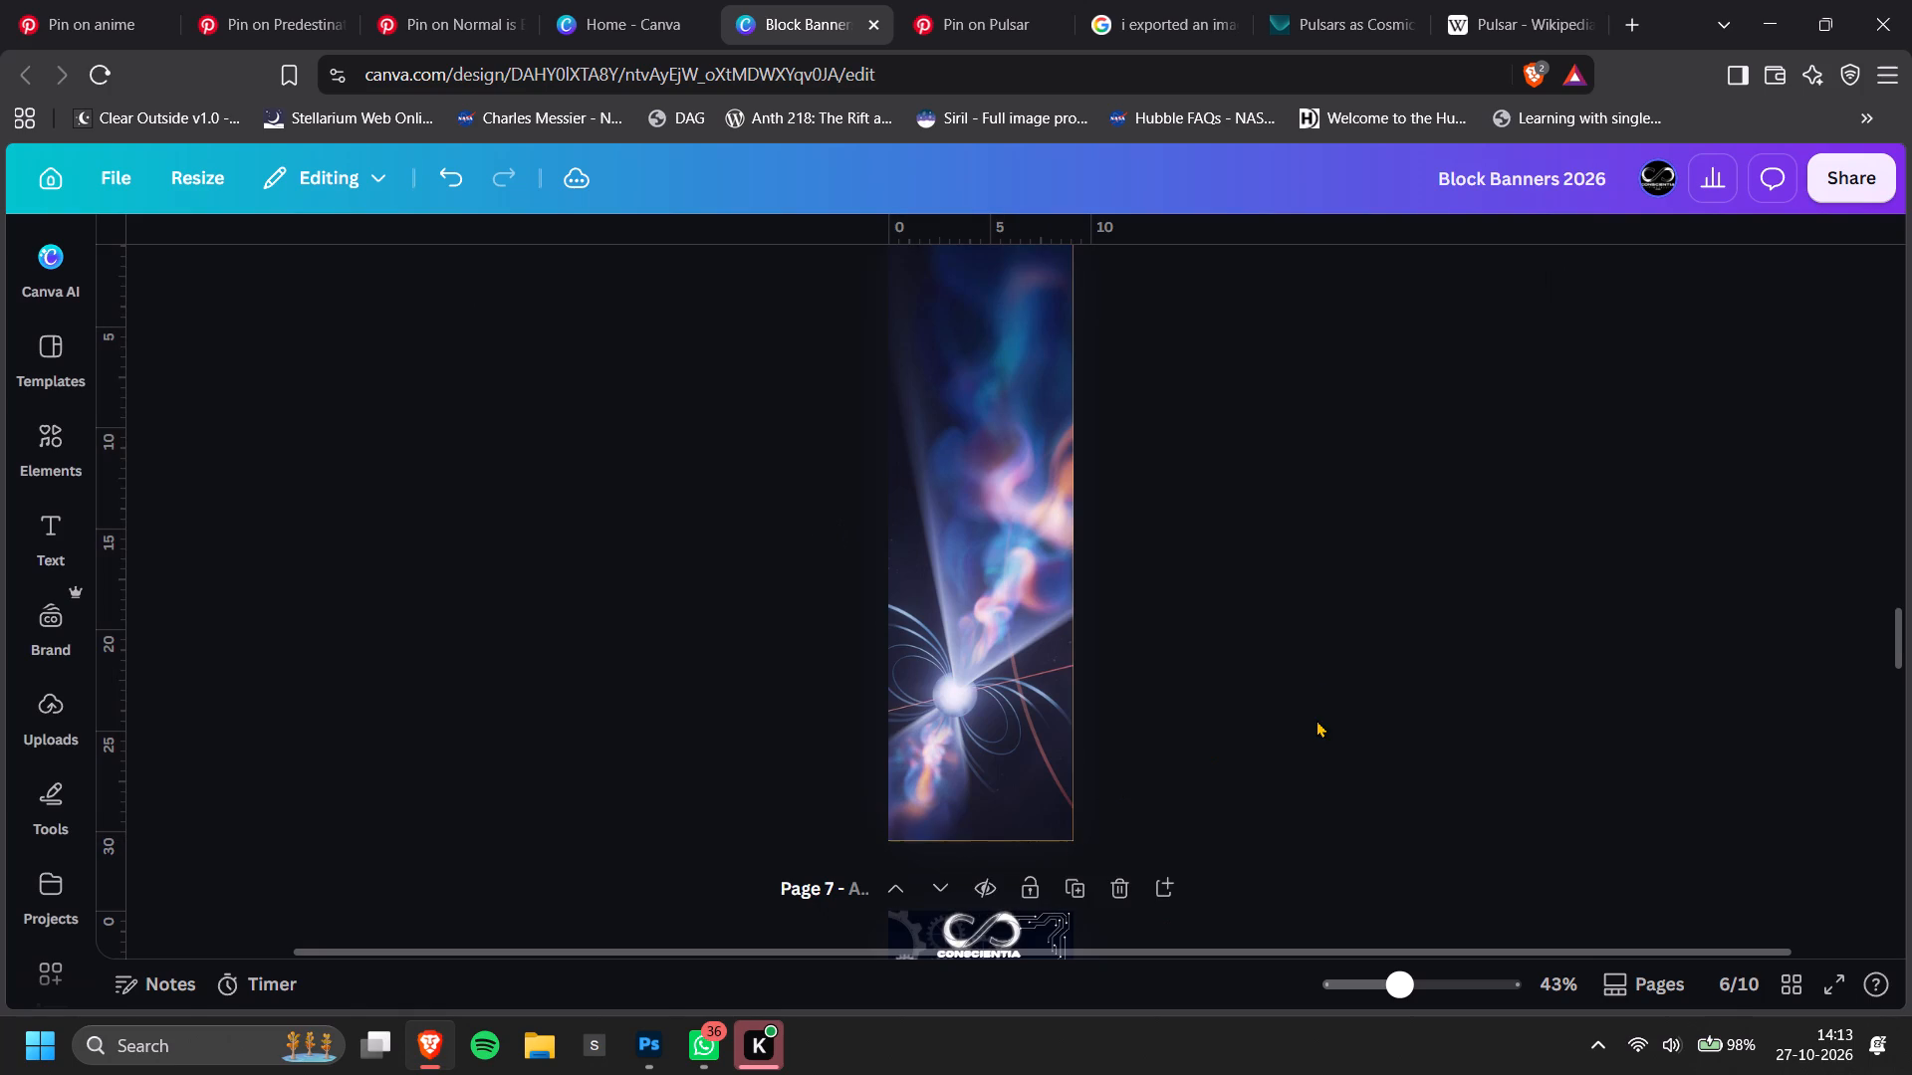
{"action": "left_click", "coordinate": [982, 723]}
{"action": "left_click", "coordinate": [1077, 847]}
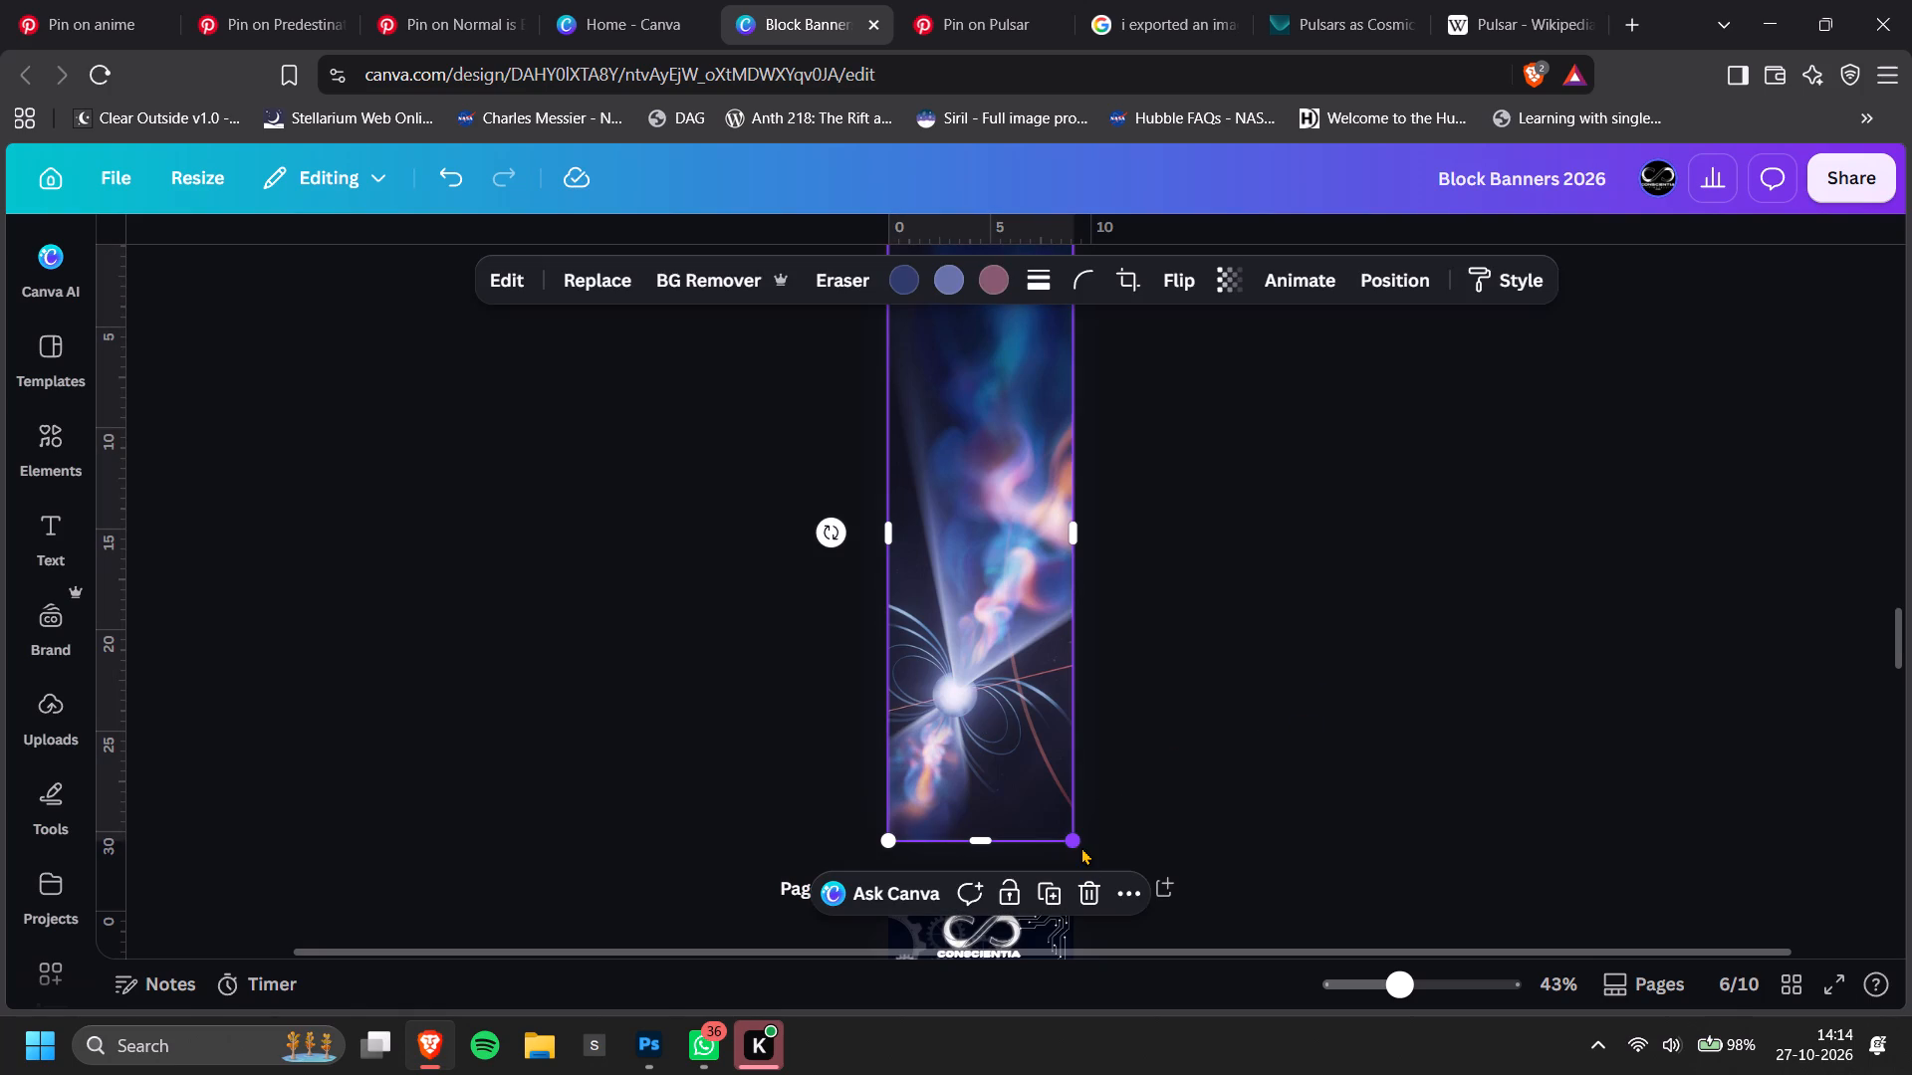
{"action": "left_click", "coordinate": [1139, 737]}
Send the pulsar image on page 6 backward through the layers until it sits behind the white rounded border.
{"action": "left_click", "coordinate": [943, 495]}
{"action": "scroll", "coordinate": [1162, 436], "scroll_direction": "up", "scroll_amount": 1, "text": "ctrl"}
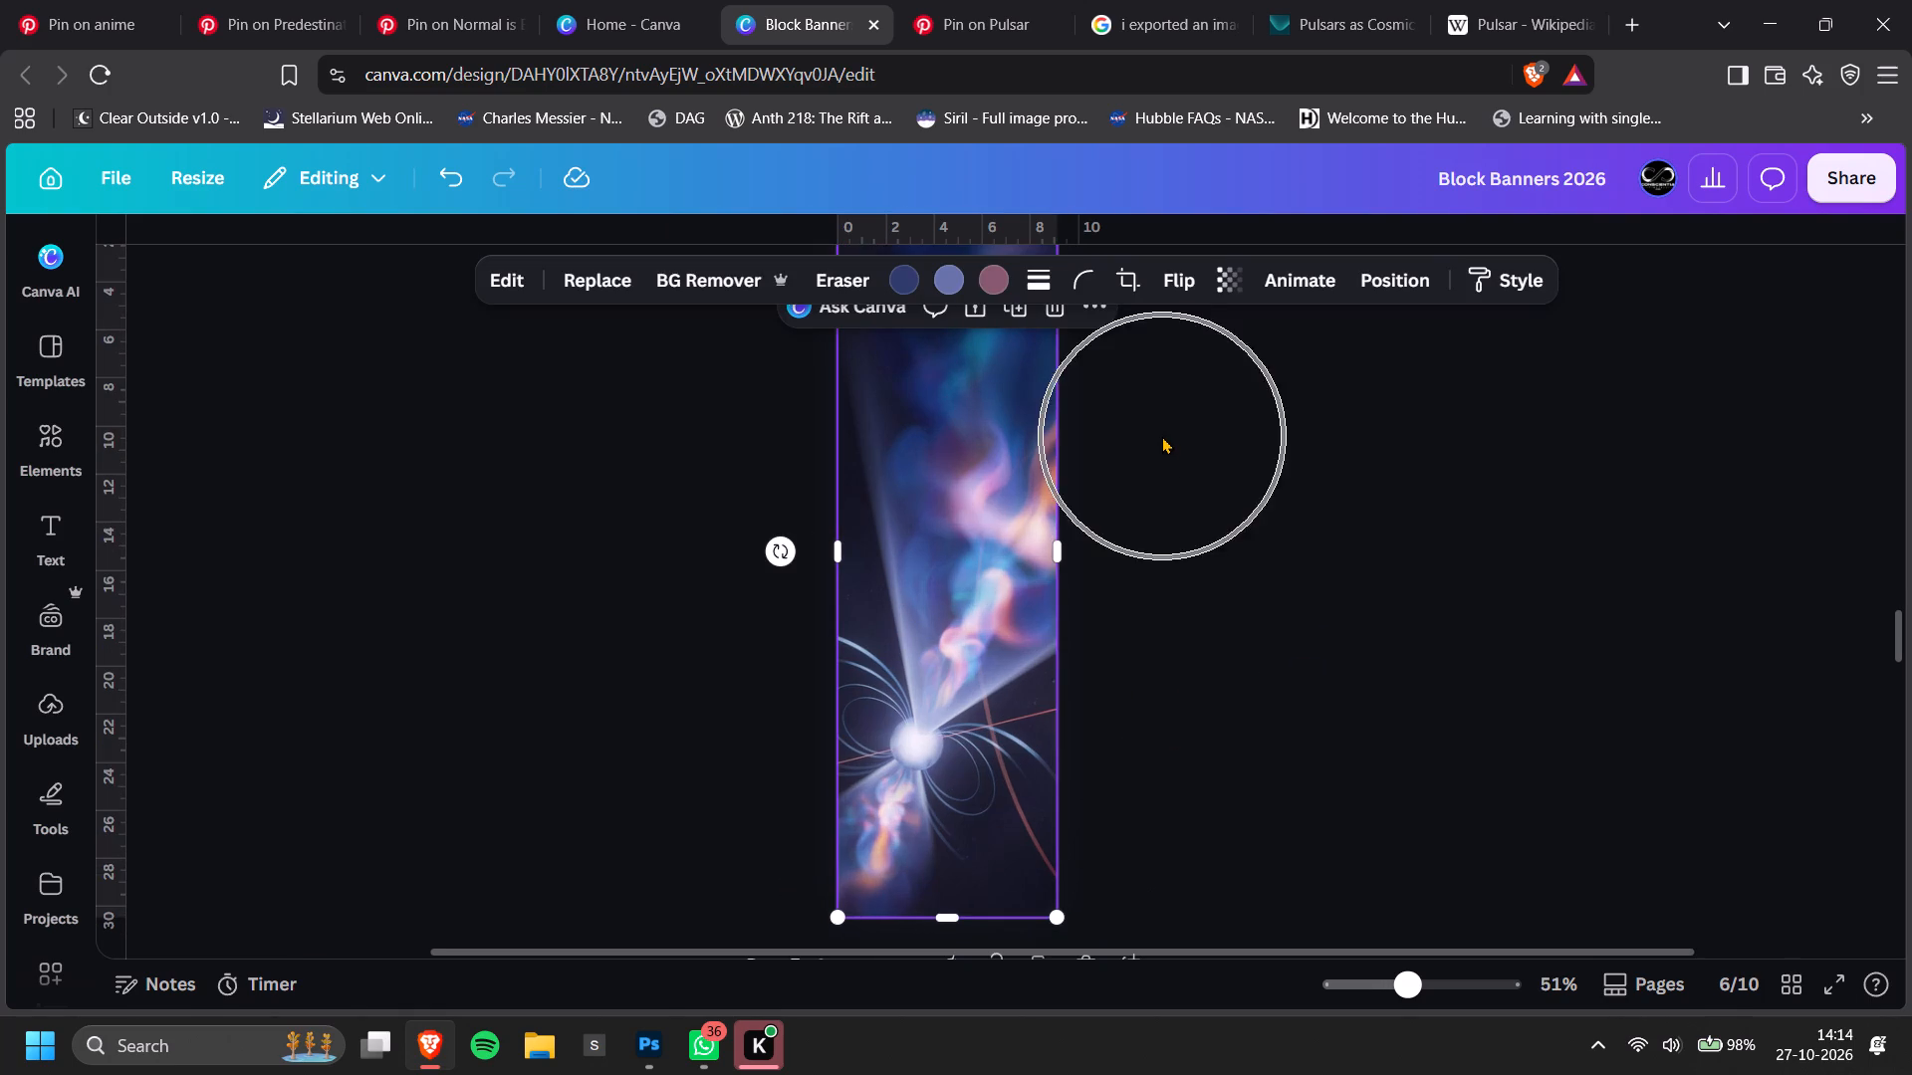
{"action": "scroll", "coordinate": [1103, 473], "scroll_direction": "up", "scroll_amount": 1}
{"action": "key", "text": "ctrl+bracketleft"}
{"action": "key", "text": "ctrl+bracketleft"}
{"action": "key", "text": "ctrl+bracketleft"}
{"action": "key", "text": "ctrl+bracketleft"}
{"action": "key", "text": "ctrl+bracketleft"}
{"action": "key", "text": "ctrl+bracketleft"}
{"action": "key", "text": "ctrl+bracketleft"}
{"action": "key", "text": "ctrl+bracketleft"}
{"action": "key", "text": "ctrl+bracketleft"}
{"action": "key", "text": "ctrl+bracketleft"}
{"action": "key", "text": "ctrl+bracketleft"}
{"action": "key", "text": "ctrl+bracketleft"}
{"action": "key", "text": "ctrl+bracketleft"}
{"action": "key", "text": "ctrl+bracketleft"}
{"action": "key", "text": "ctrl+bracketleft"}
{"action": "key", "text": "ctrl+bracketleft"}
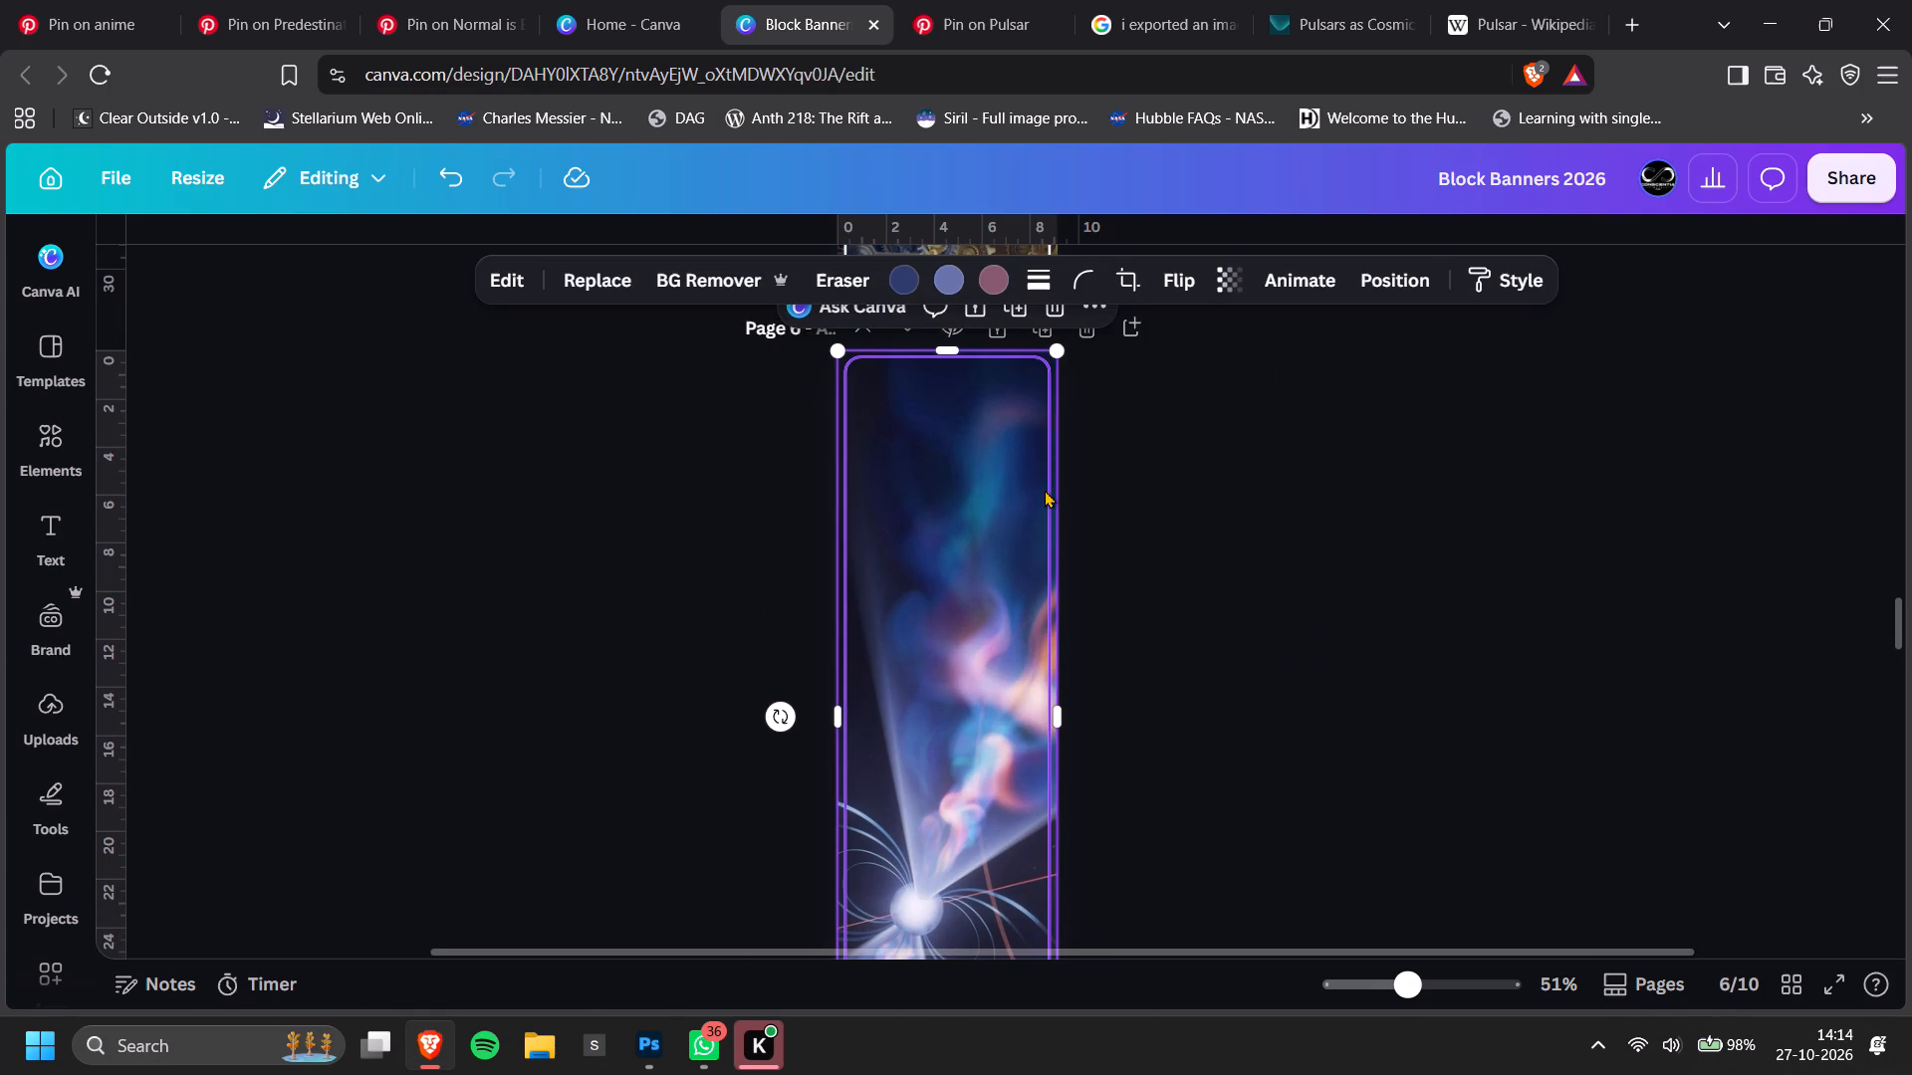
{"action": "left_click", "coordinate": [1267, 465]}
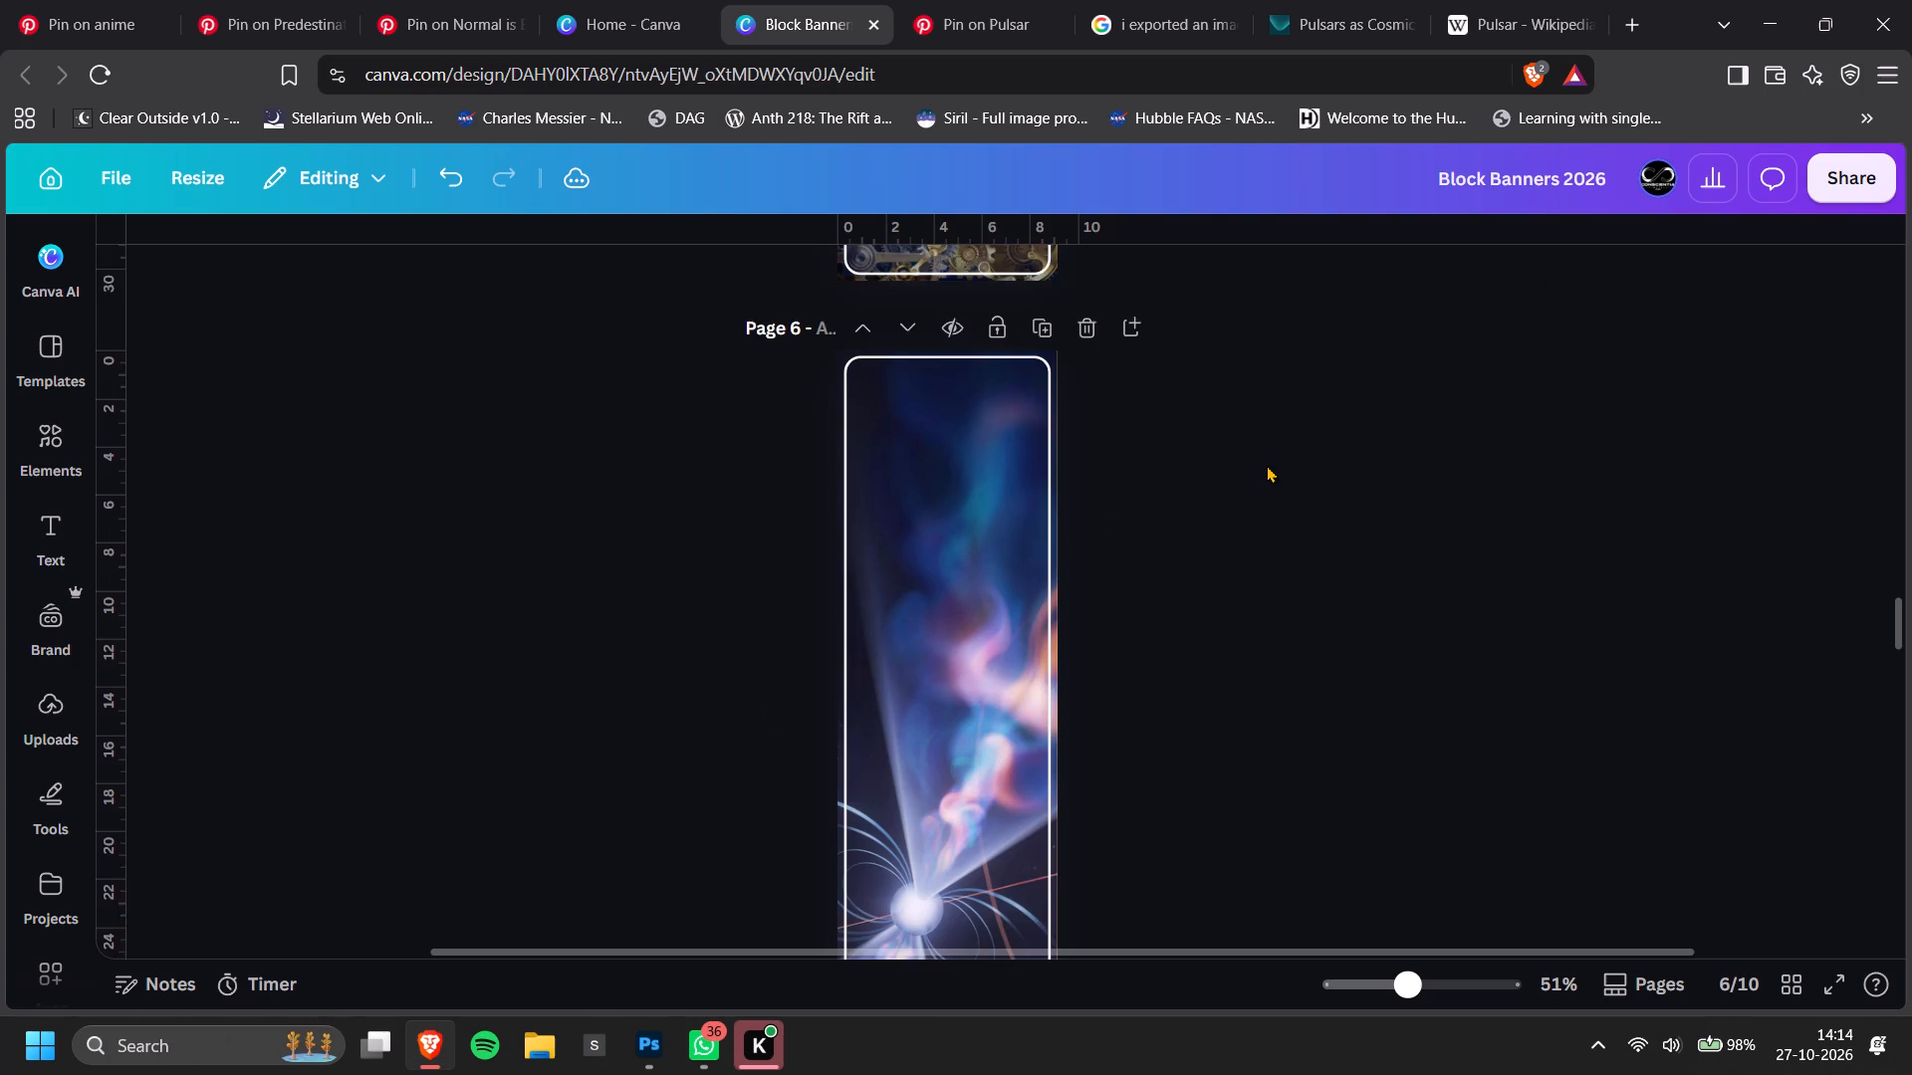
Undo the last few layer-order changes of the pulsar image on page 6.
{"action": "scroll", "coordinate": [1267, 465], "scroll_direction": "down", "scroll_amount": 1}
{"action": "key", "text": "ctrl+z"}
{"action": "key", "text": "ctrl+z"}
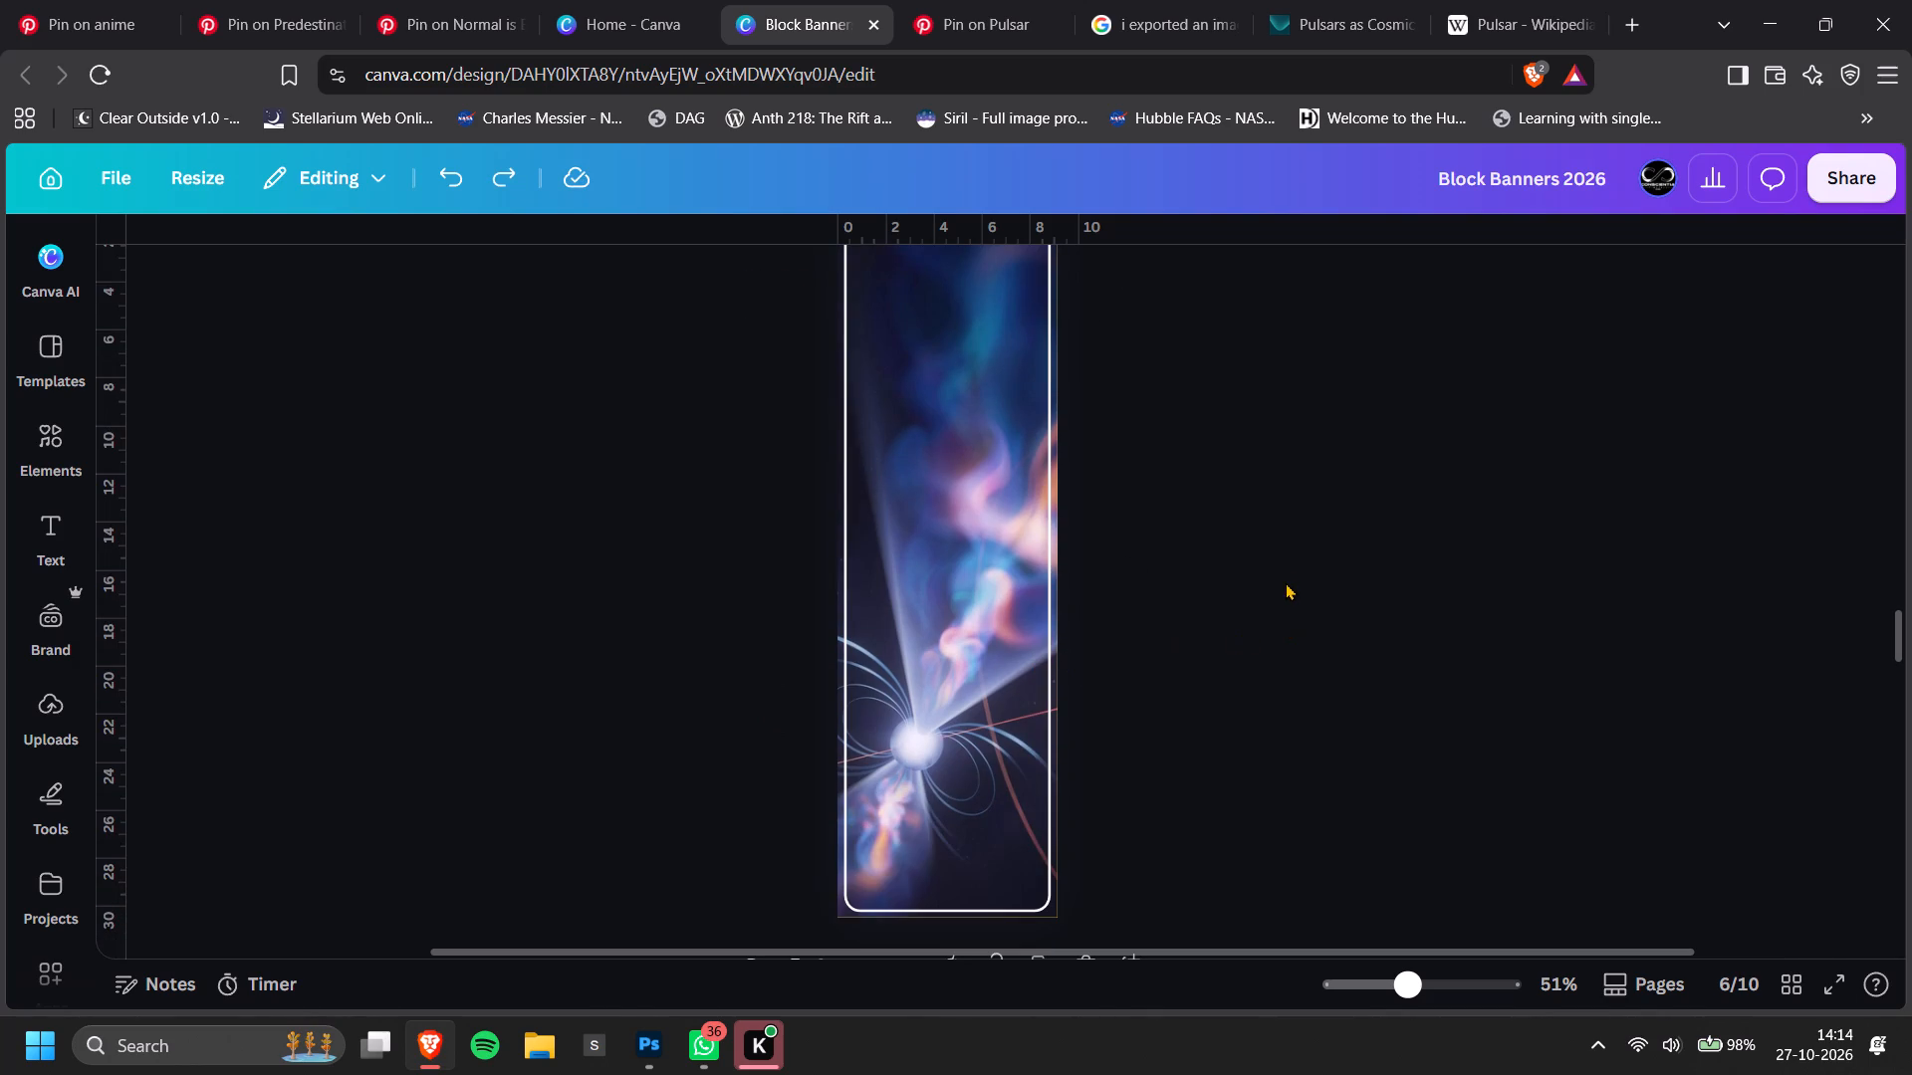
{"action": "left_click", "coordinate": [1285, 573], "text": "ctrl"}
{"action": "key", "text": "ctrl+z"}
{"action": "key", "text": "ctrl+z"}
Send page 6's white rounded border two levels backward, behind the pulsar image.
{"action": "scroll", "coordinate": [873, 538], "scroll_direction": "up", "scroll_amount": 2}
{"action": "left_click", "coordinate": [1031, 570]}
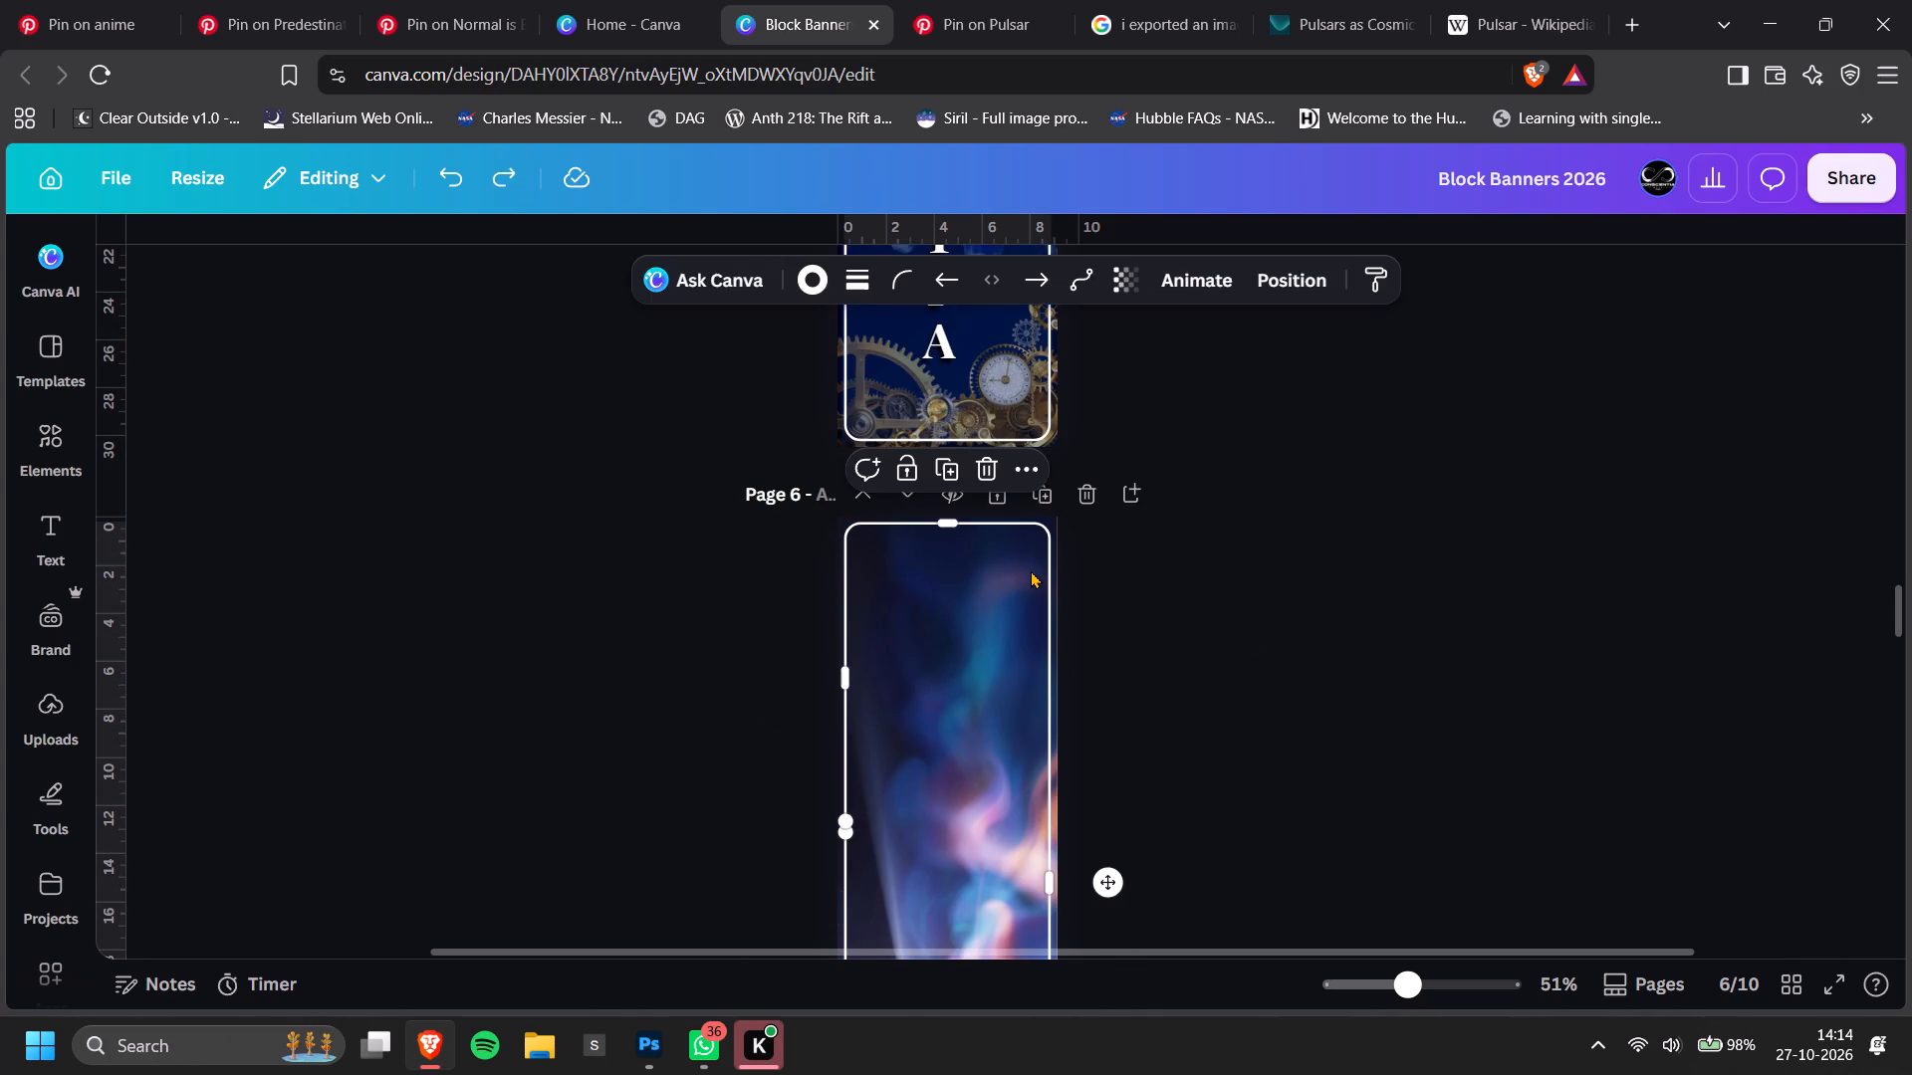
{"action": "key", "text": "ctrl+bracketleft"}
{"action": "key", "text": "ctrl+bracketleft"}
{"action": "scroll", "coordinate": [1031, 570], "scroll_direction": "down", "scroll_amount": 1}
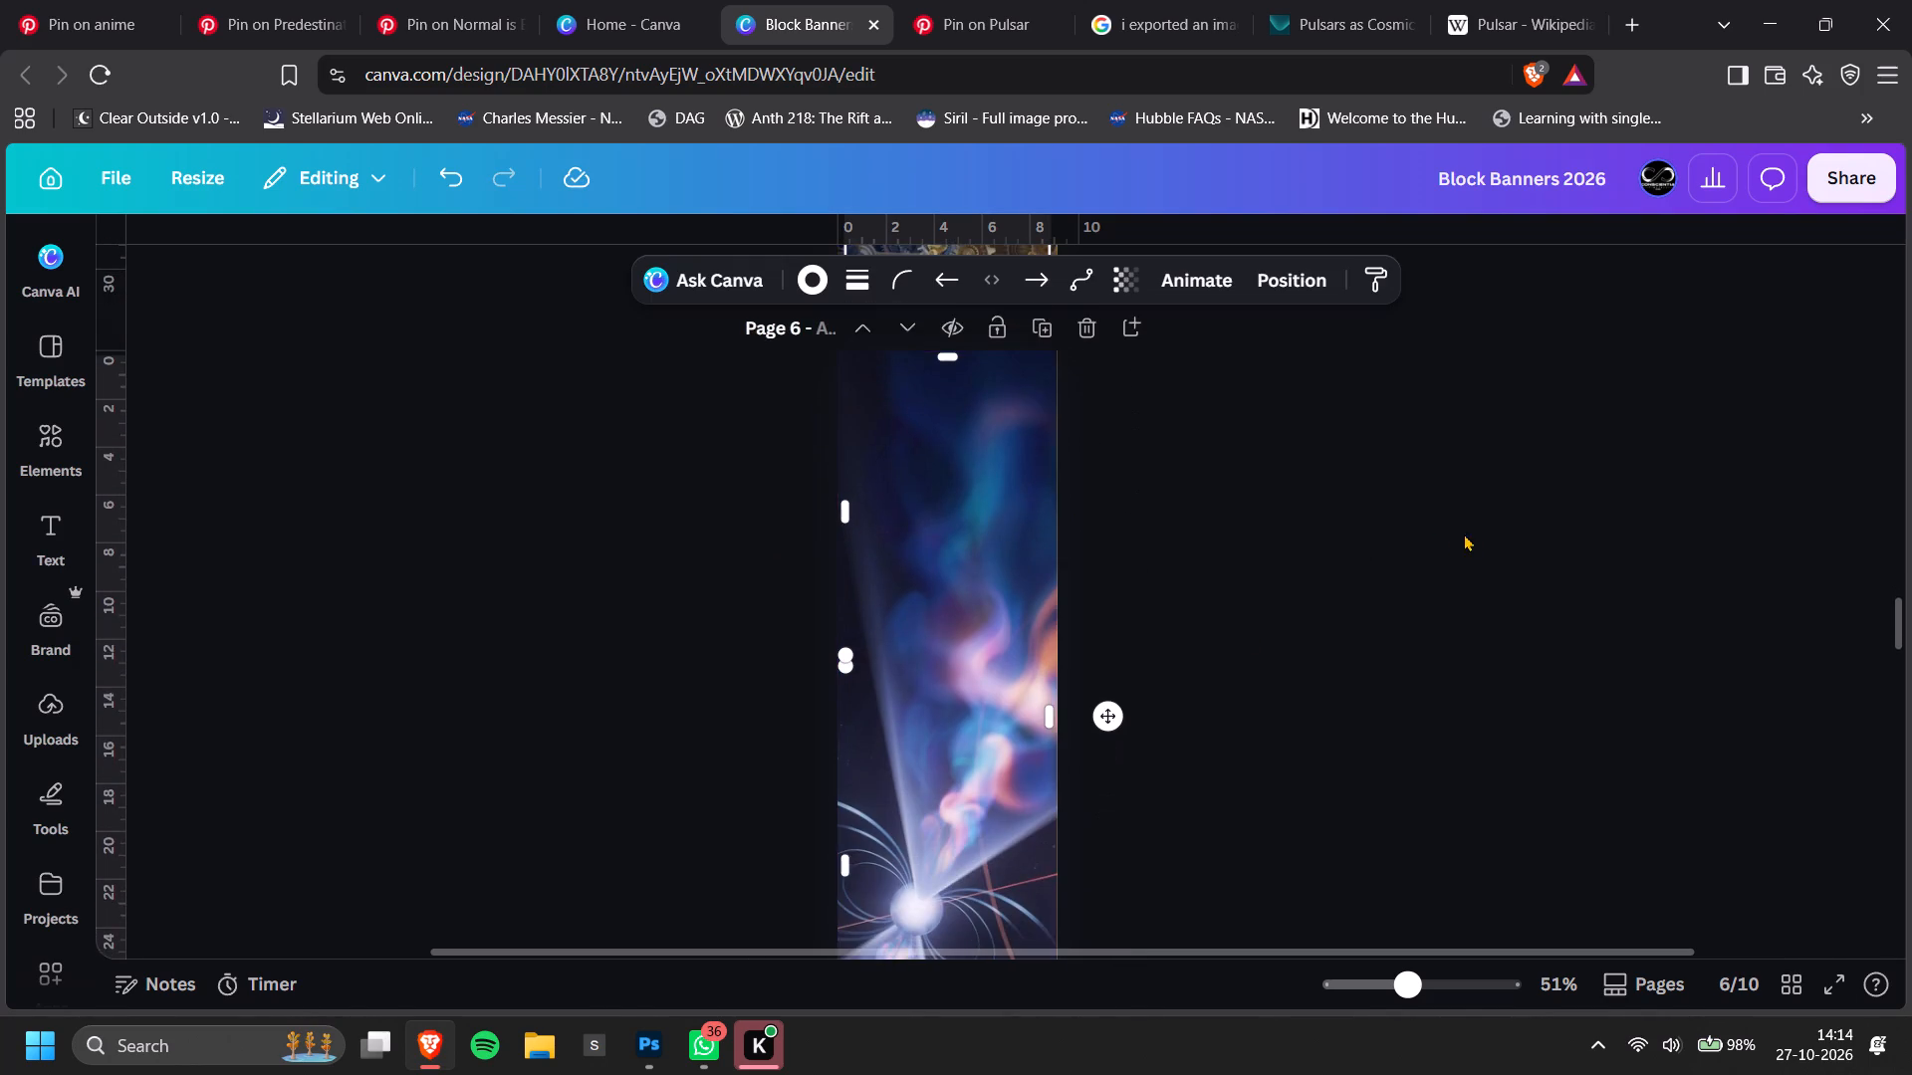
{"action": "left_click", "coordinate": [1466, 534]}
{"action": "scroll", "coordinate": [1454, 548], "scroll_direction": "down", "scroll_amount": 2}
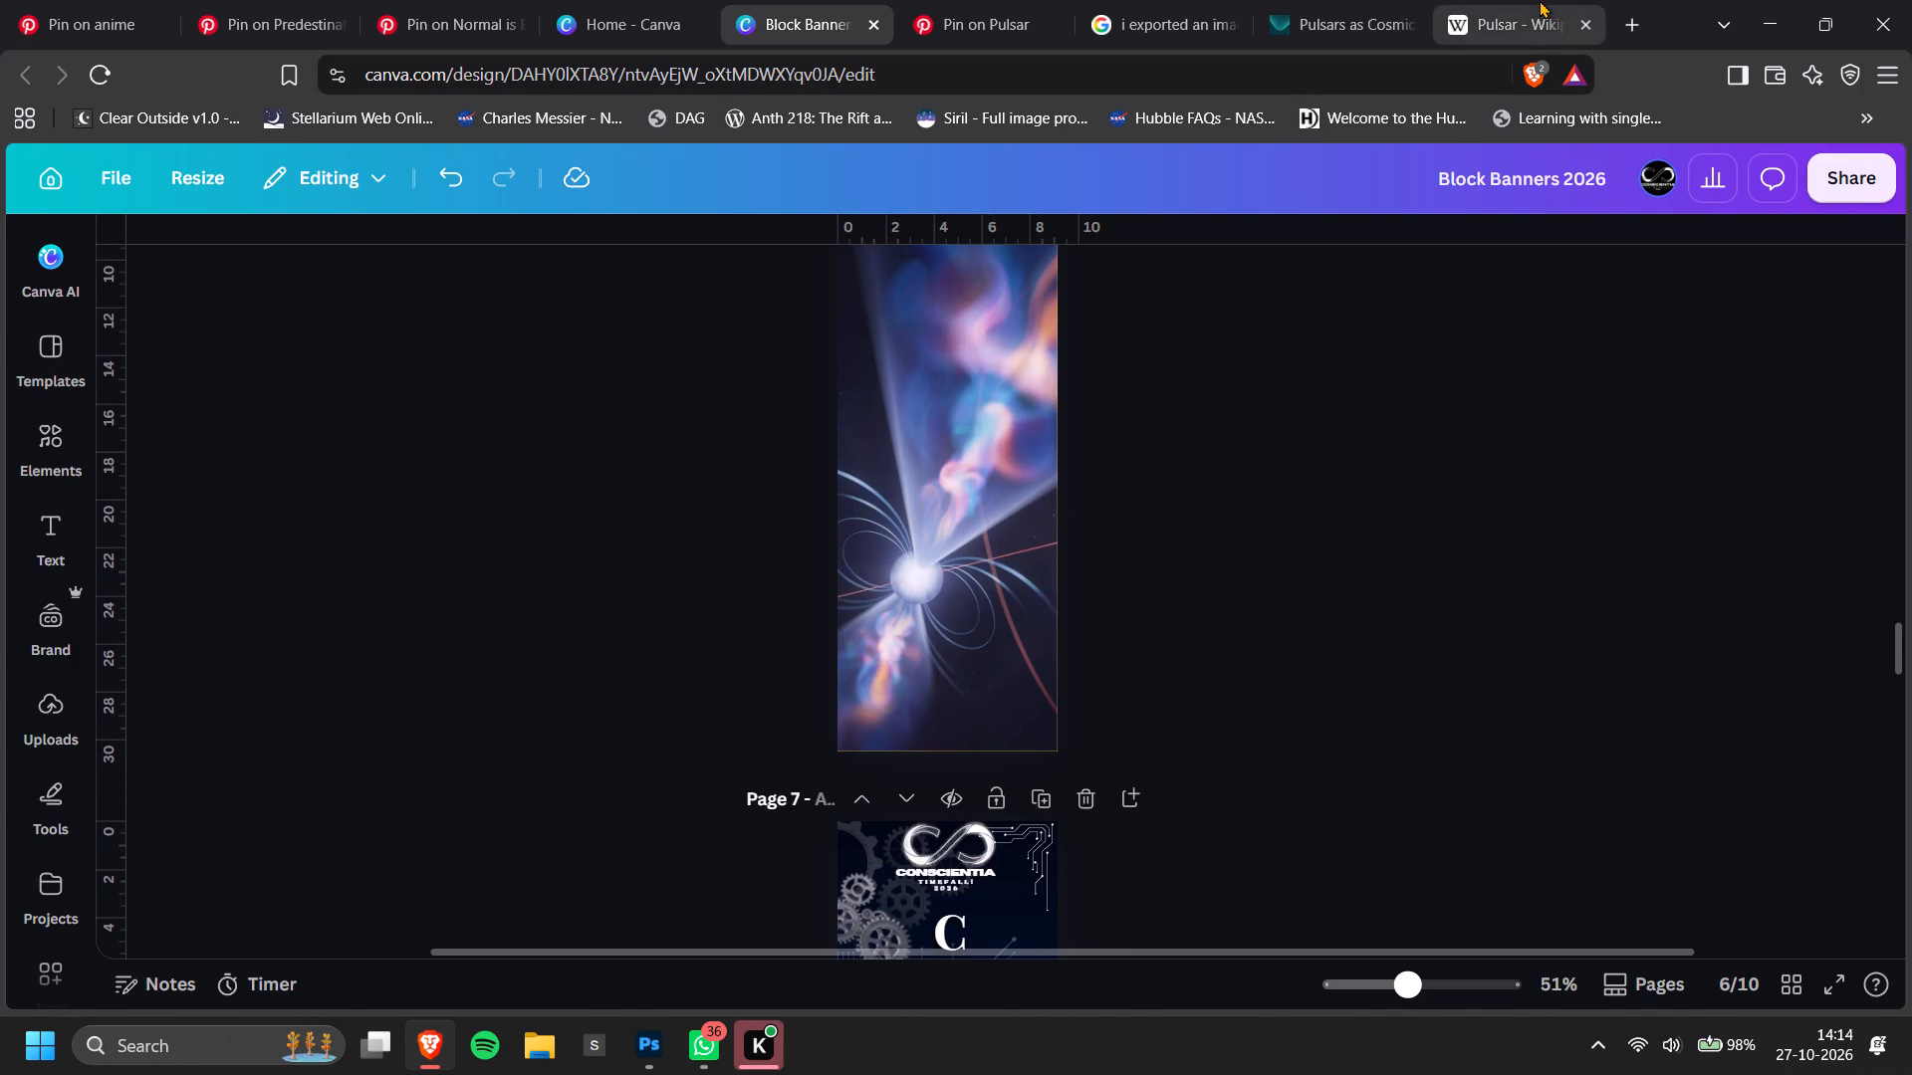
Open the PSR B1509−58 nebula image from the Wikipedia Pulsar article and copy it.
{"action": "left_click", "coordinate": [1540, 0]}
{"action": "scroll", "coordinate": [1204, 478], "scroll_direction": "down", "scroll_amount": 1}
{"action": "left_click", "coordinate": [1395, 460]}
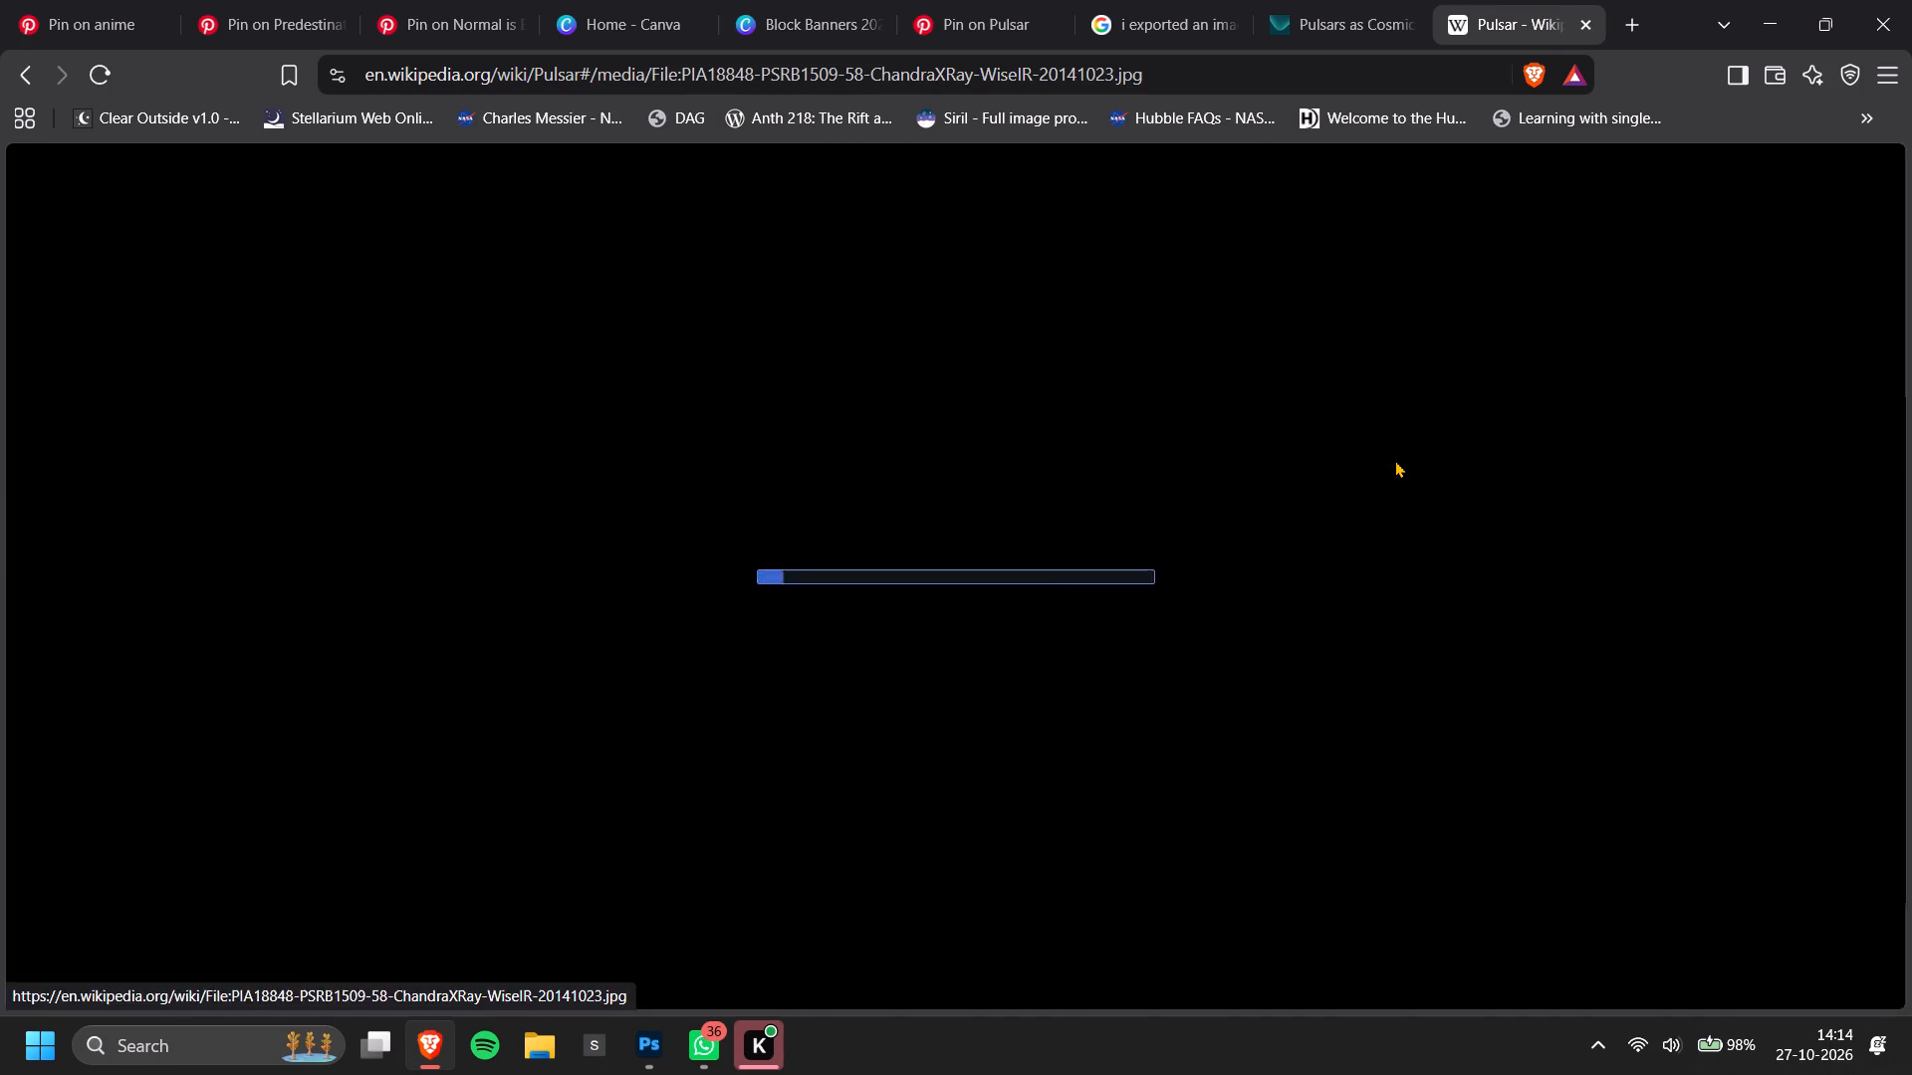
{"action": "right_click", "coordinate": [736, 470]}
{"action": "left_click", "coordinate": [835, 569]}
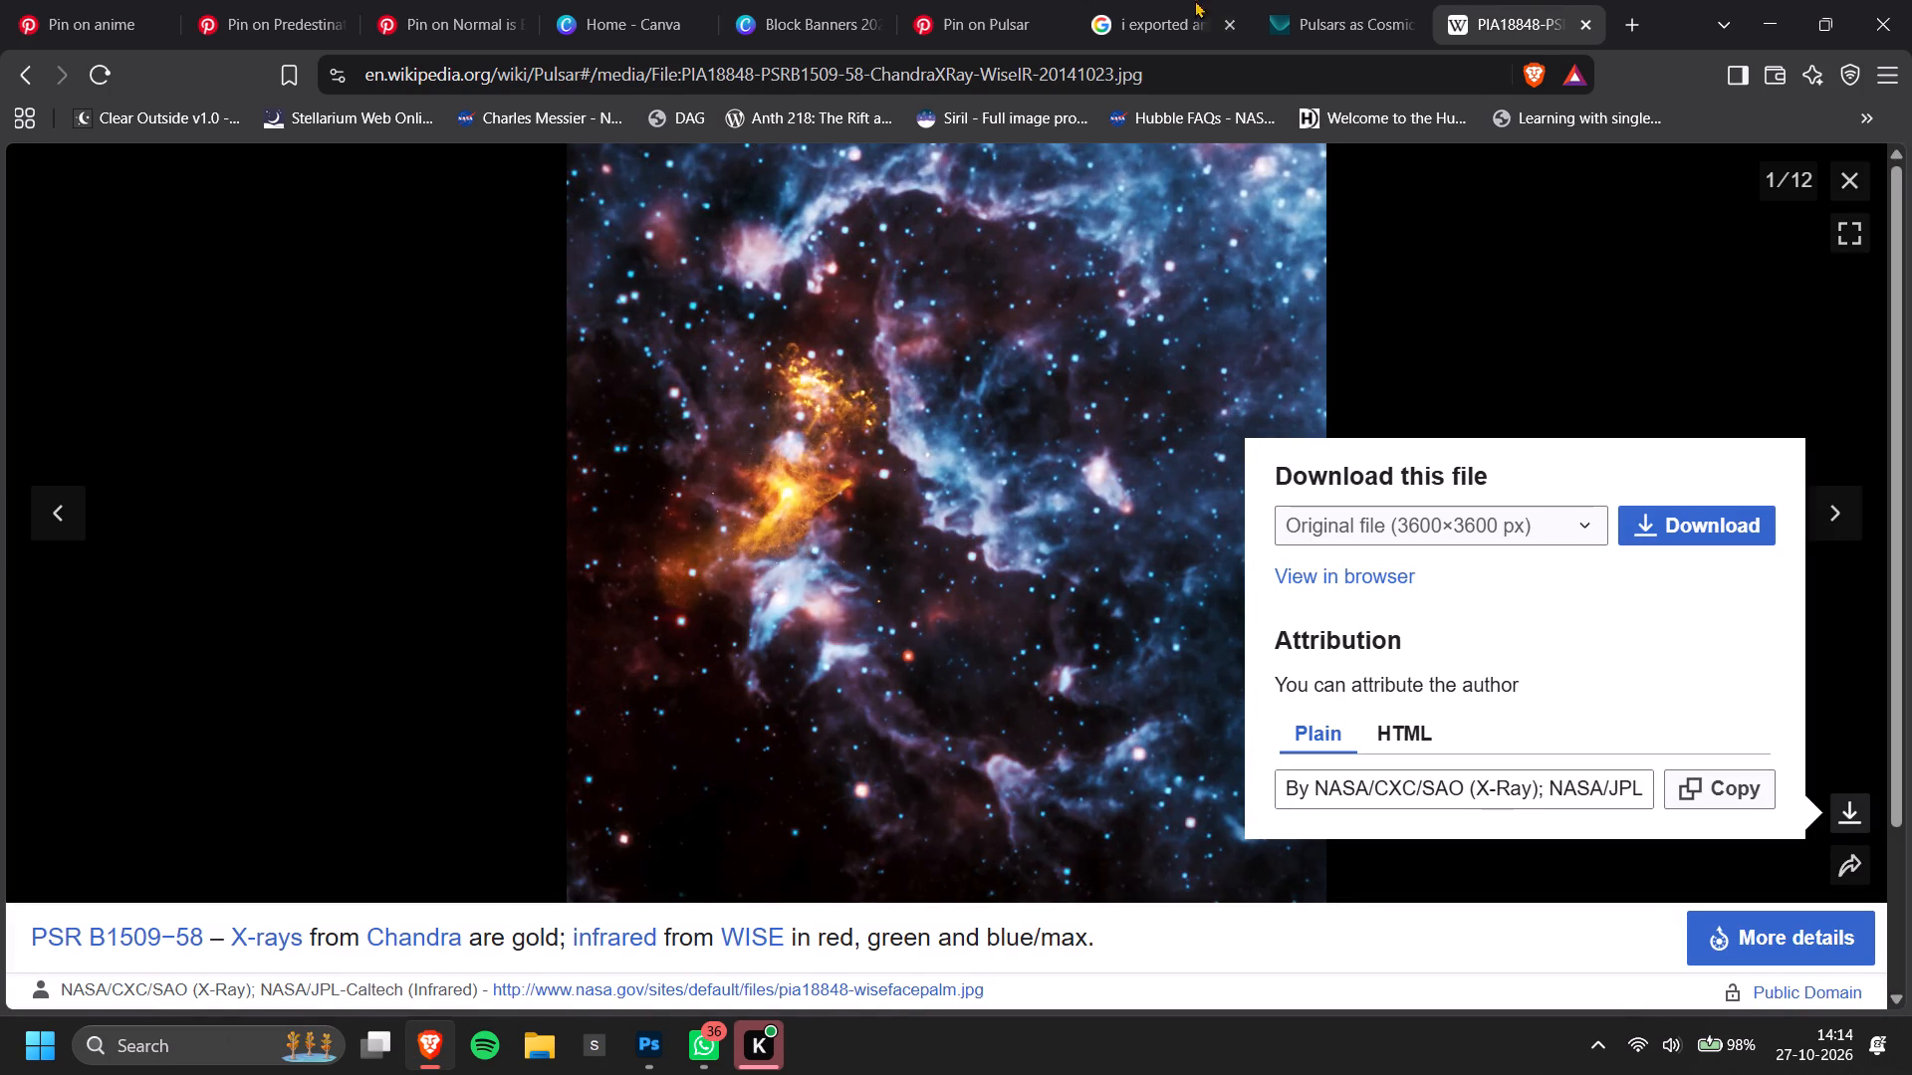
Paste the PSR B1509−58 image onto page 6 of the Canva design, shrink it and move it to the page's right edge above the pulsar.
{"action": "left_click", "coordinate": [739, 0]}
{"action": "scroll", "coordinate": [1241, 500], "scroll_direction": "up", "scroll_amount": 1}
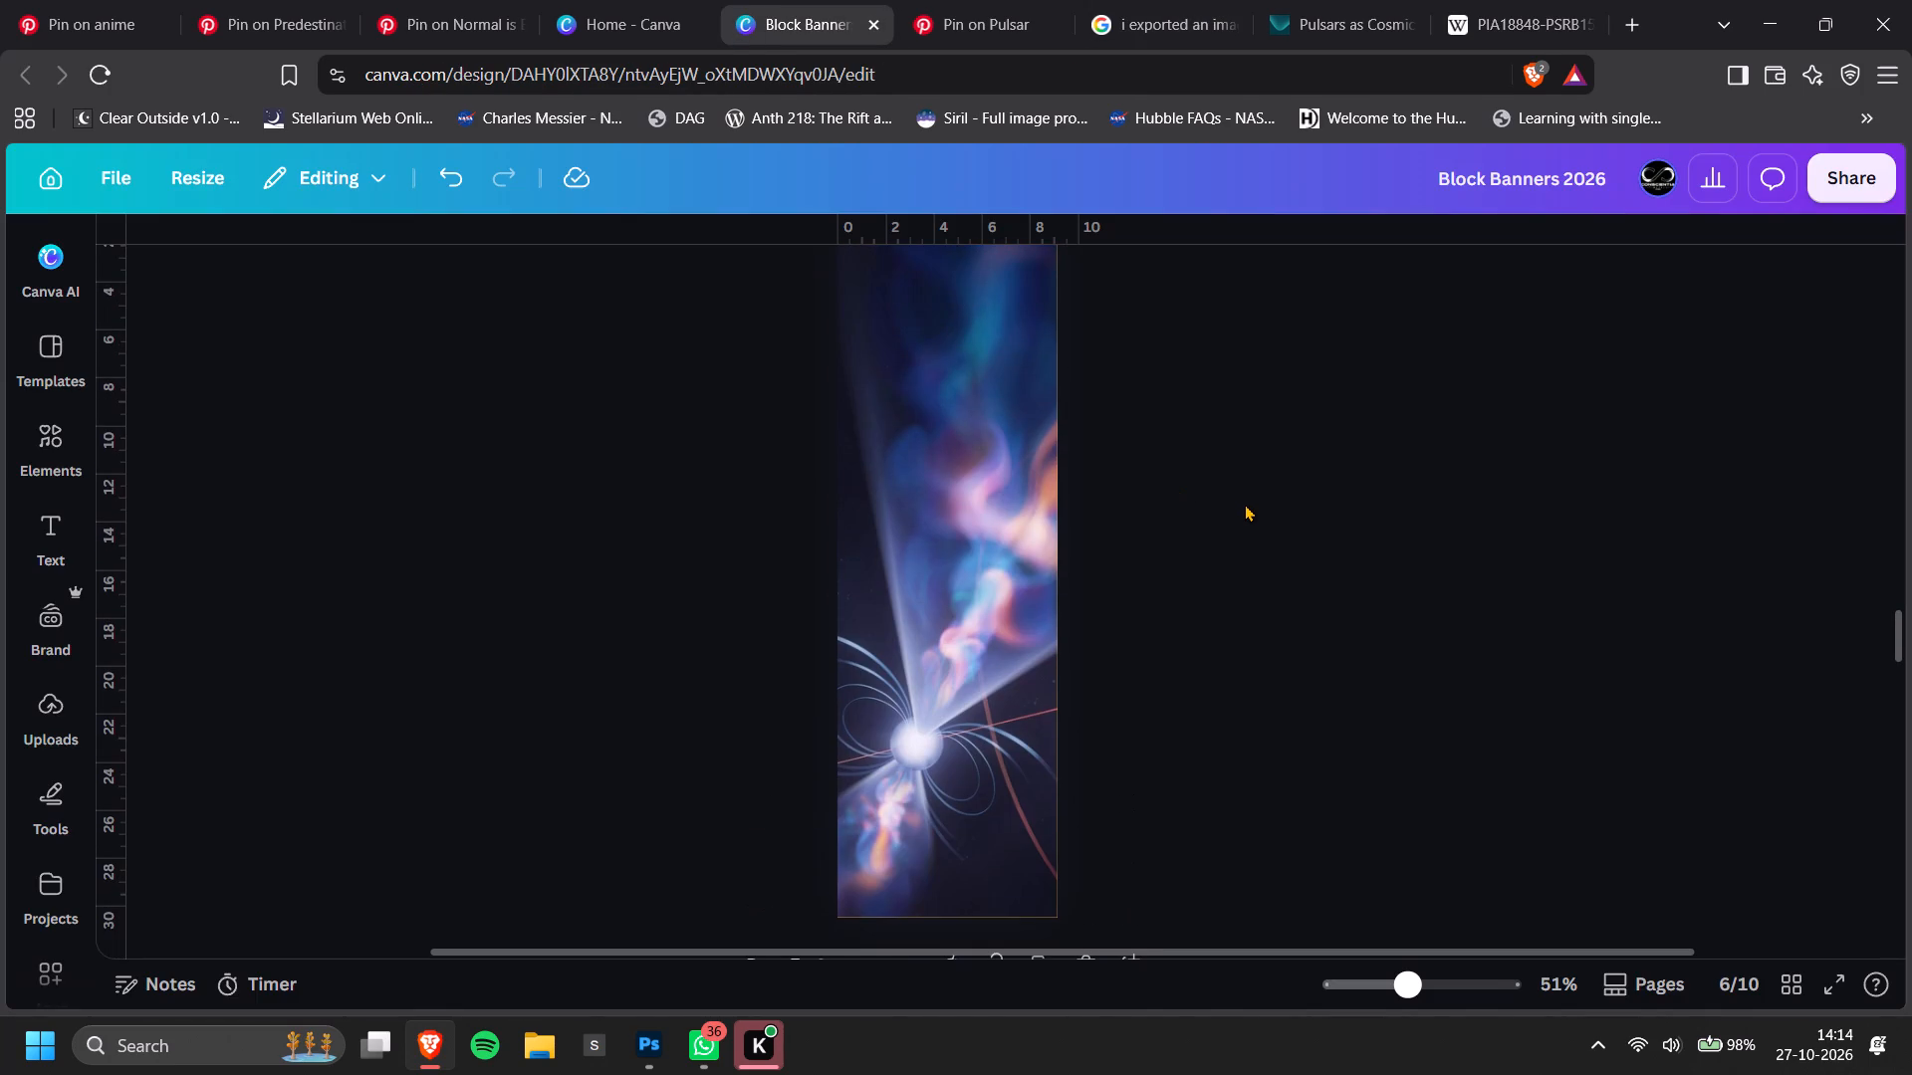
{"action": "key", "text": "ctrl+v"}
{"action": "left_click_drag", "start_coordinate": [1015, 620], "coordinate": [987, 602]}
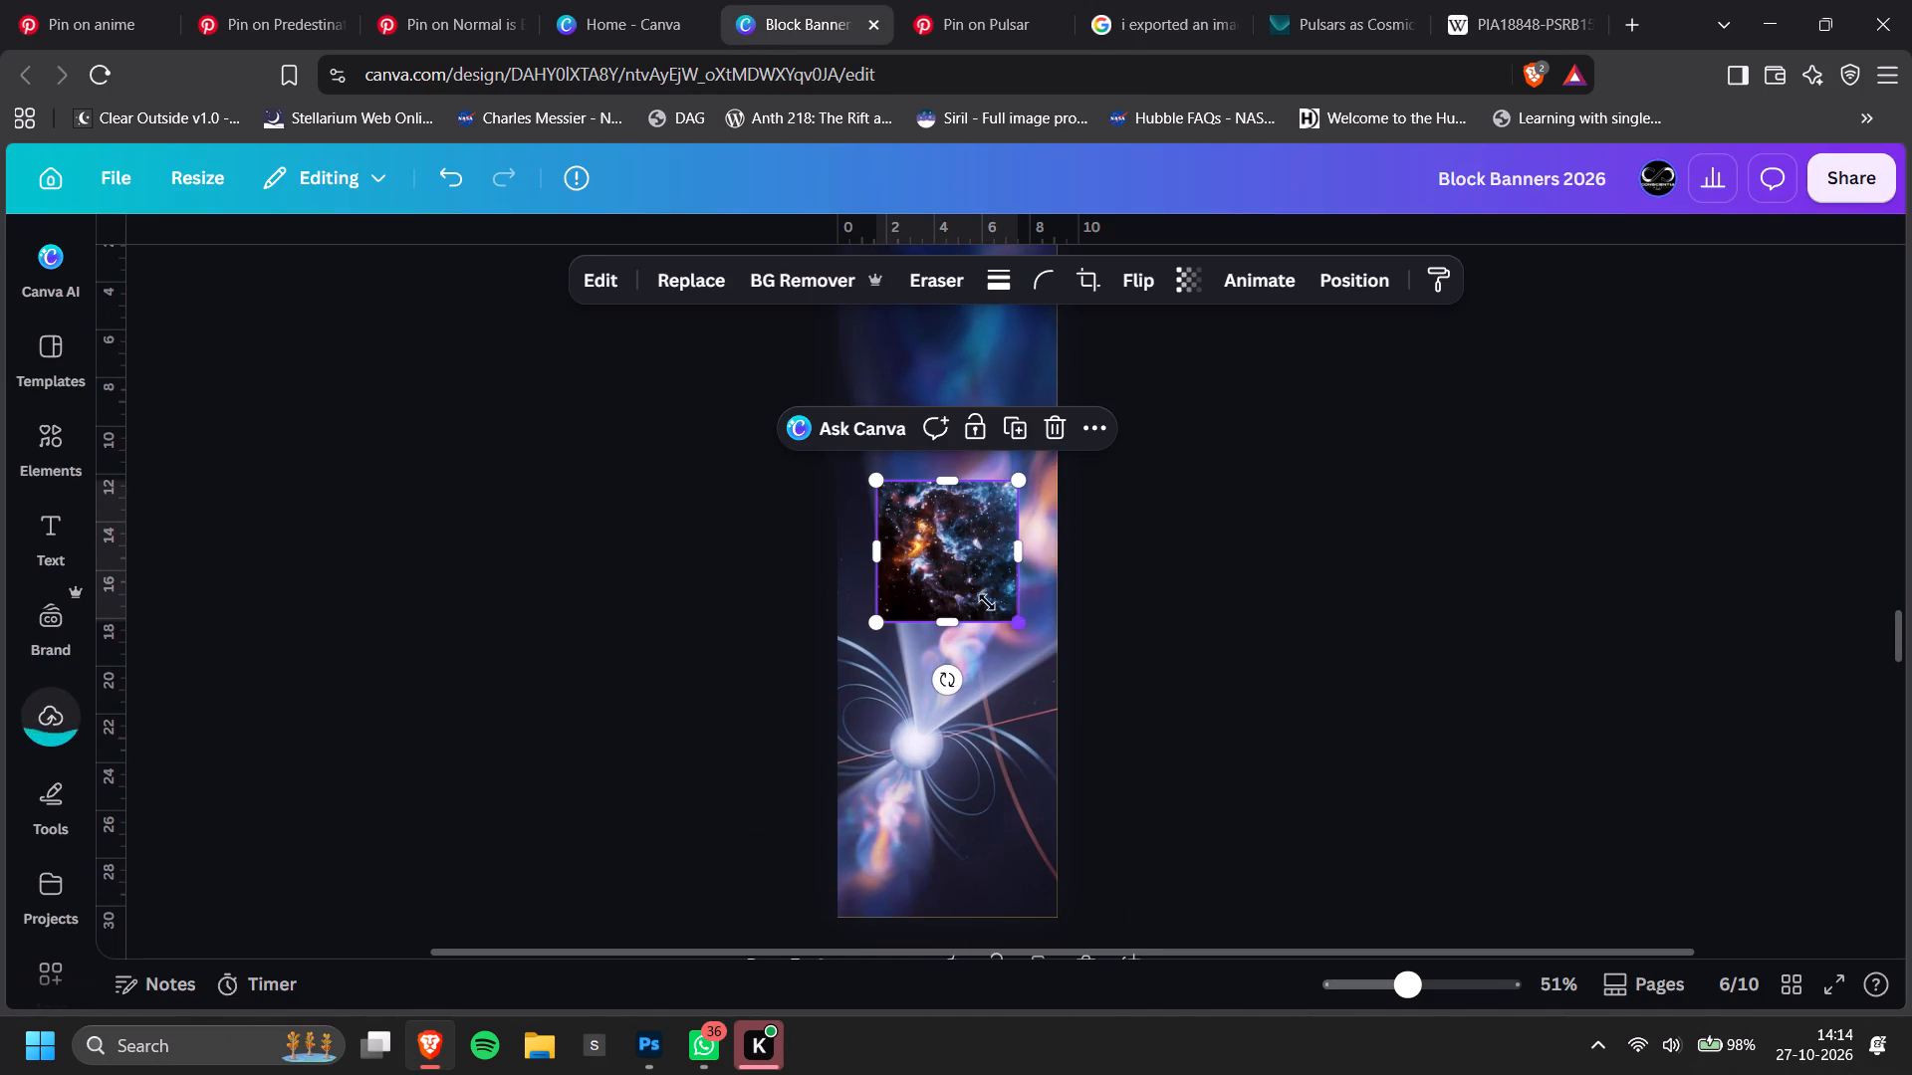
{"action": "left_click_drag", "start_coordinate": [987, 602], "coordinate": [1097, 669]}
{"action": "left_click_drag", "start_coordinate": [1003, 589], "coordinate": [974, 528]}
{"action": "left_click_drag", "start_coordinate": [854, 415], "coordinate": [963, 489]}
{"action": "left_click_drag", "start_coordinate": [1006, 571], "coordinate": [993, 514]}
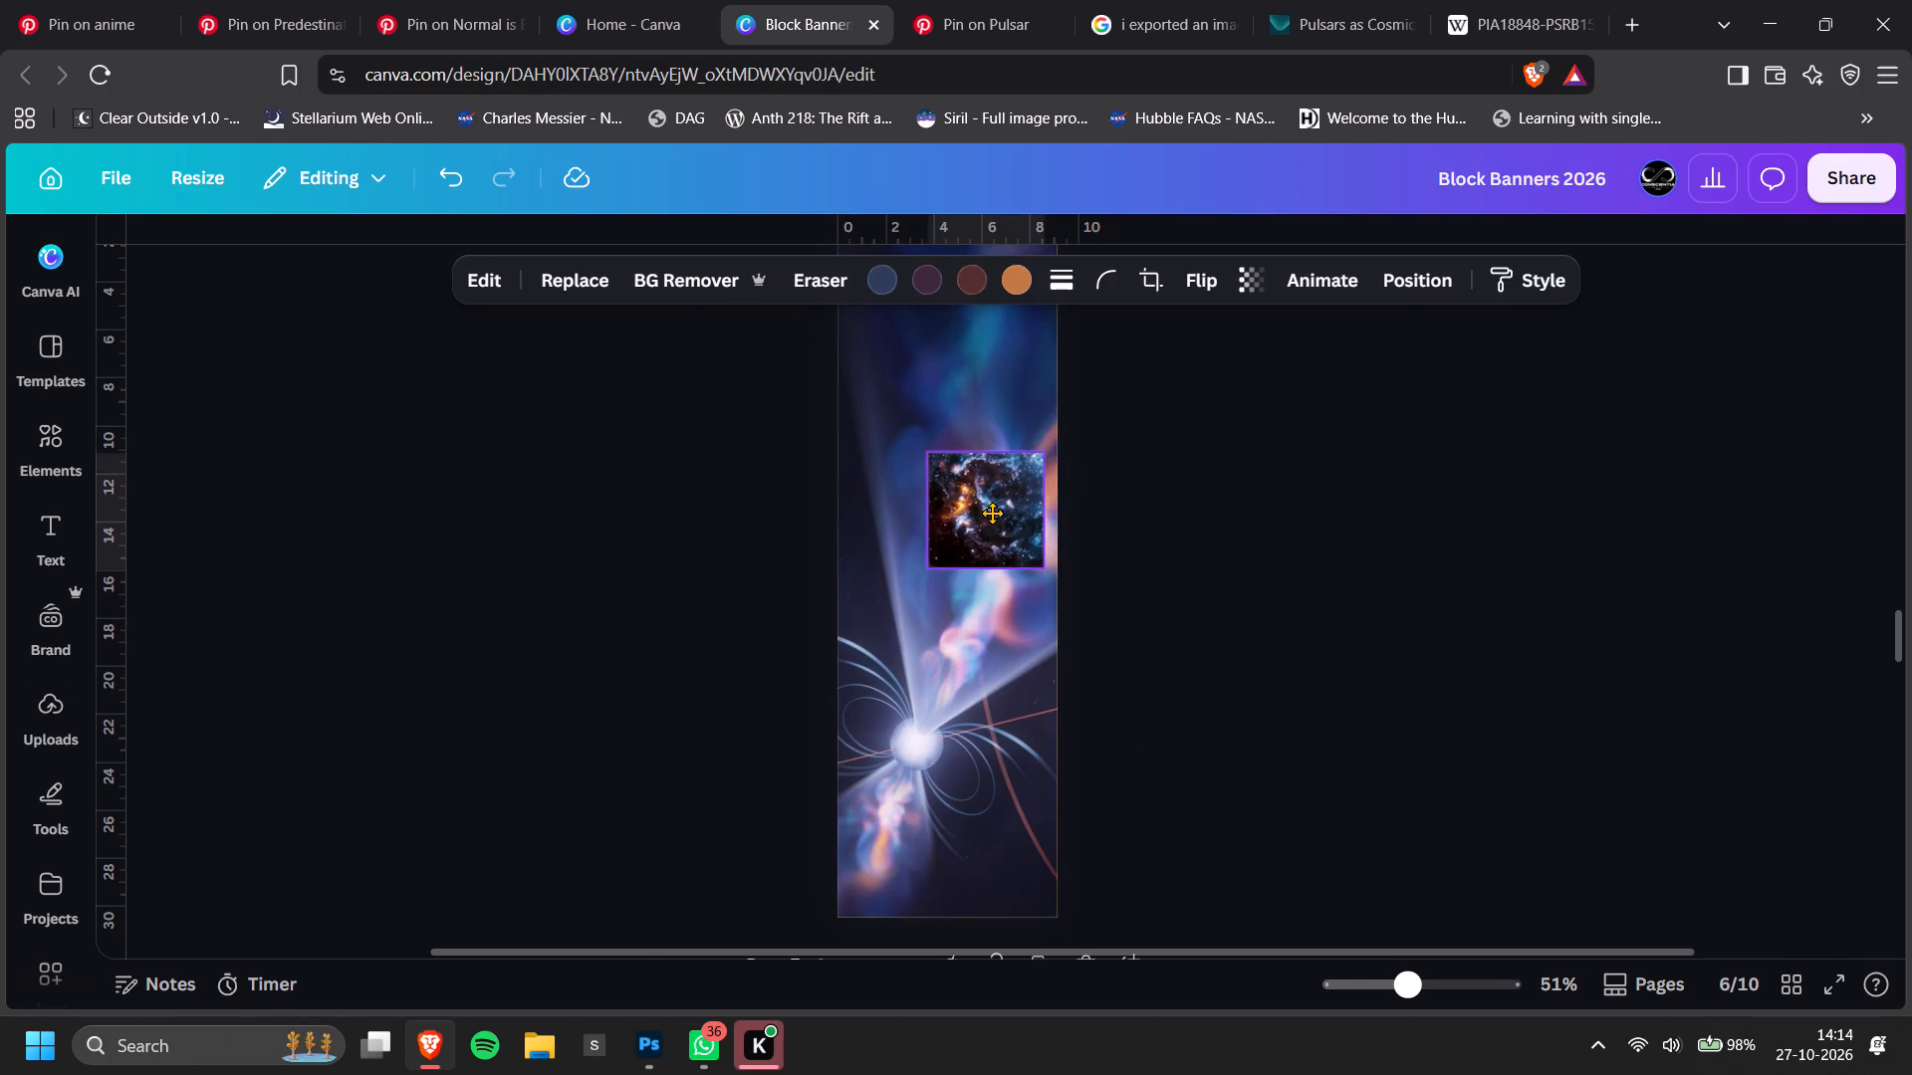
{"action": "left_click_drag", "start_coordinate": [993, 514], "coordinate": [1006, 505]}
{"action": "left_click", "coordinate": [1183, 445]}
Go through the Wikipedia Pulsar article's image gallery to the pulsar schematic with magnetic field lines and copy that image.
{"action": "left_click", "coordinate": [1488, 0]}
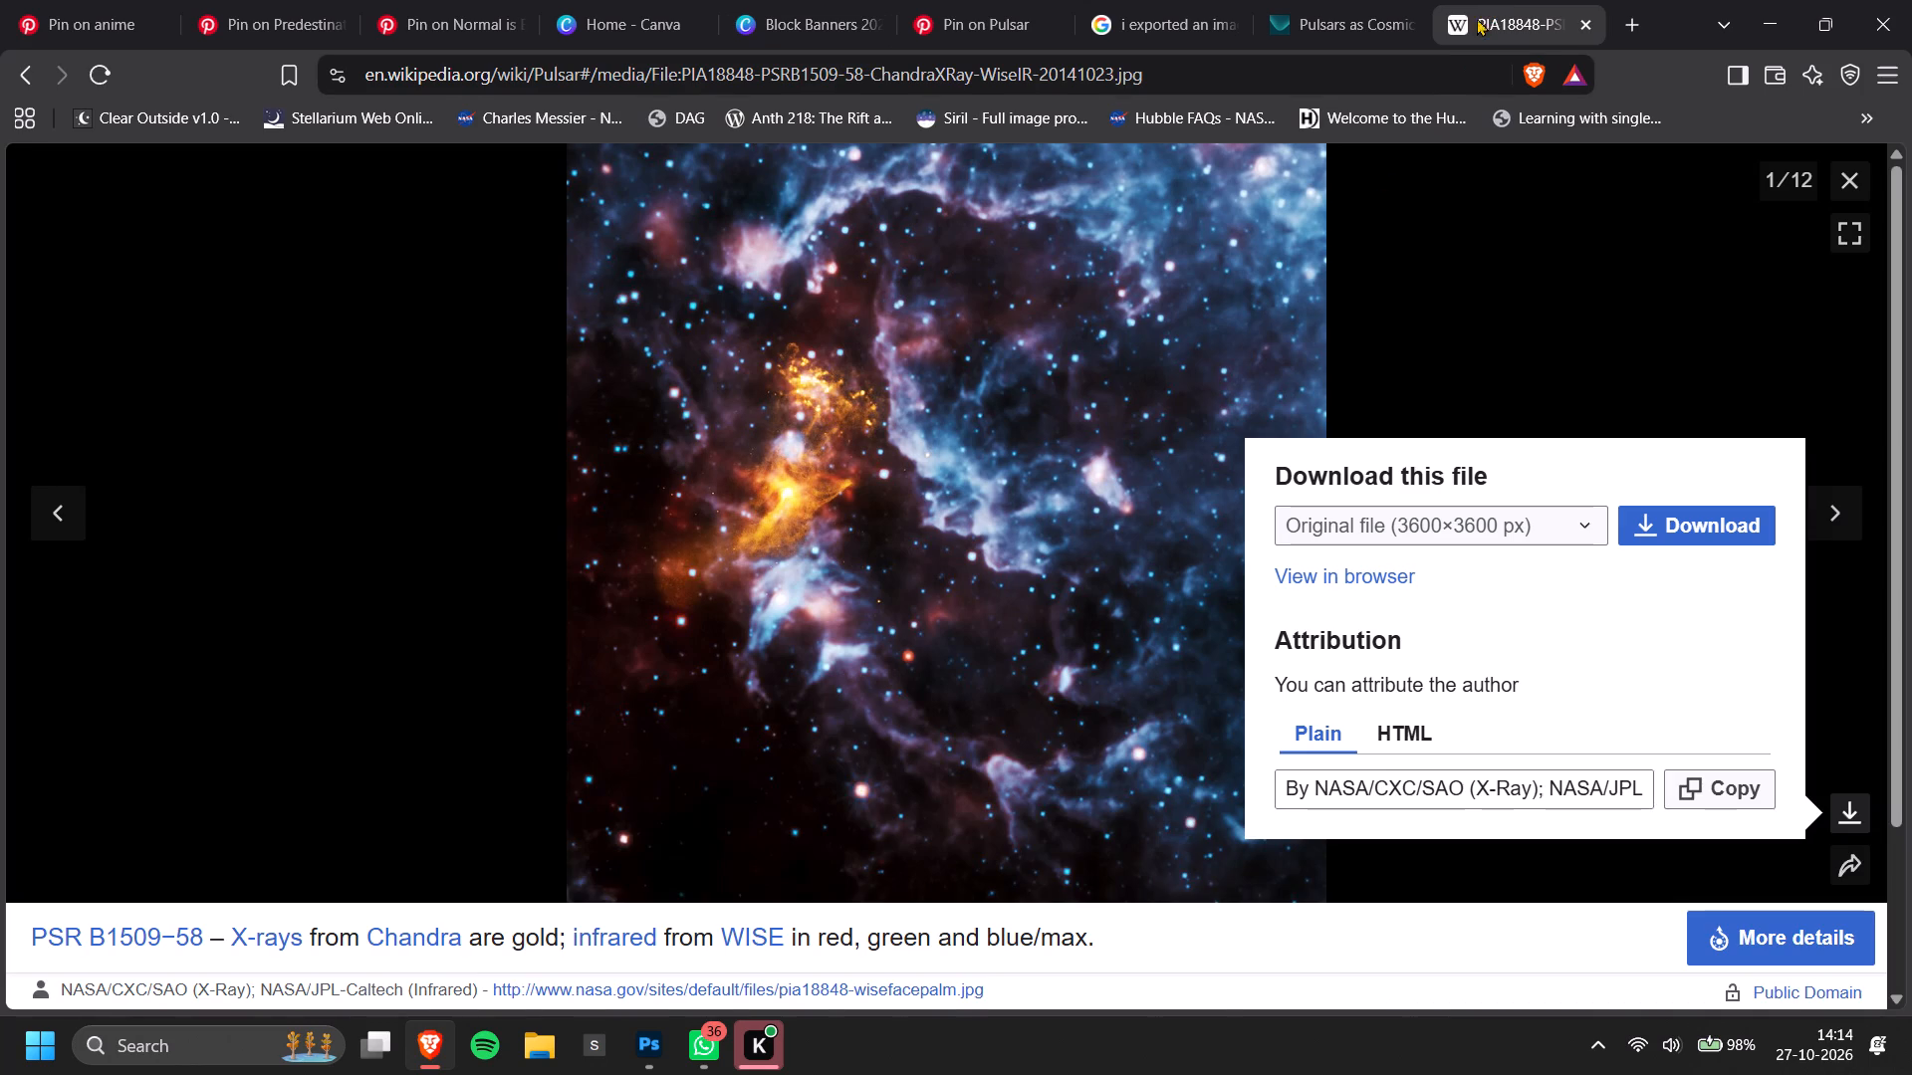
{"action": "scroll", "coordinate": [1113, 477], "scroll_direction": "down", "scroll_amount": 2}
{"action": "left_click", "coordinate": [1823, 511]}
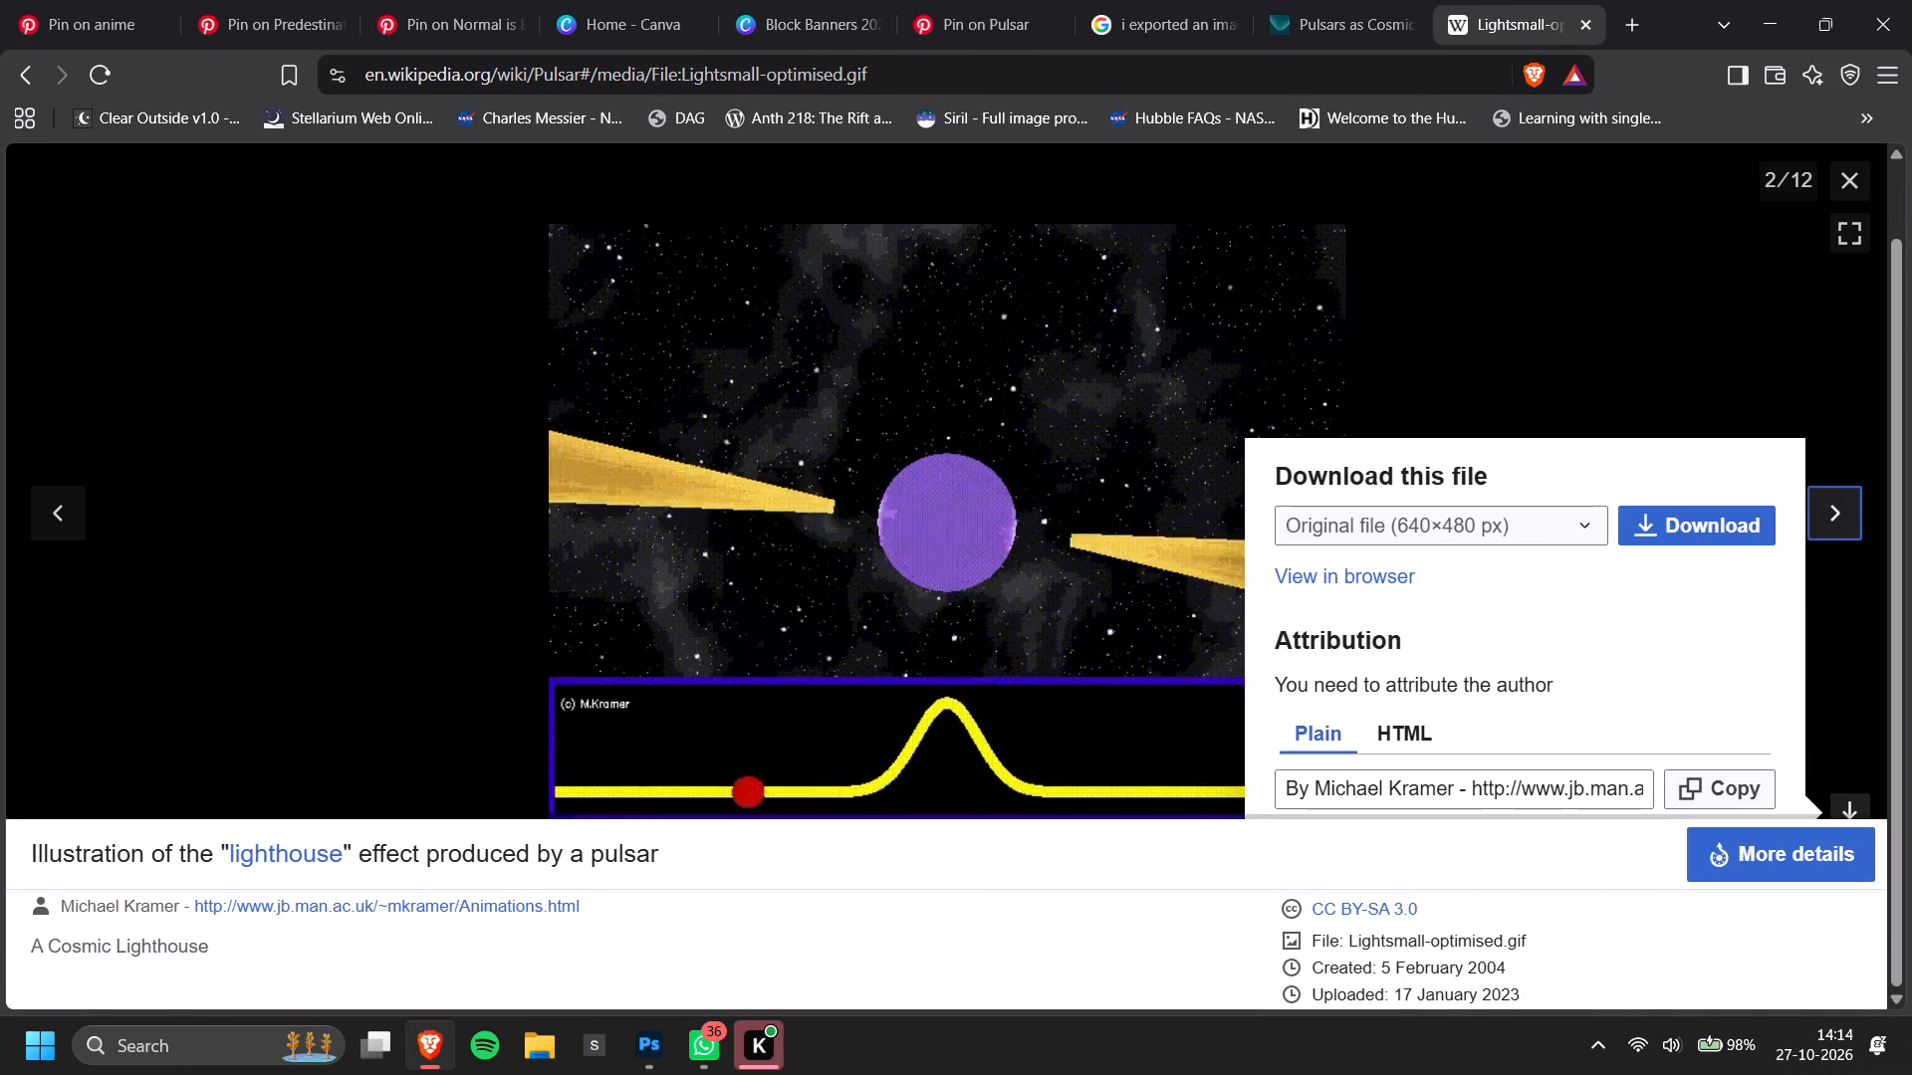
{"action": "scroll", "coordinate": [1112, 534], "scroll_direction": "up", "scroll_amount": 6}
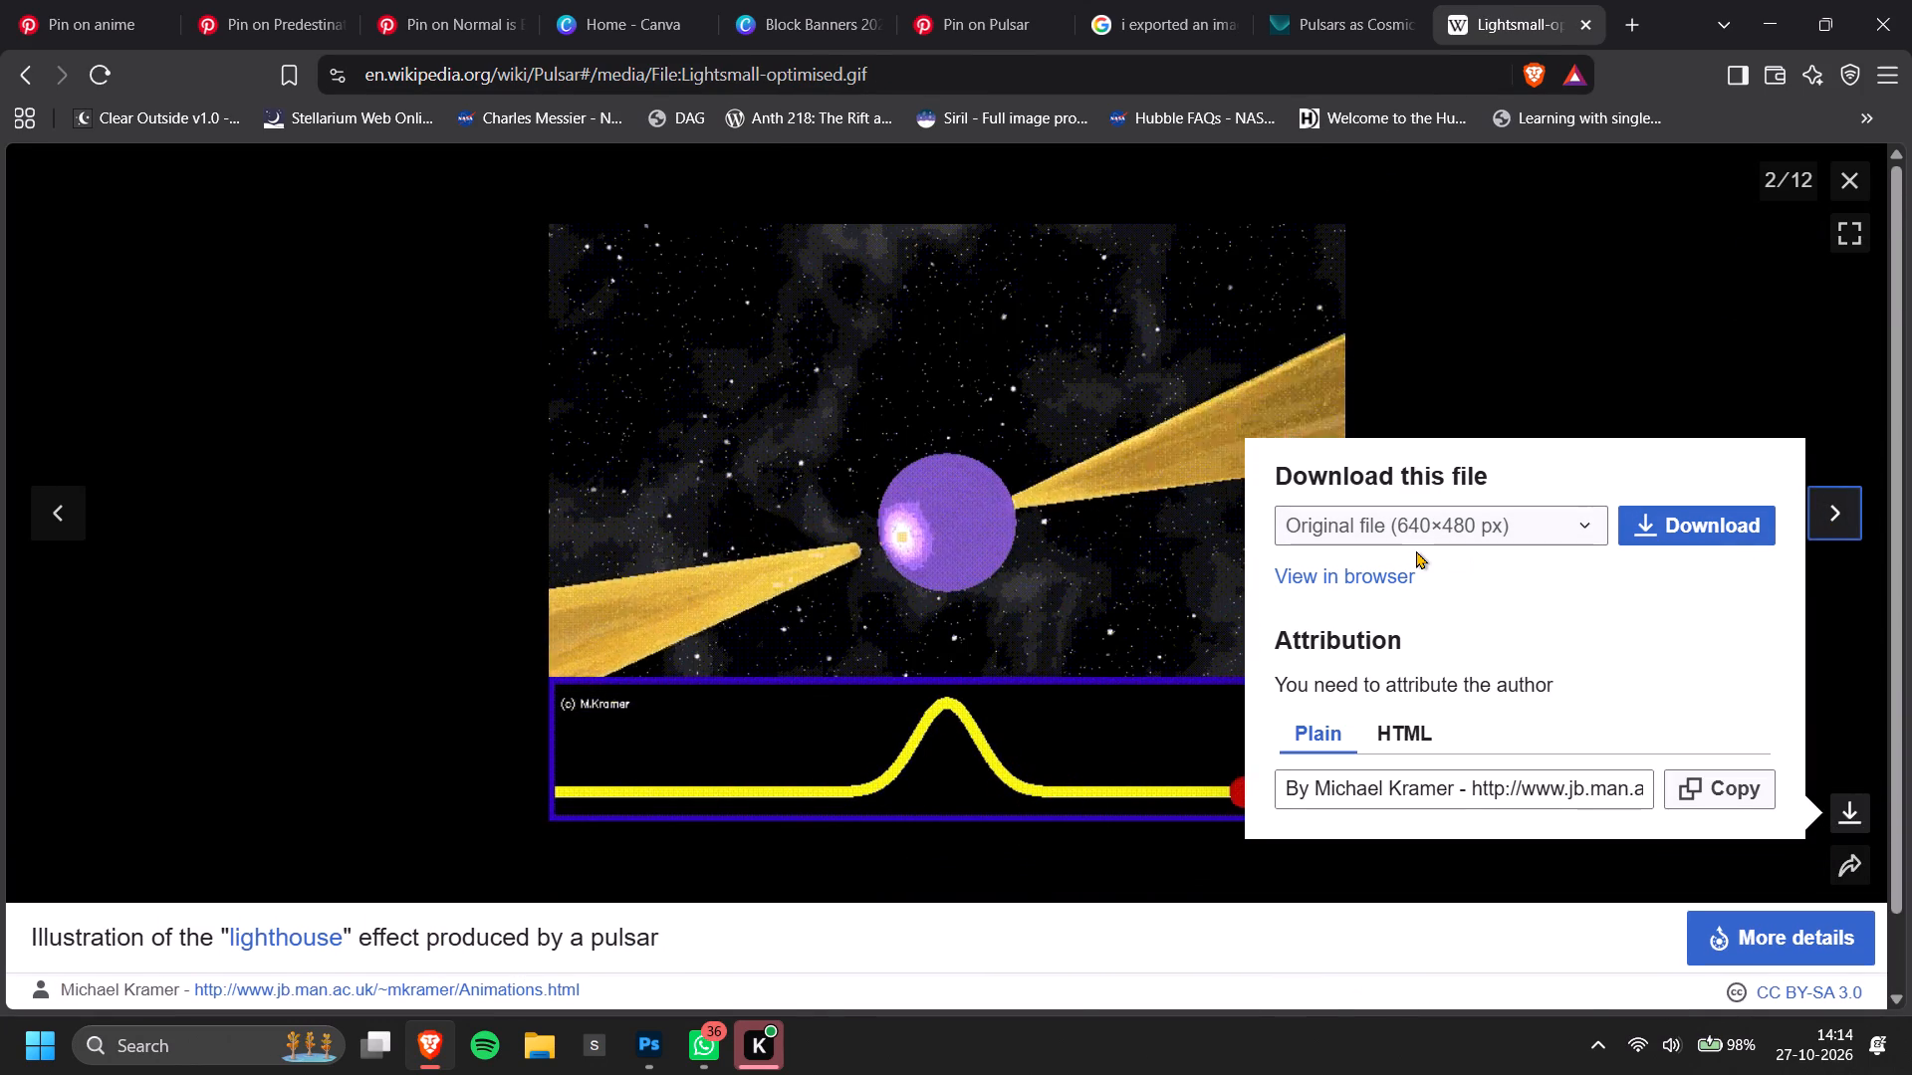
{"action": "left_click", "coordinate": [1837, 537]}
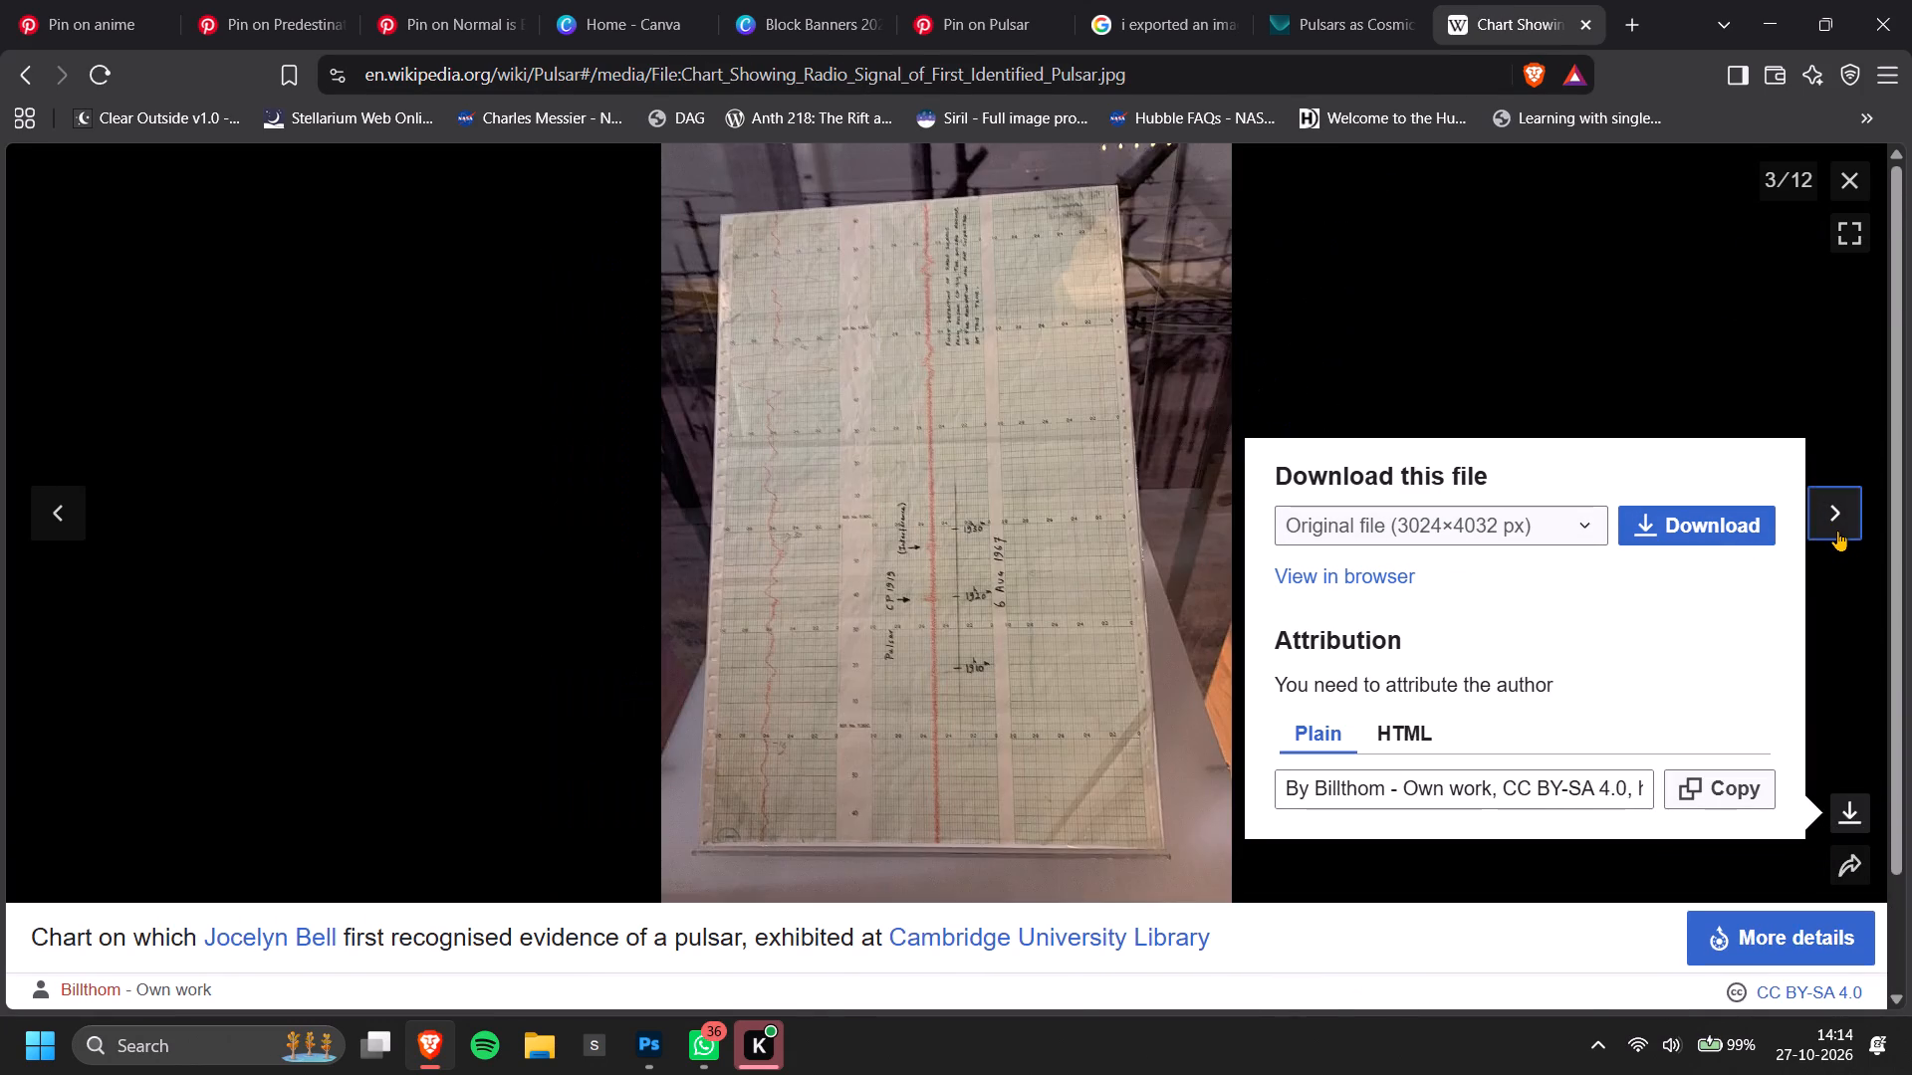
{"action": "left_click", "coordinate": [1837, 531]}
{"action": "left_click", "coordinate": [1837, 529]}
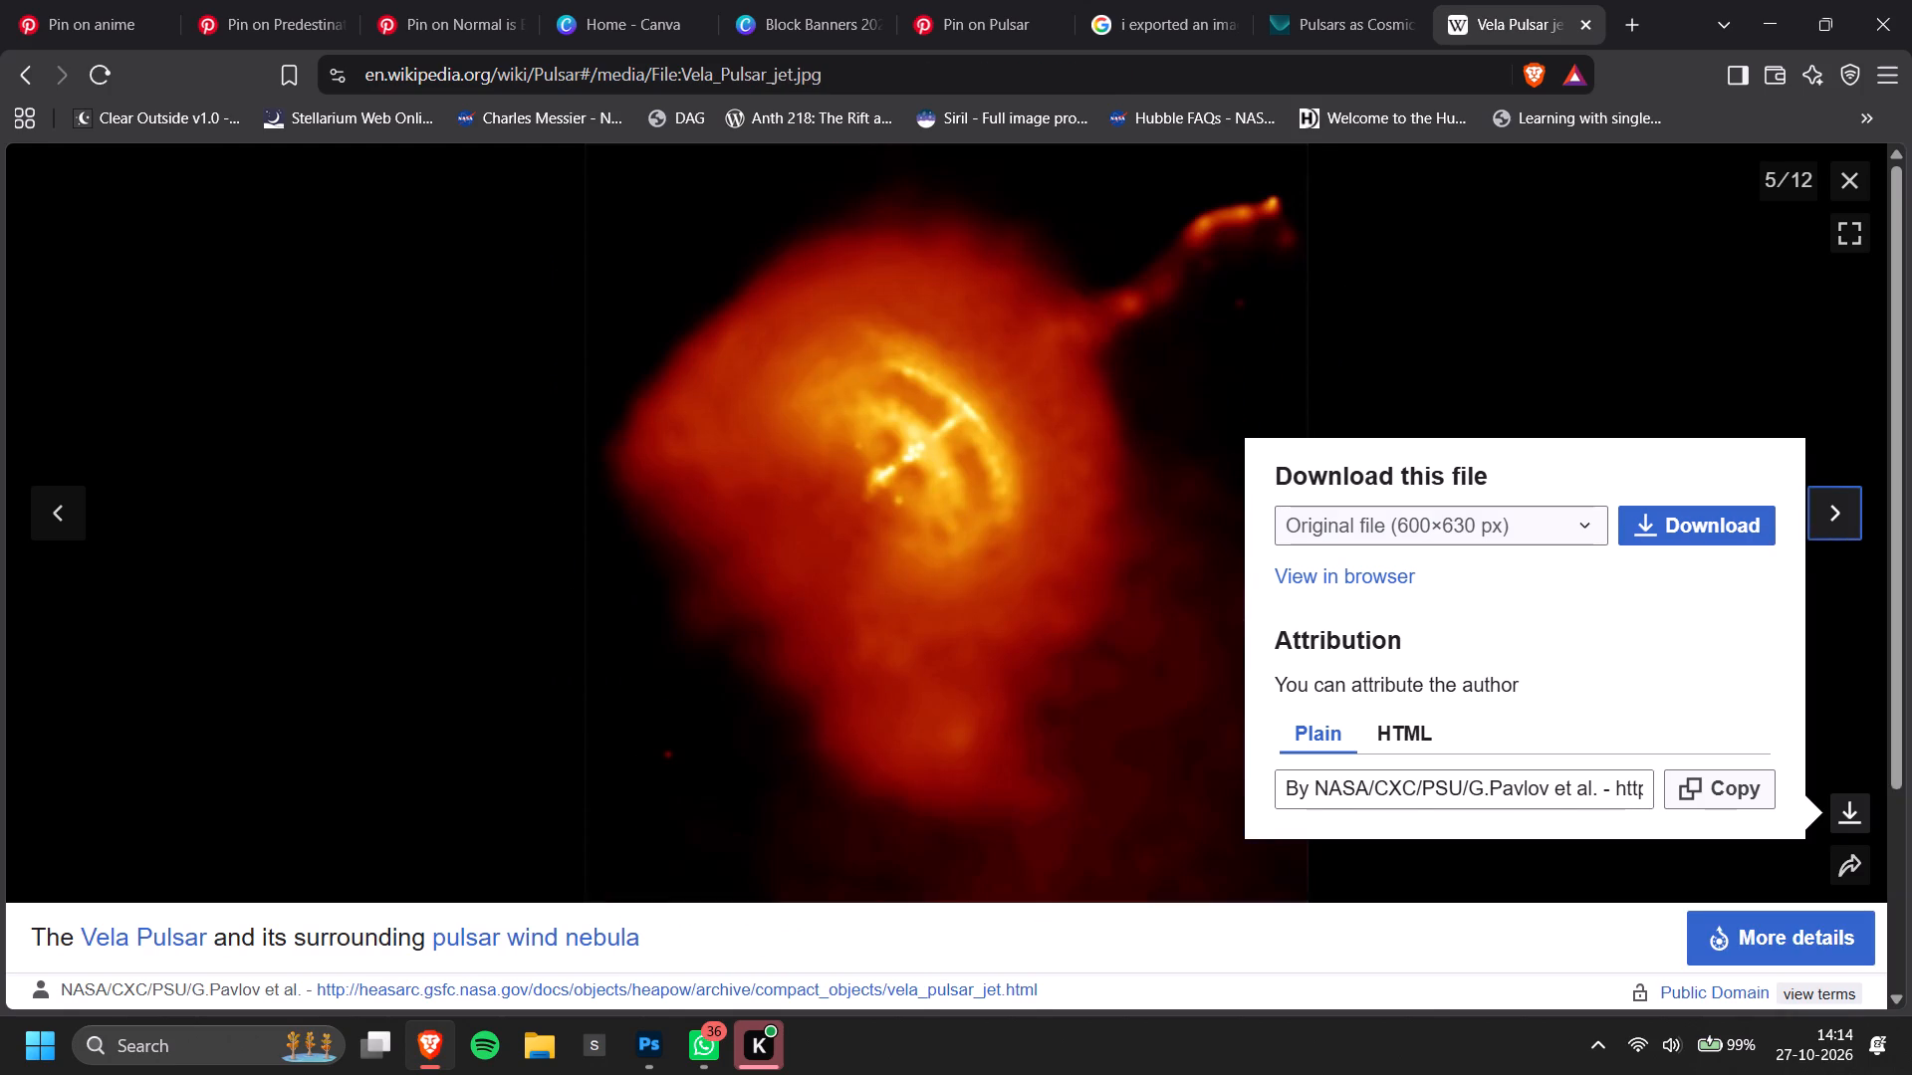
{"action": "left_click", "coordinate": [38, 510]}
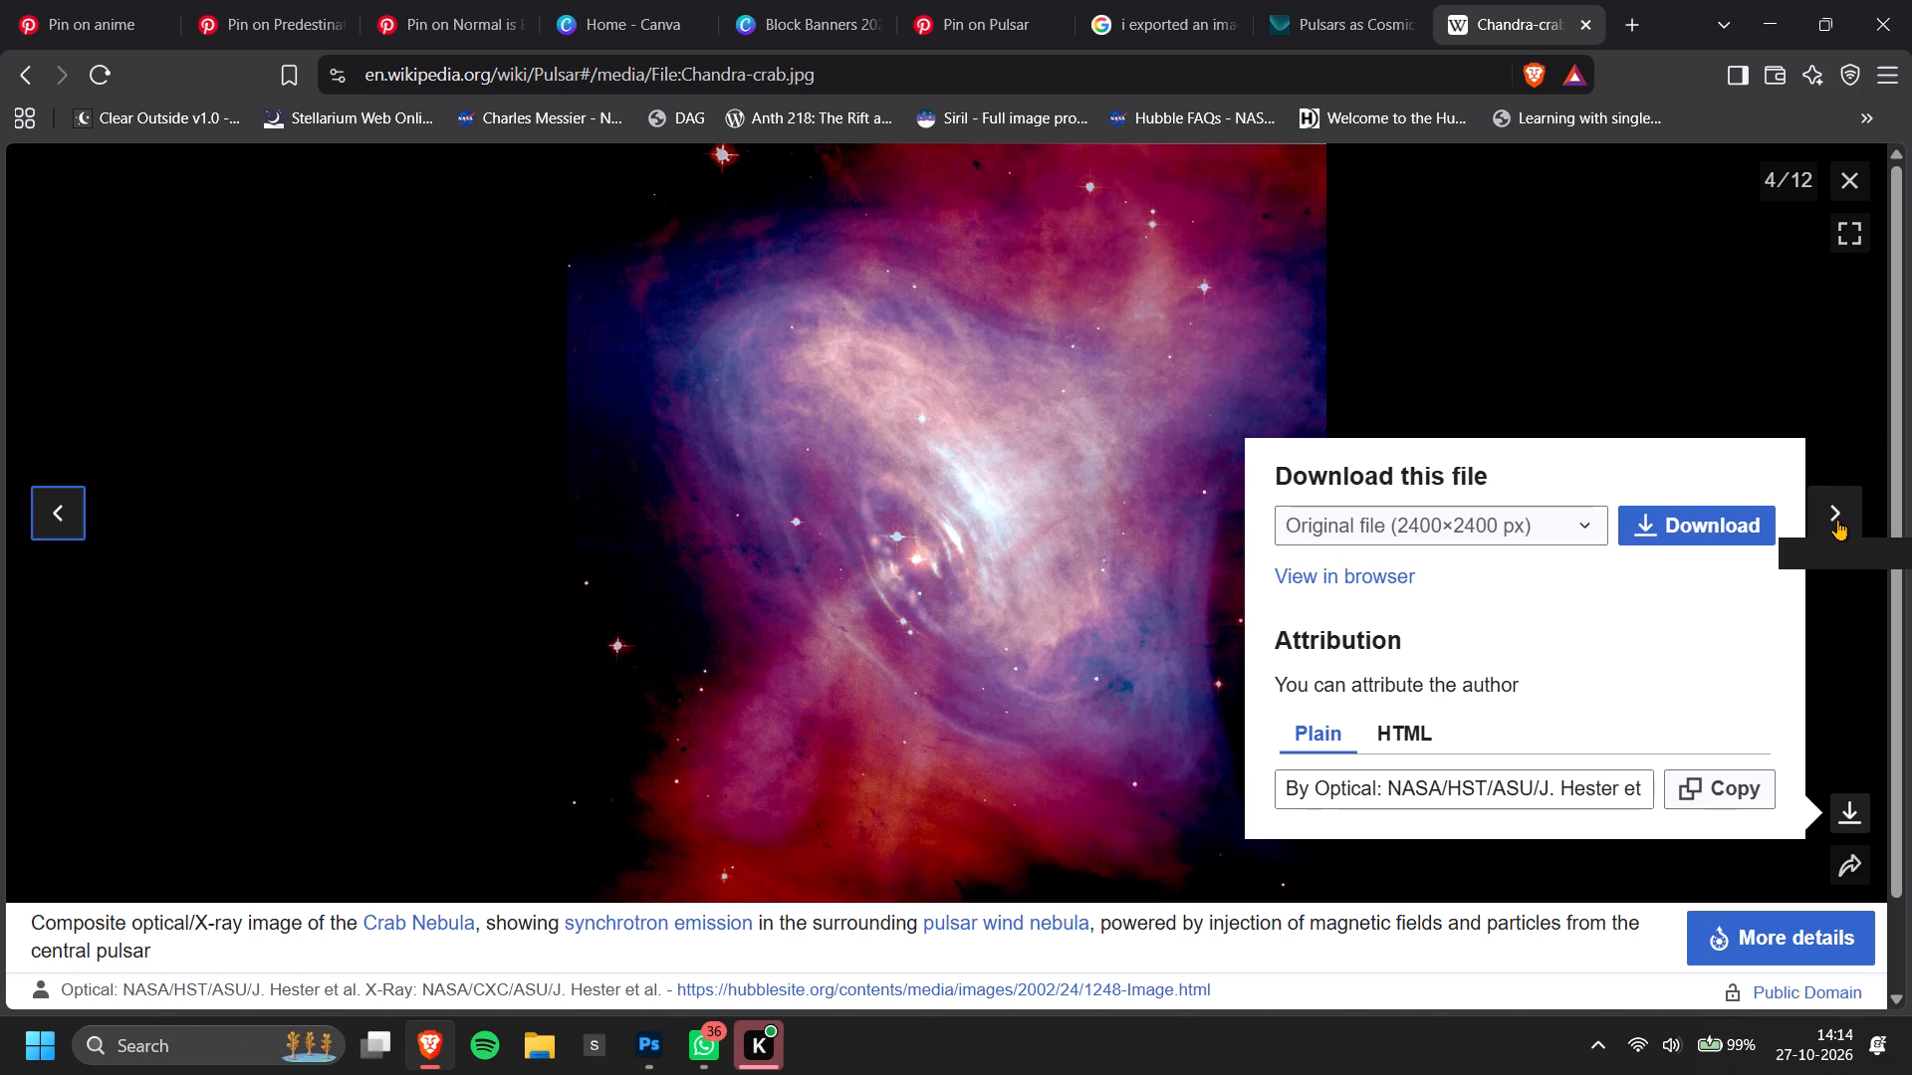
{"action": "left_click", "coordinate": [1837, 520]}
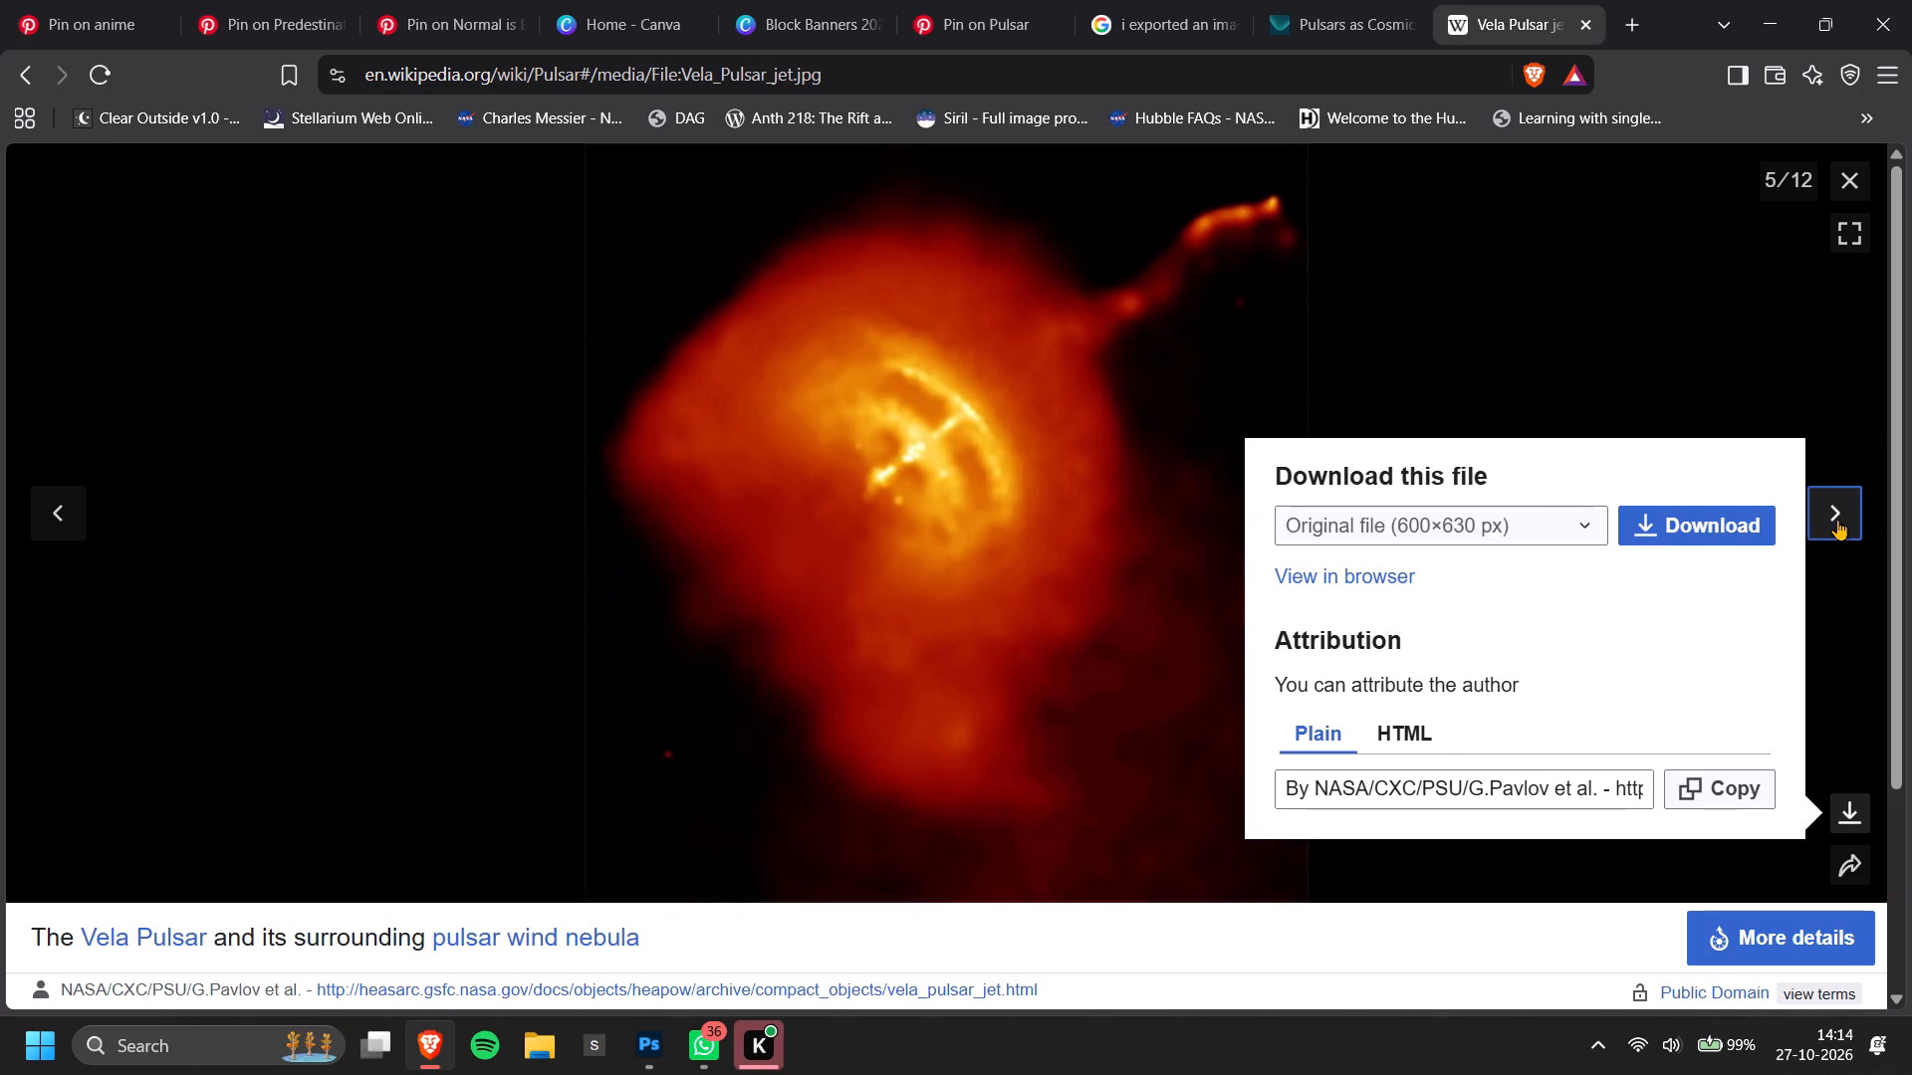
{"action": "left_click", "coordinate": [1837, 520]}
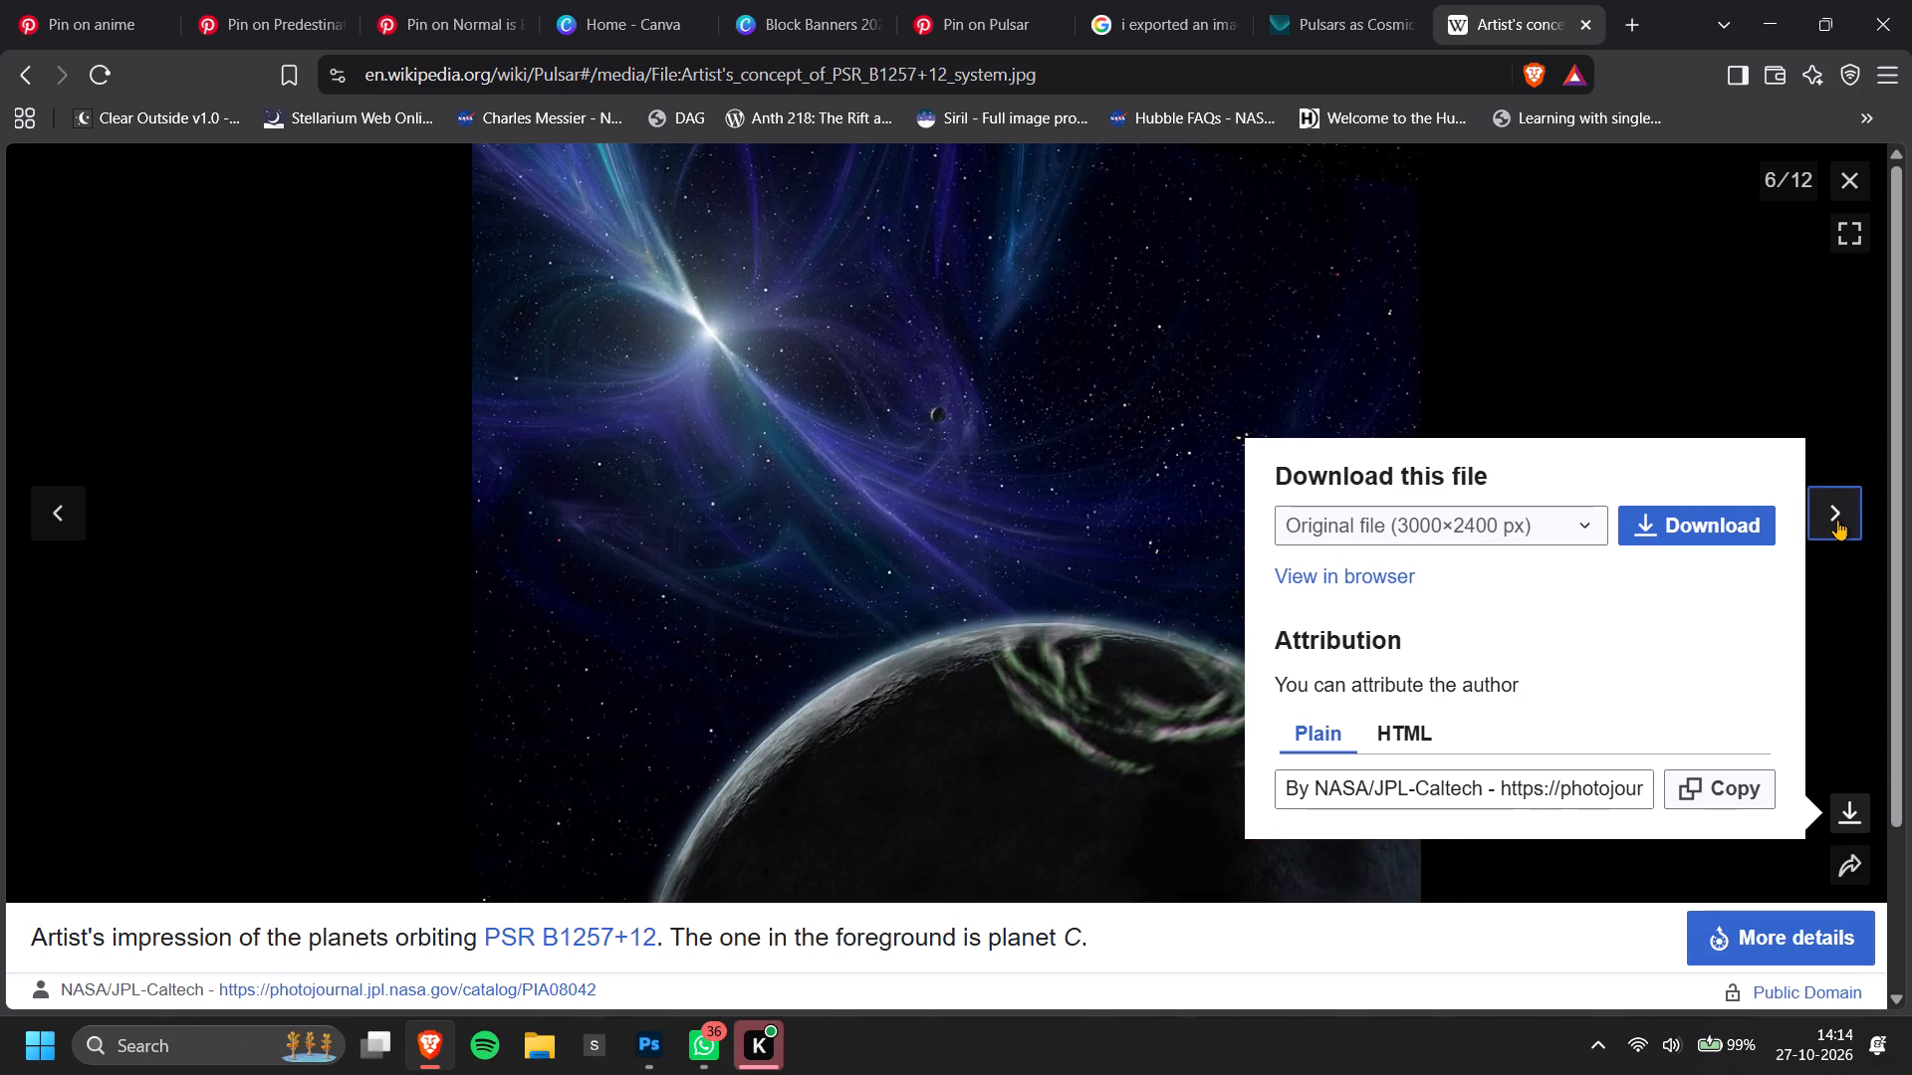
{"action": "left_click", "coordinate": [1837, 520]}
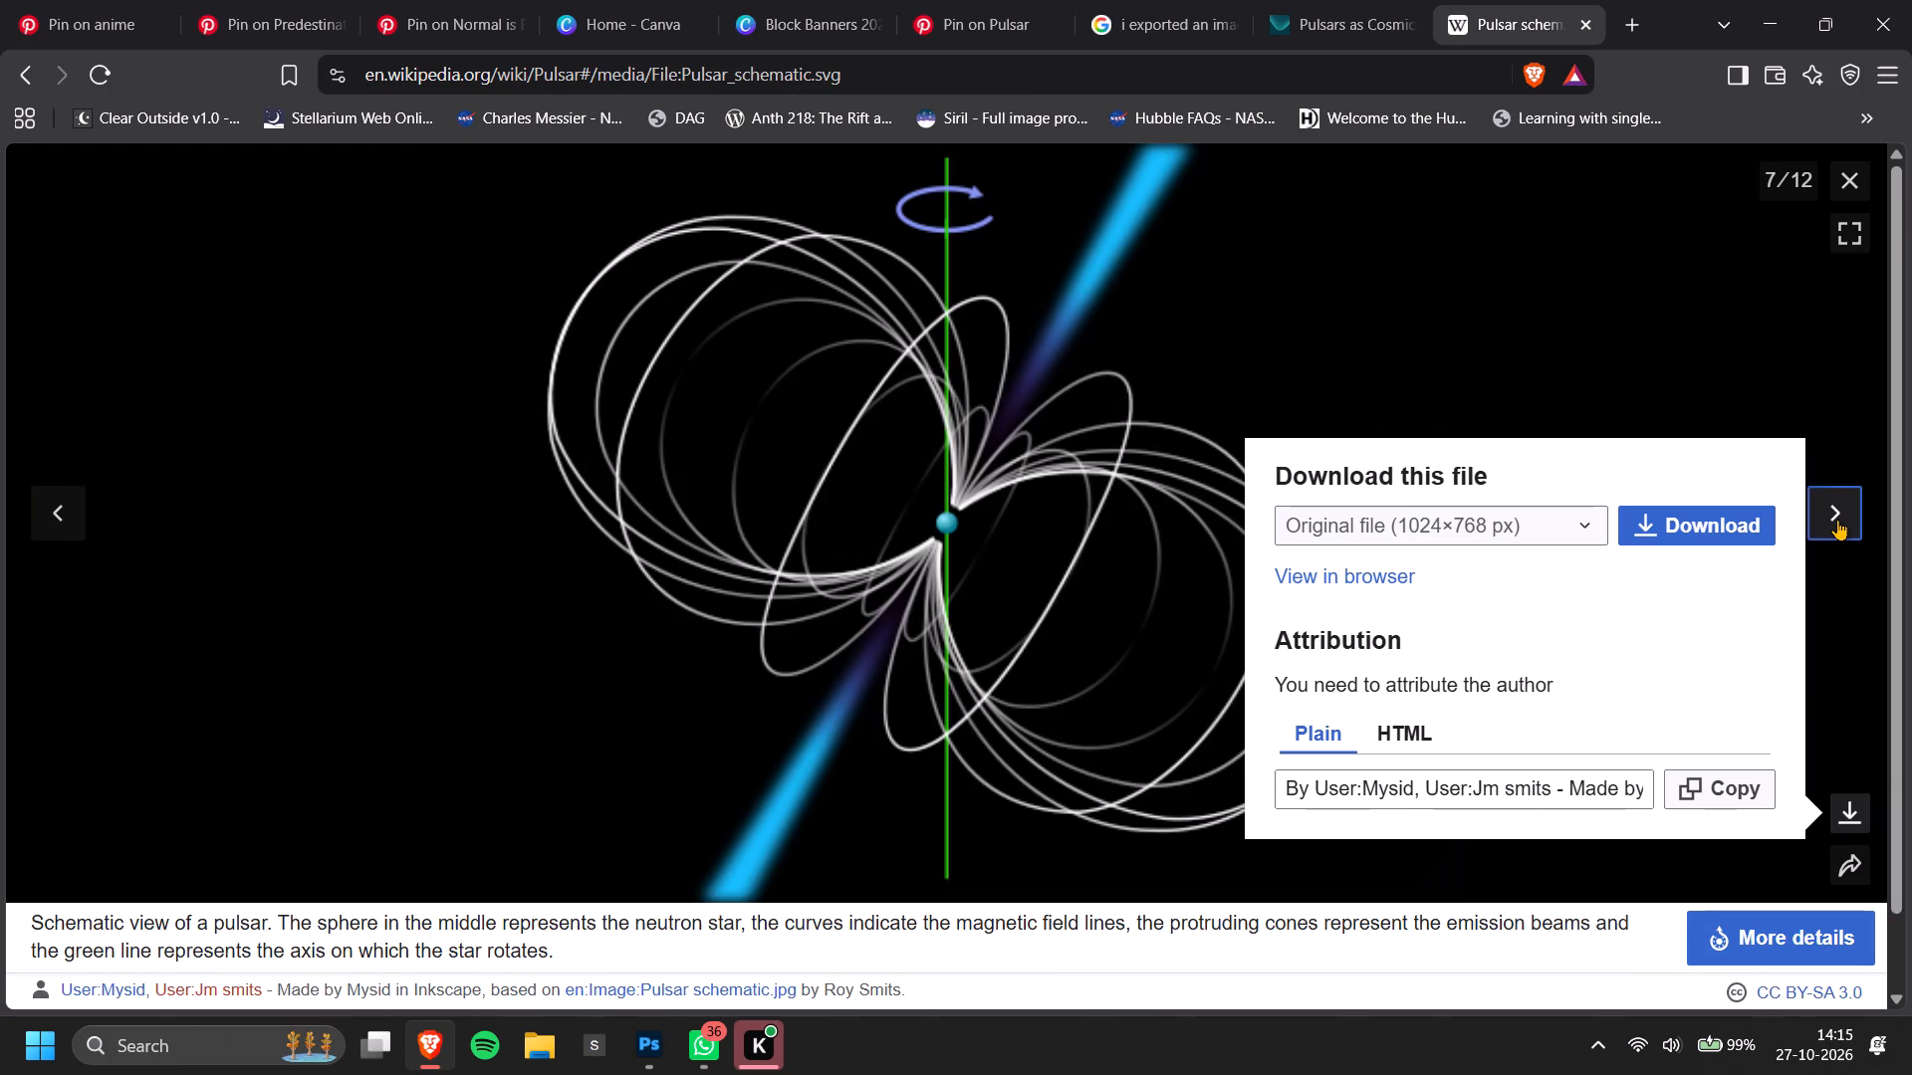
{"action": "right_click", "coordinate": [971, 507]}
{"action": "left_click", "coordinate": [1055, 592]}
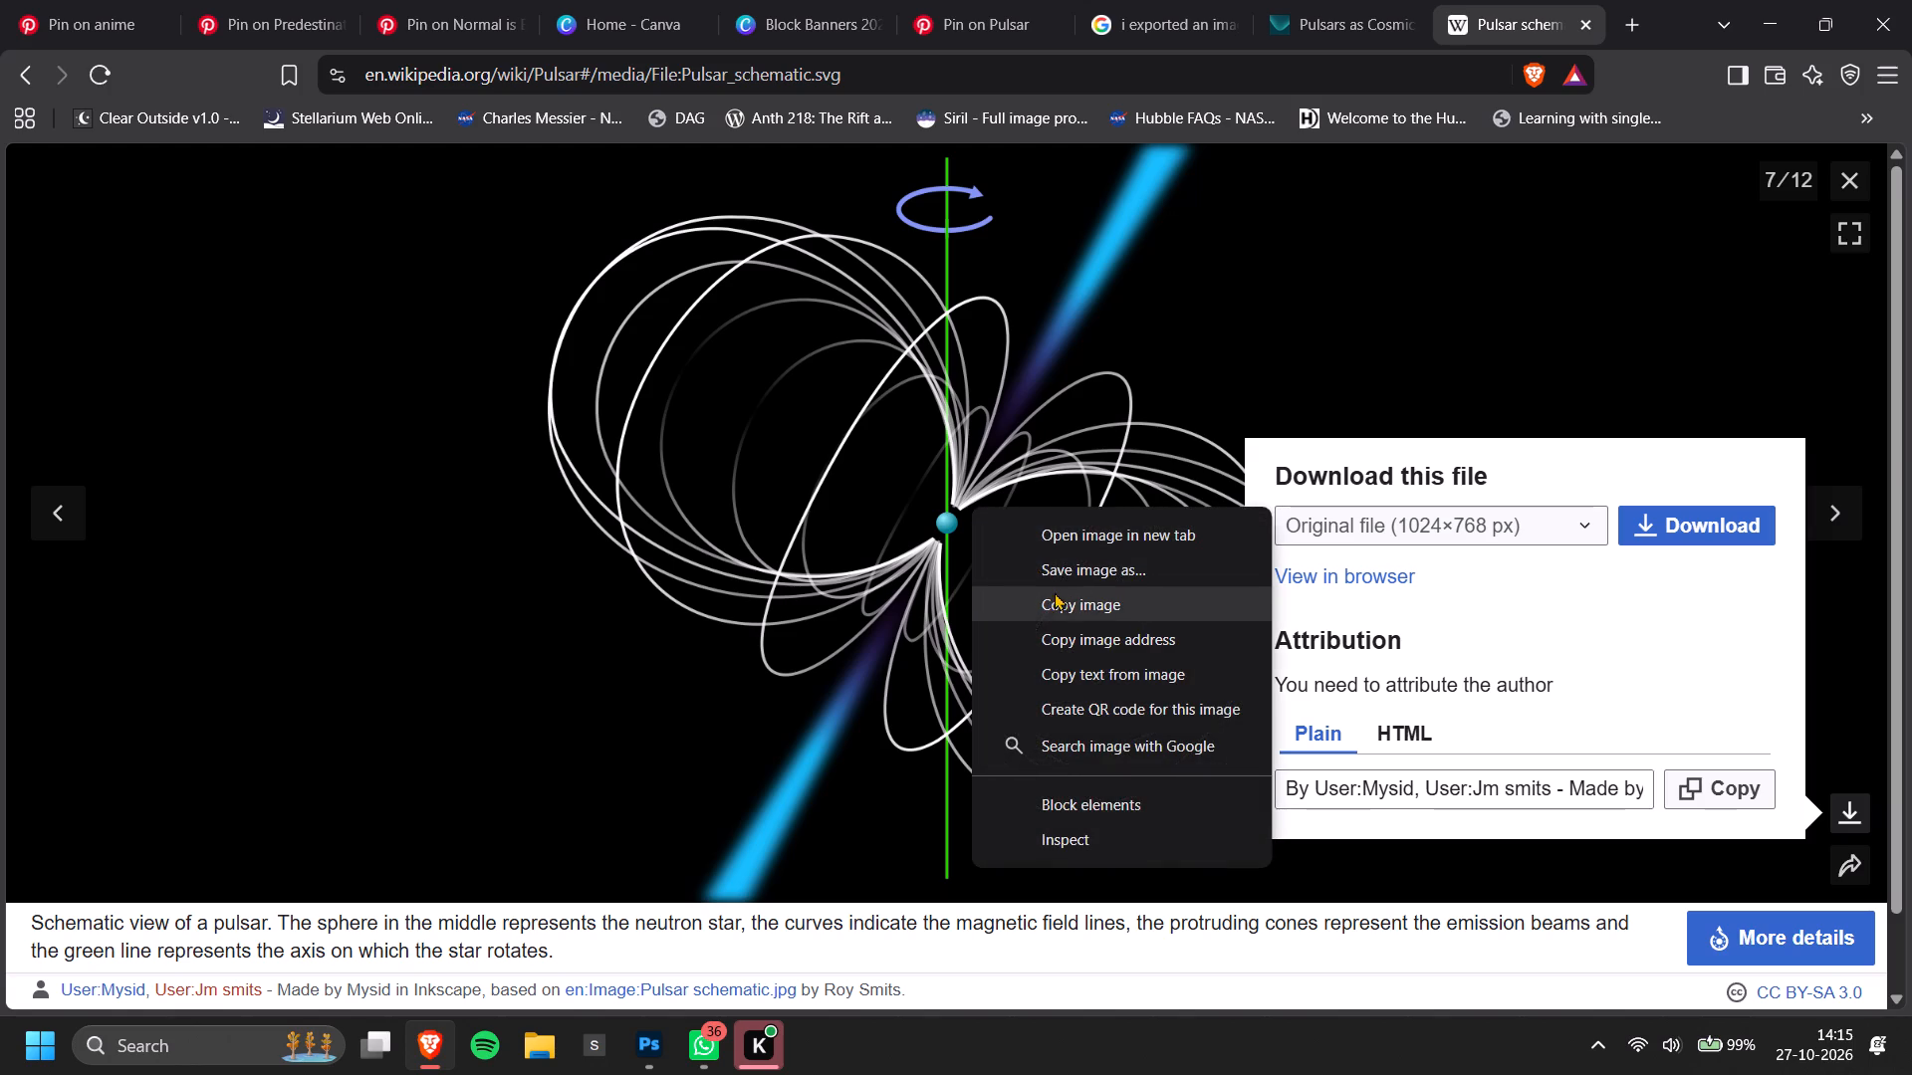
Paste the pulsar schematic onto page 6 of the Canva design and apply the background remover to it.
{"action": "left_click", "coordinate": [841, 0]}
{"action": "key", "text": "ctrl+v"}
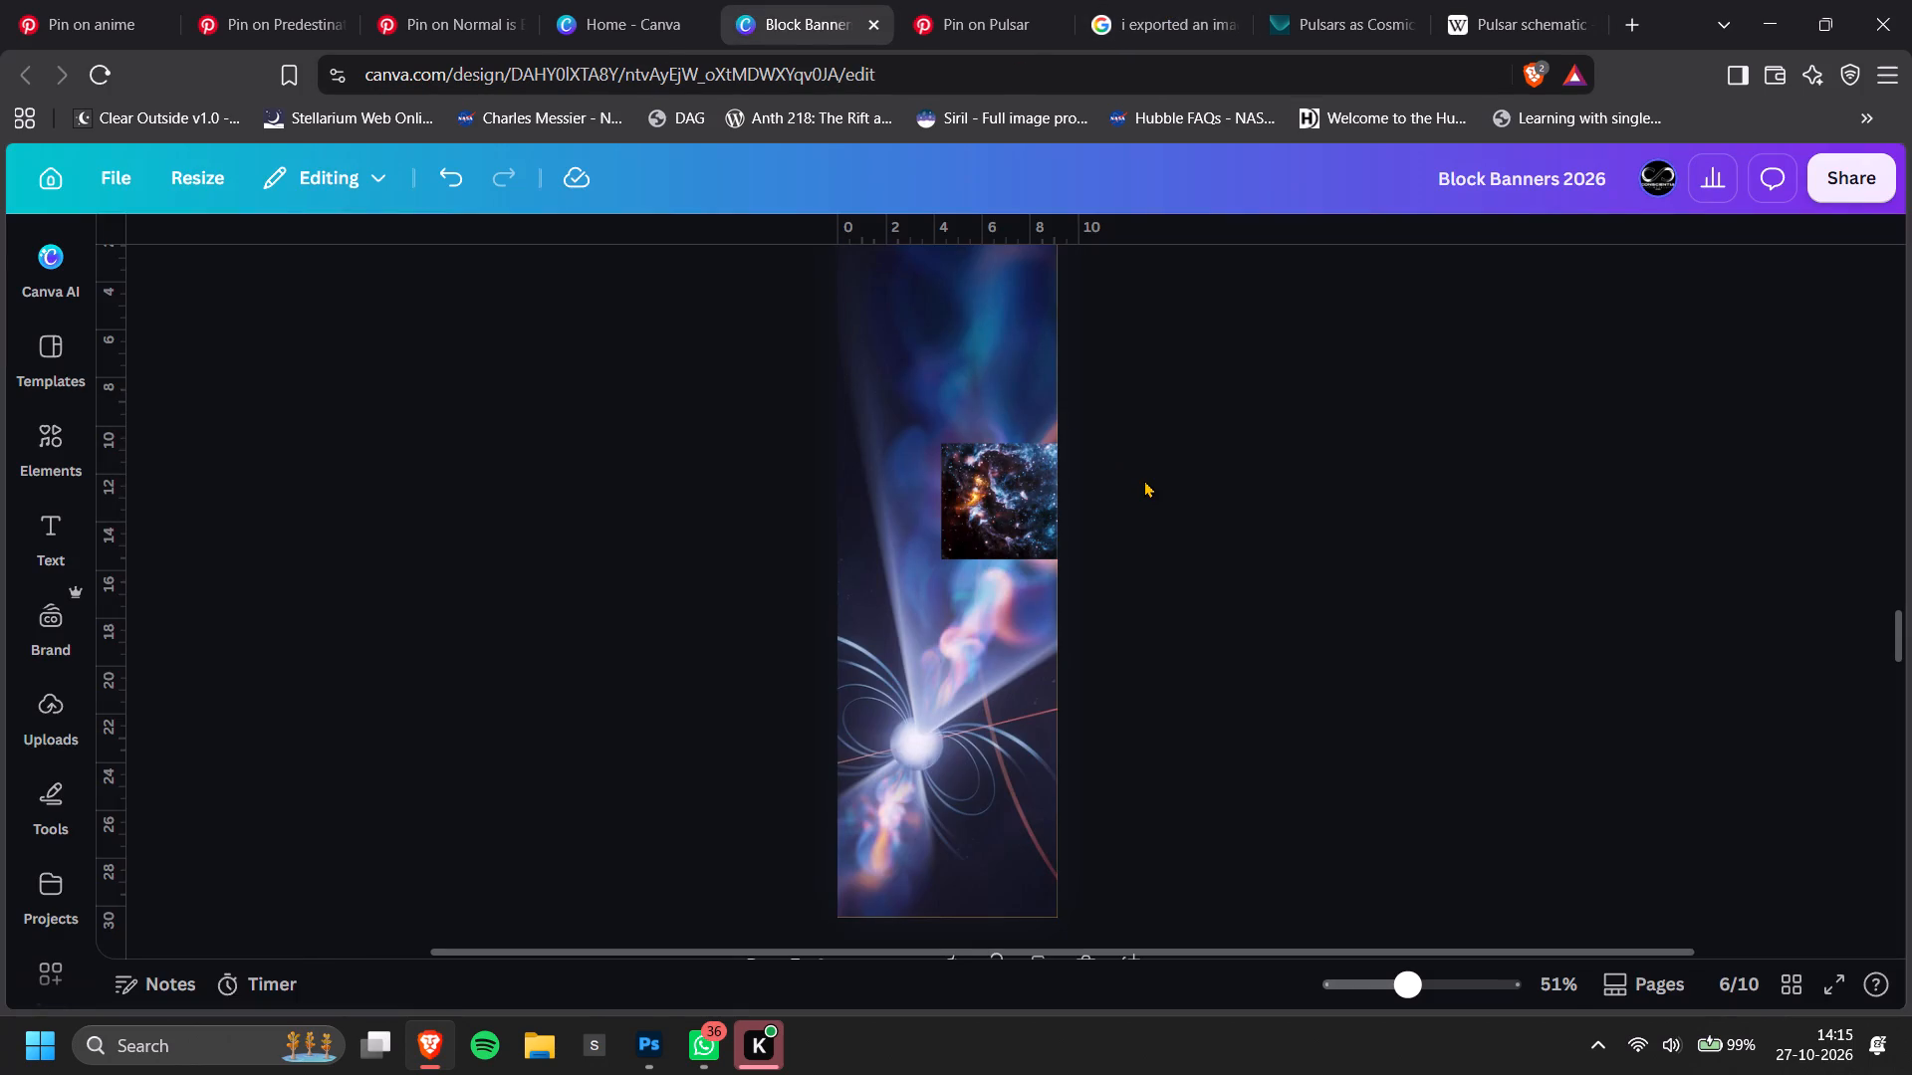
{"action": "left_click", "coordinate": [808, 300]}
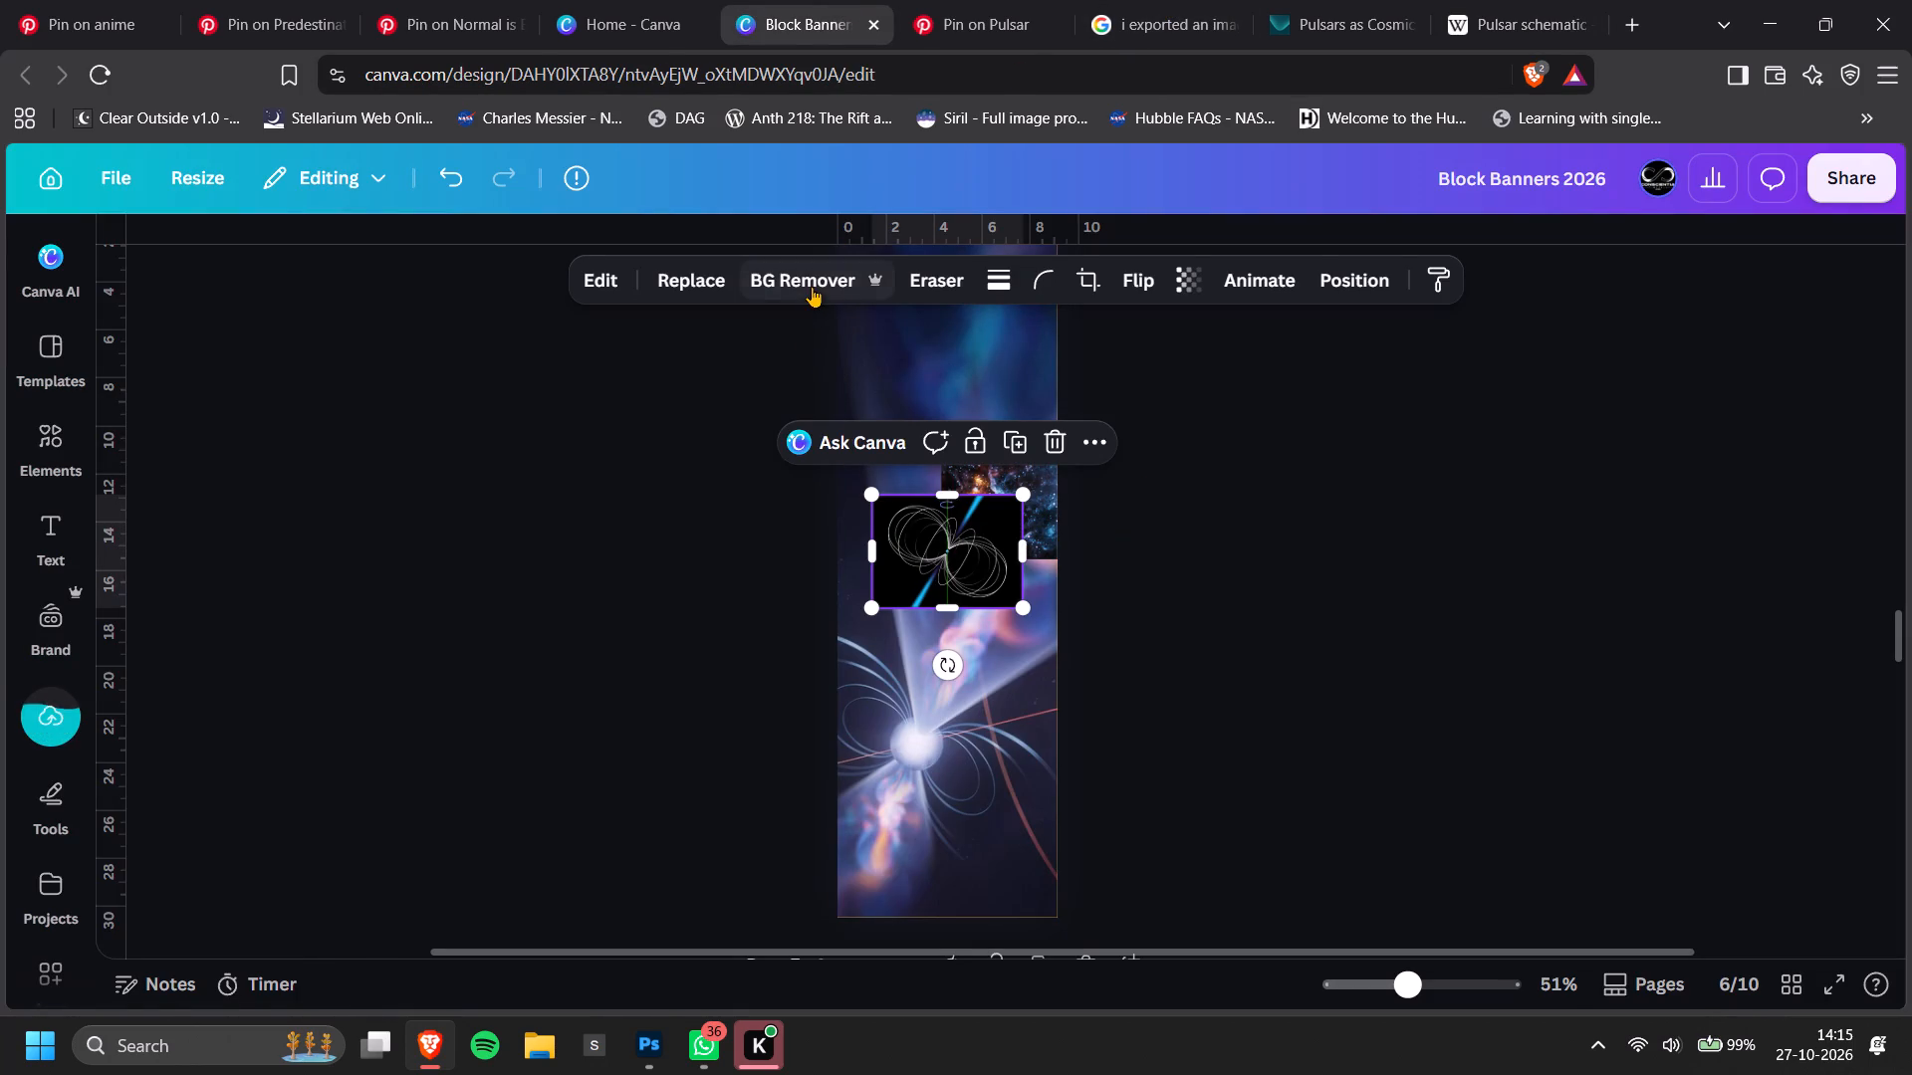
{"action": "left_click", "coordinate": [812, 287]}
Enlarge the pulsar schematic to wider than the page and shift it left over the middle of page 6.
{"action": "left_click_drag", "start_coordinate": [1029, 609], "coordinate": [1189, 770]}
{"action": "left_click_drag", "start_coordinate": [1098, 641], "coordinate": [1051, 639]}
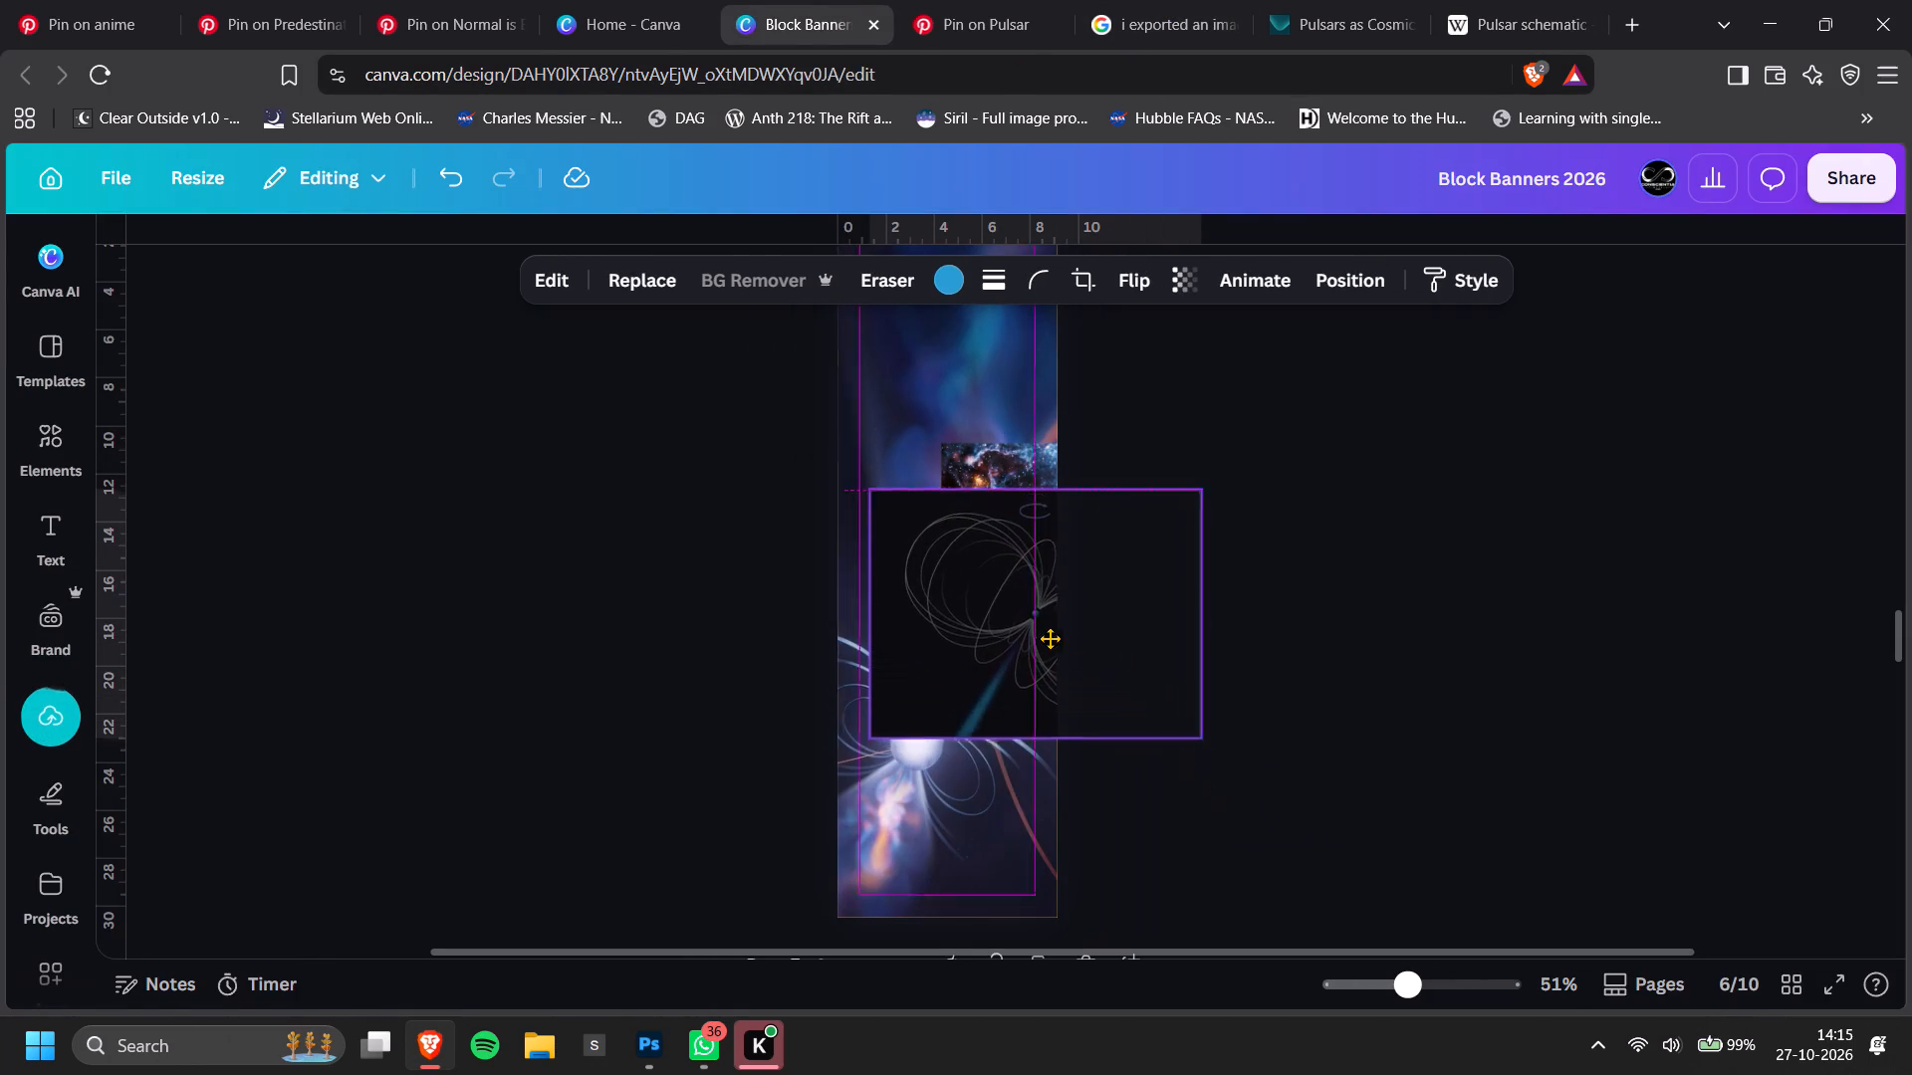
{"action": "left_click_drag", "start_coordinate": [1051, 639], "coordinate": [997, 653]}
Switch to Photoshop and convert tenet.psb to CMYK Color, discarding the adjustment layer and leaving smart objects unrasterized.
{"action": "key", "text": "alt+Tab"}
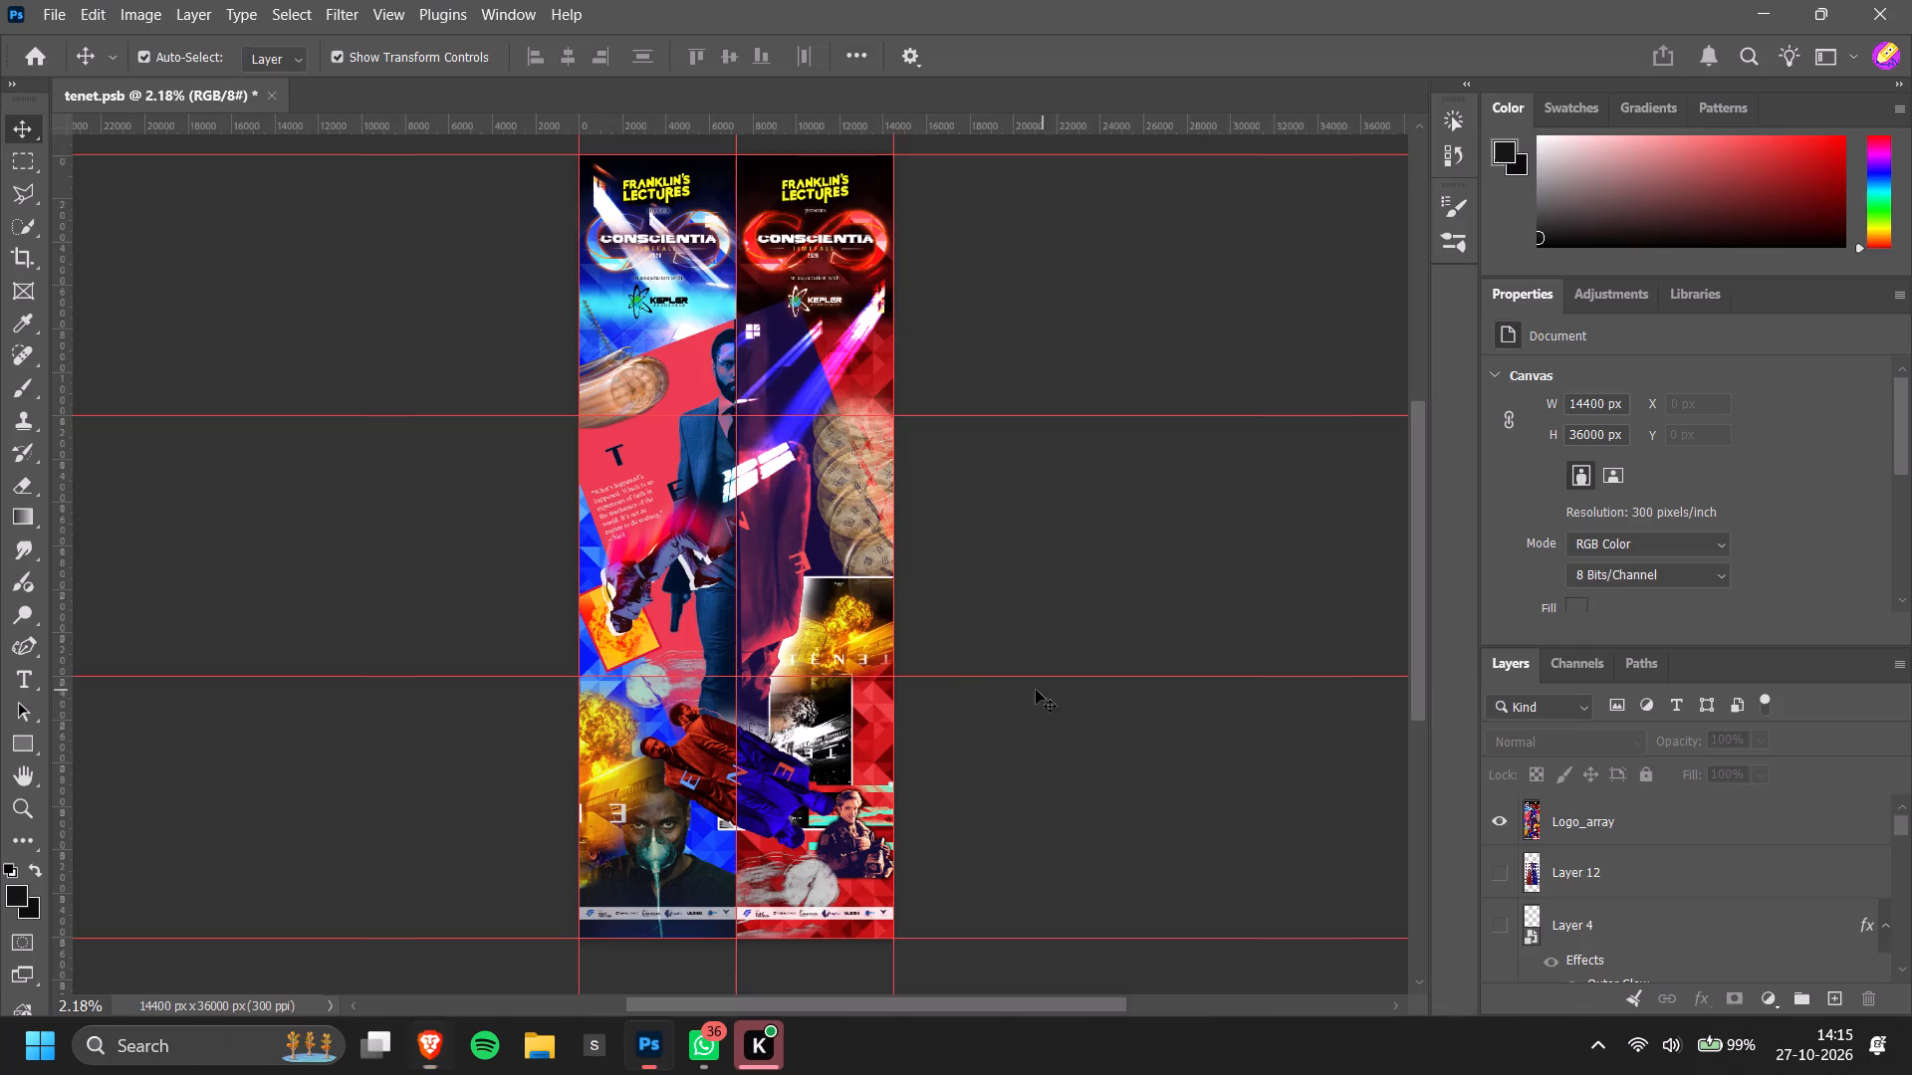
{"action": "left_click", "coordinate": [1607, 825]}
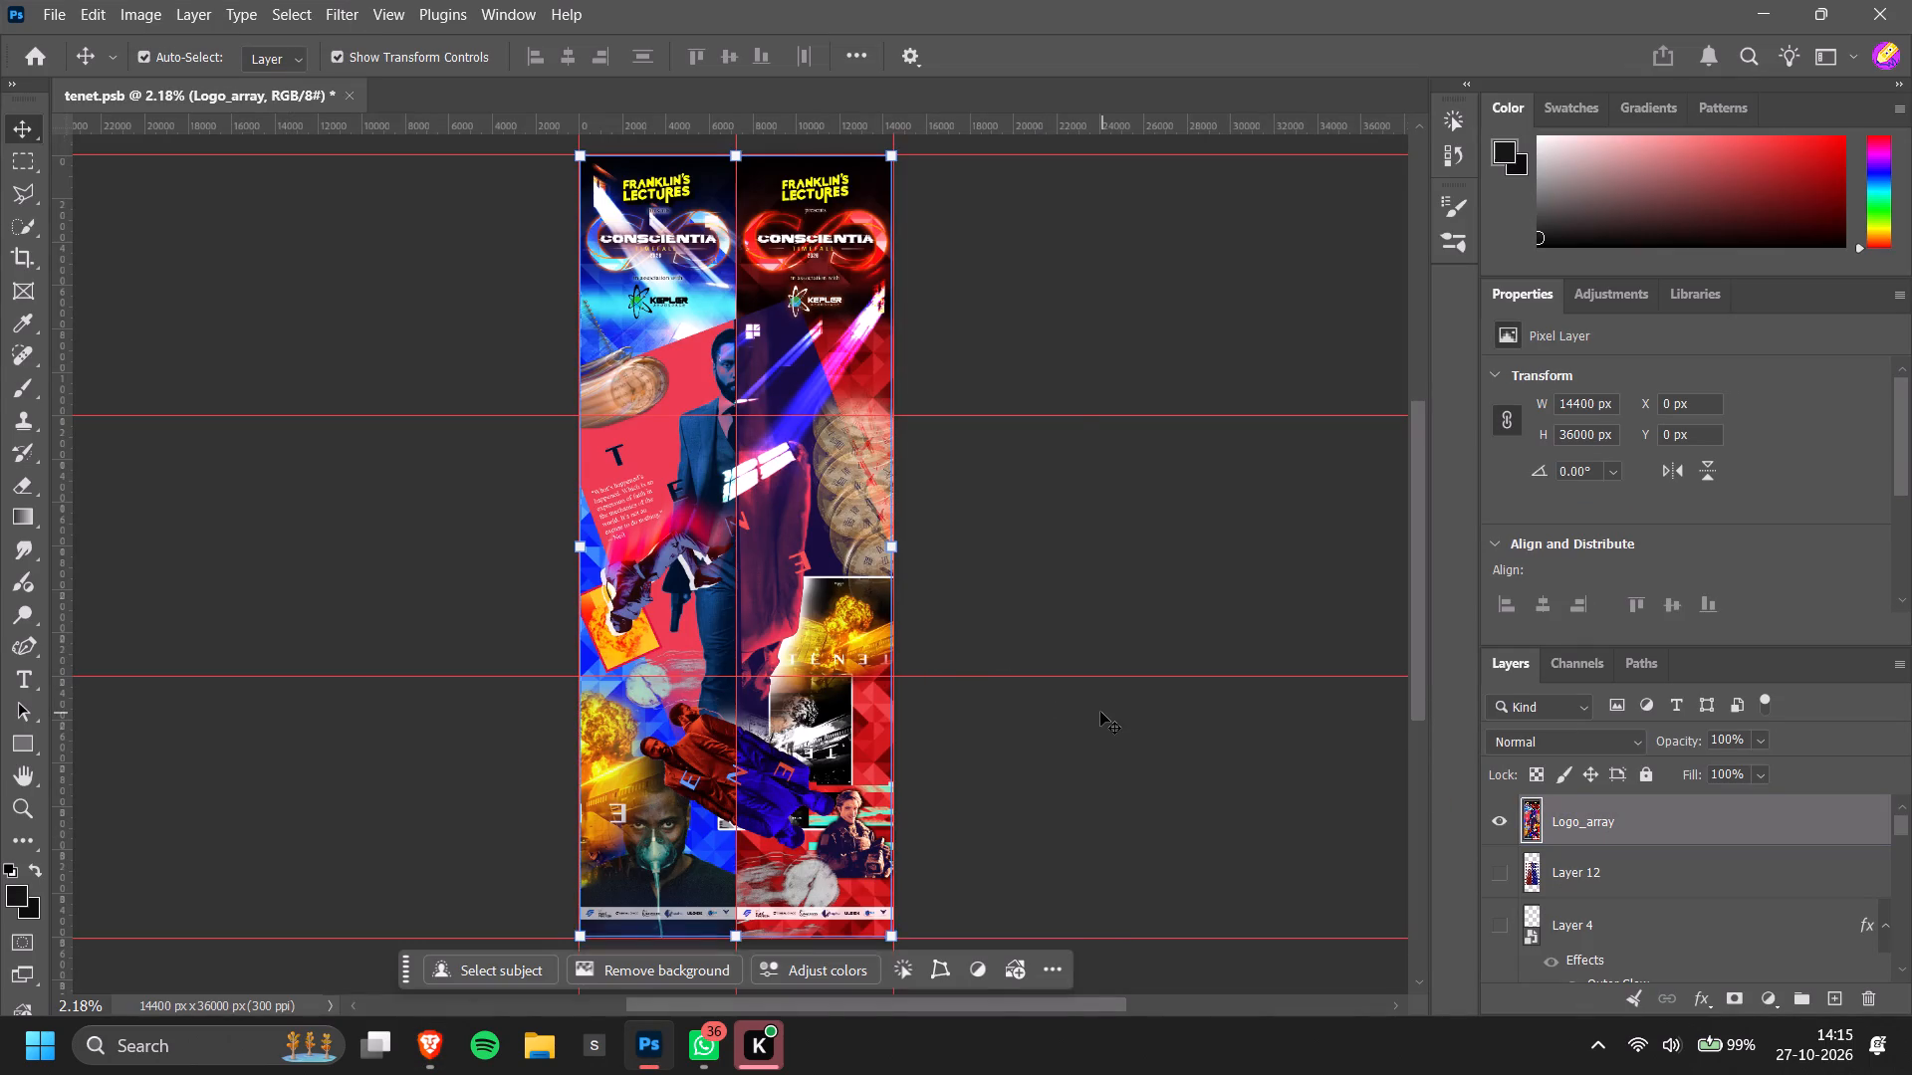
{"action": "scroll", "coordinate": [1100, 712], "scroll_direction": "up", "scroll_amount": 2}
{"action": "scroll", "coordinate": [1087, 678], "scroll_direction": "down", "scroll_amount": 2}
{"action": "left_click", "coordinate": [138, 16]}
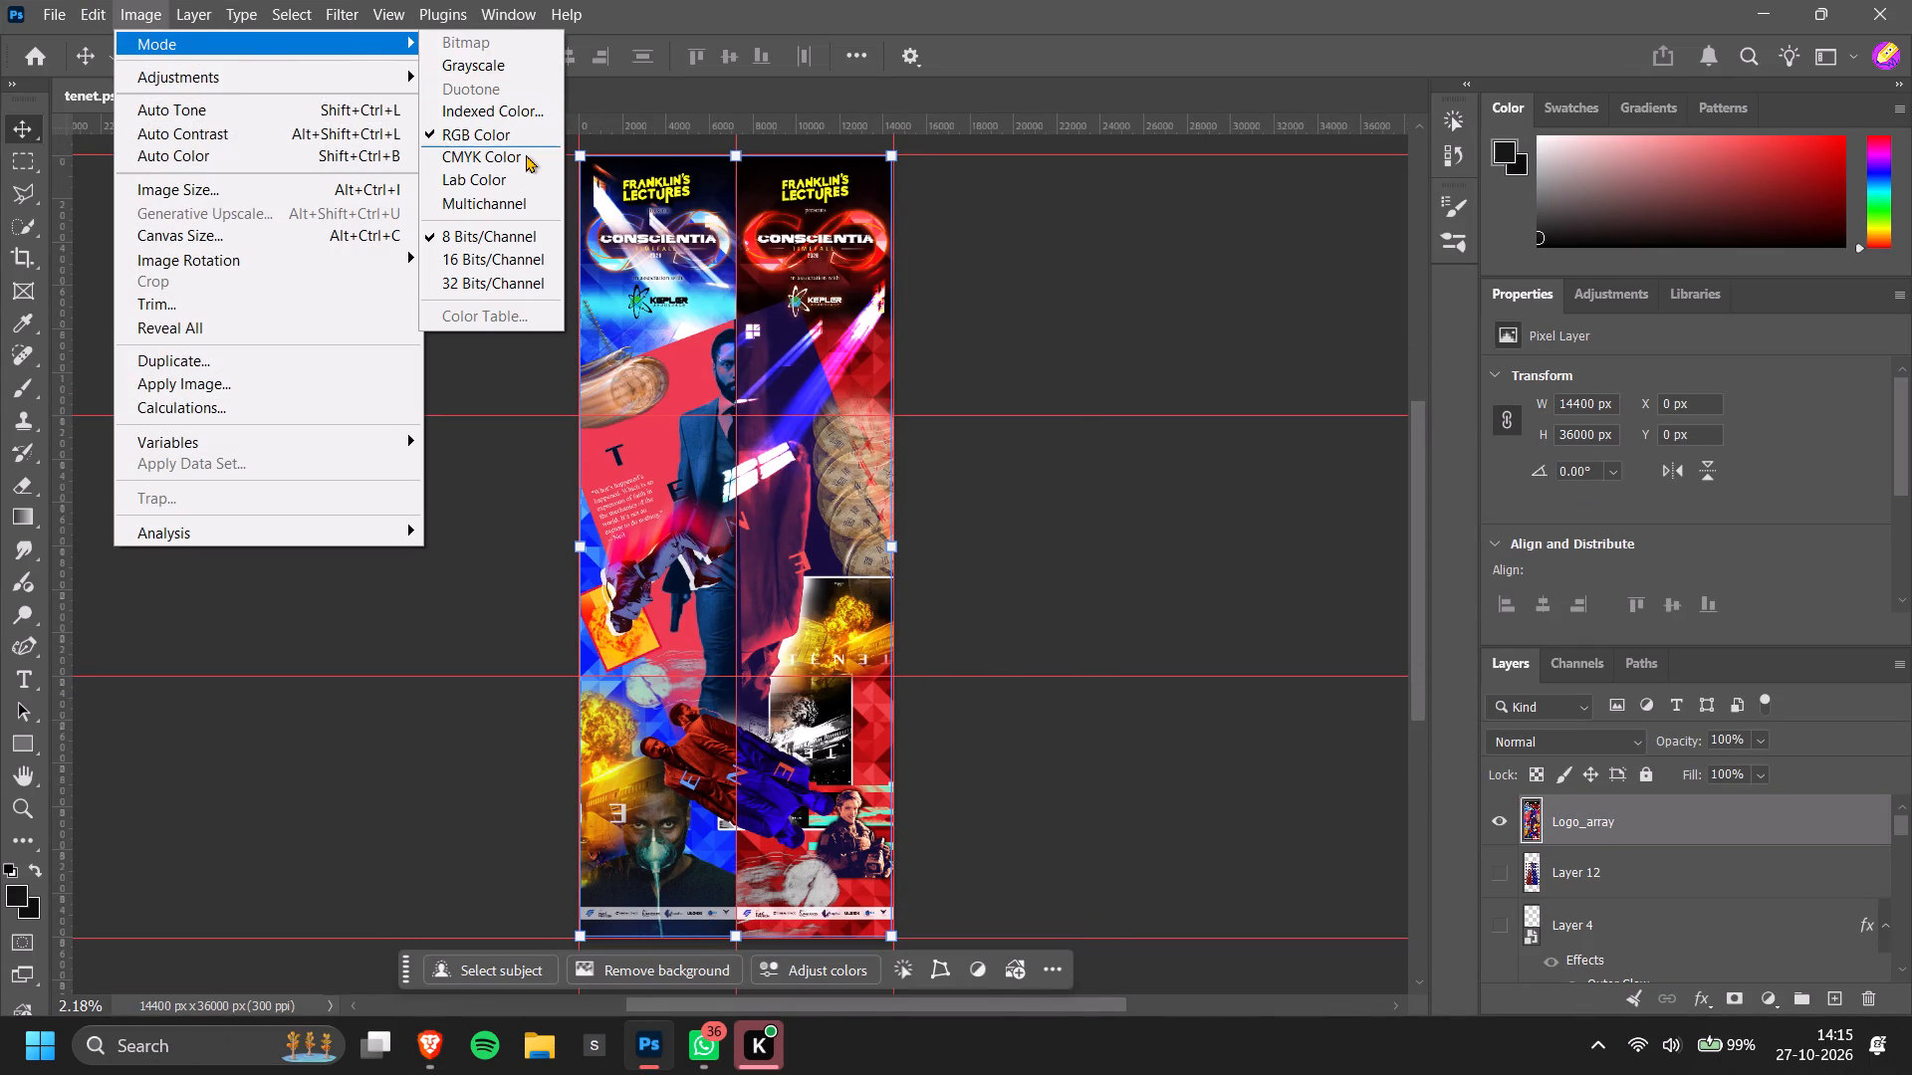
{"action": "left_click", "coordinate": [526, 154]}
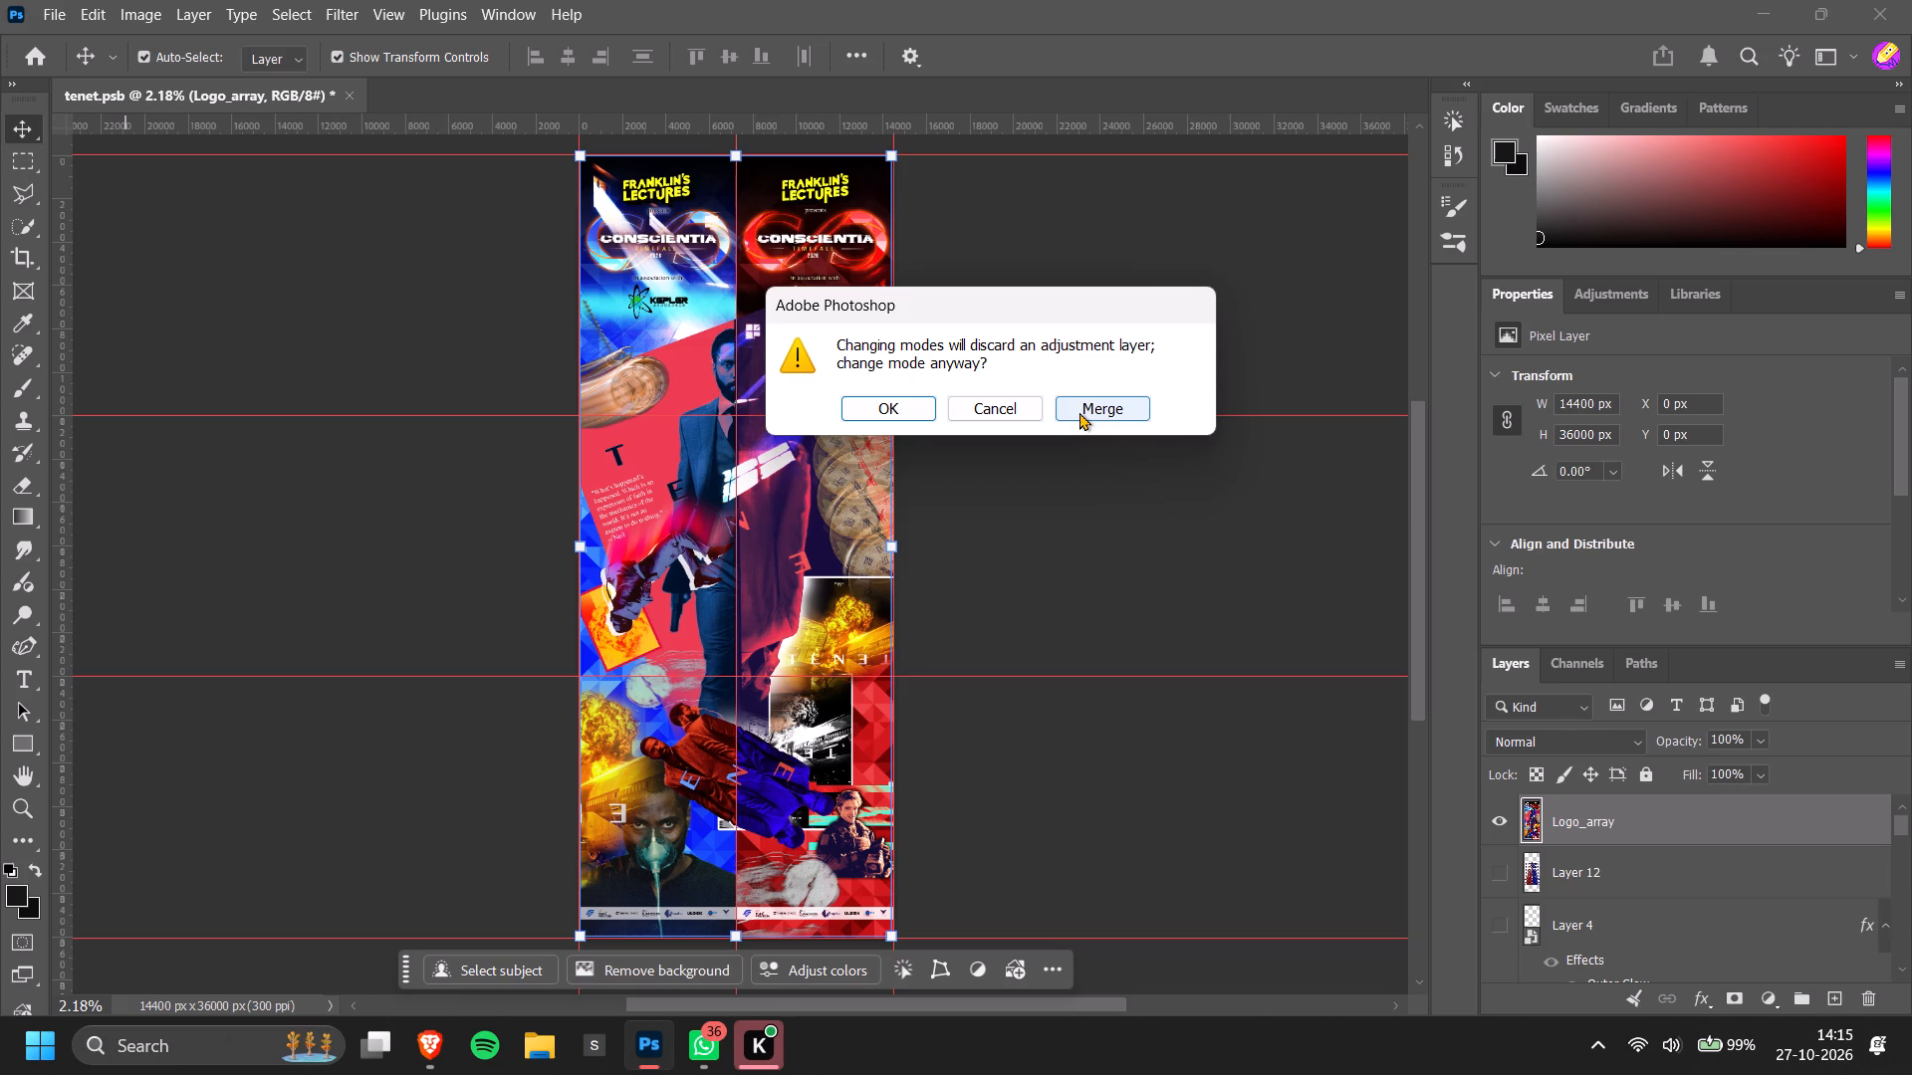
{"action": "left_click", "coordinate": [899, 411]}
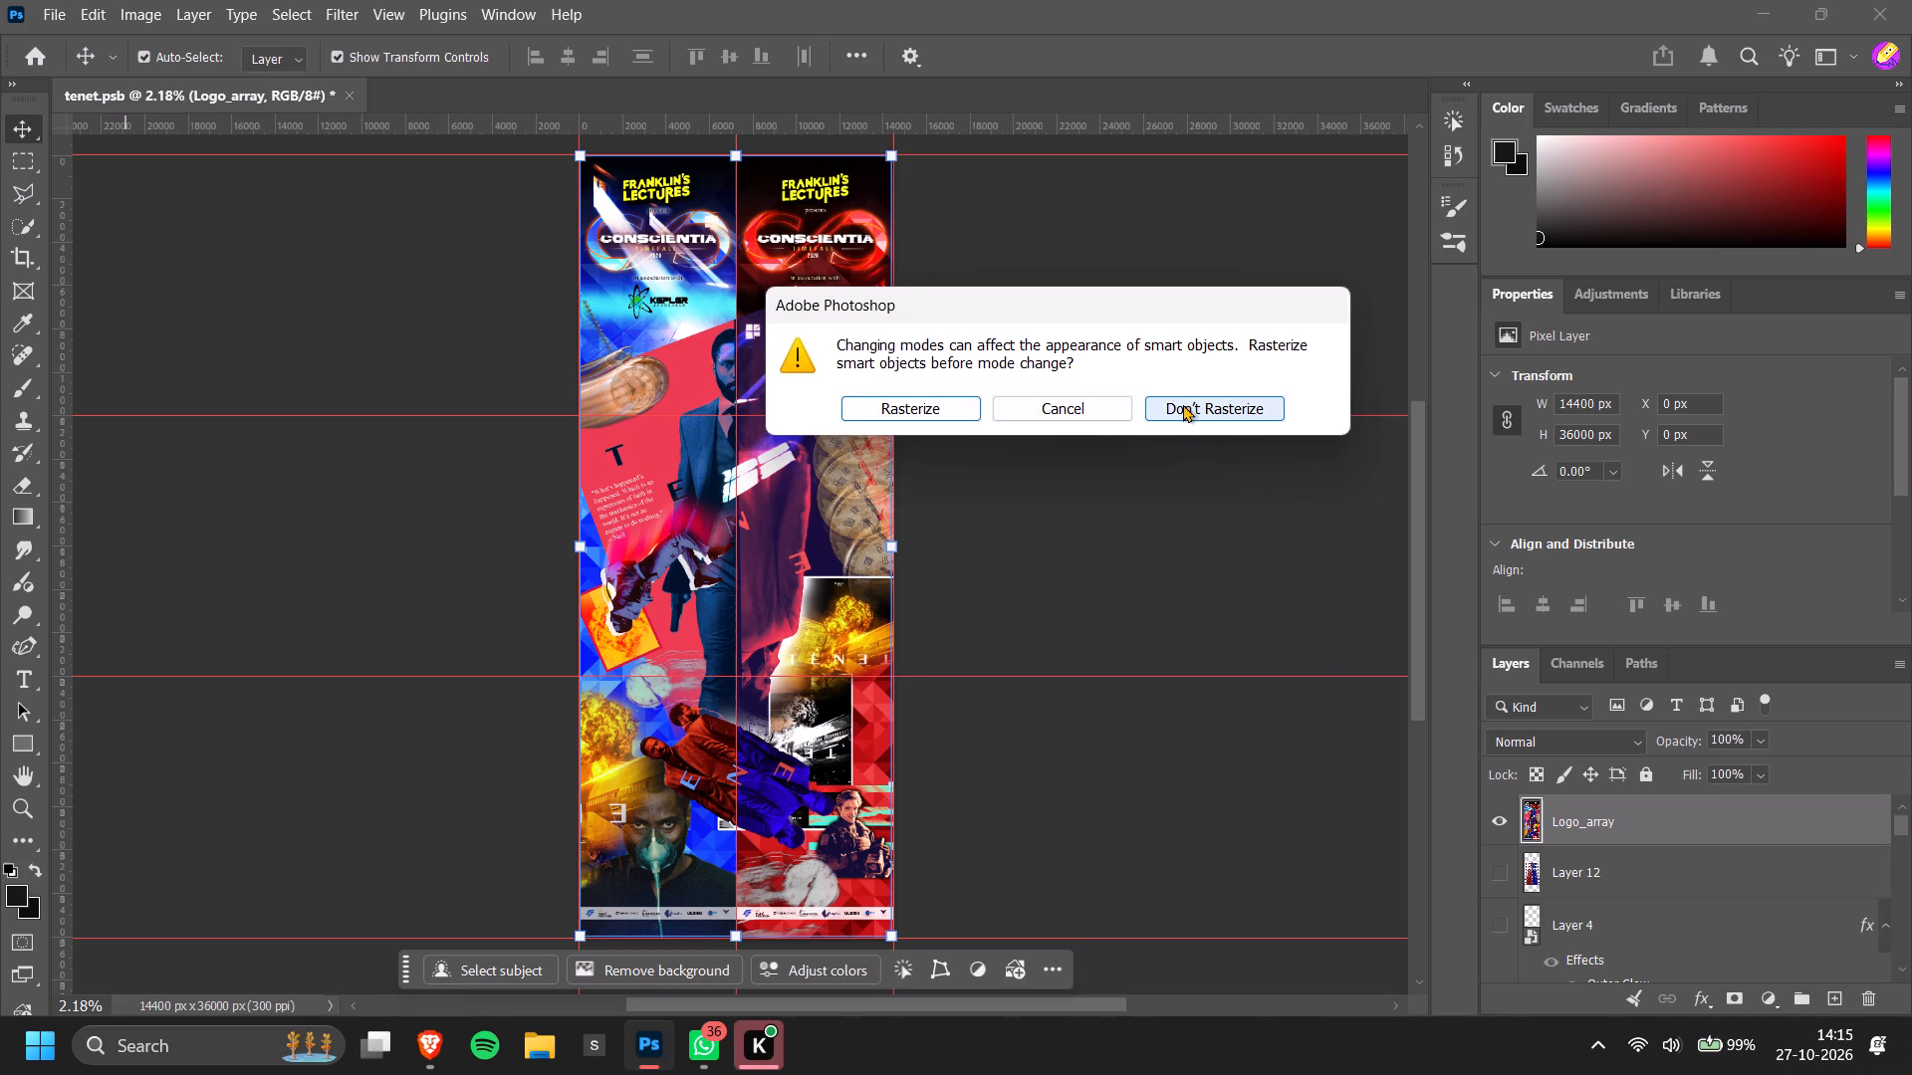
{"action": "left_click", "coordinate": [1183, 404]}
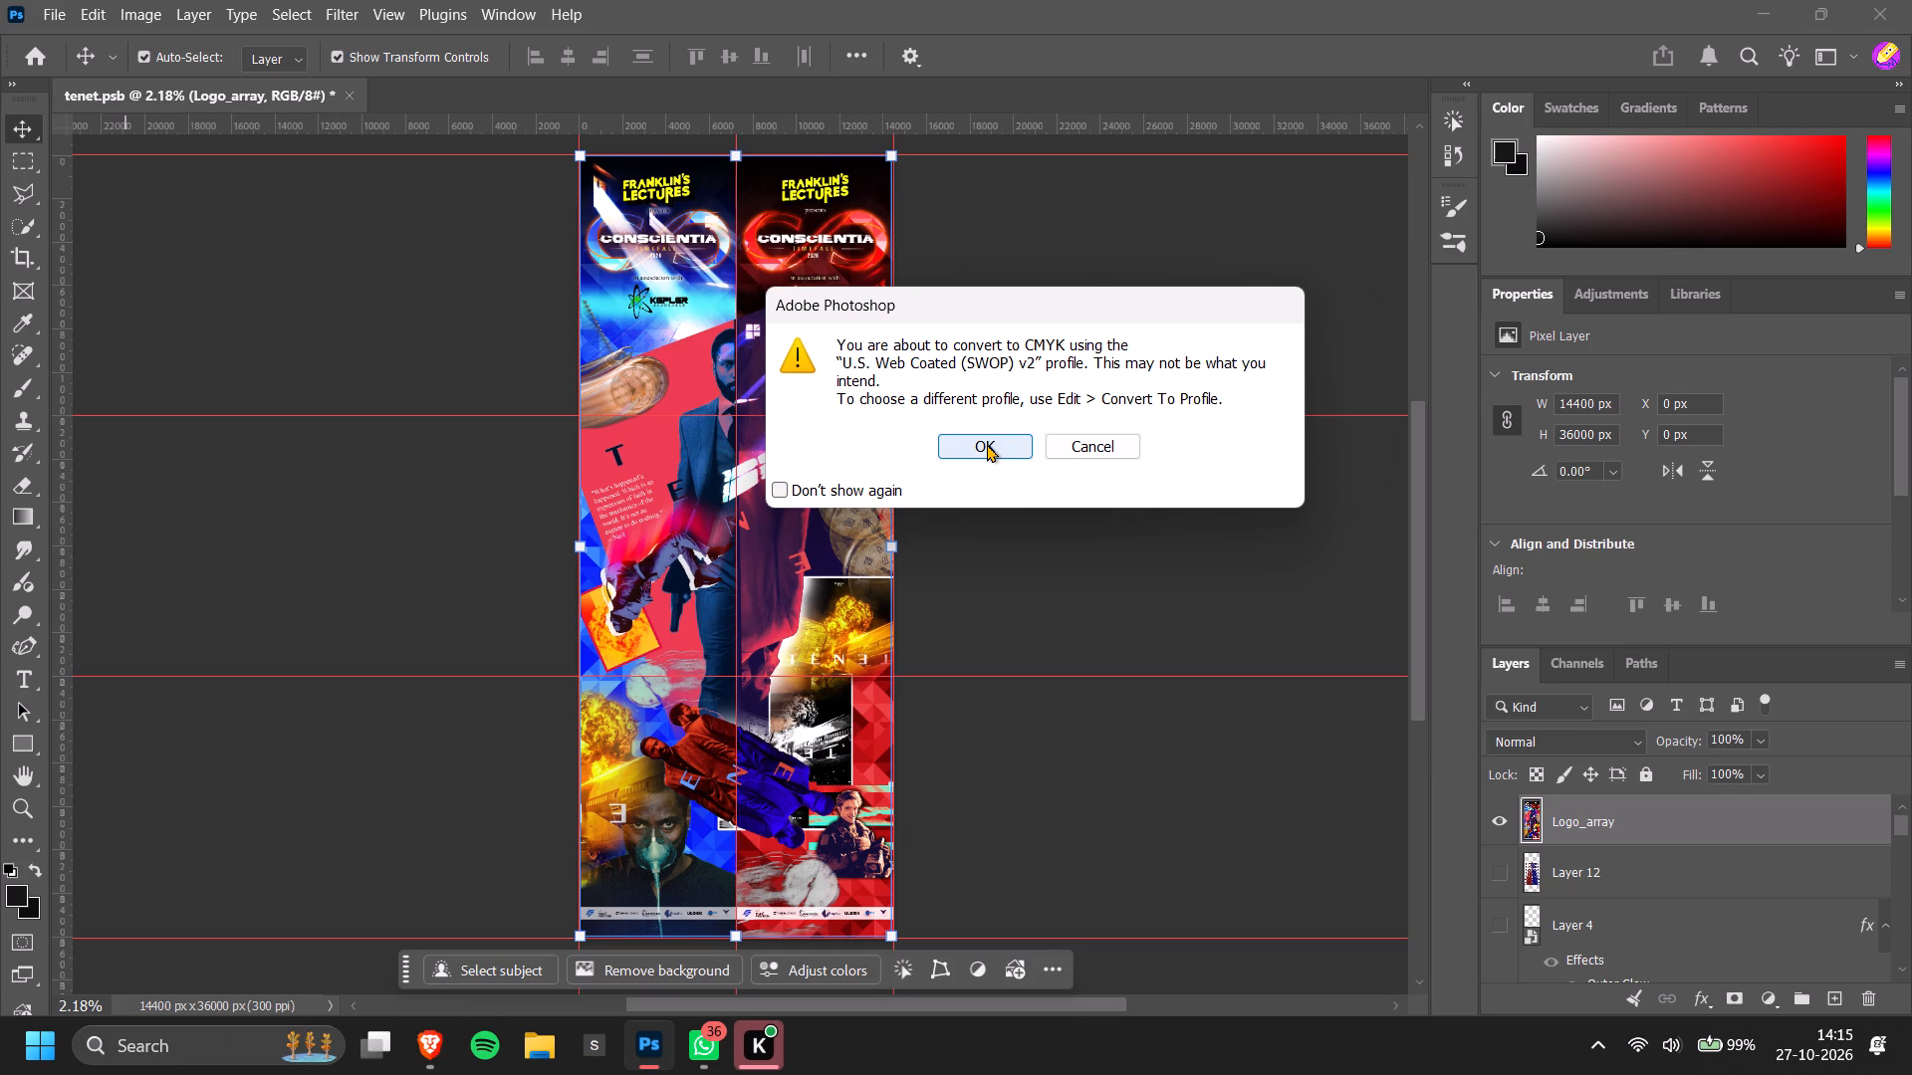
{"action": "left_click", "coordinate": [987, 444]}
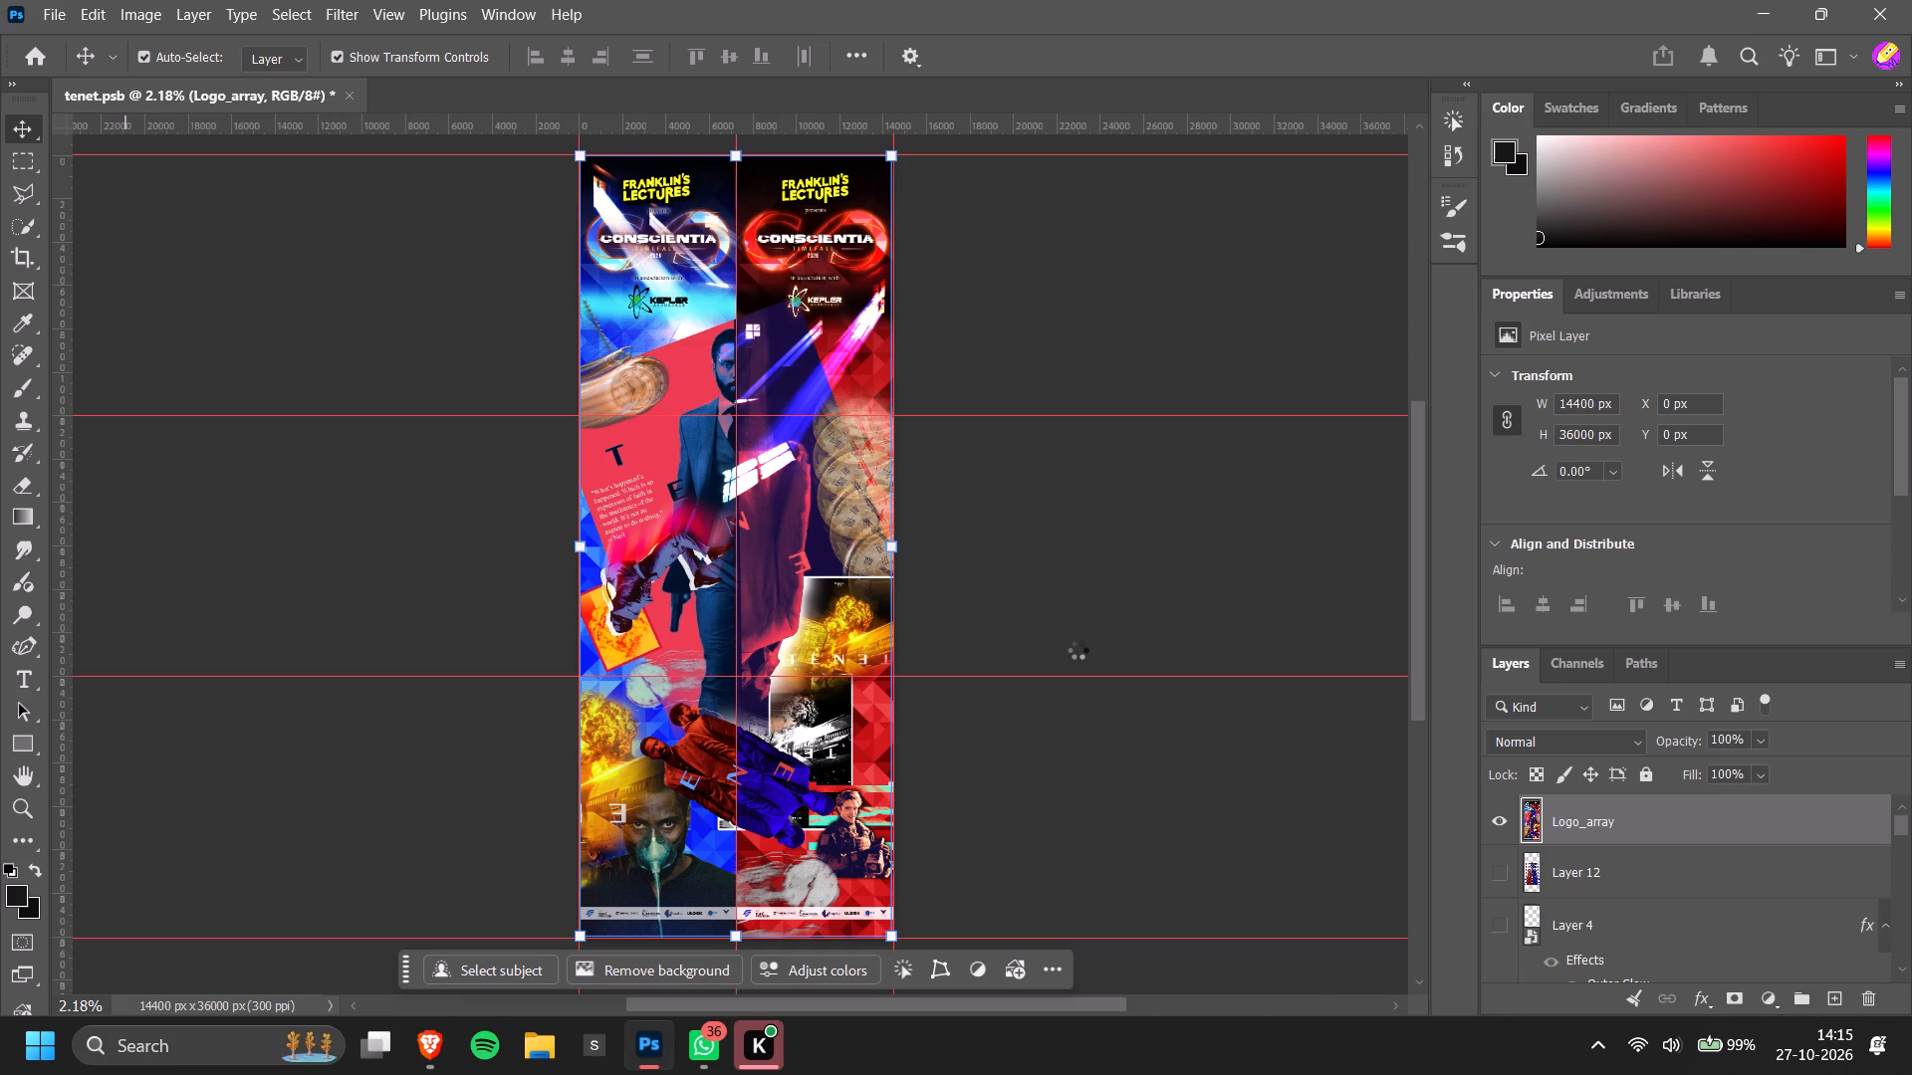
Switch back to the Canva block banners and undo the pulsar schematic's small shift and its background removal on page 6.
{"action": "key", "text": "alt+Tab"}
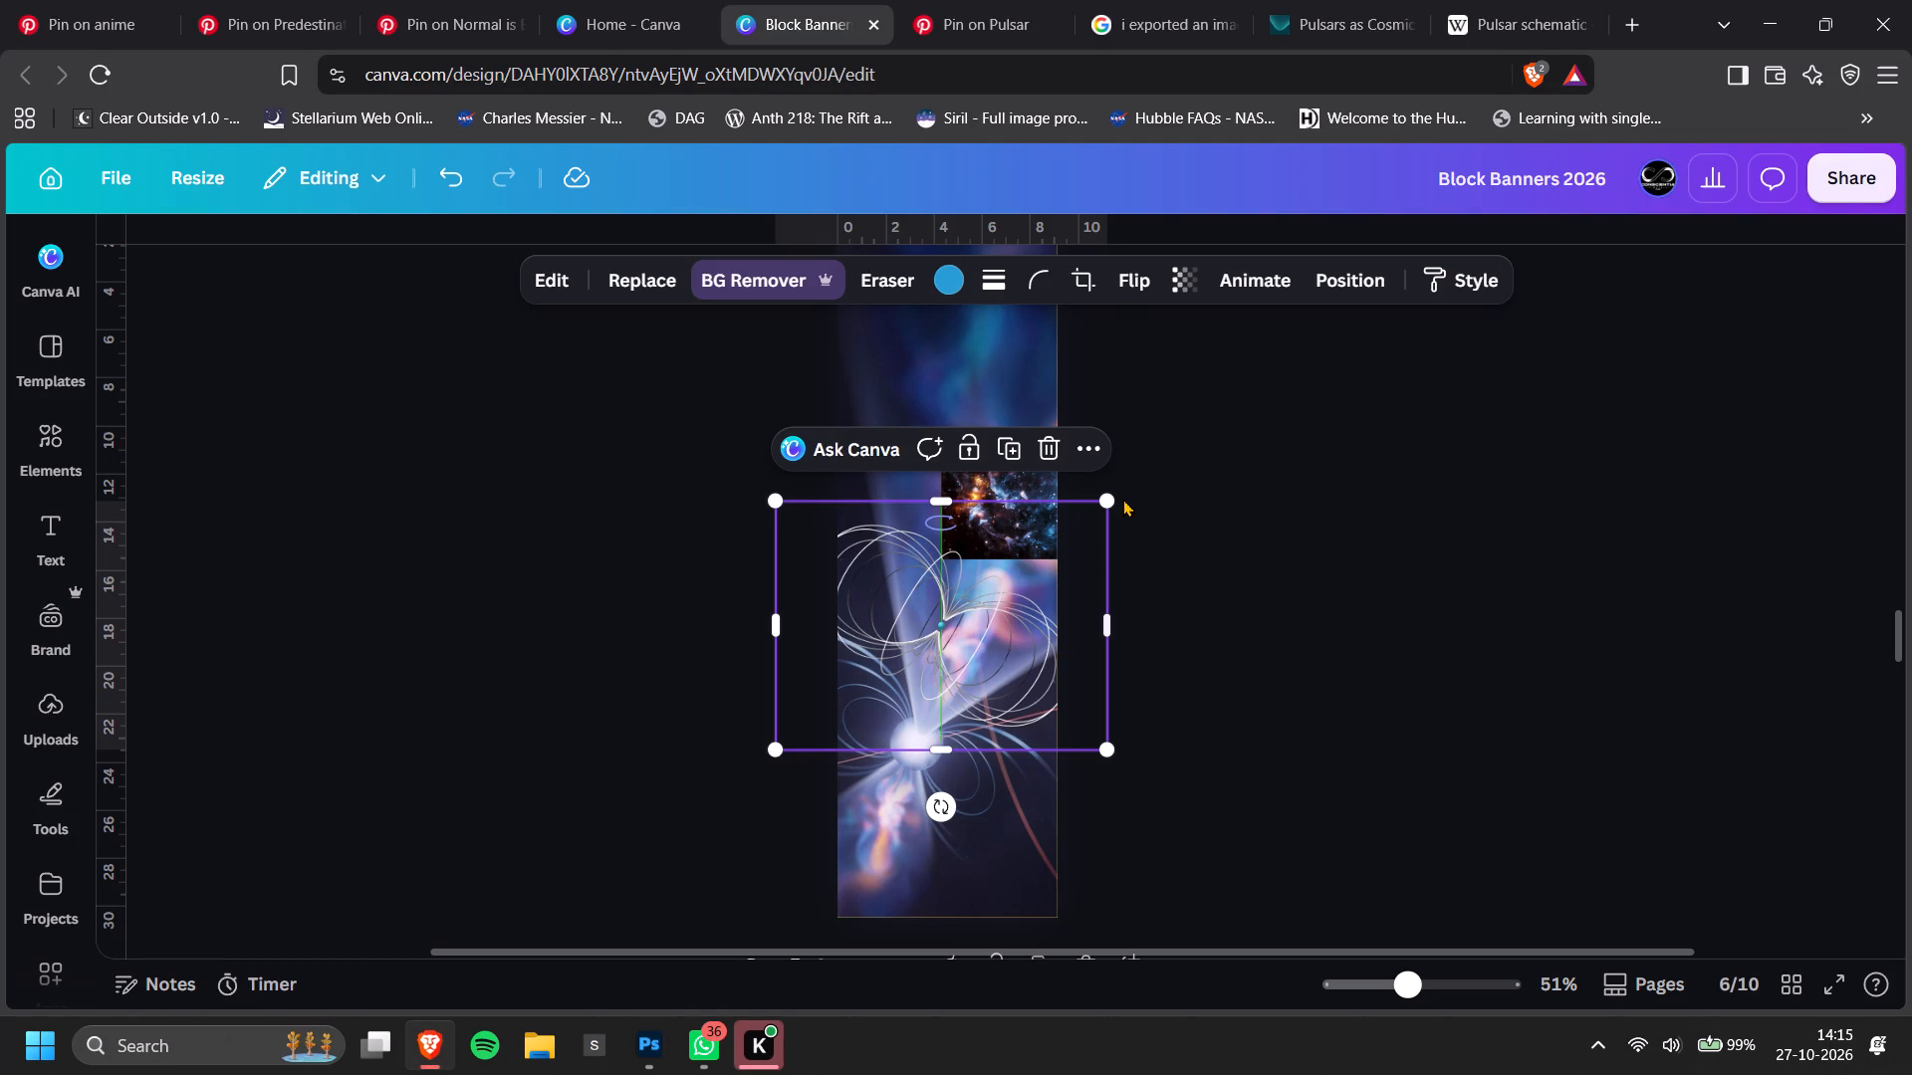
{"action": "left_click", "coordinate": [1402, 656]}
{"action": "scroll", "coordinate": [1063, 671], "scroll_direction": "up", "scroll_amount": 3, "text": "ctrl"}
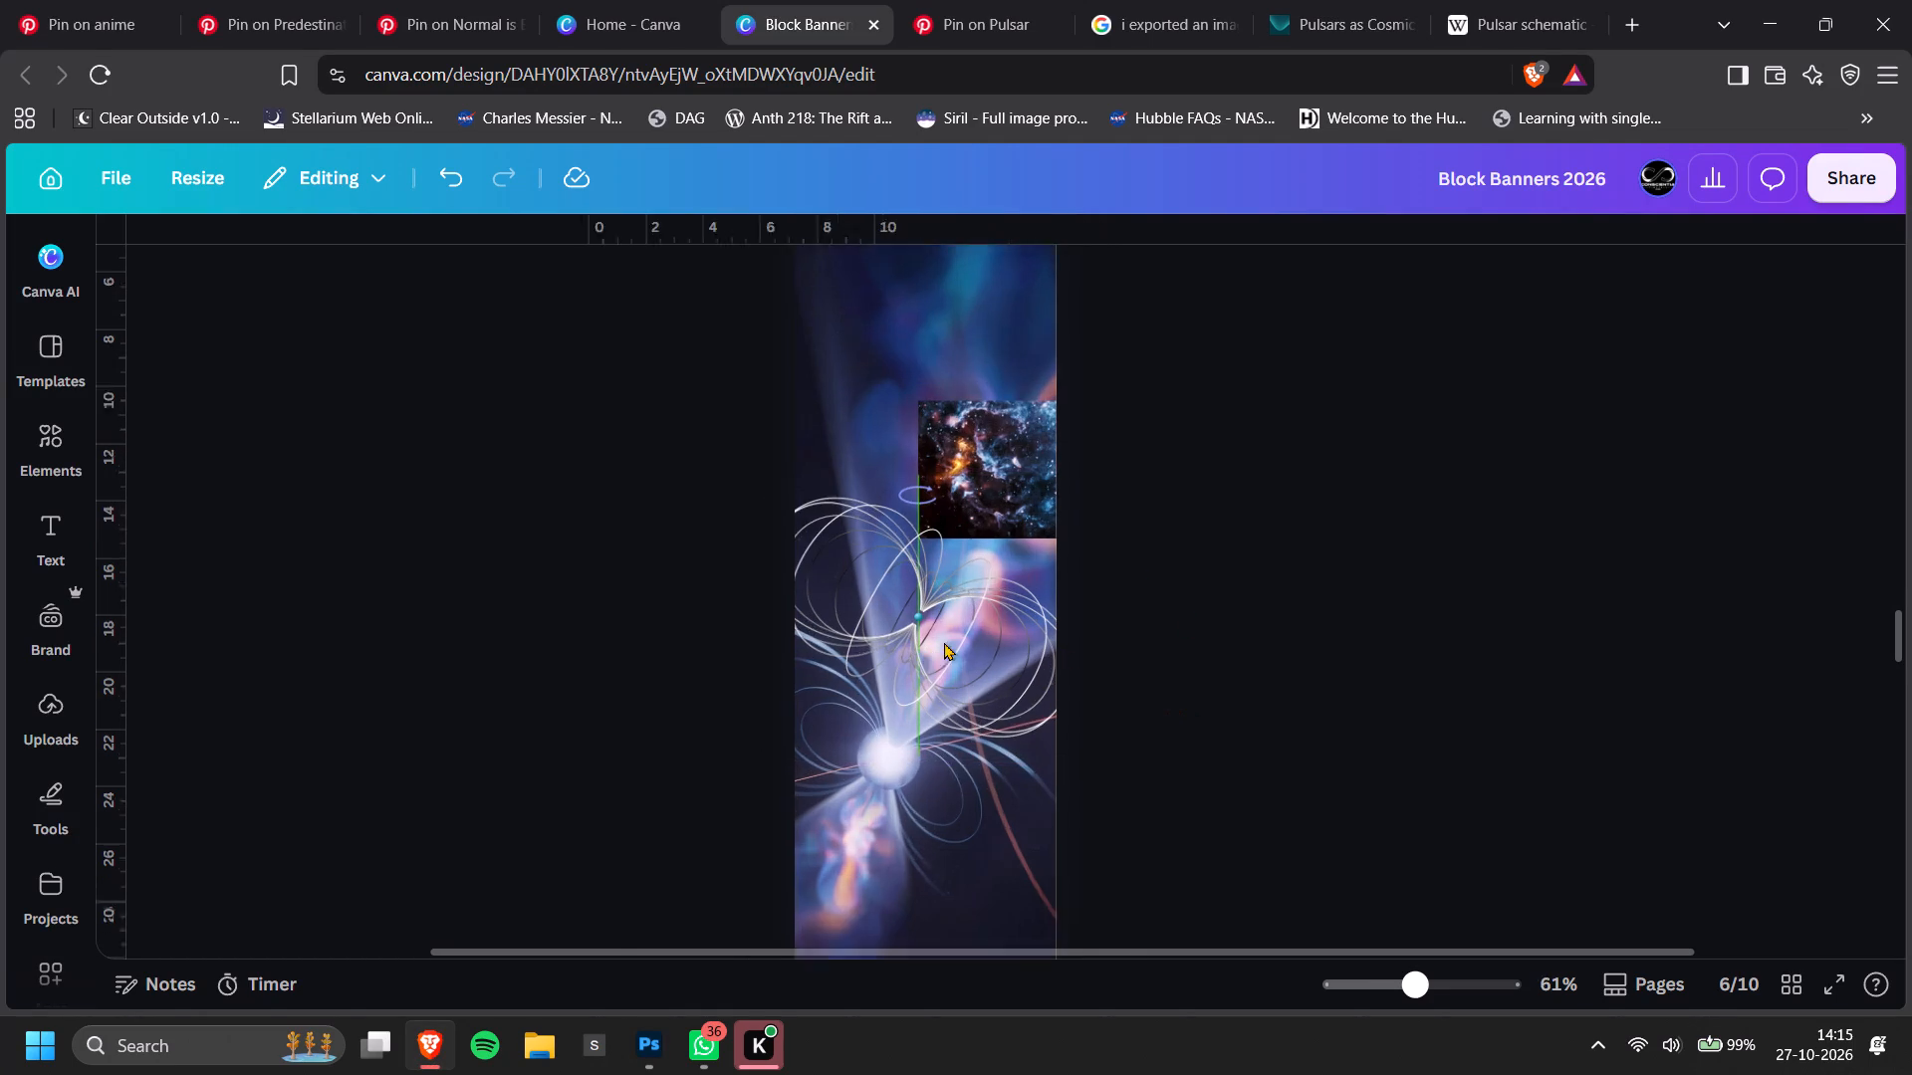
{"action": "left_click_drag", "start_coordinate": [881, 590], "coordinate": [860, 599]}
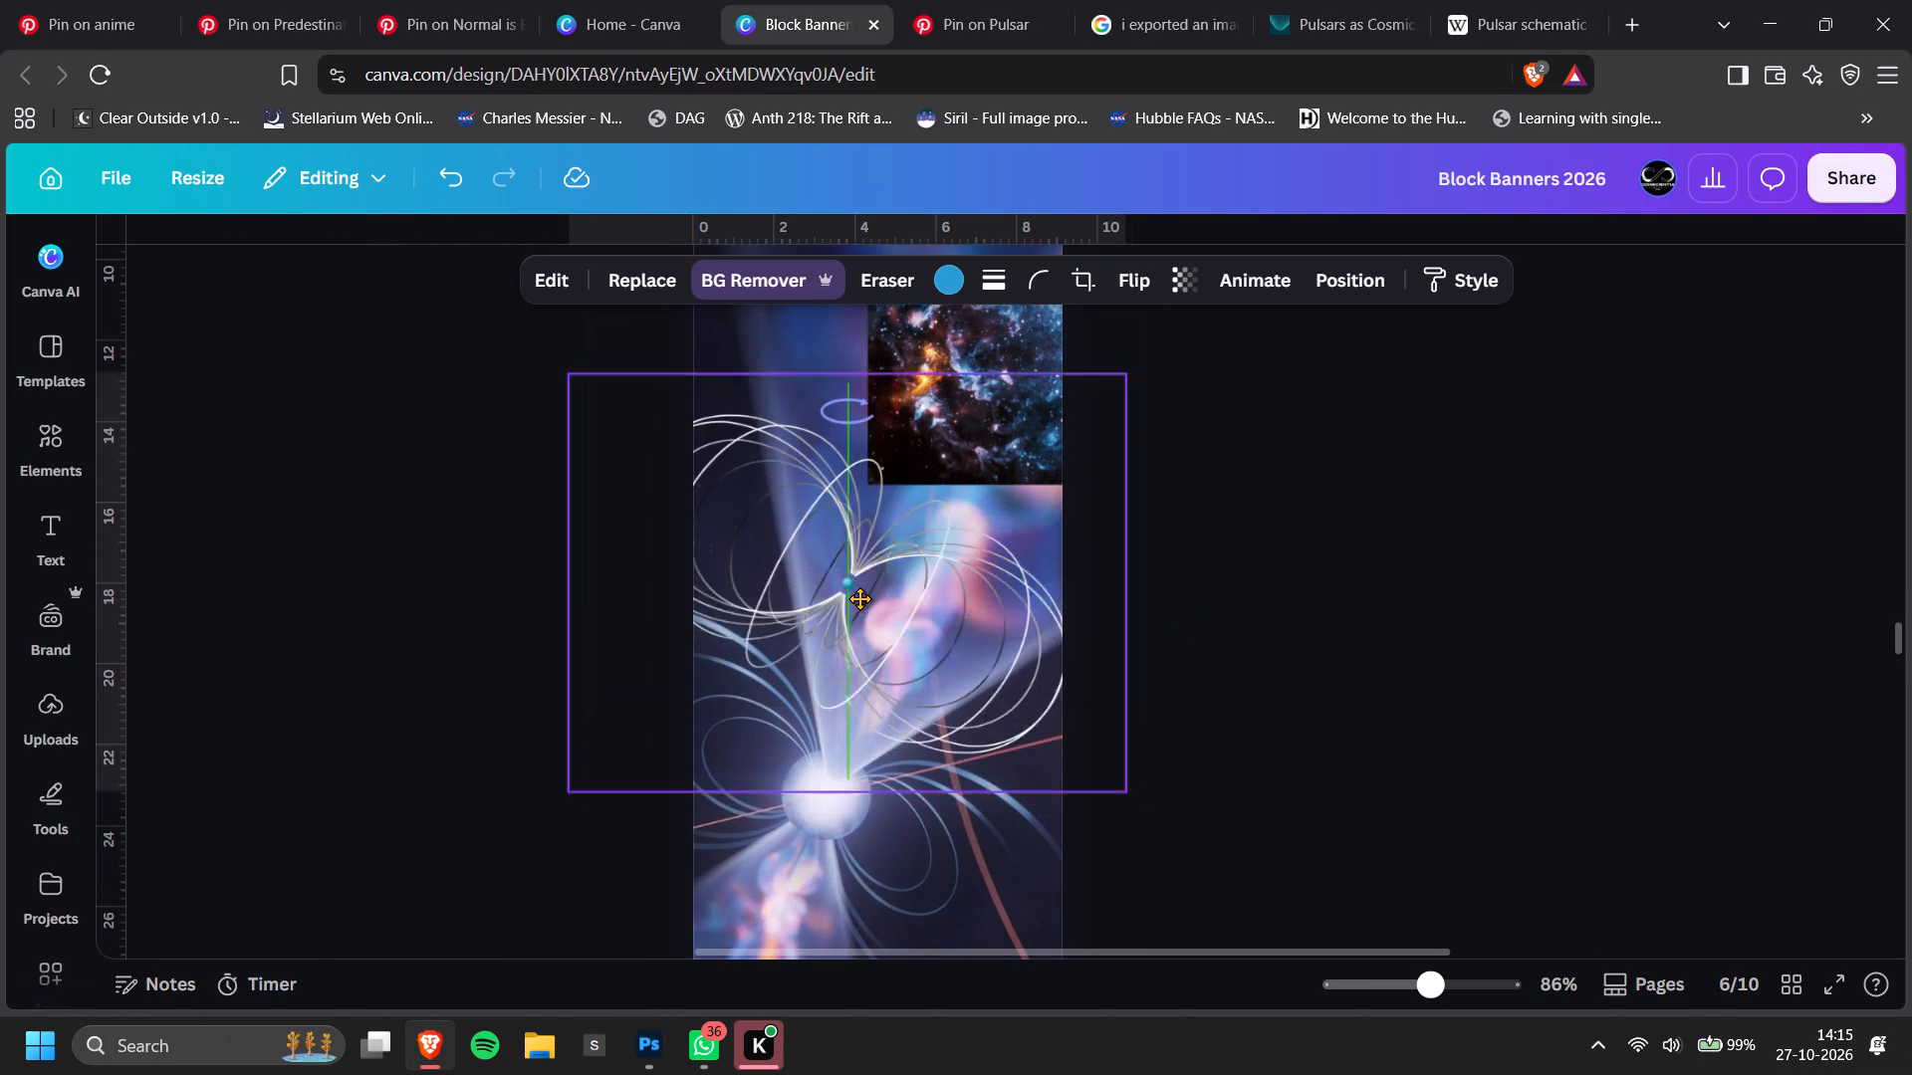
{"action": "left_click_drag", "start_coordinate": [860, 599], "coordinate": [856, 628]}
{"action": "key", "text": "ctrl+z"}
{"action": "key", "text": "ctrl+z"}
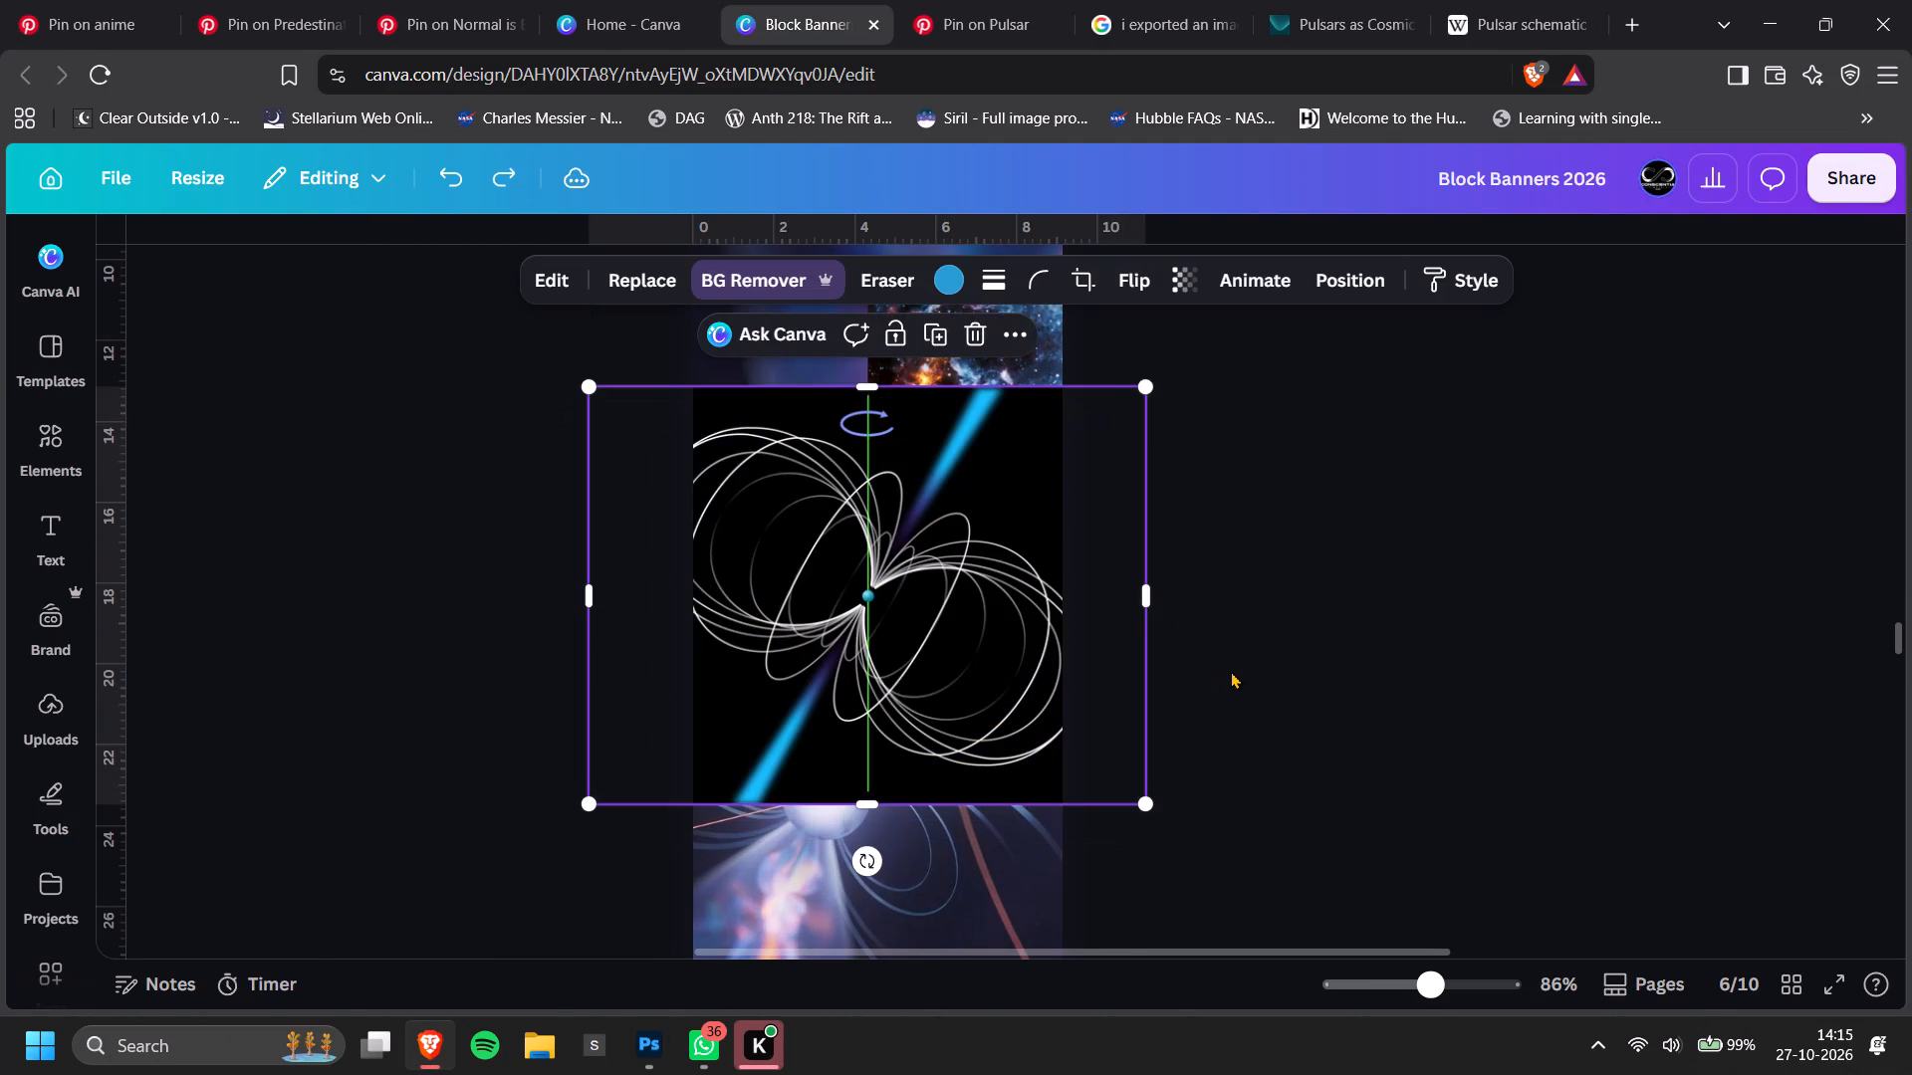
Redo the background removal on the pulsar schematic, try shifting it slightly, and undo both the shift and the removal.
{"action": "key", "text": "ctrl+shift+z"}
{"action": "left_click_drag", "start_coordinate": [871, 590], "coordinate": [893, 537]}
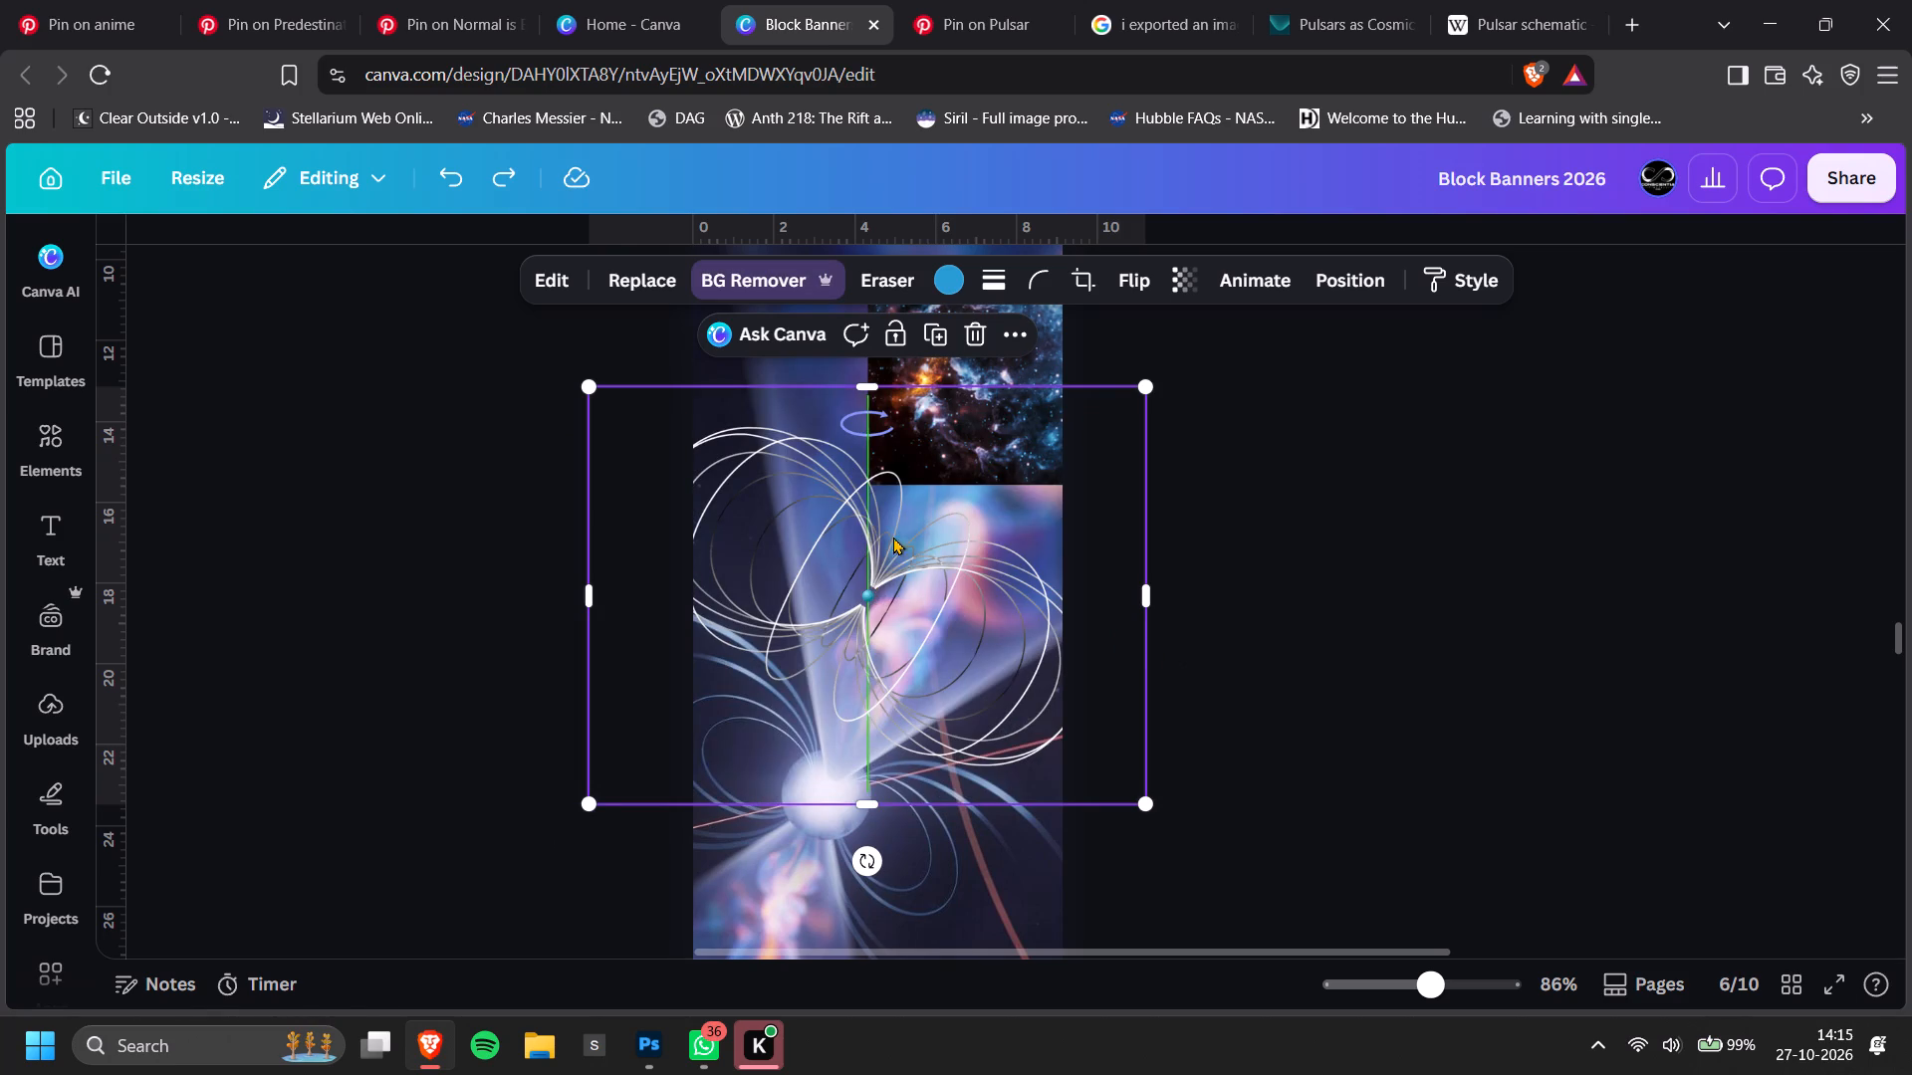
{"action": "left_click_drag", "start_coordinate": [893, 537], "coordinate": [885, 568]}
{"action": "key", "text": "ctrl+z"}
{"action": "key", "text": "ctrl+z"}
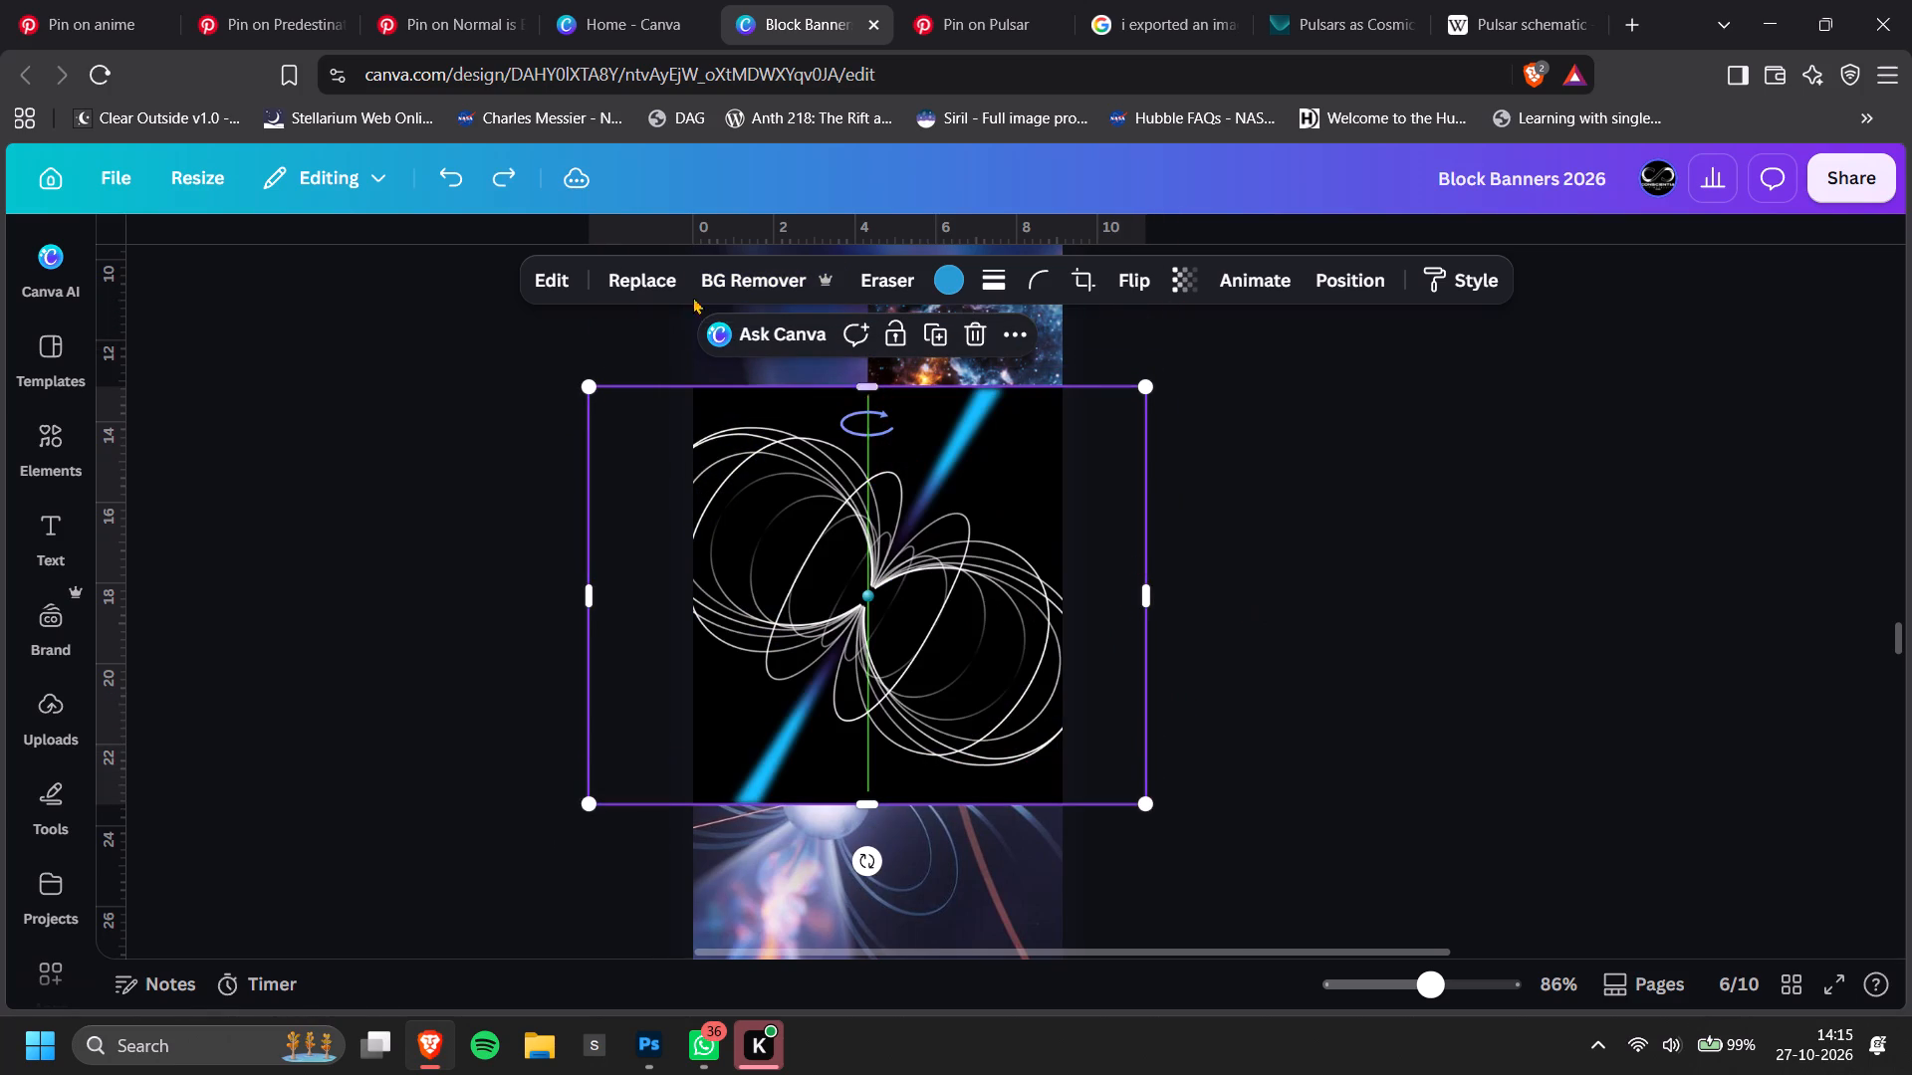
Look through the available Canva tools and apps for one to use on the pulsar schematic.
{"action": "scroll", "coordinate": [73, 593], "scroll_direction": "down", "scroll_amount": 5}
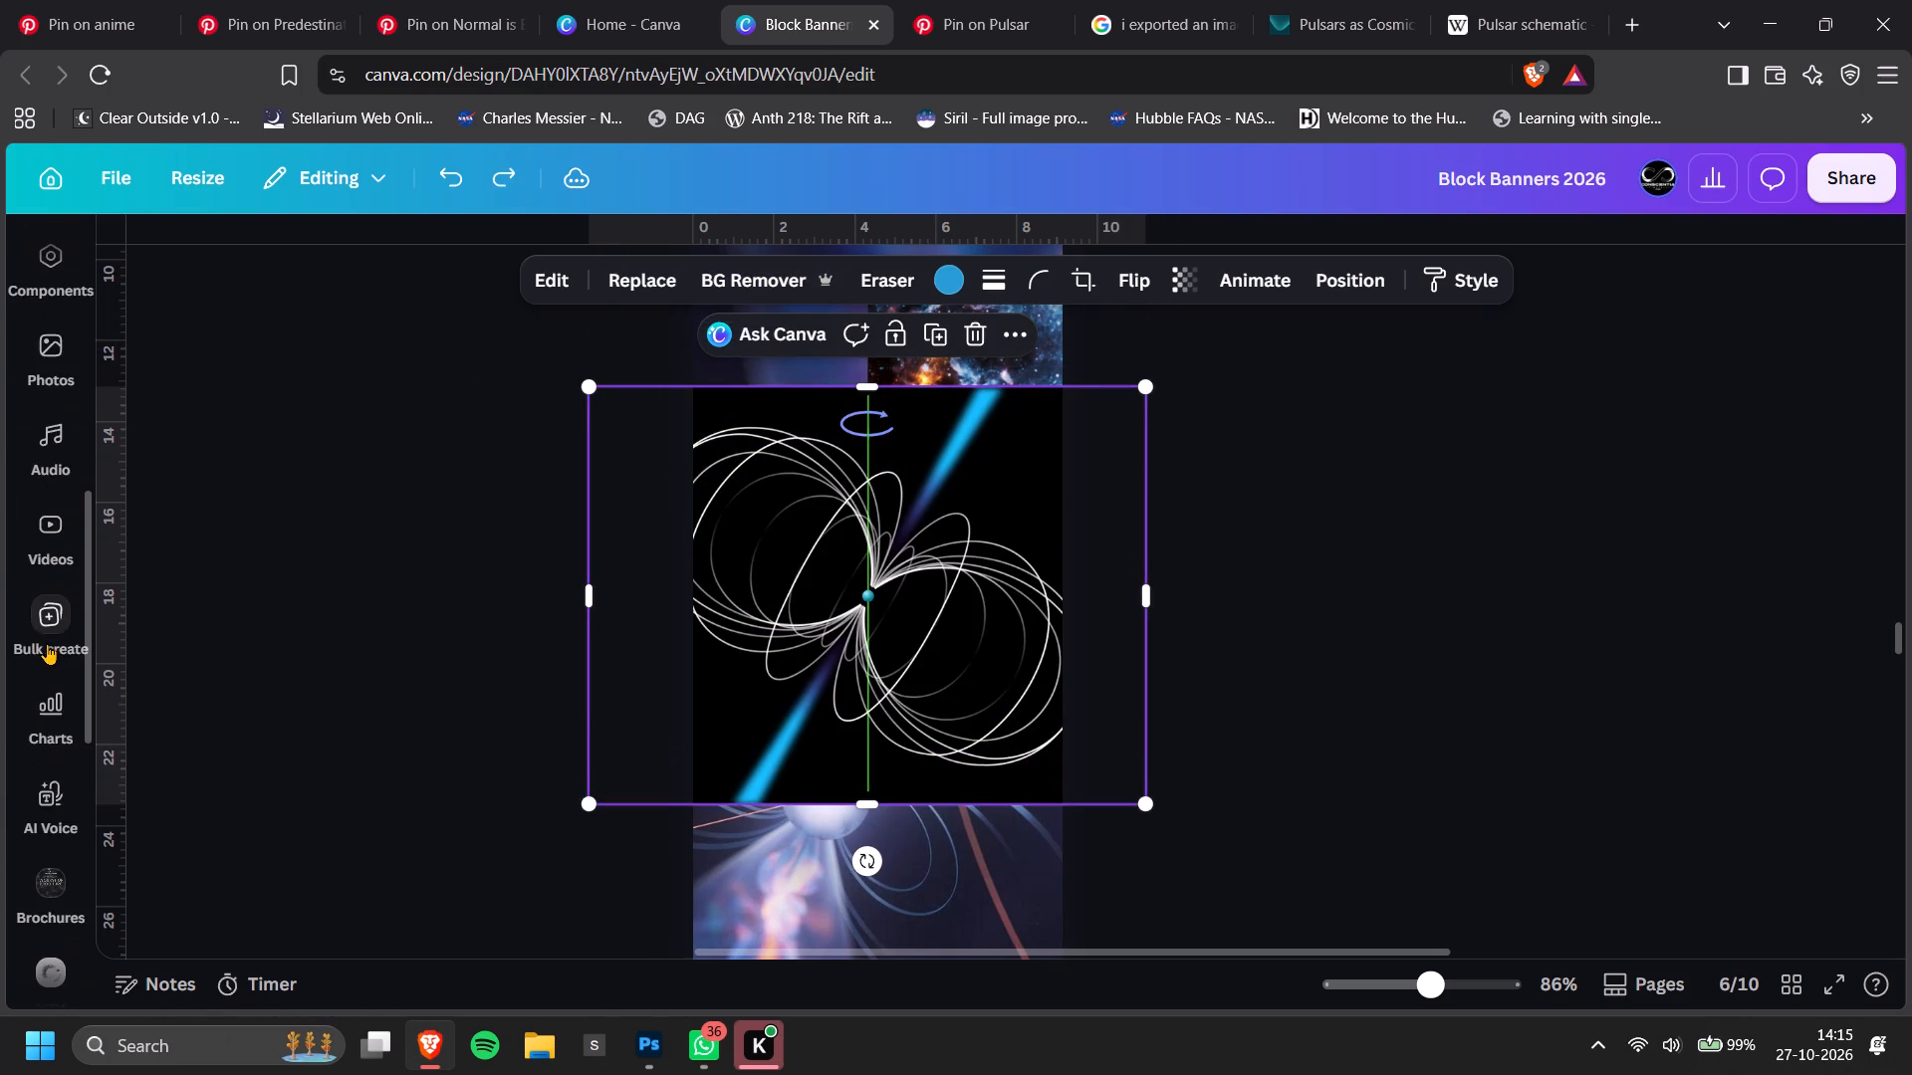
{"action": "scroll", "coordinate": [47, 644], "scroll_direction": "down", "scroll_amount": 2}
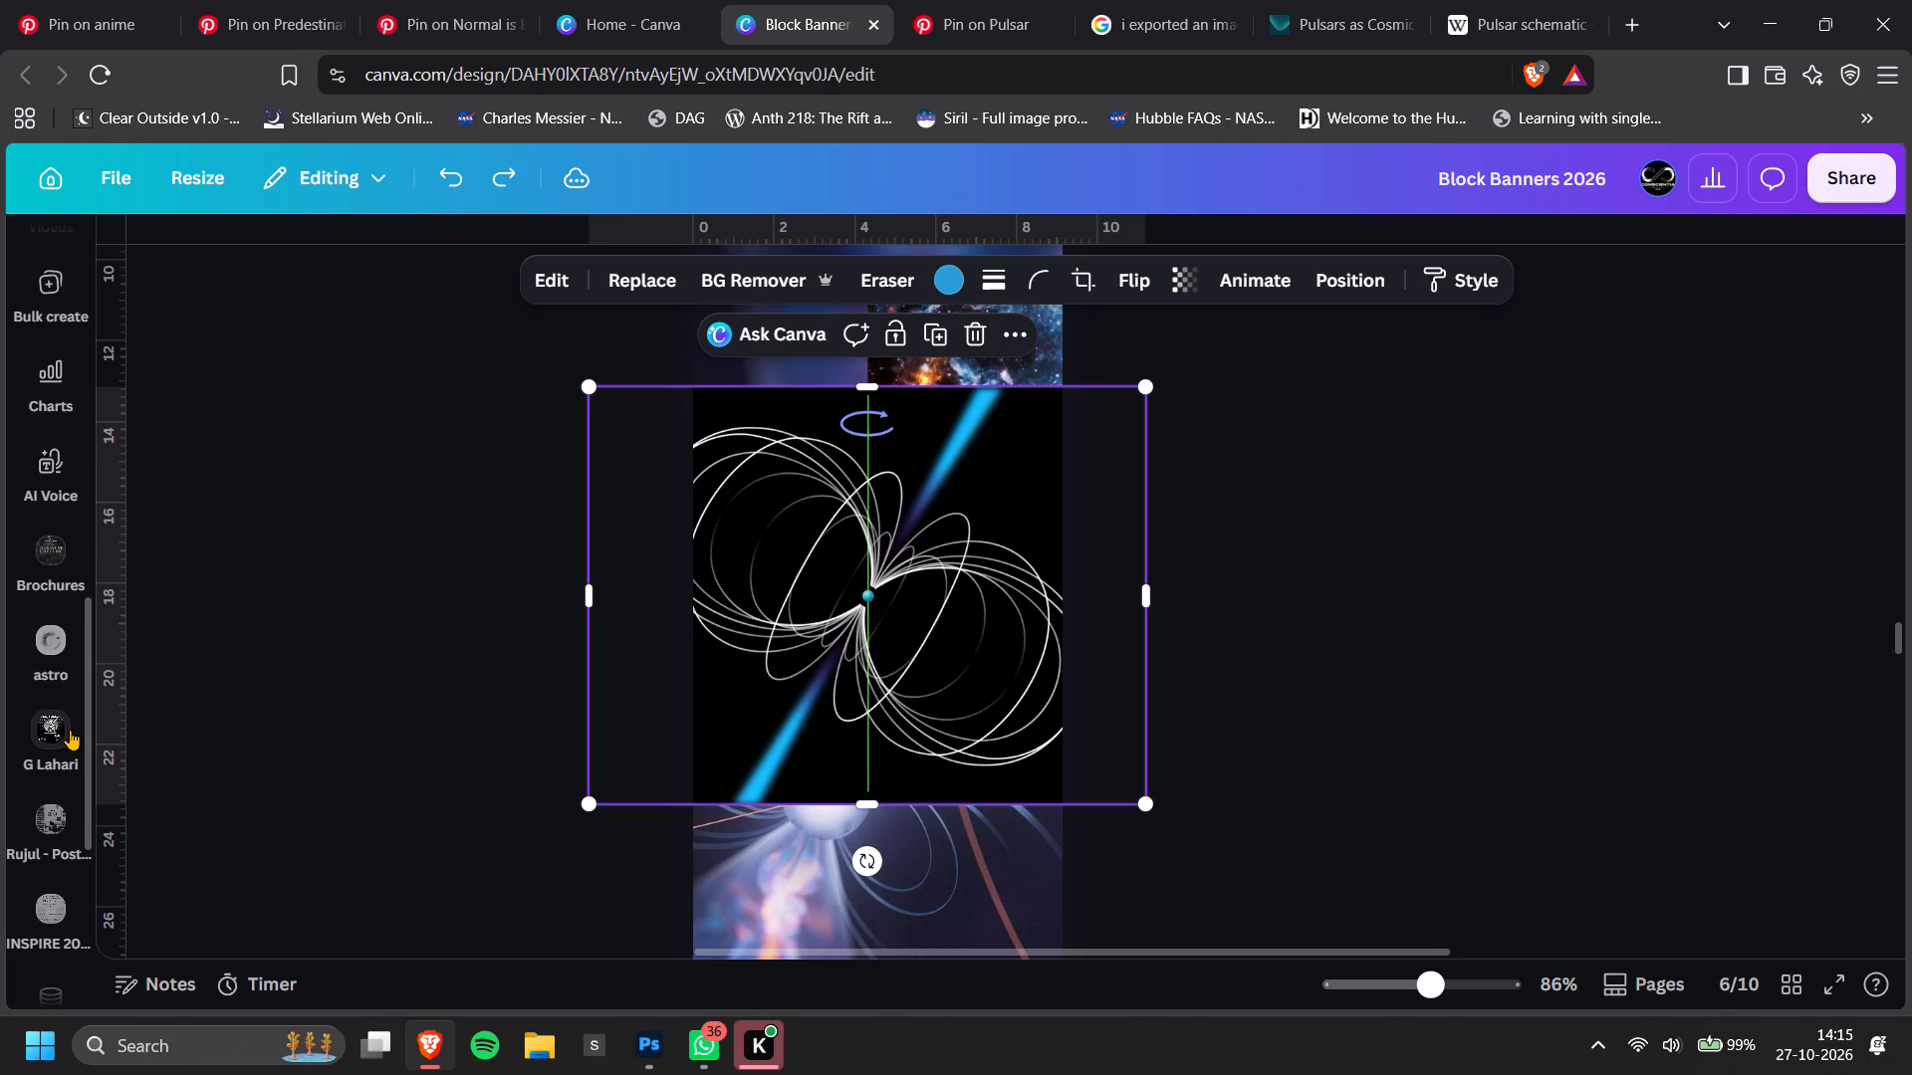
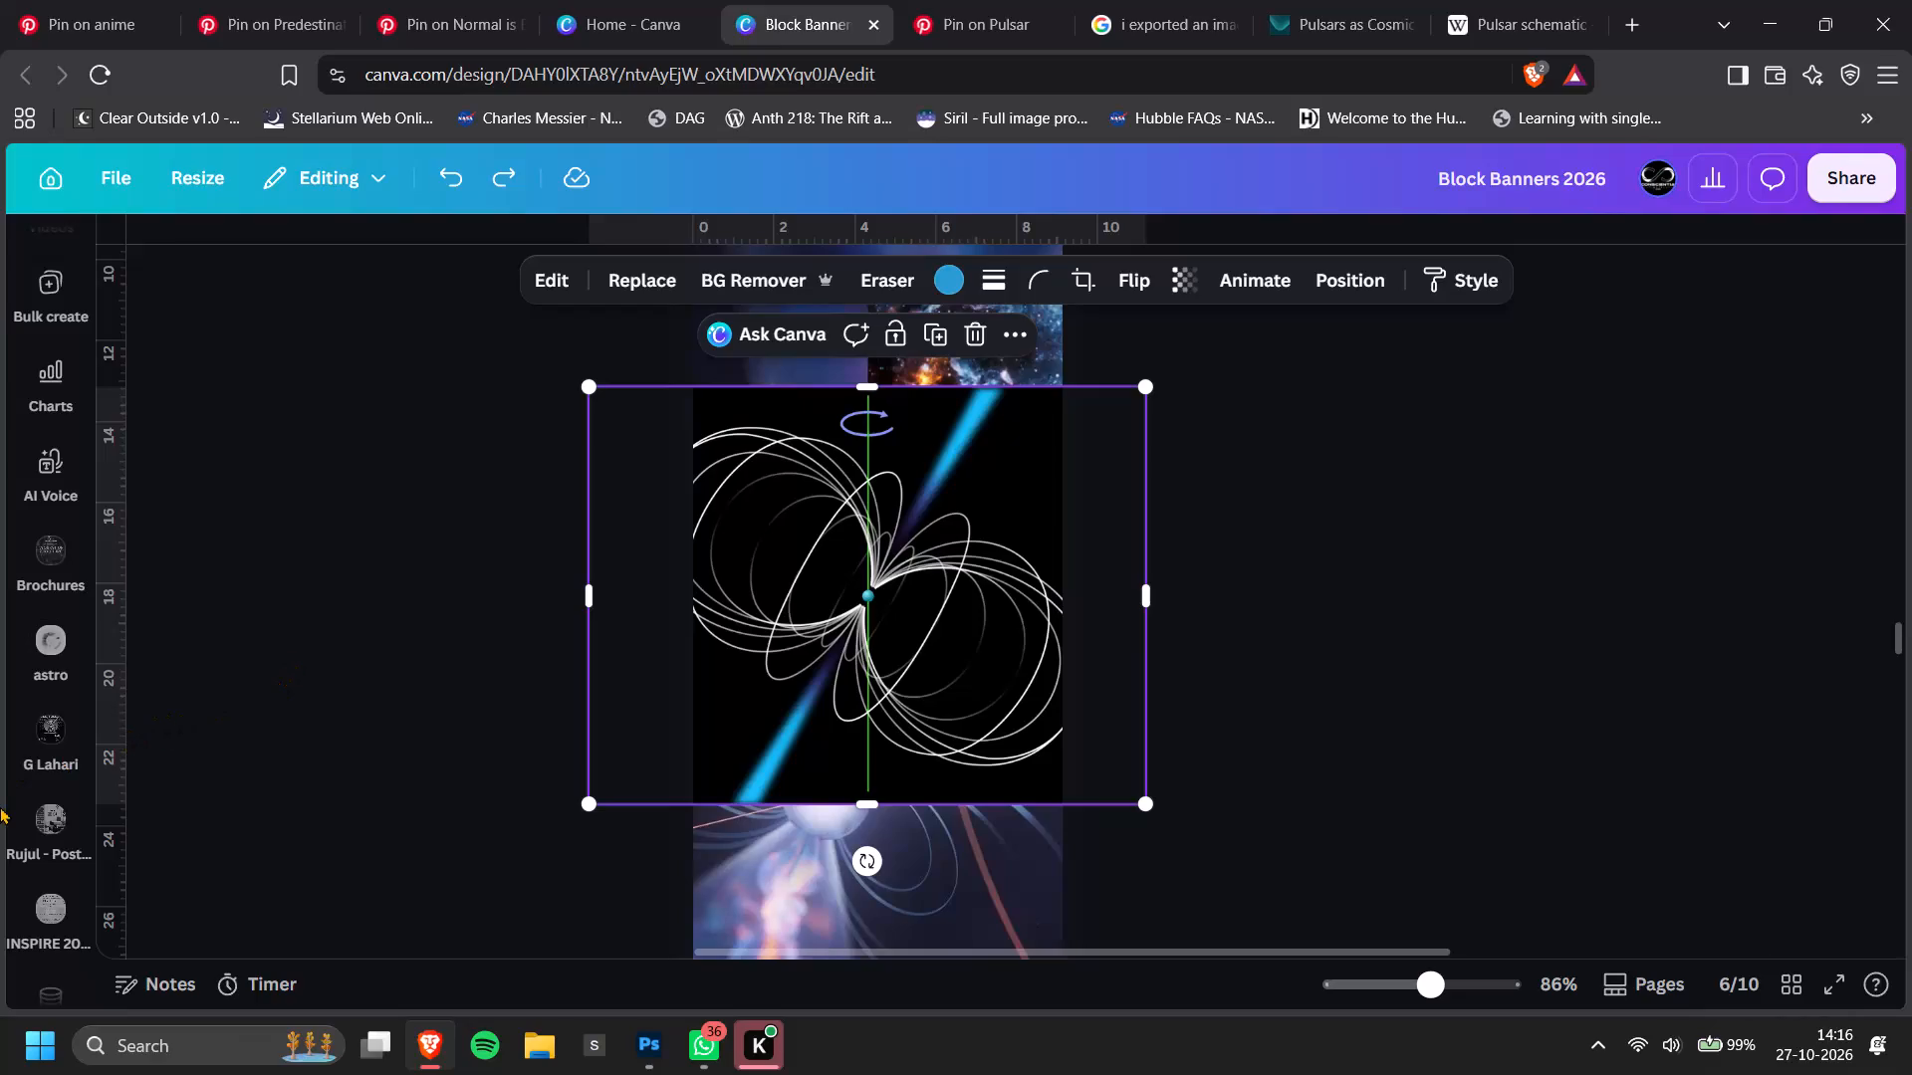
Look through the Canva tools and installed apps for one to use on the pulsar schematic.
{"action": "scroll", "coordinate": [0, 808], "scroll_direction": "down", "scroll_amount": 2}
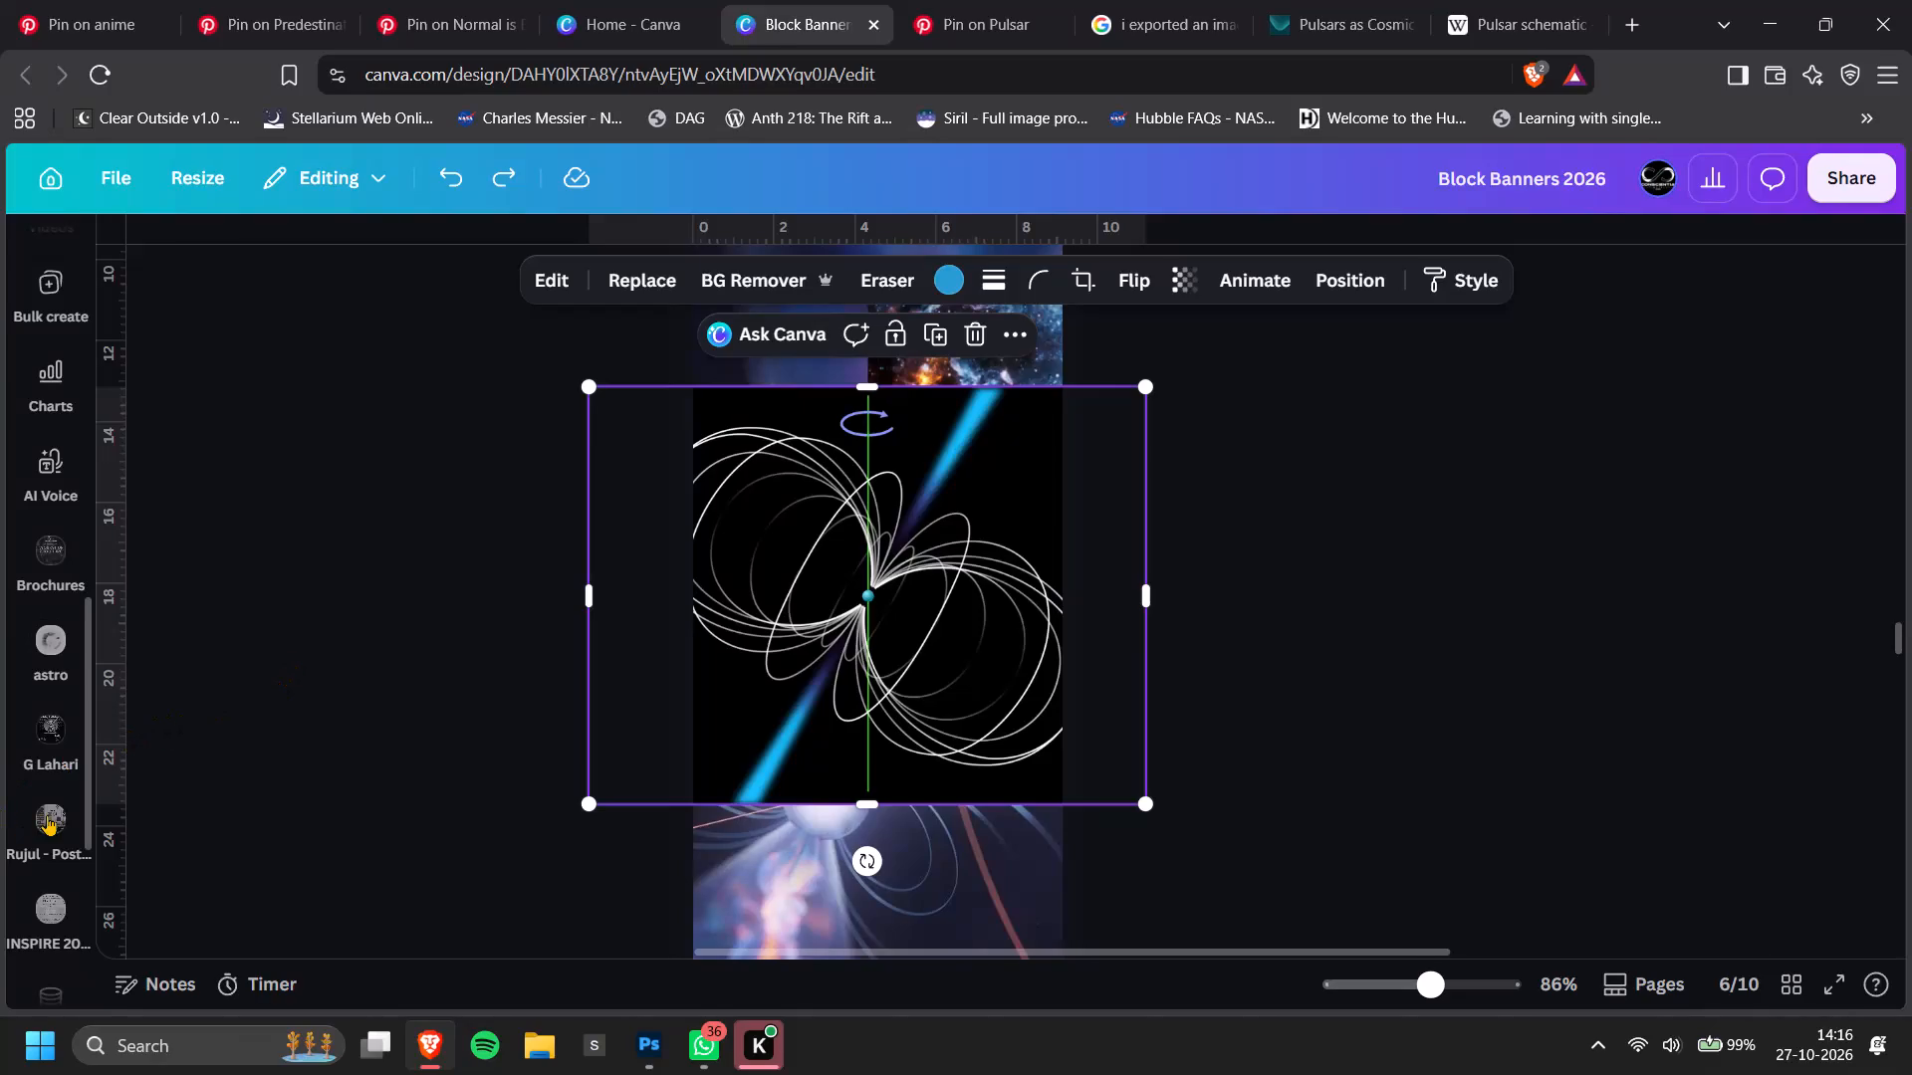
{"action": "scroll", "coordinate": [47, 815], "scroll_direction": "down", "scroll_amount": 3}
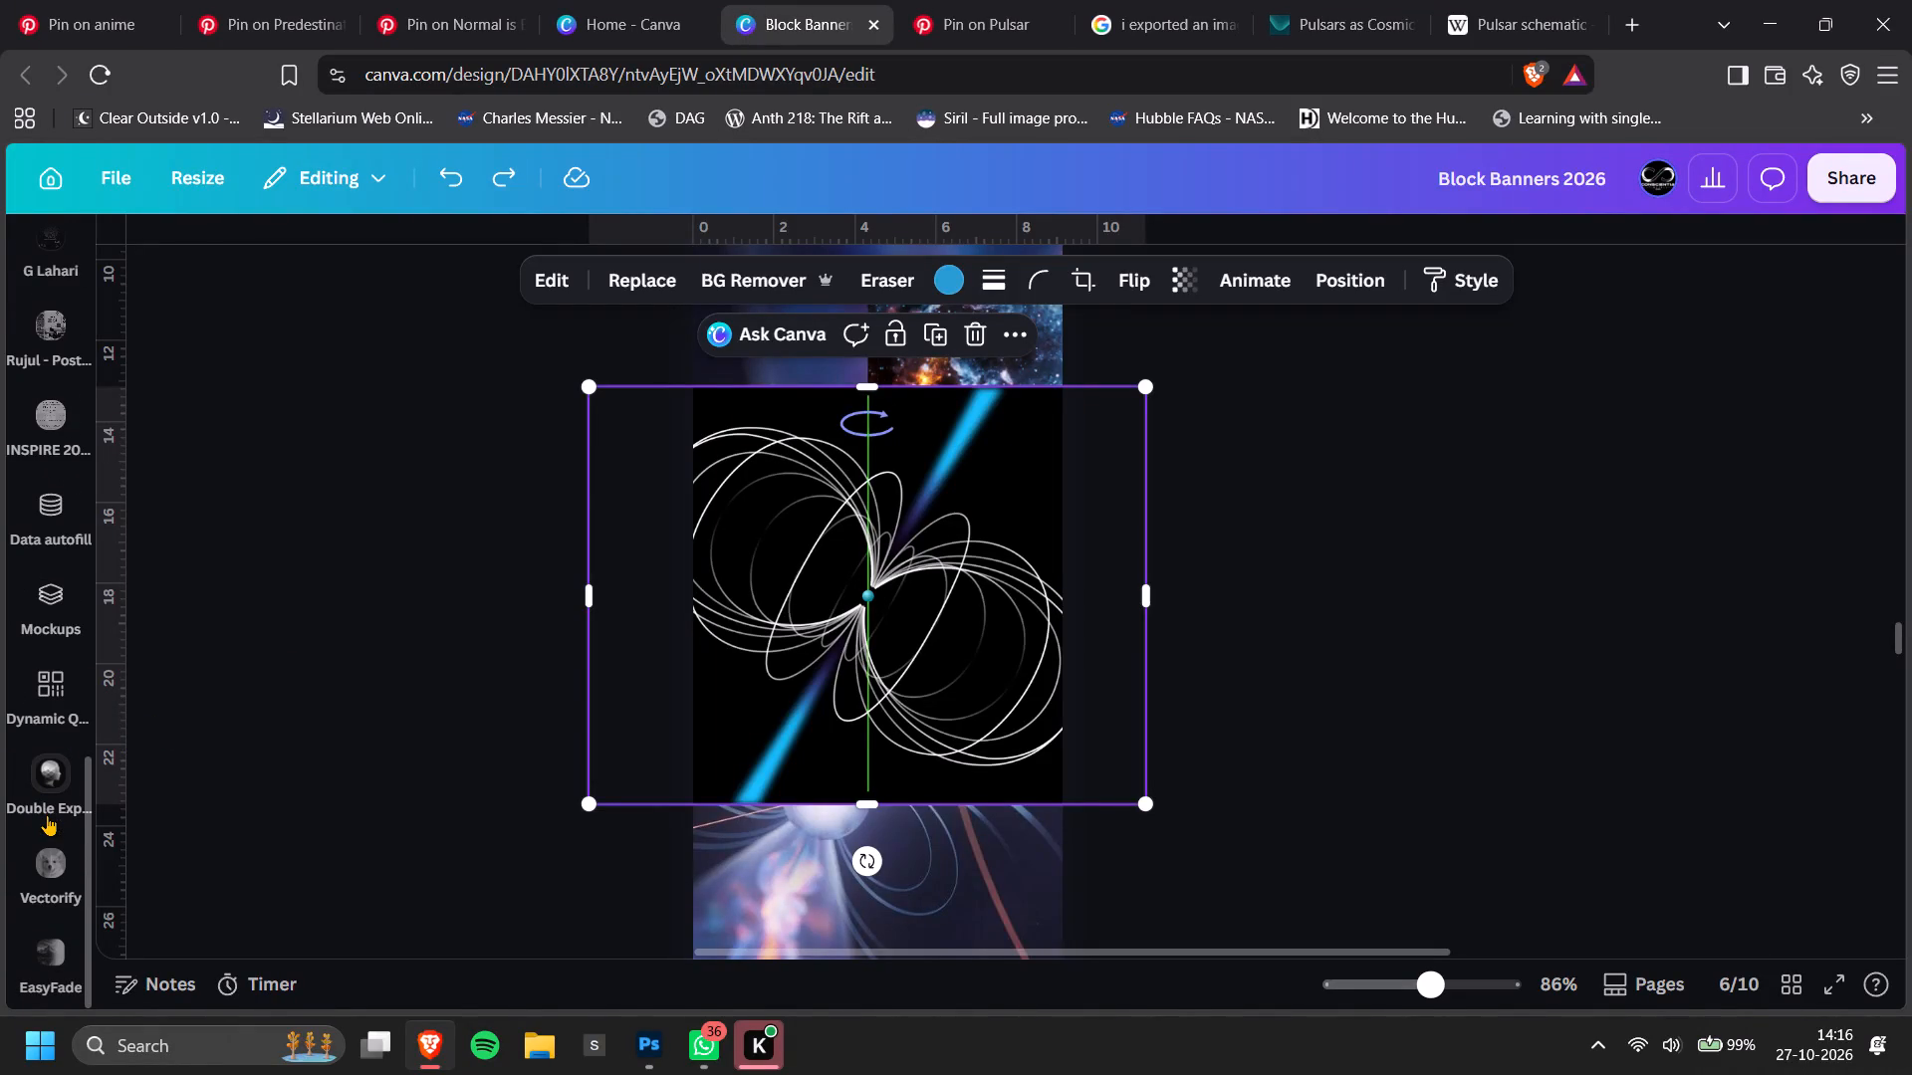
{"action": "scroll", "coordinate": [47, 815], "scroll_direction": "down", "scroll_amount": 2}
{"action": "scroll", "coordinate": [61, 915], "scroll_direction": "up", "scroll_amount": 2}
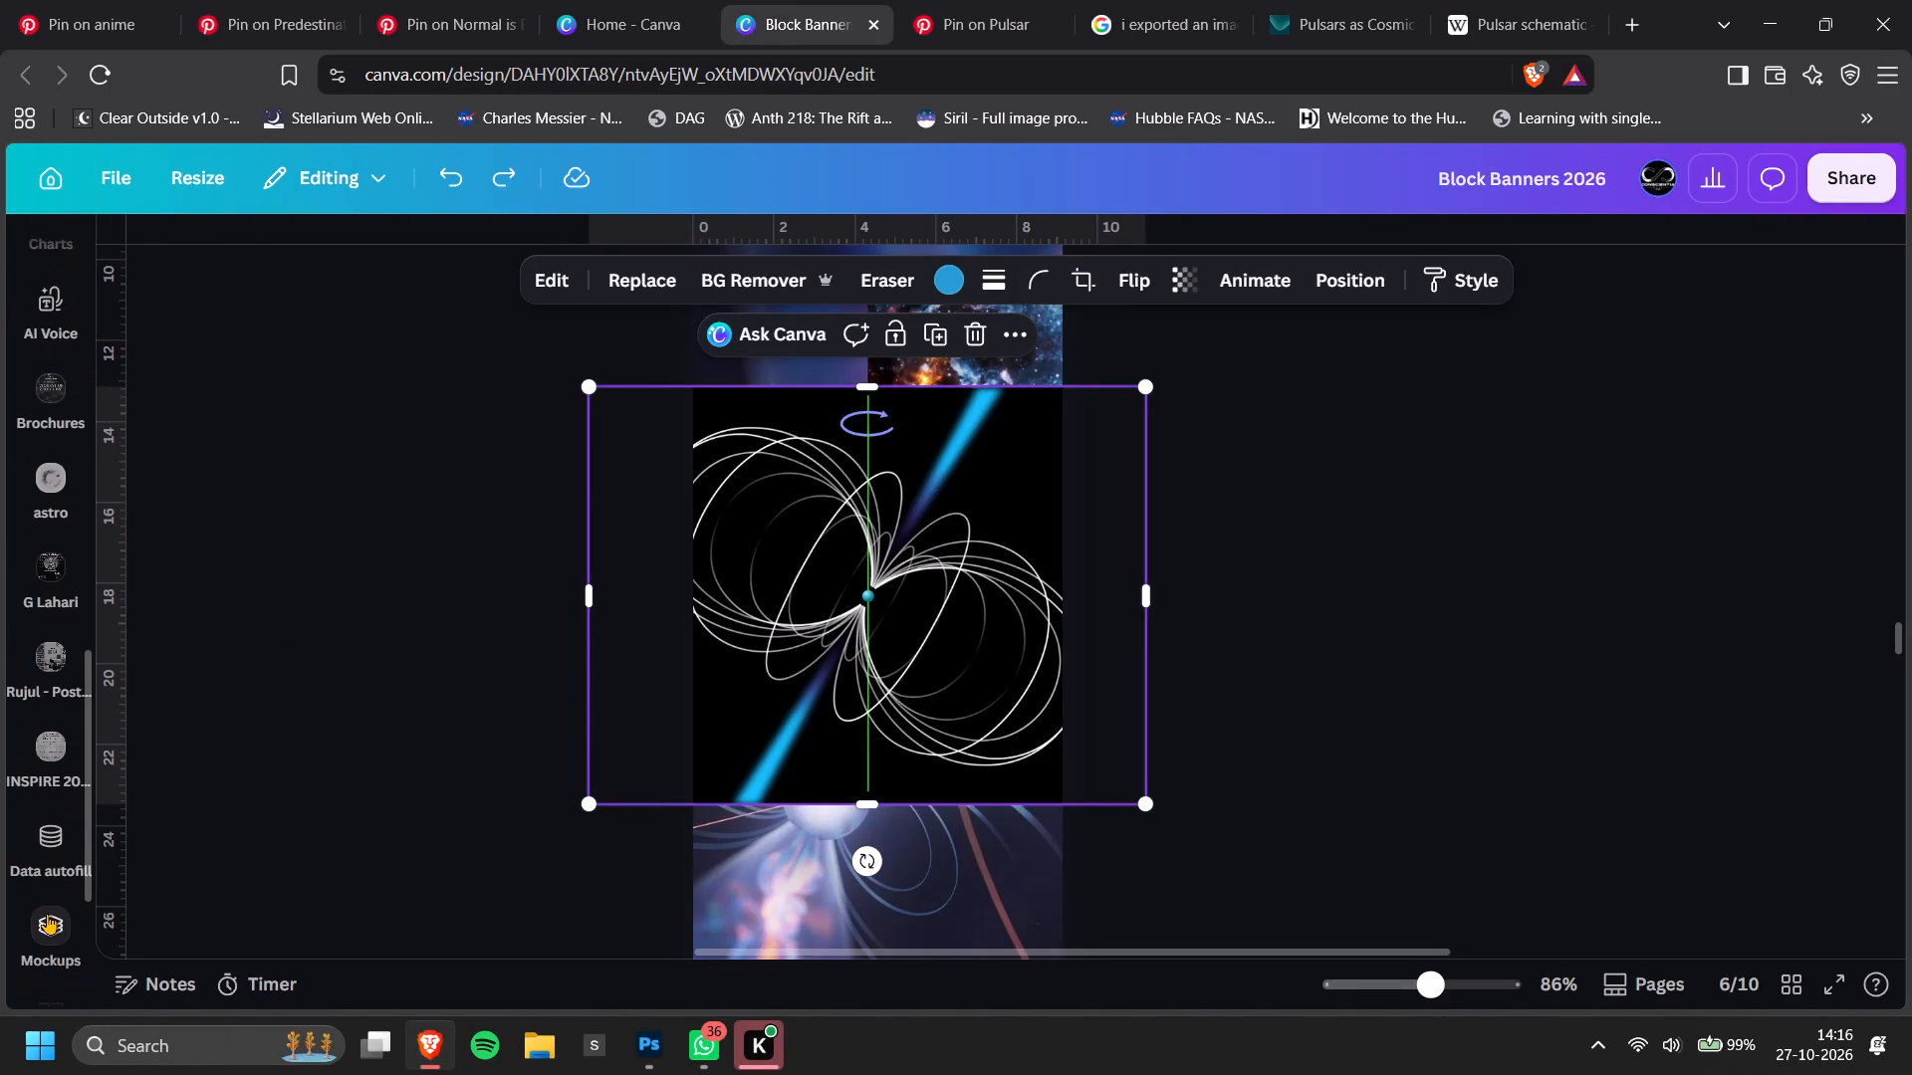
{"action": "scroll", "coordinate": [47, 914], "scroll_direction": "up", "scroll_amount": 2}
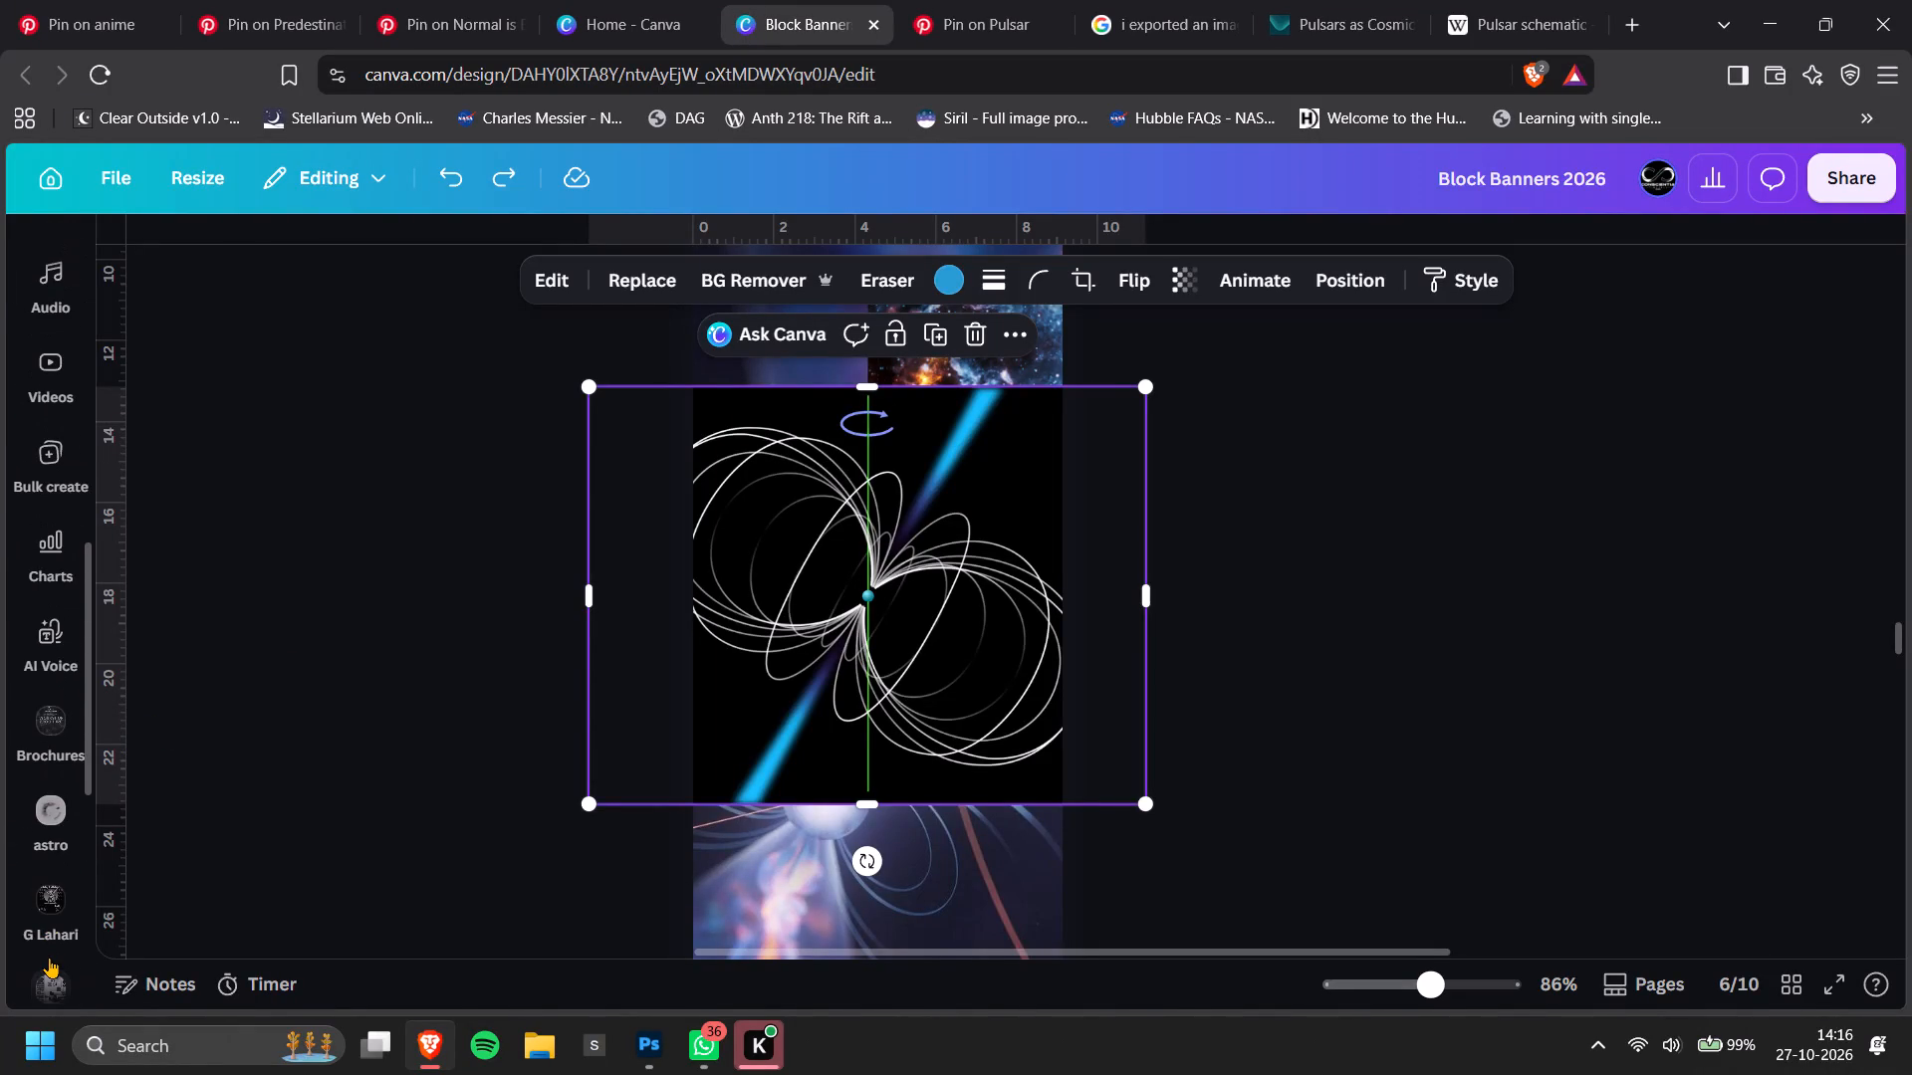
{"action": "scroll", "coordinate": [49, 958], "scroll_direction": "down", "scroll_amount": 1}
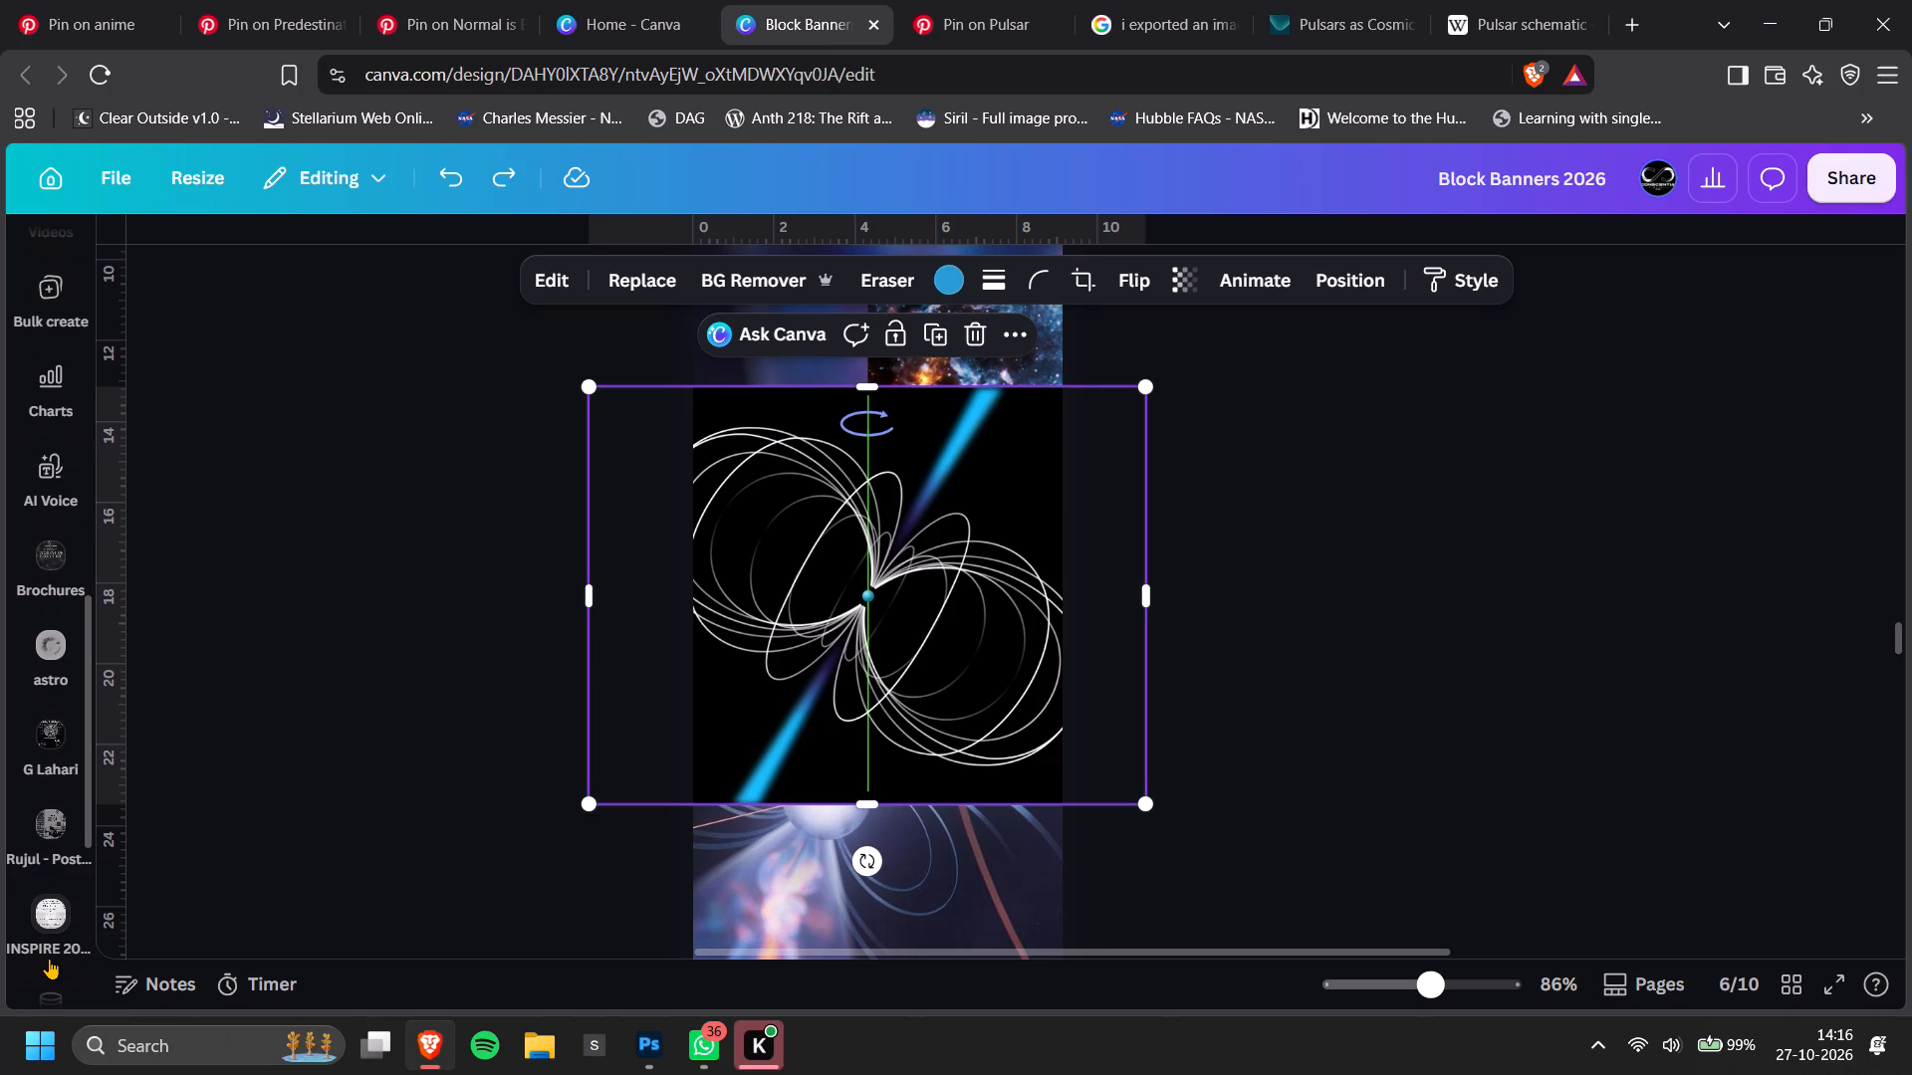
{"action": "scroll", "coordinate": [41, 936], "scroll_direction": "up", "scroll_amount": 3}
{"action": "scroll", "coordinate": [51, 836], "scroll_direction": "up", "scroll_amount": 6}
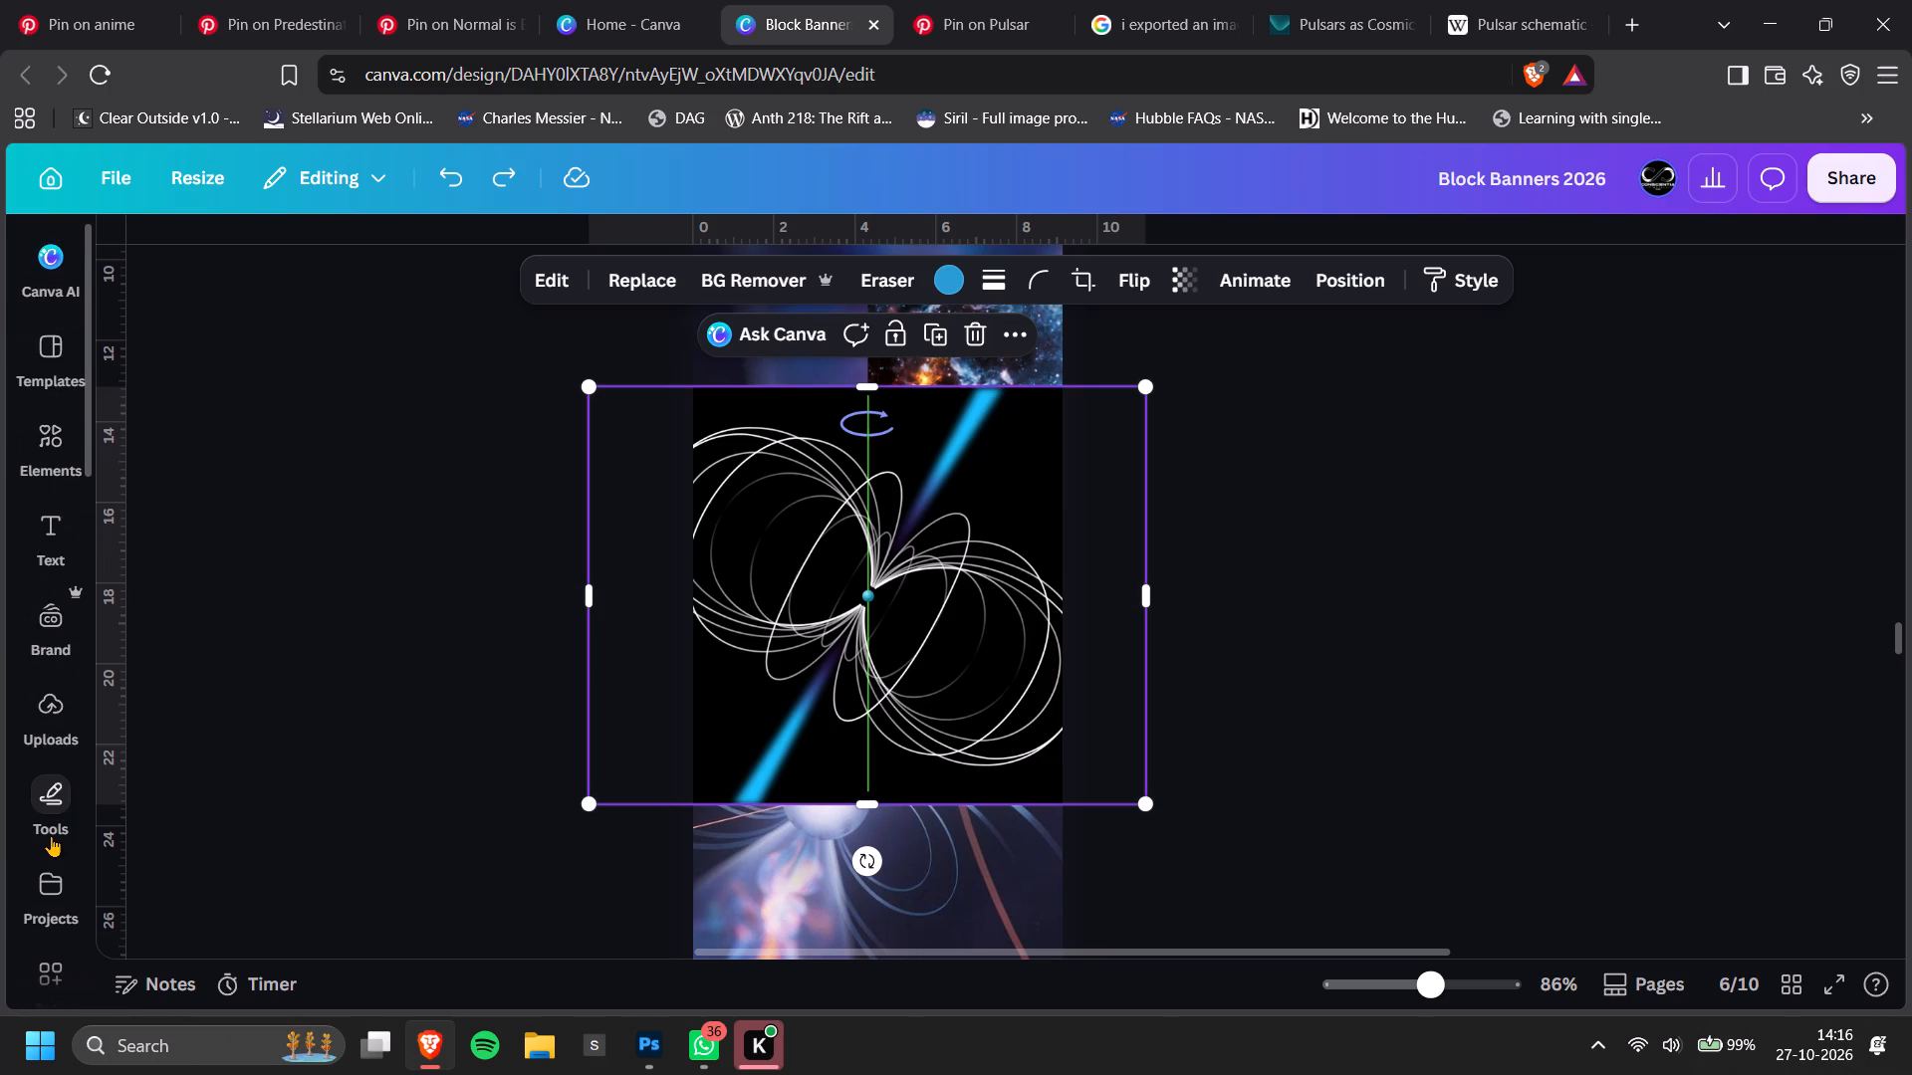
{"action": "scroll", "coordinate": [51, 836], "scroll_direction": "down", "scroll_amount": 7}
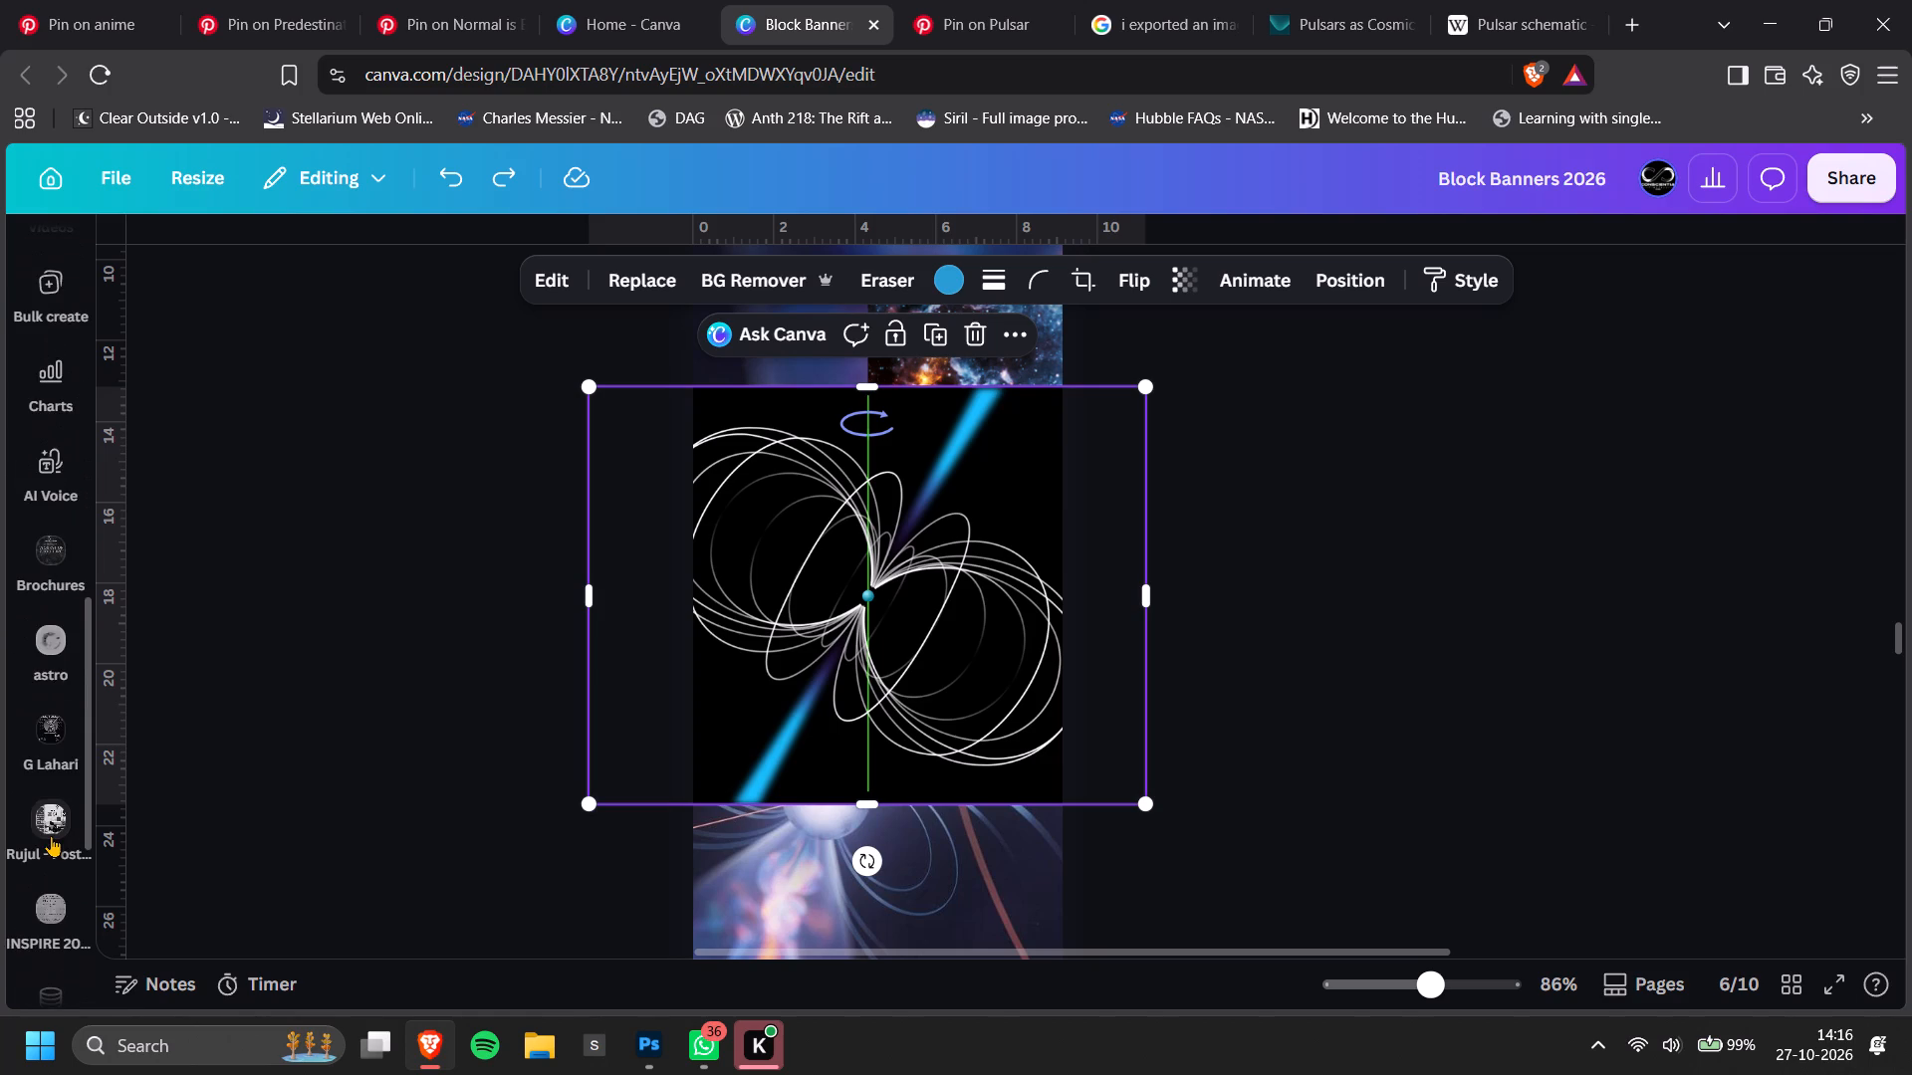
{"action": "scroll", "coordinate": [43, 581], "scroll_direction": "down", "scroll_amount": 1}
{"action": "scroll", "coordinate": [64, 685], "scroll_direction": "down", "scroll_amount": 5}
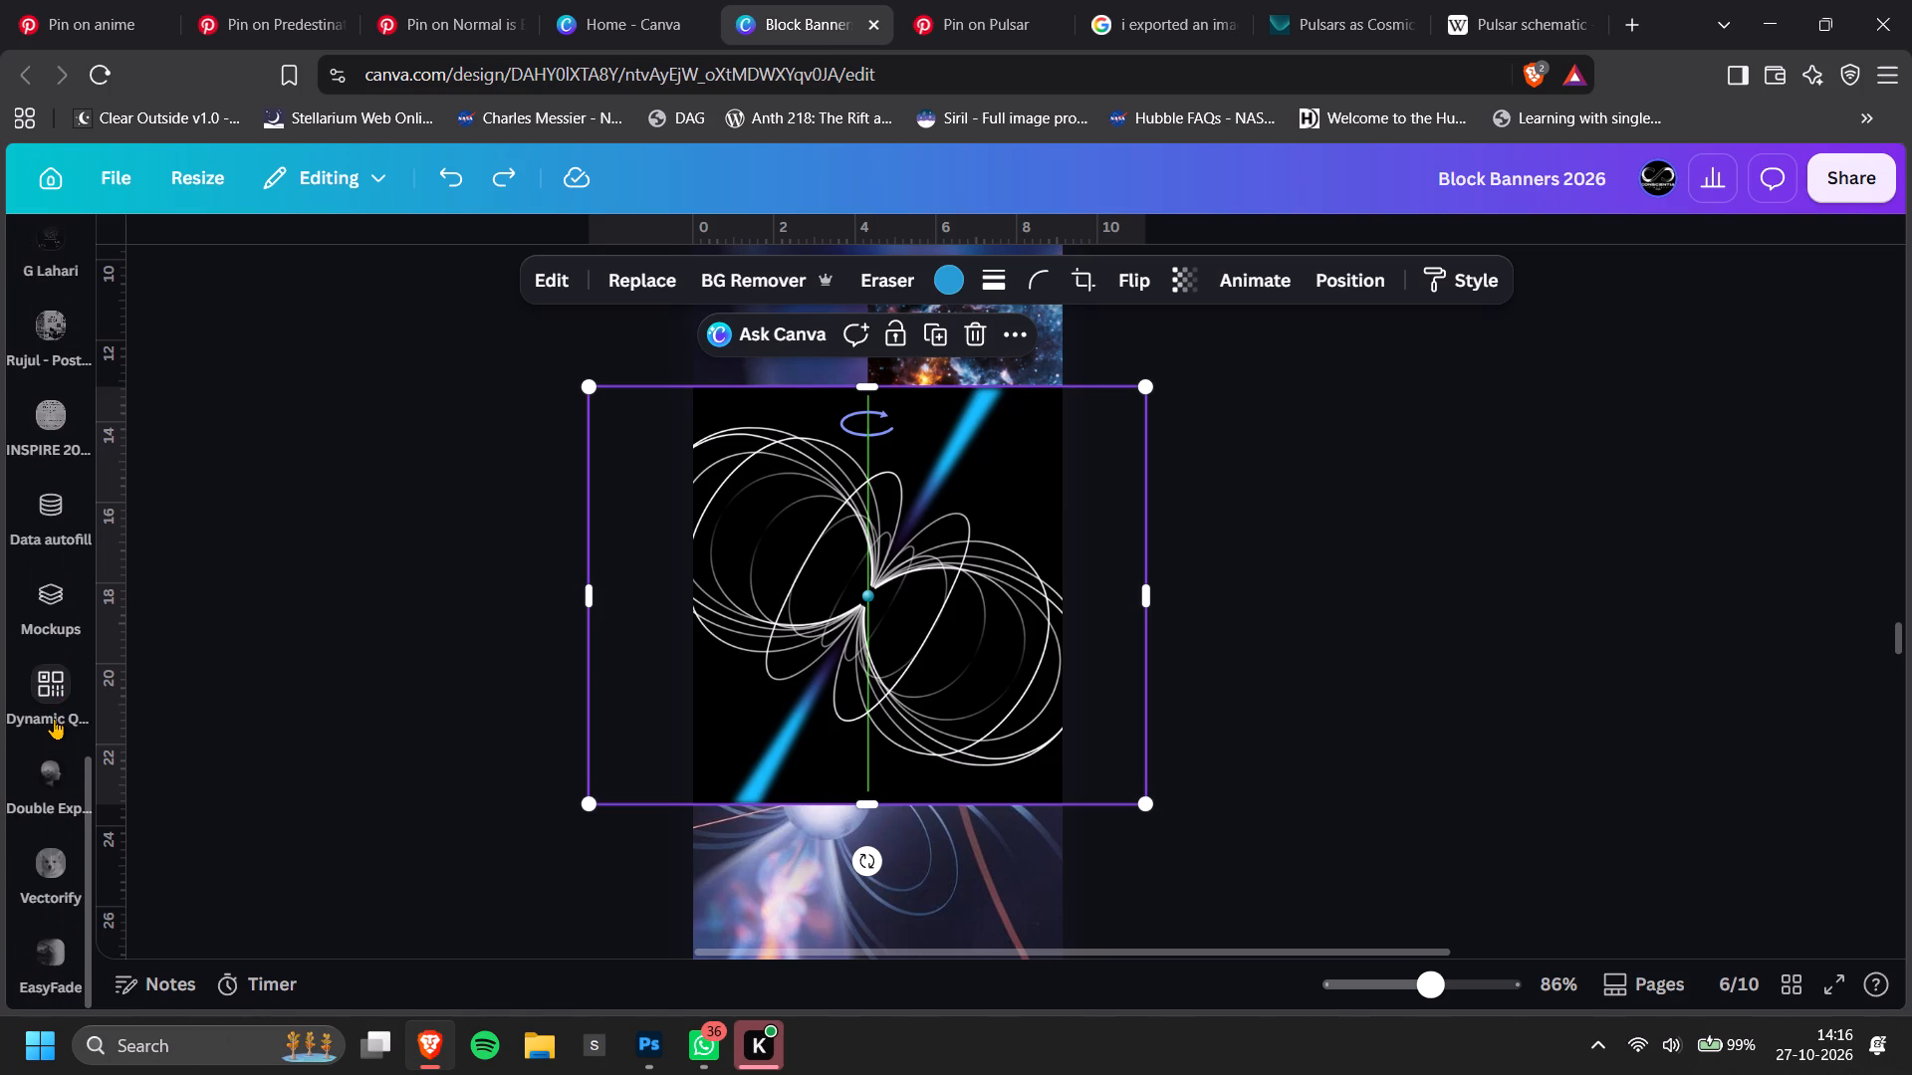
{"action": "scroll", "coordinate": [54, 909], "scroll_direction": "down", "scroll_amount": 3}
{"action": "scroll", "coordinate": [40, 908], "scroll_direction": "up", "scroll_amount": 12}
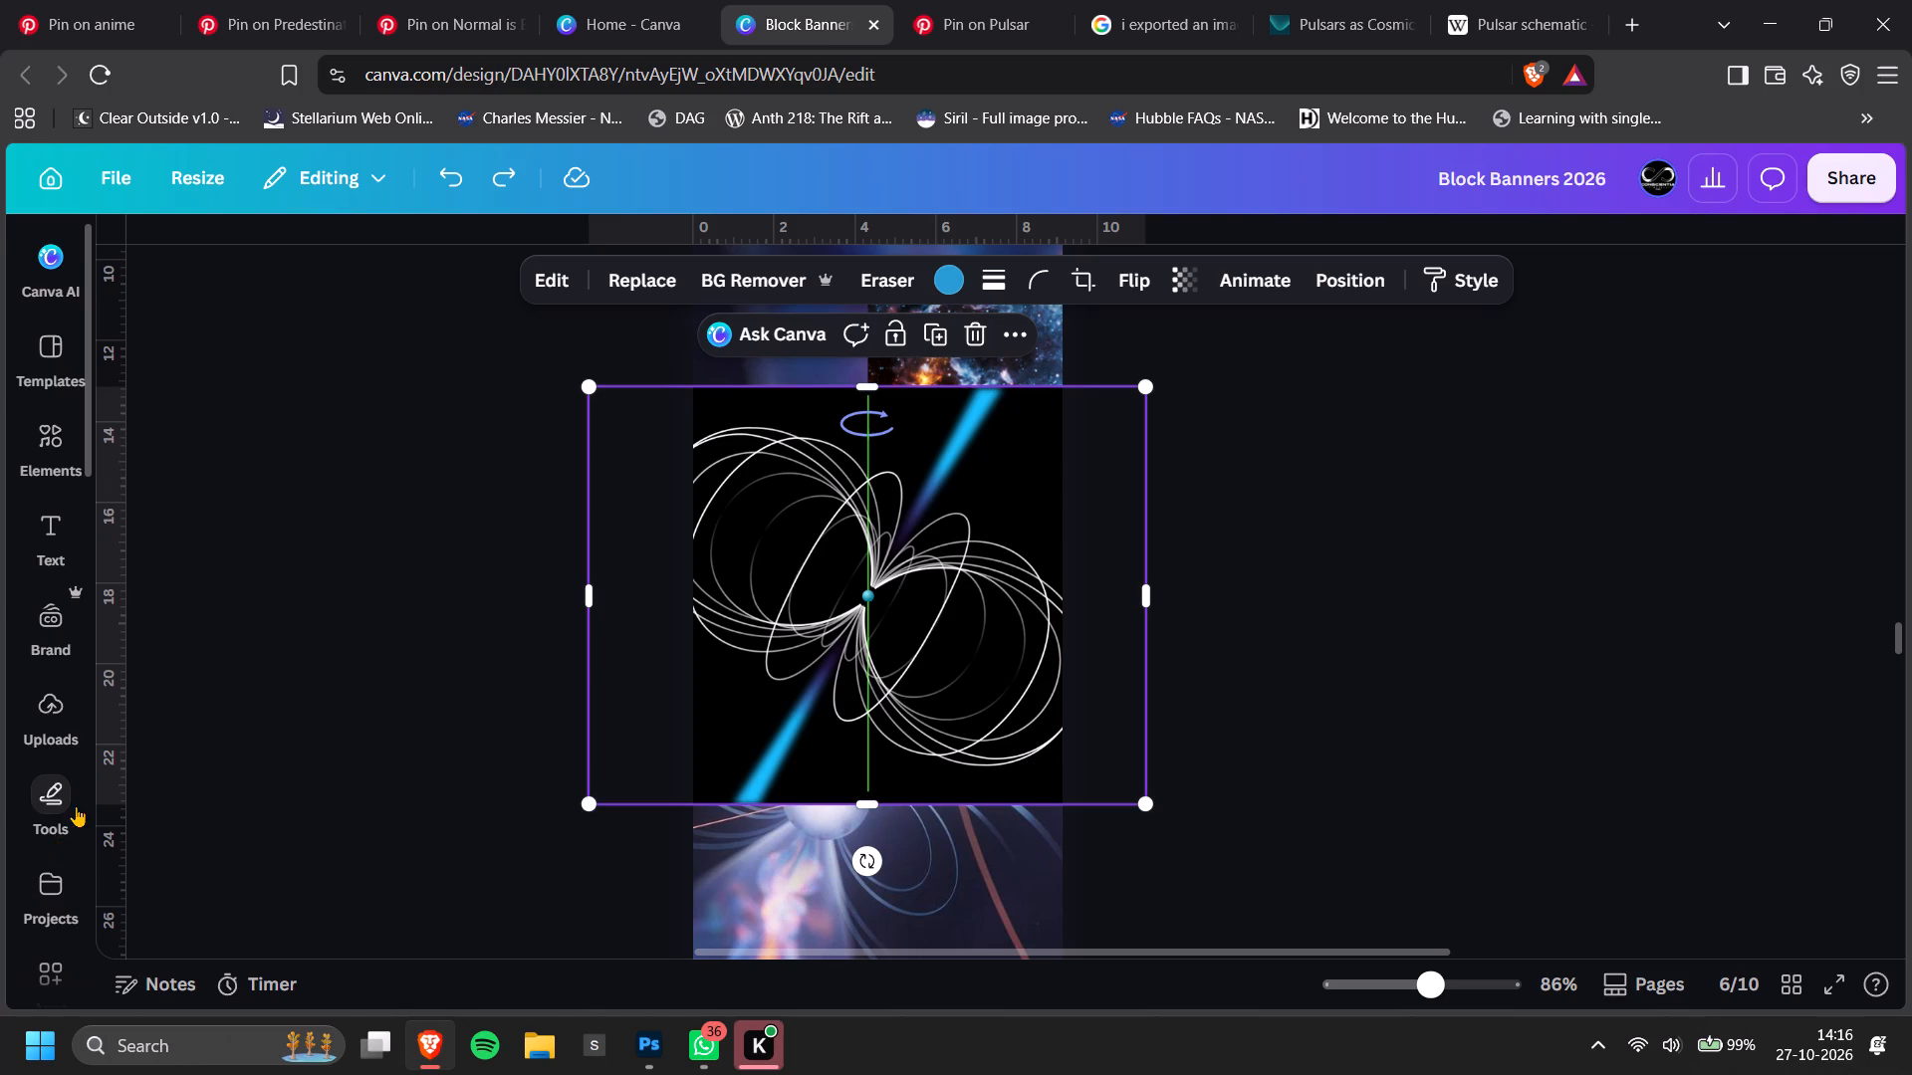
{"action": "scroll", "coordinate": [42, 829], "scroll_direction": "down", "scroll_amount": 2}
Search the Canva apps for "tracer", open the Tracer app, and select the pulsar schematic on page 6 for it.
{"action": "left_click", "coordinate": [49, 672]}
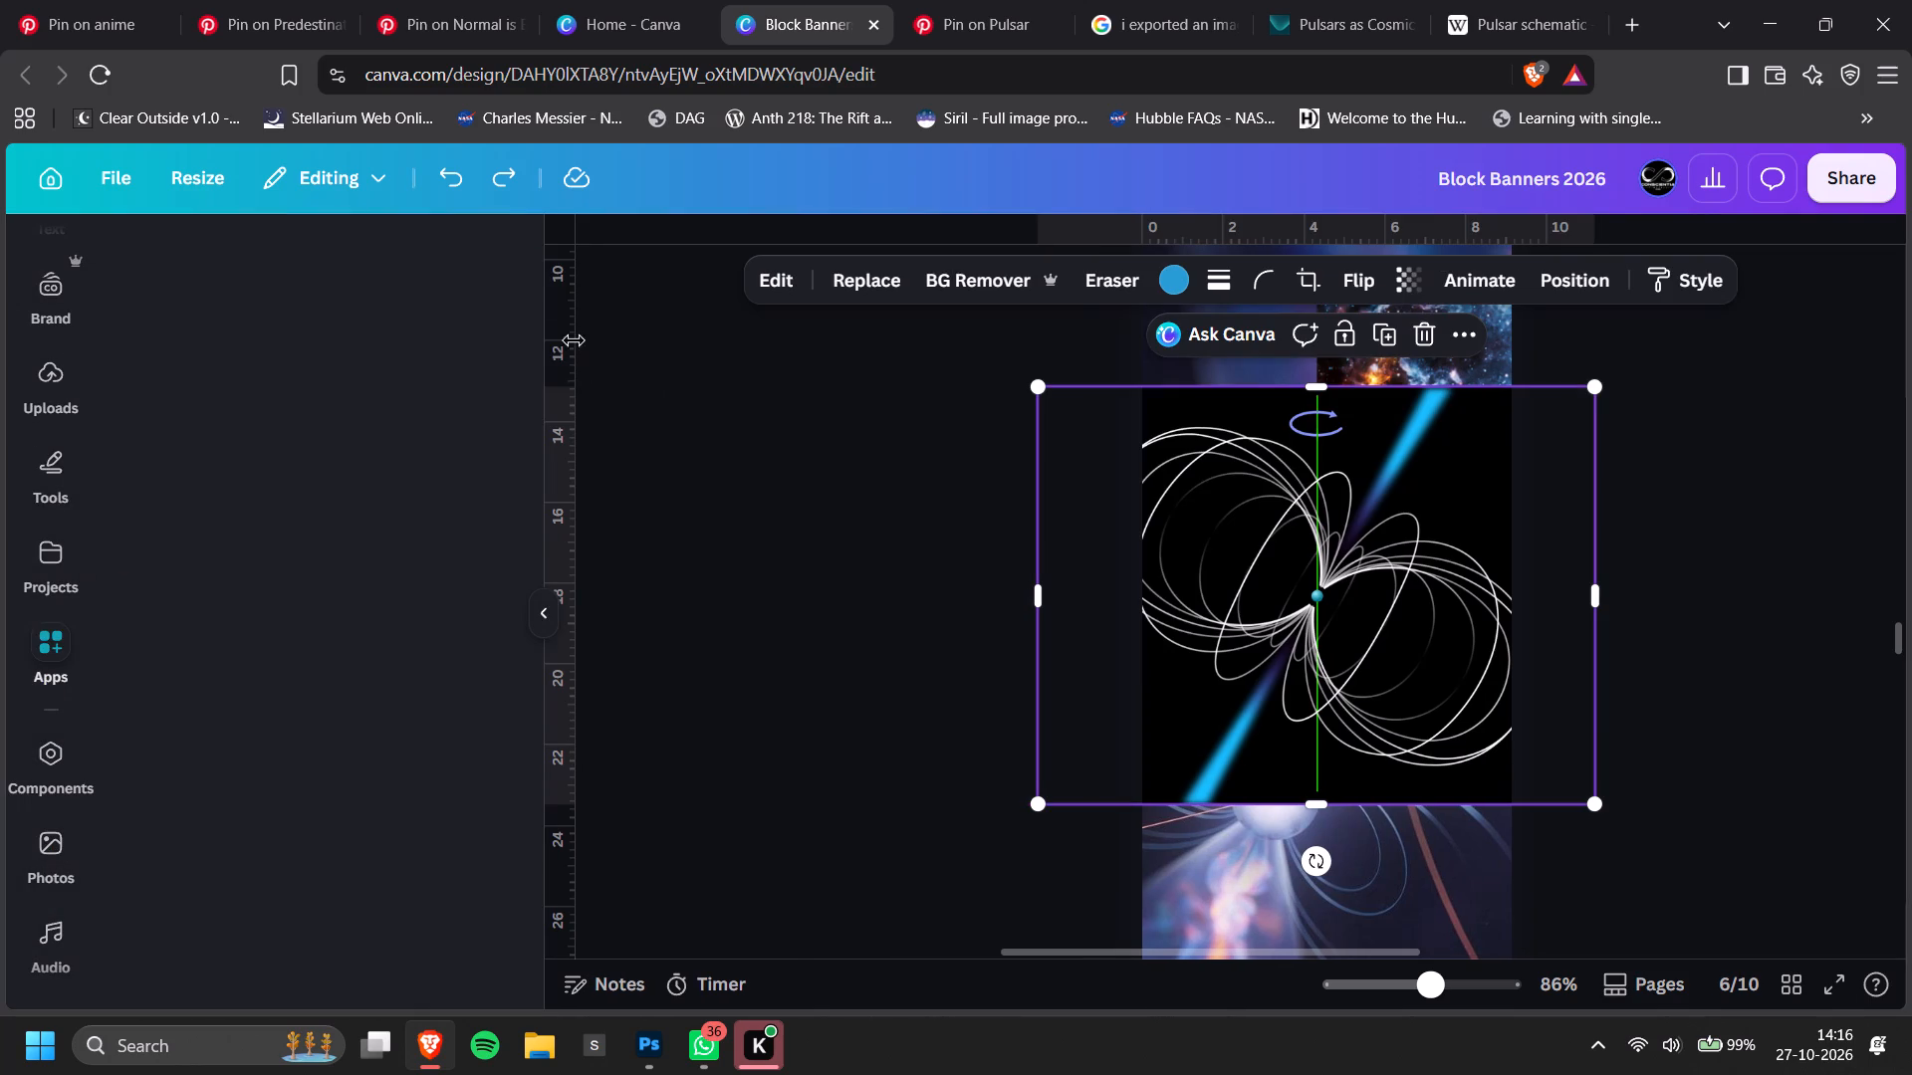
{"action": "left_click", "coordinate": [336, 280]}
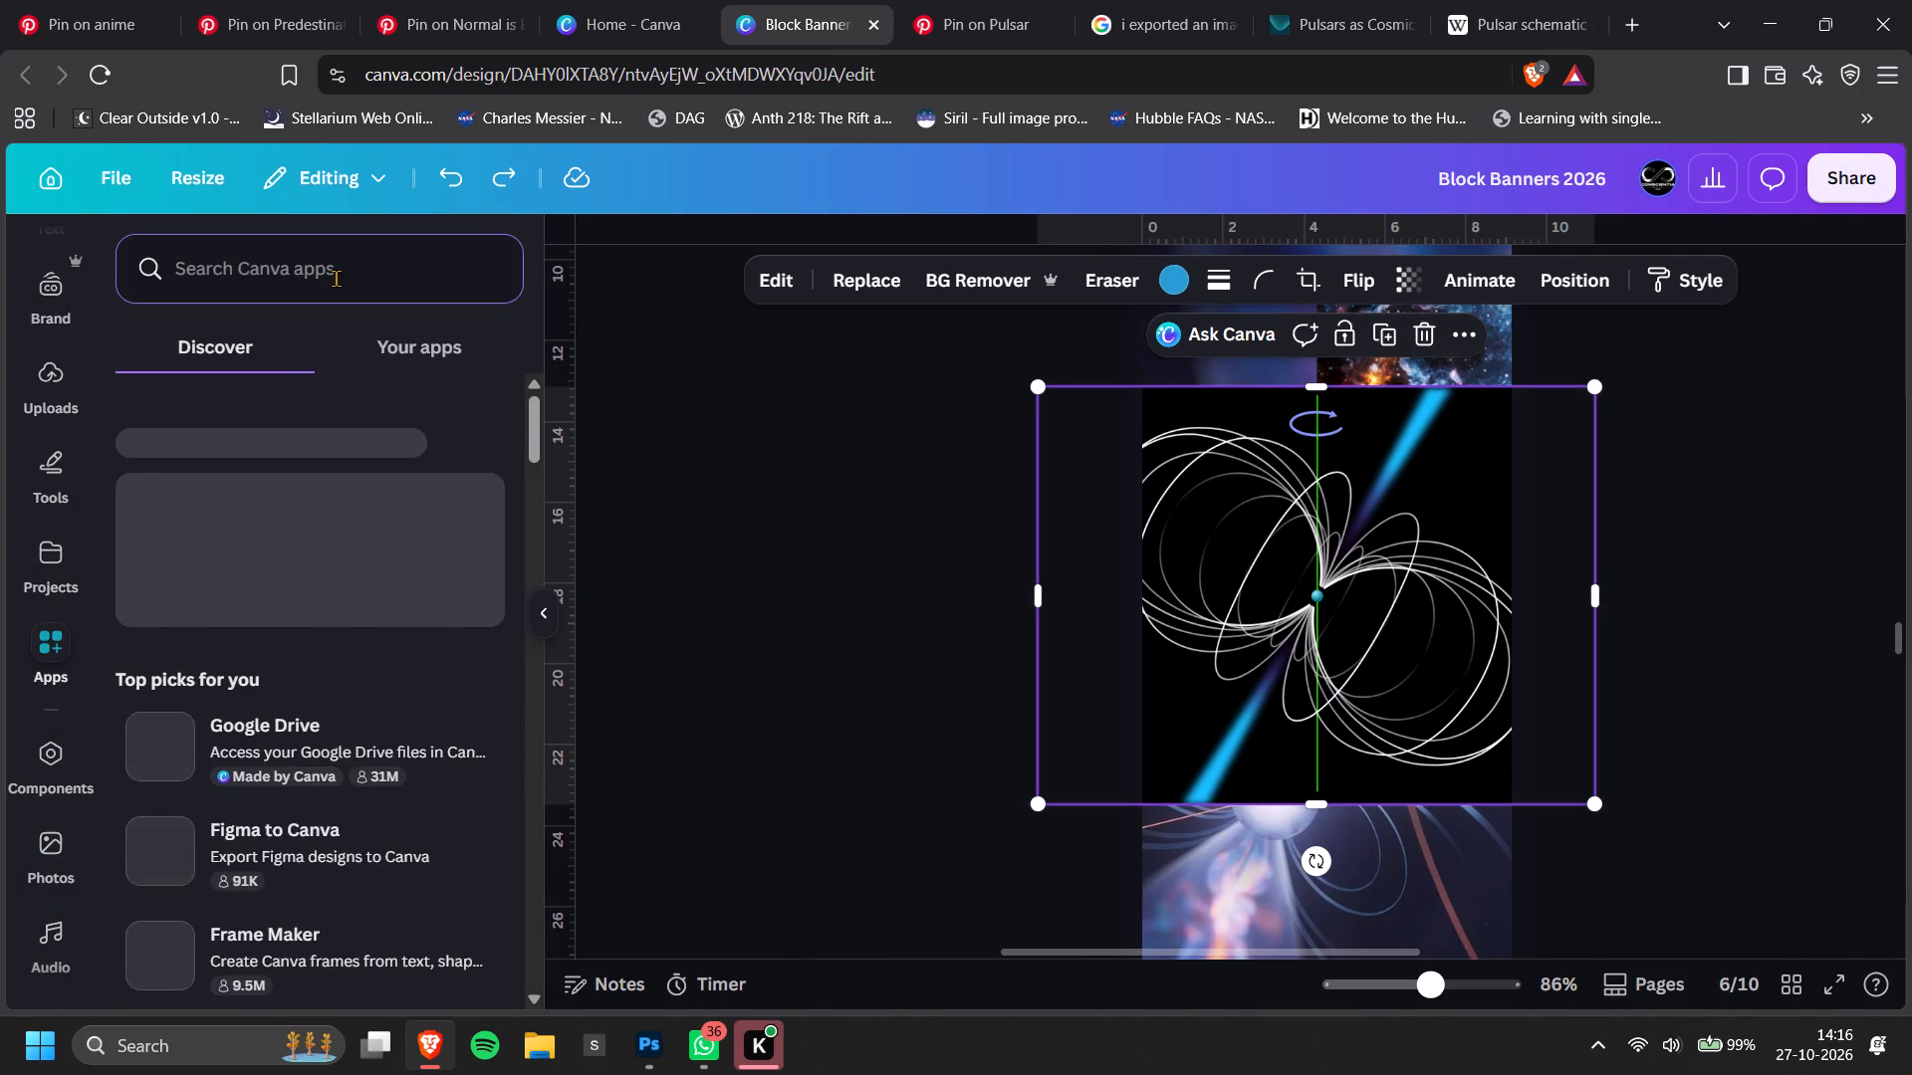
{"action": "type", "text": "tracer"}
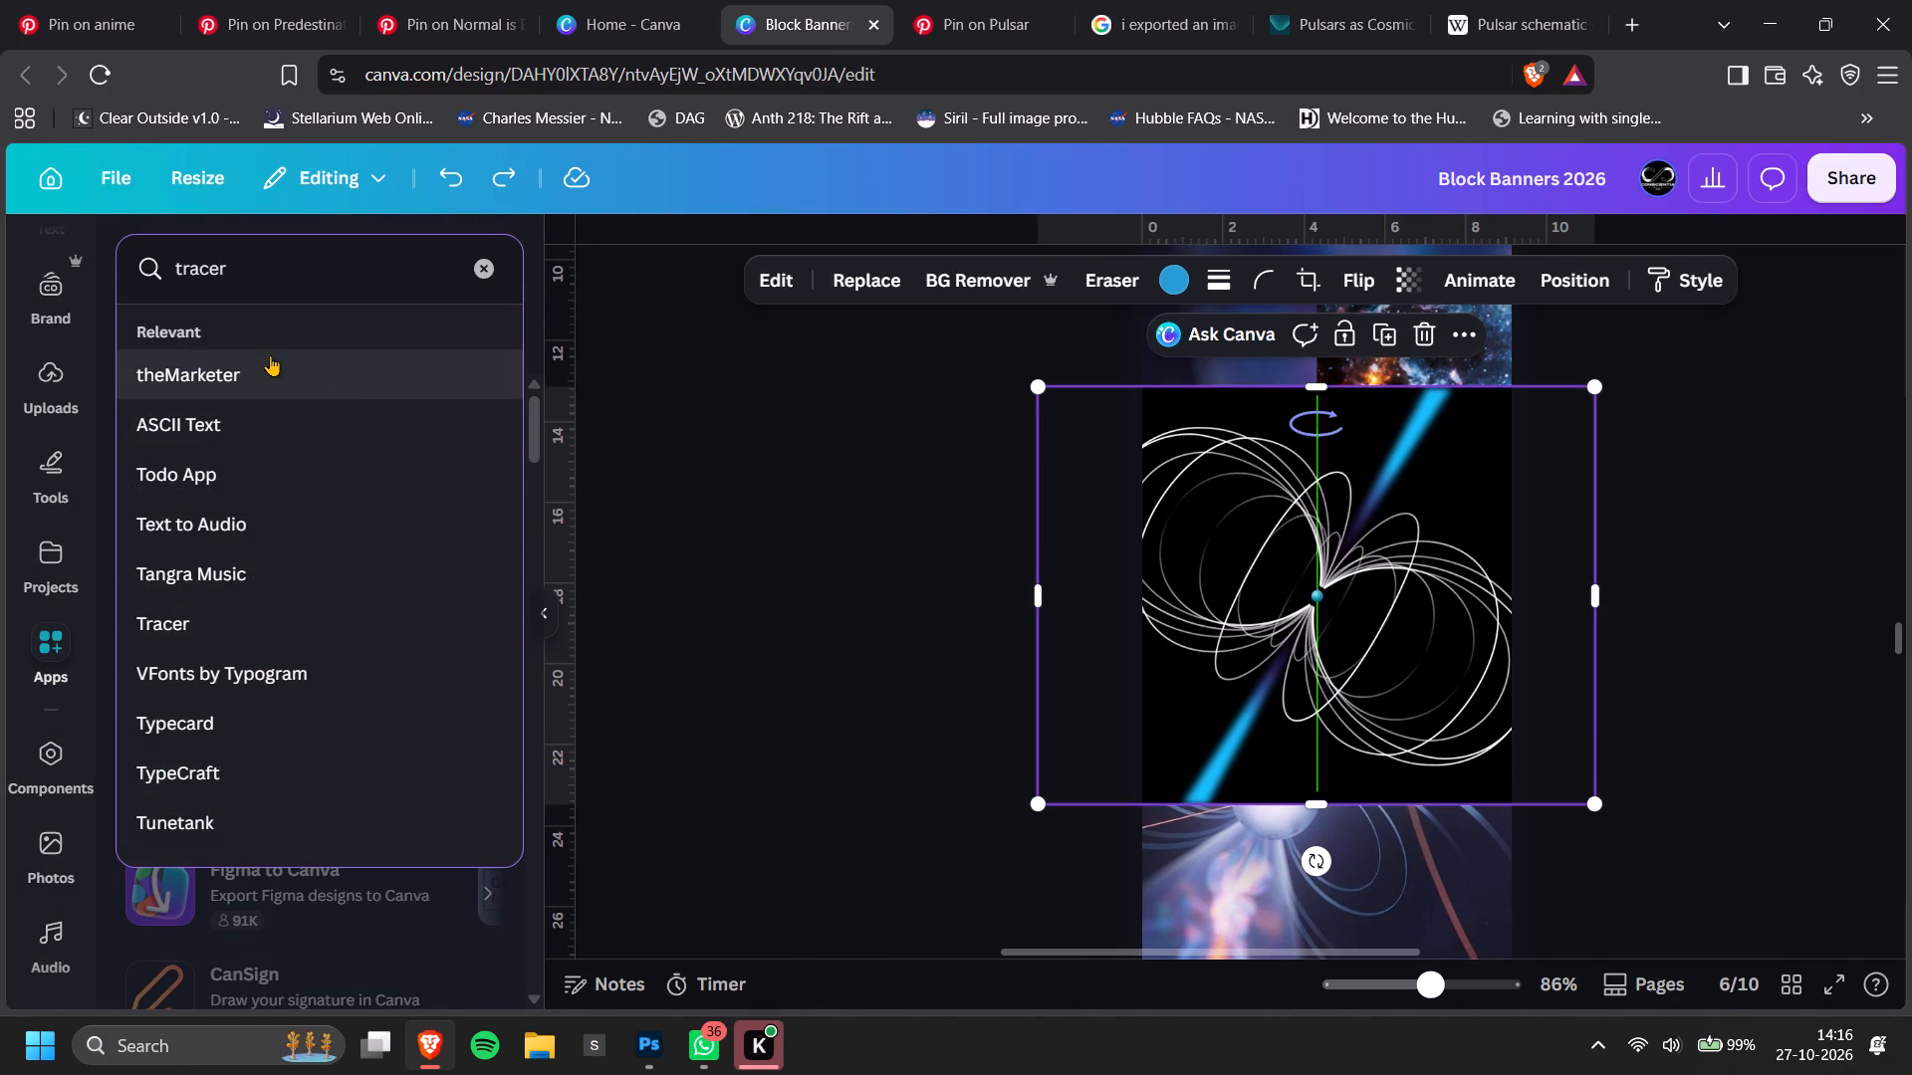
{"action": "left_click", "coordinate": [721, 386]}
{"action": "scroll", "coordinate": [789, 545], "scroll_direction": "down", "scroll_amount": 2, "text": "alt"}
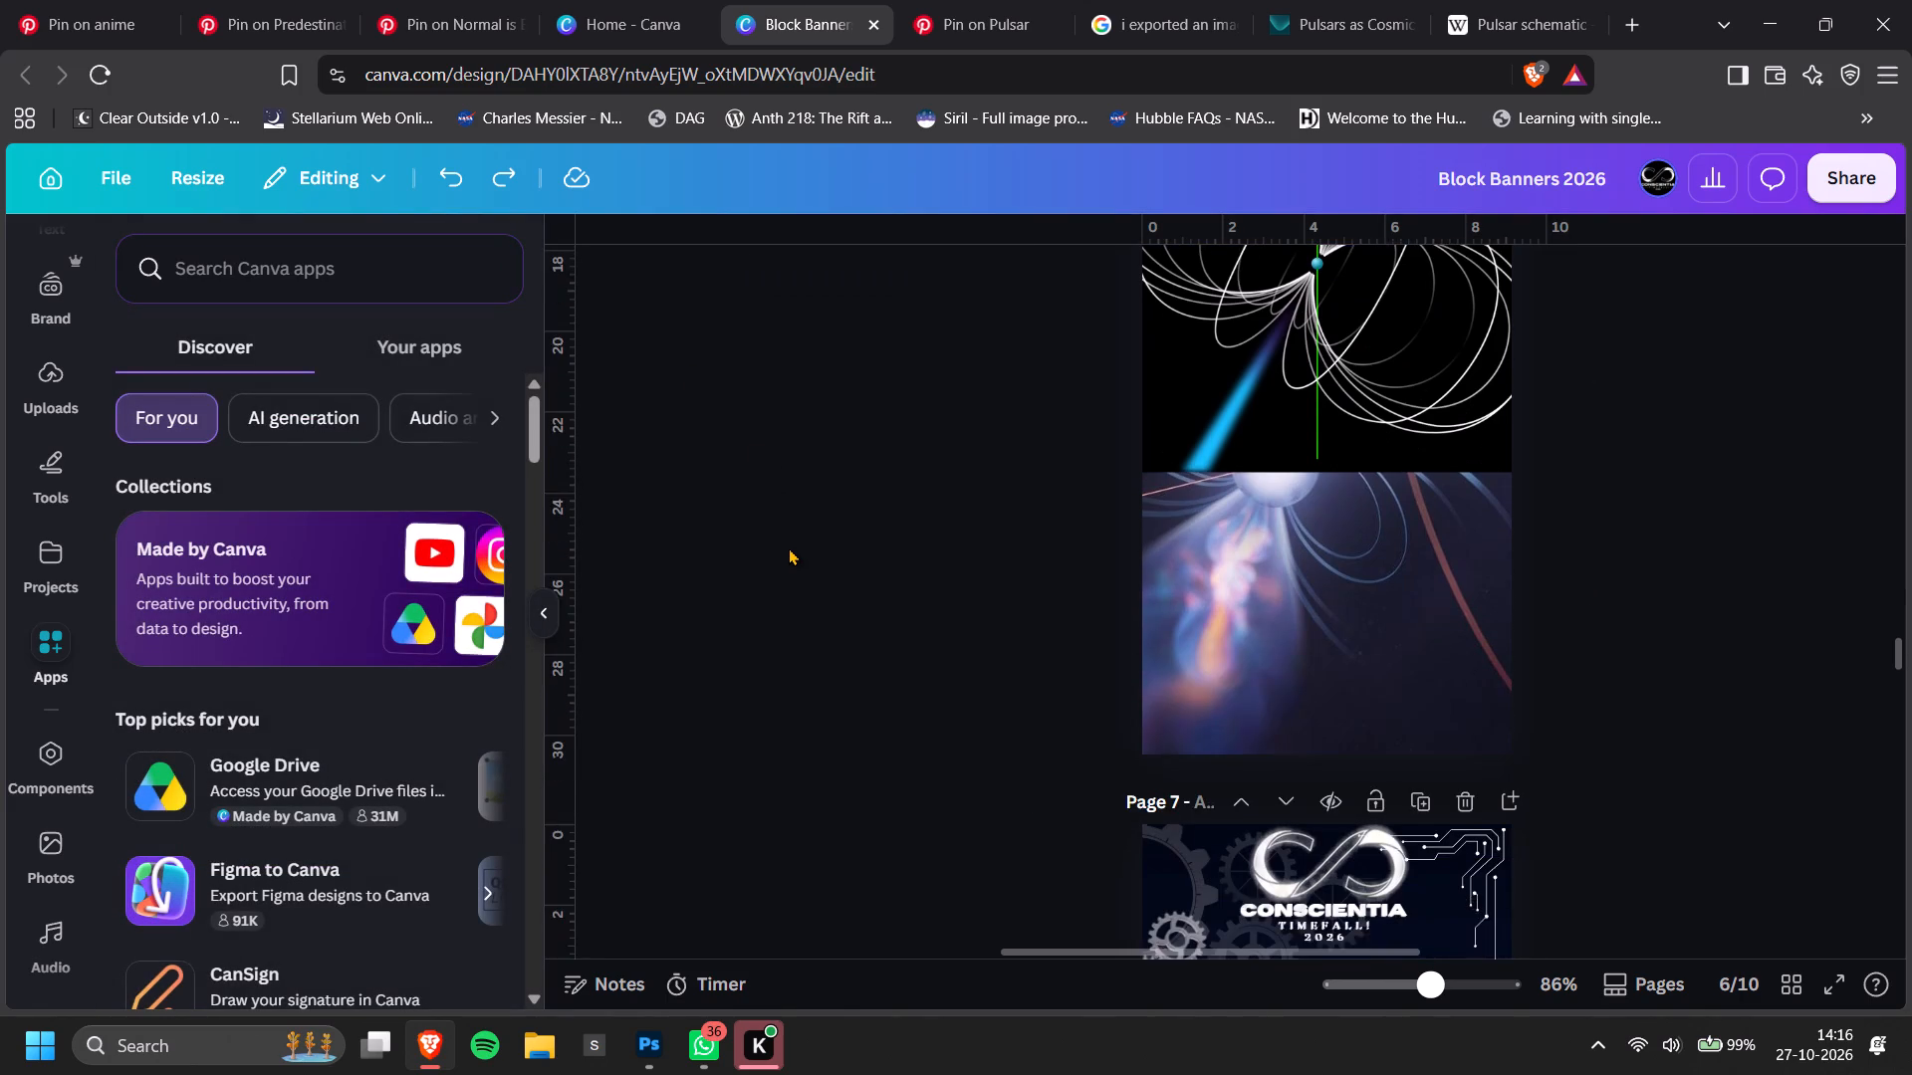
{"action": "scroll", "coordinate": [789, 547], "scroll_direction": "down", "scroll_amount": 3}
{"action": "scroll", "coordinate": [789, 547], "scroll_direction": "up", "scroll_amount": 4}
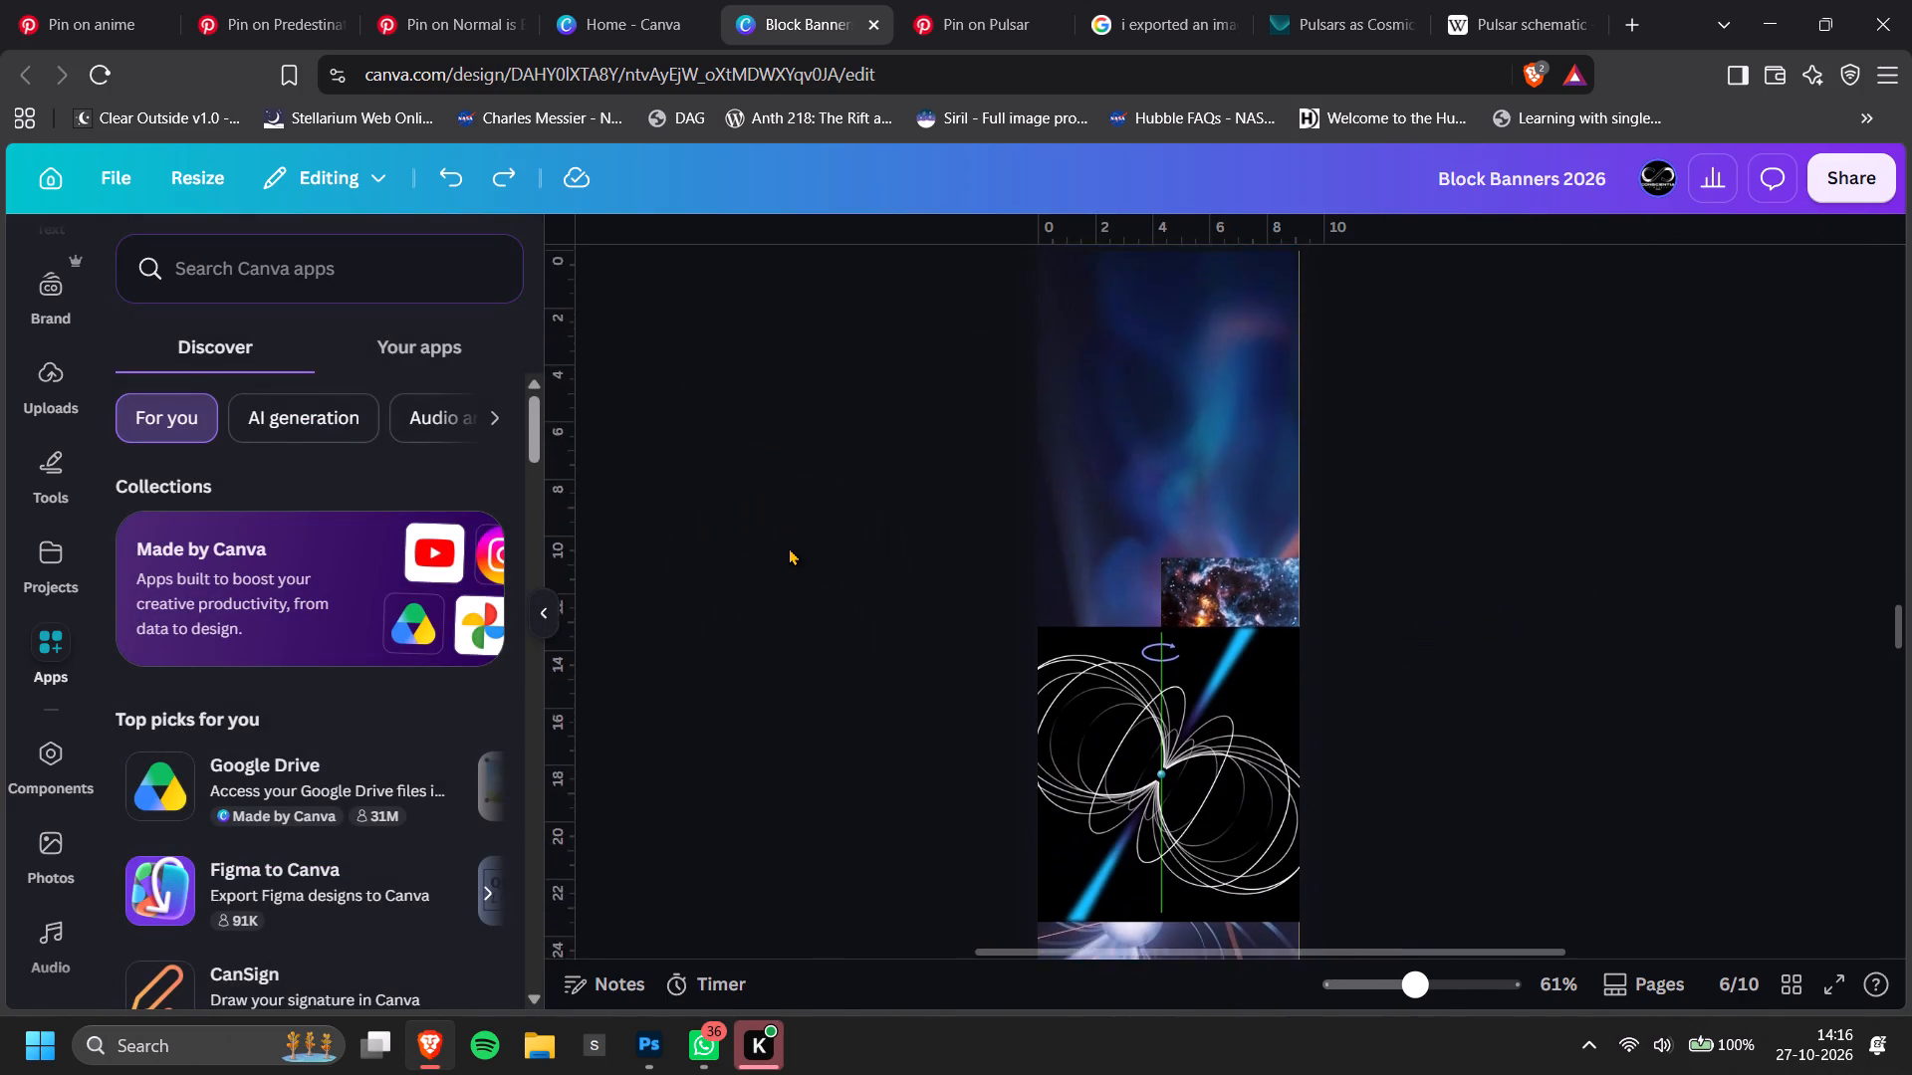
{"action": "scroll", "coordinate": [789, 547], "scroll_direction": "down", "scroll_amount": 1}
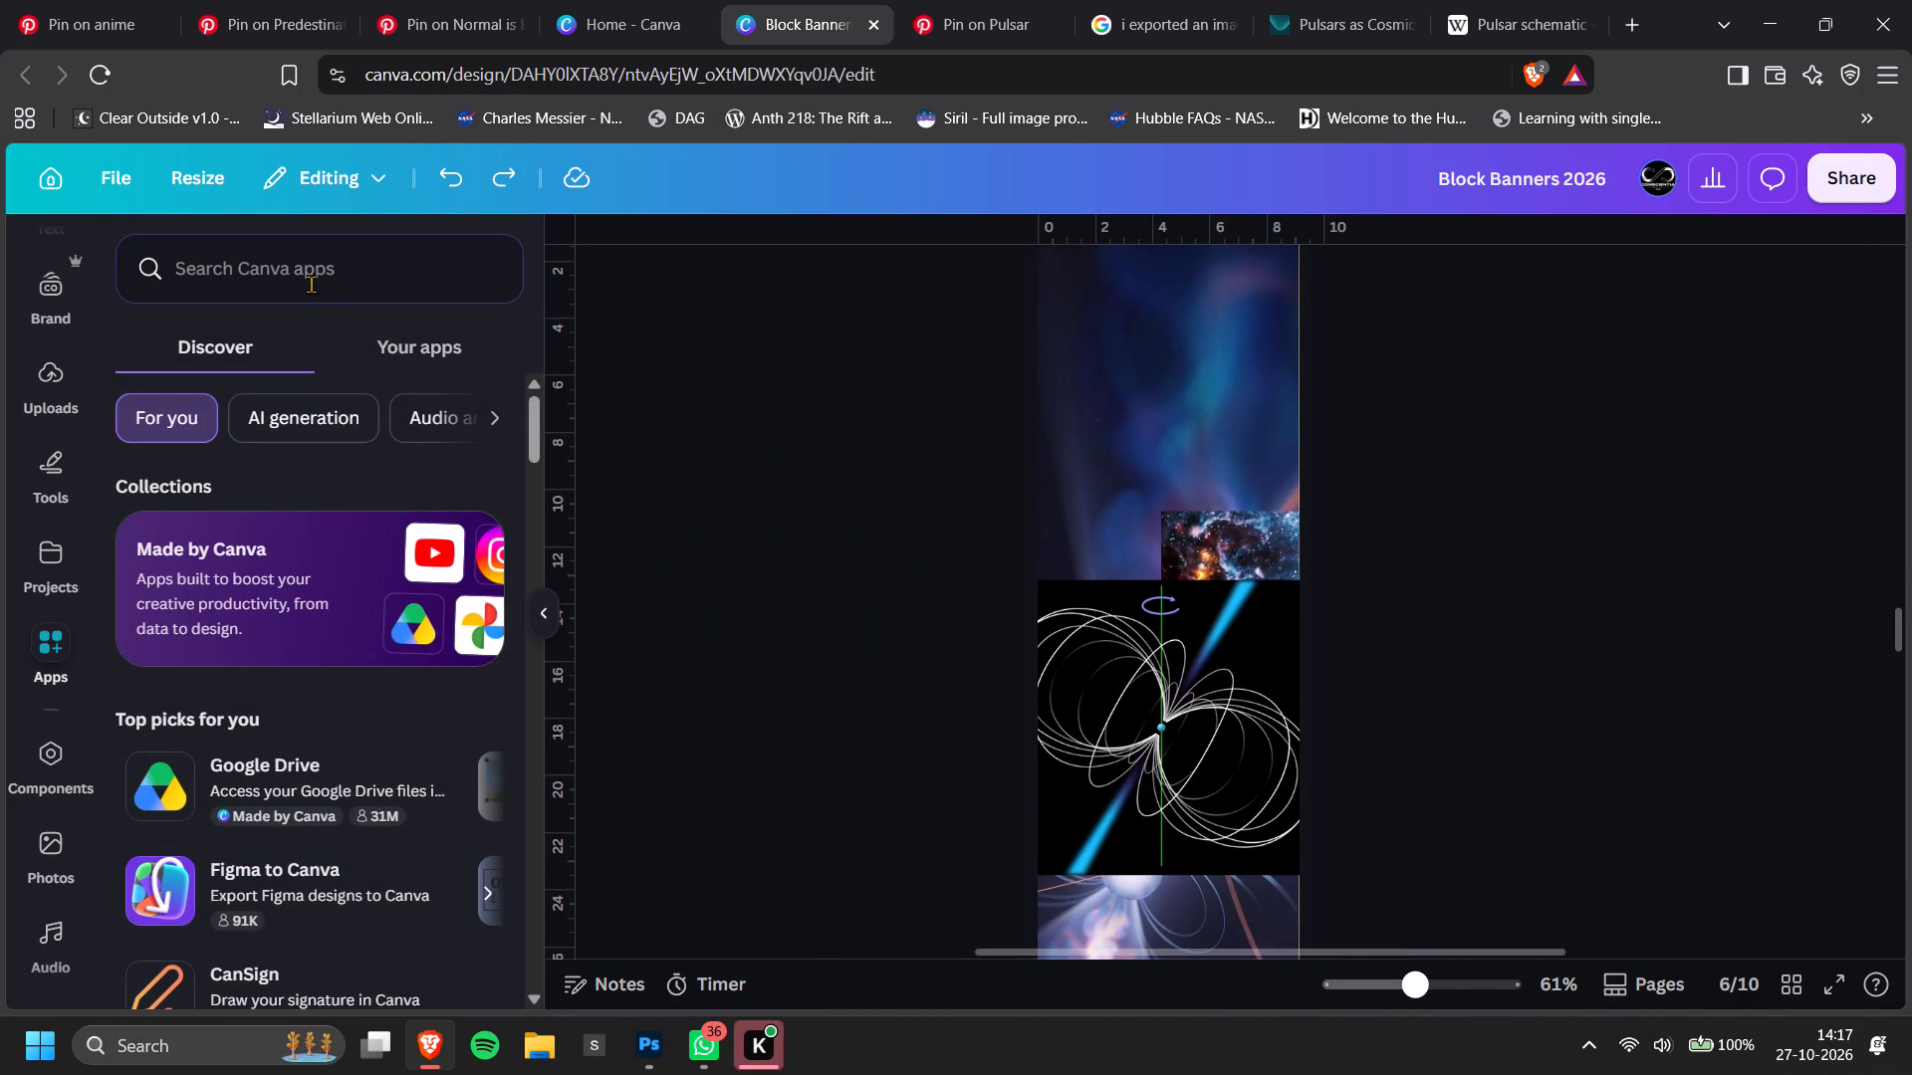
{"action": "left_click", "coordinate": [312, 270]}
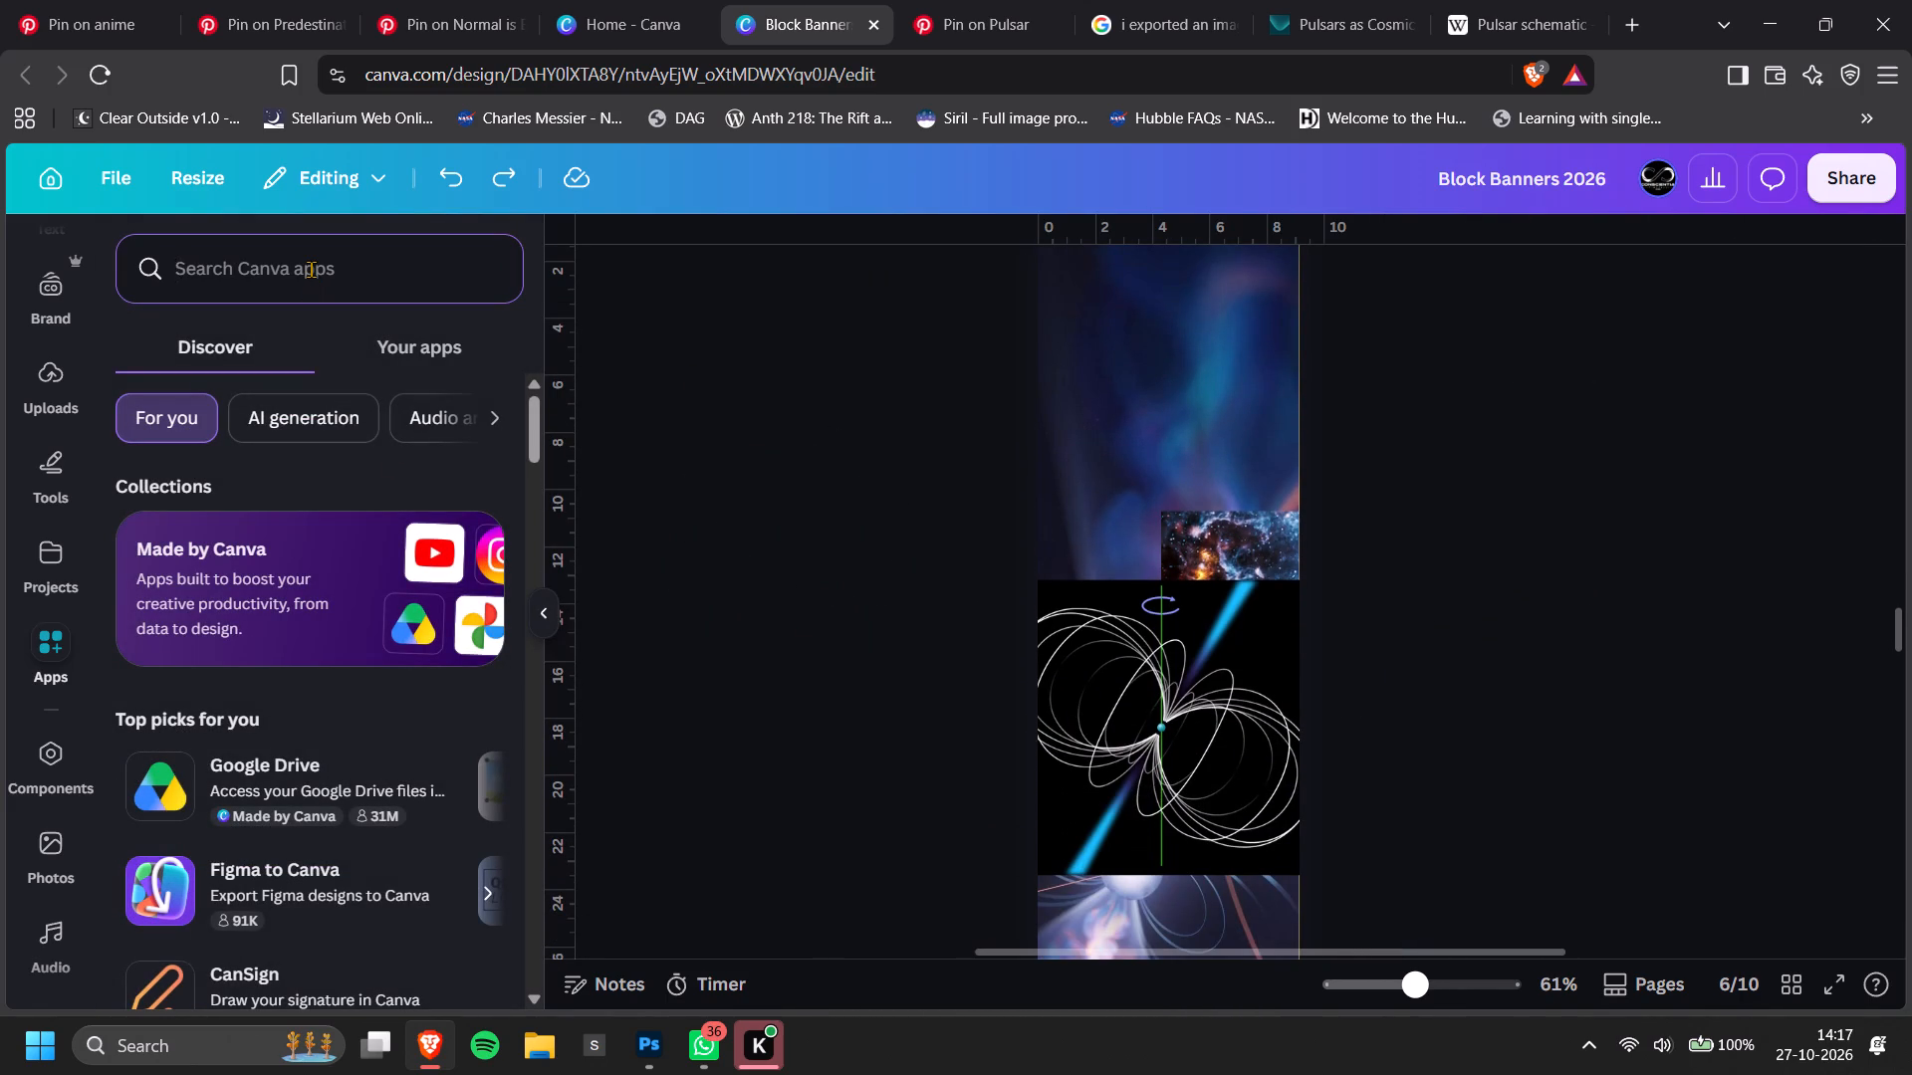
{"action": "type", "text": "tracer"}
{"action": "key", "text": "Return"}
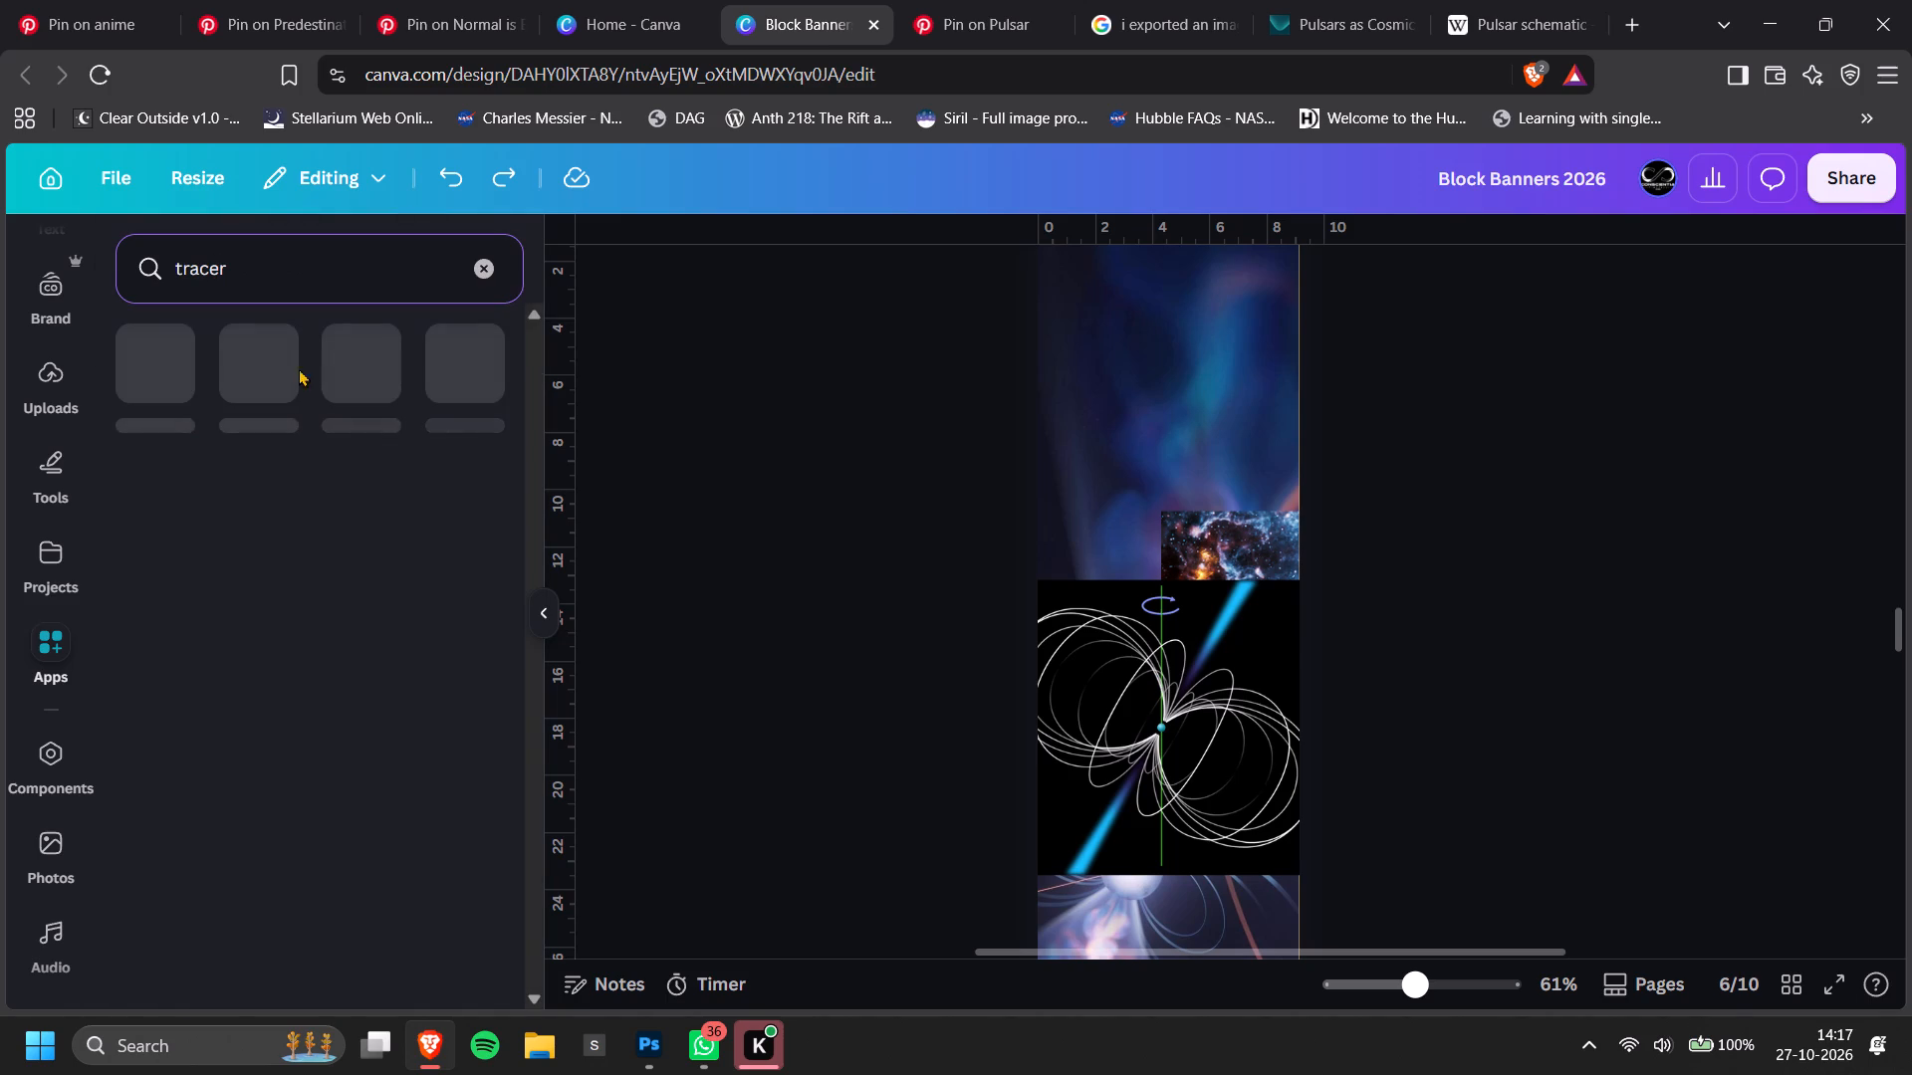
{"action": "left_click", "coordinate": [144, 386]}
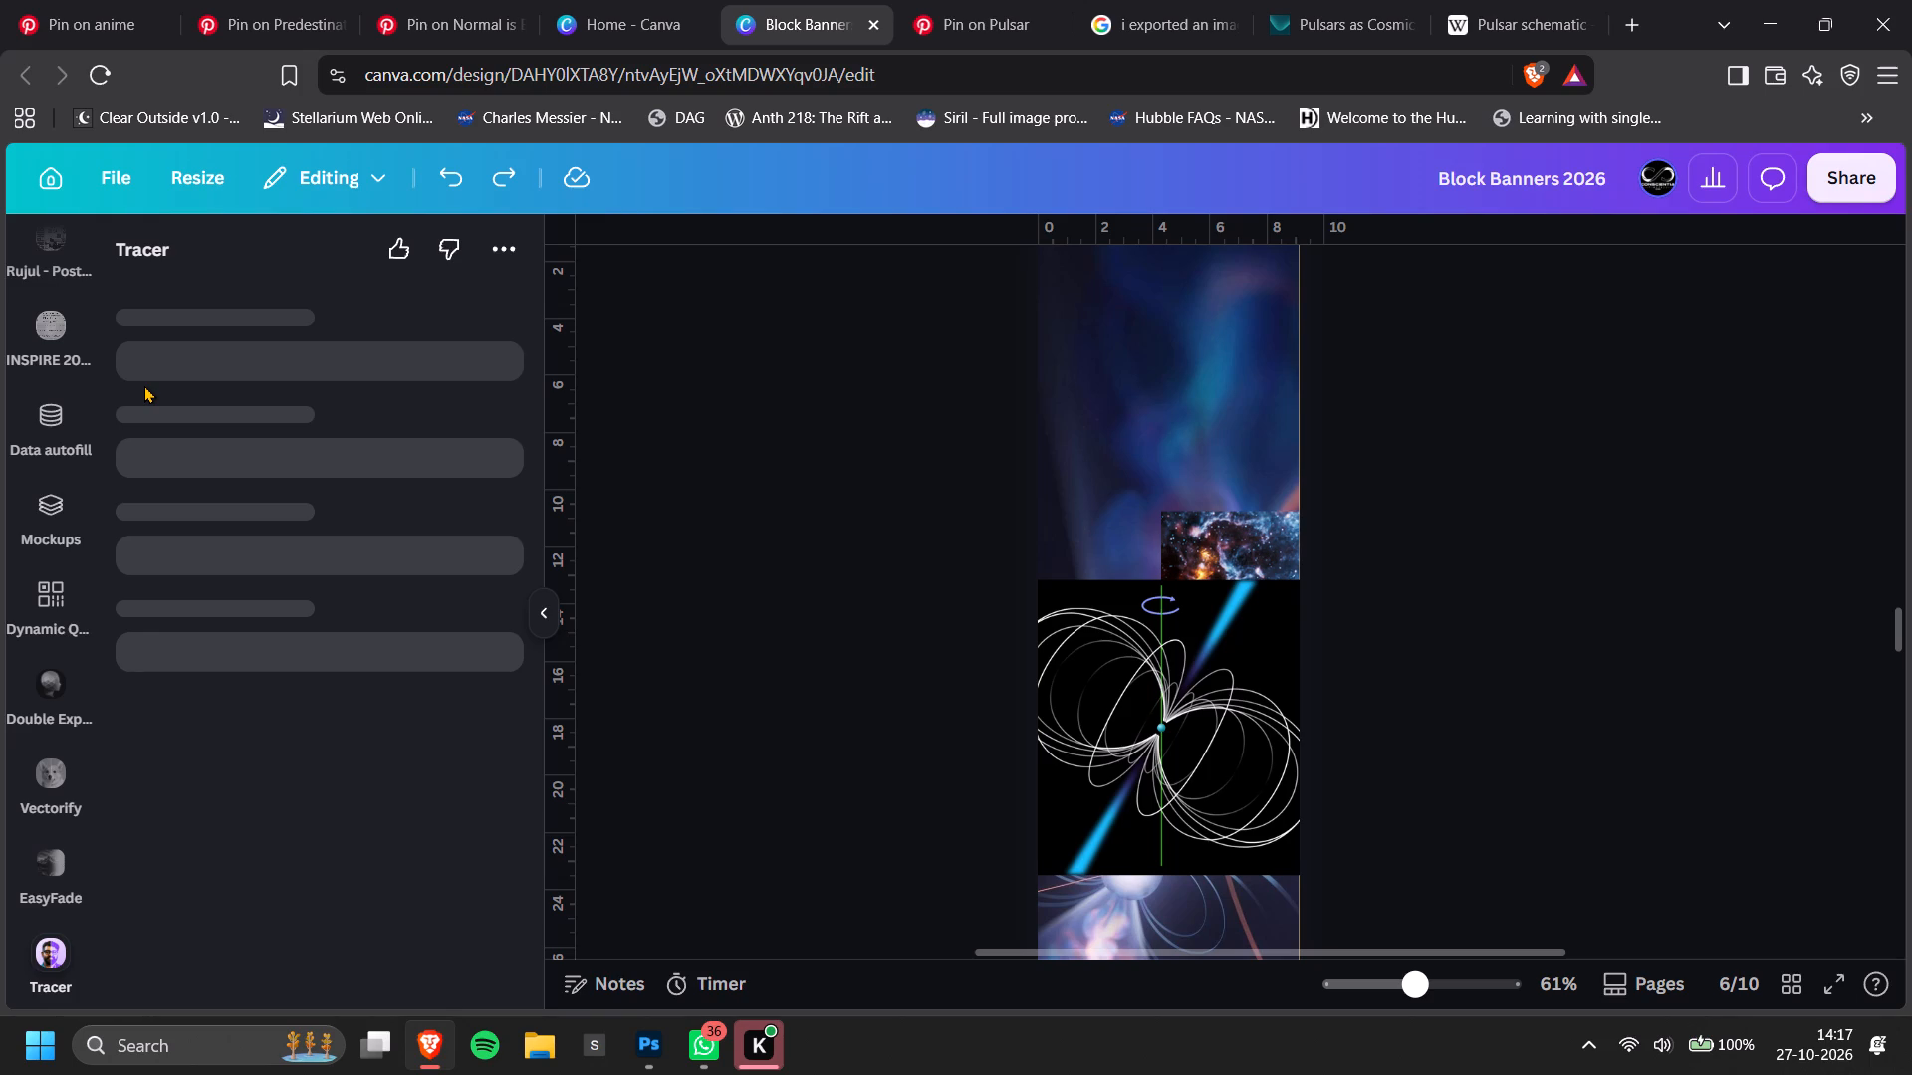
{"action": "left_click", "coordinate": [1219, 685]}
{"action": "scroll", "coordinate": [419, 511], "scroll_direction": "up", "scroll_amount": 3}
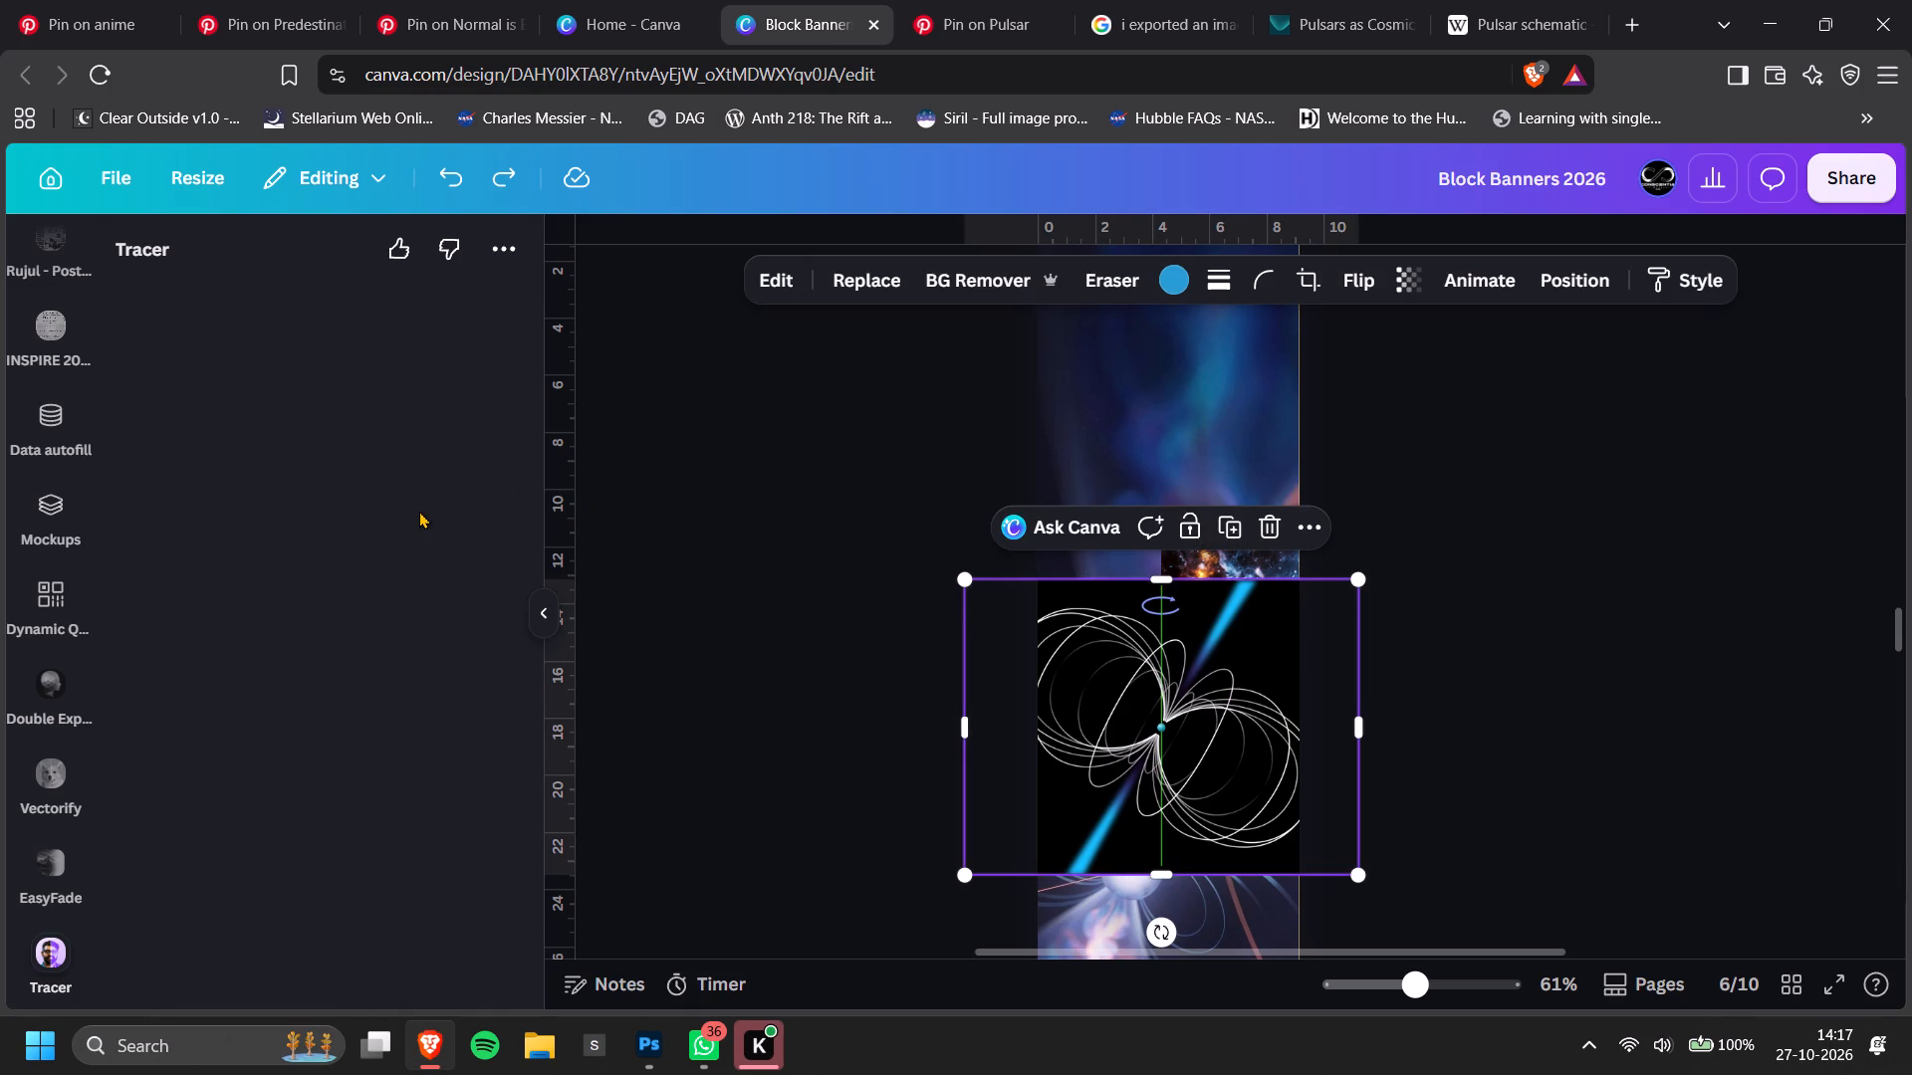
Switch to Photoshop and check the colour mode of tenet.psb with the Logo_array layer selected.
{"action": "key", "text": "alt+Tab"}
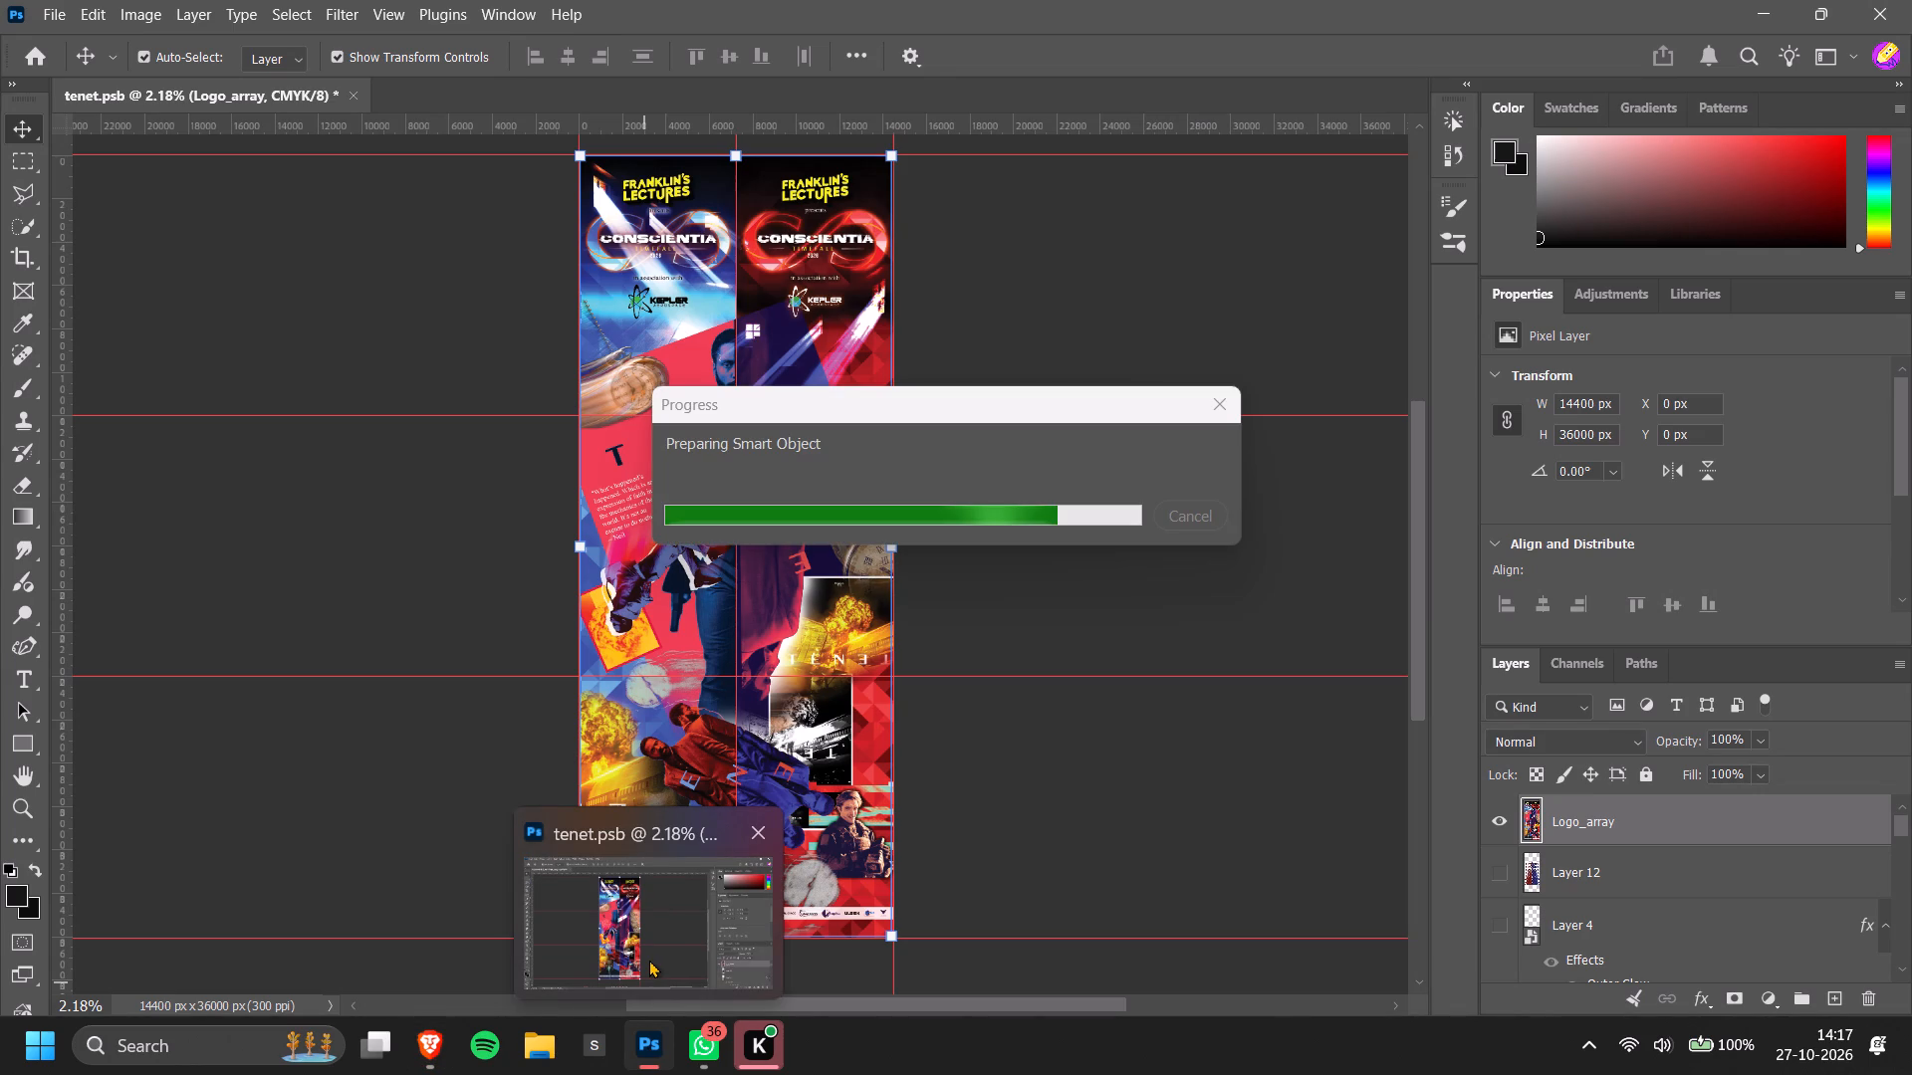
{"action": "left_click", "coordinate": [649, 960]}
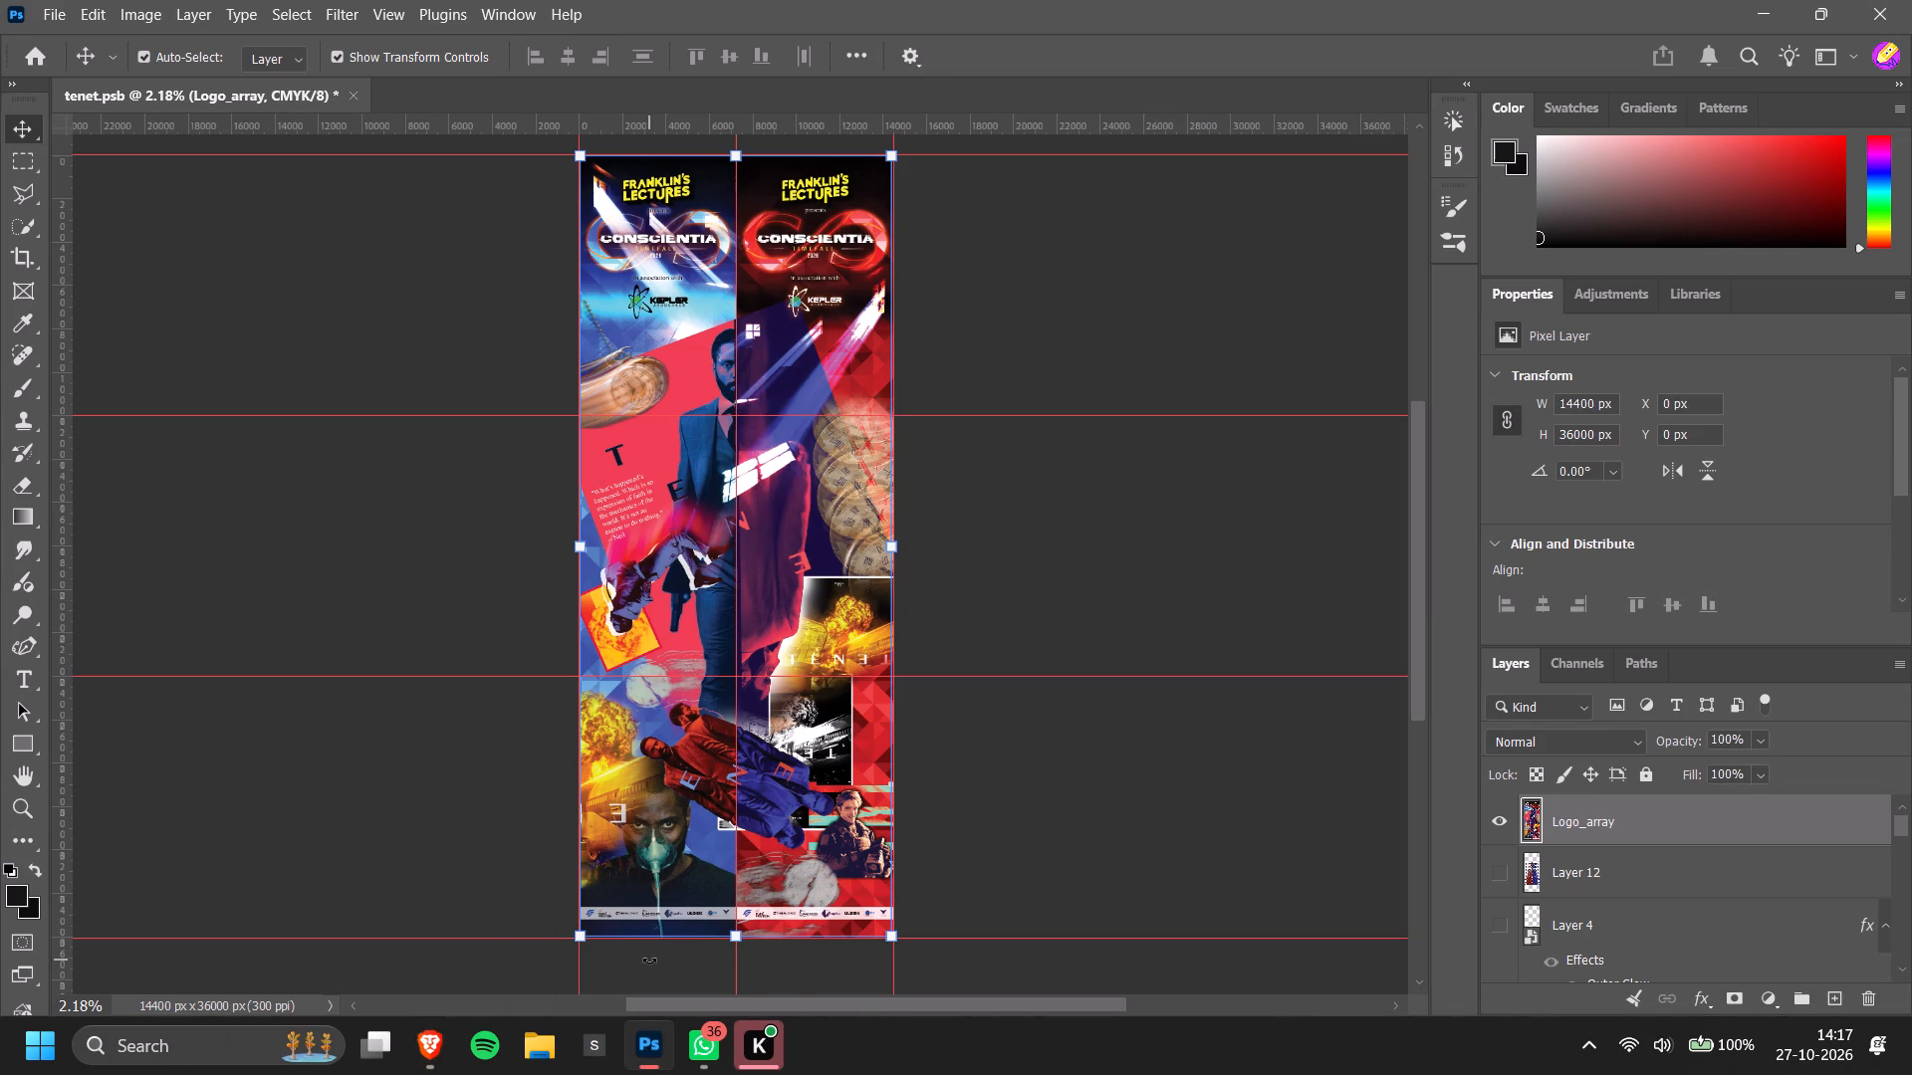
{"action": "left_click", "coordinate": [1665, 814]}
{"action": "scroll", "coordinate": [1068, 844], "scroll_direction": "up", "scroll_amount": 2}
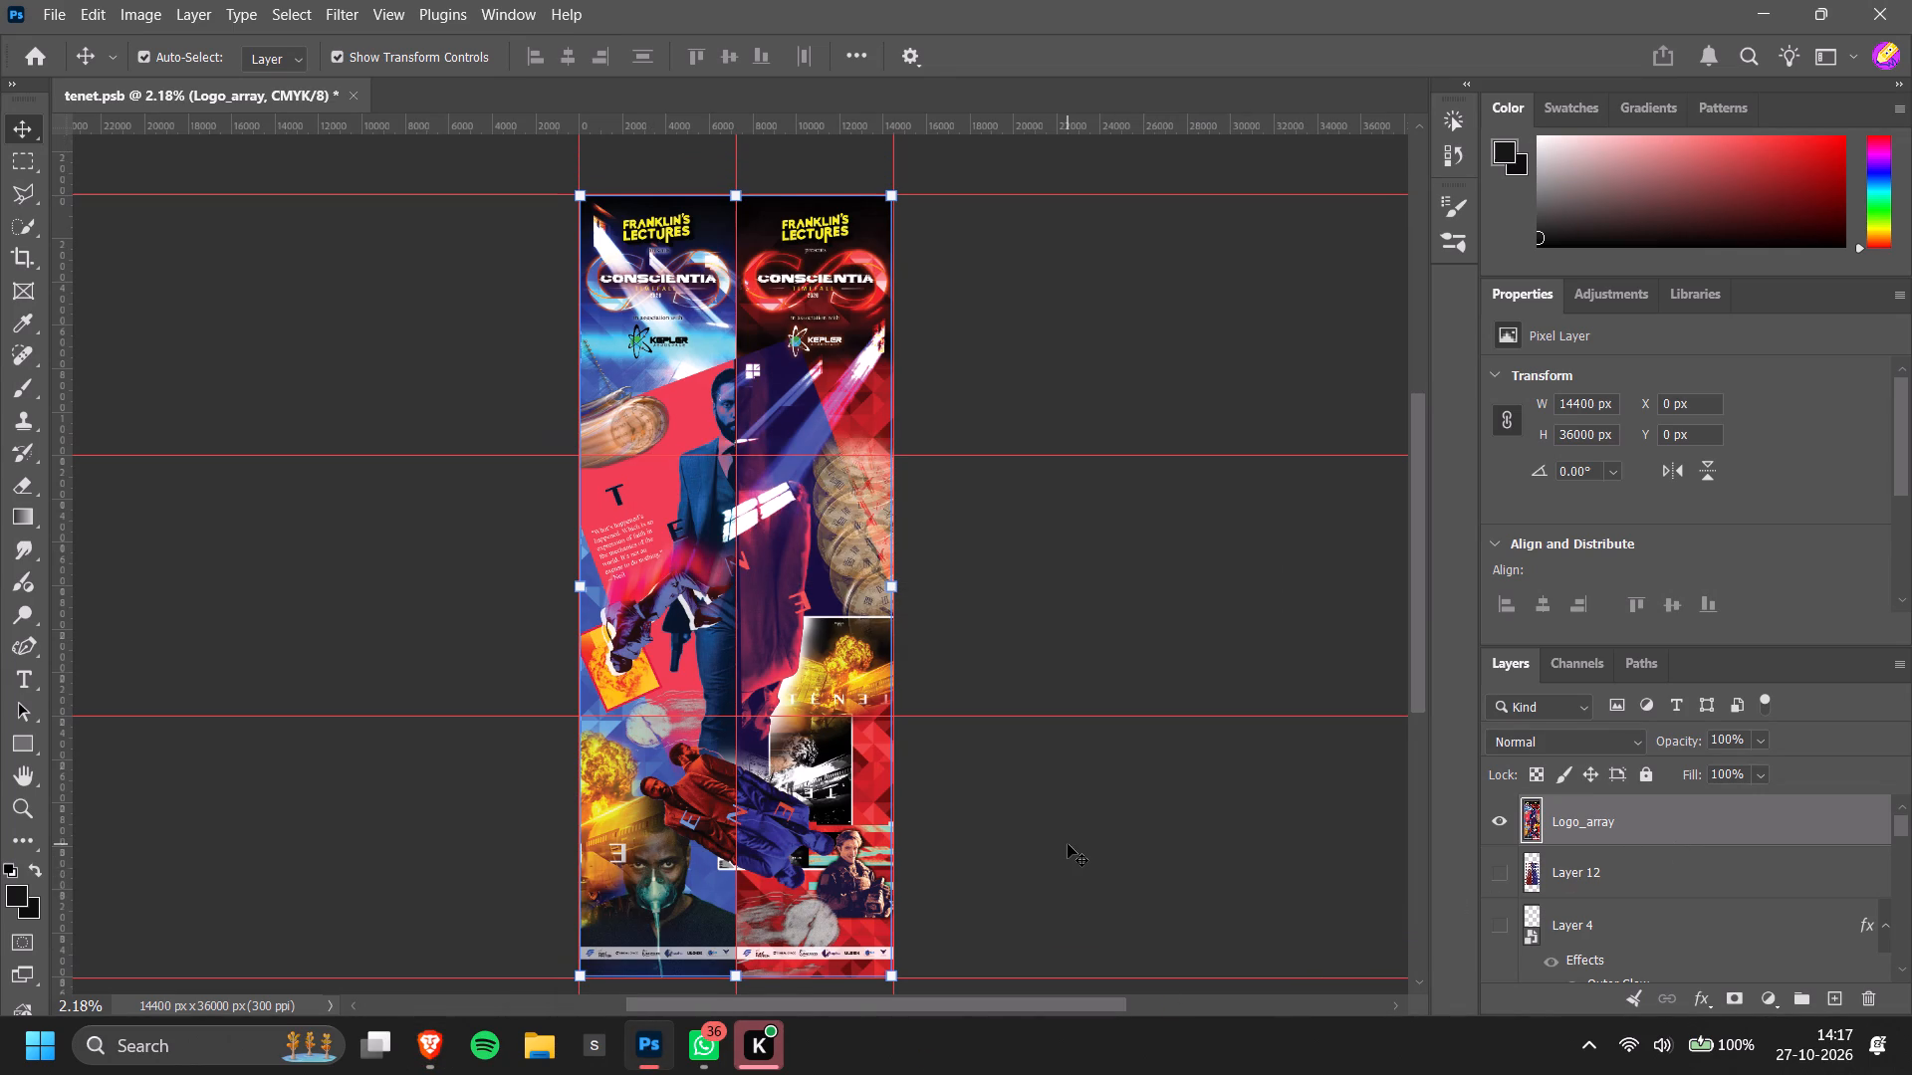
{"action": "scroll", "coordinate": [1068, 844], "scroll_direction": "up", "scroll_amount": 1}
{"action": "scroll", "coordinate": [1068, 844], "scroll_direction": "down", "scroll_amount": 2}
{"action": "left_click", "coordinate": [1724, 873]}
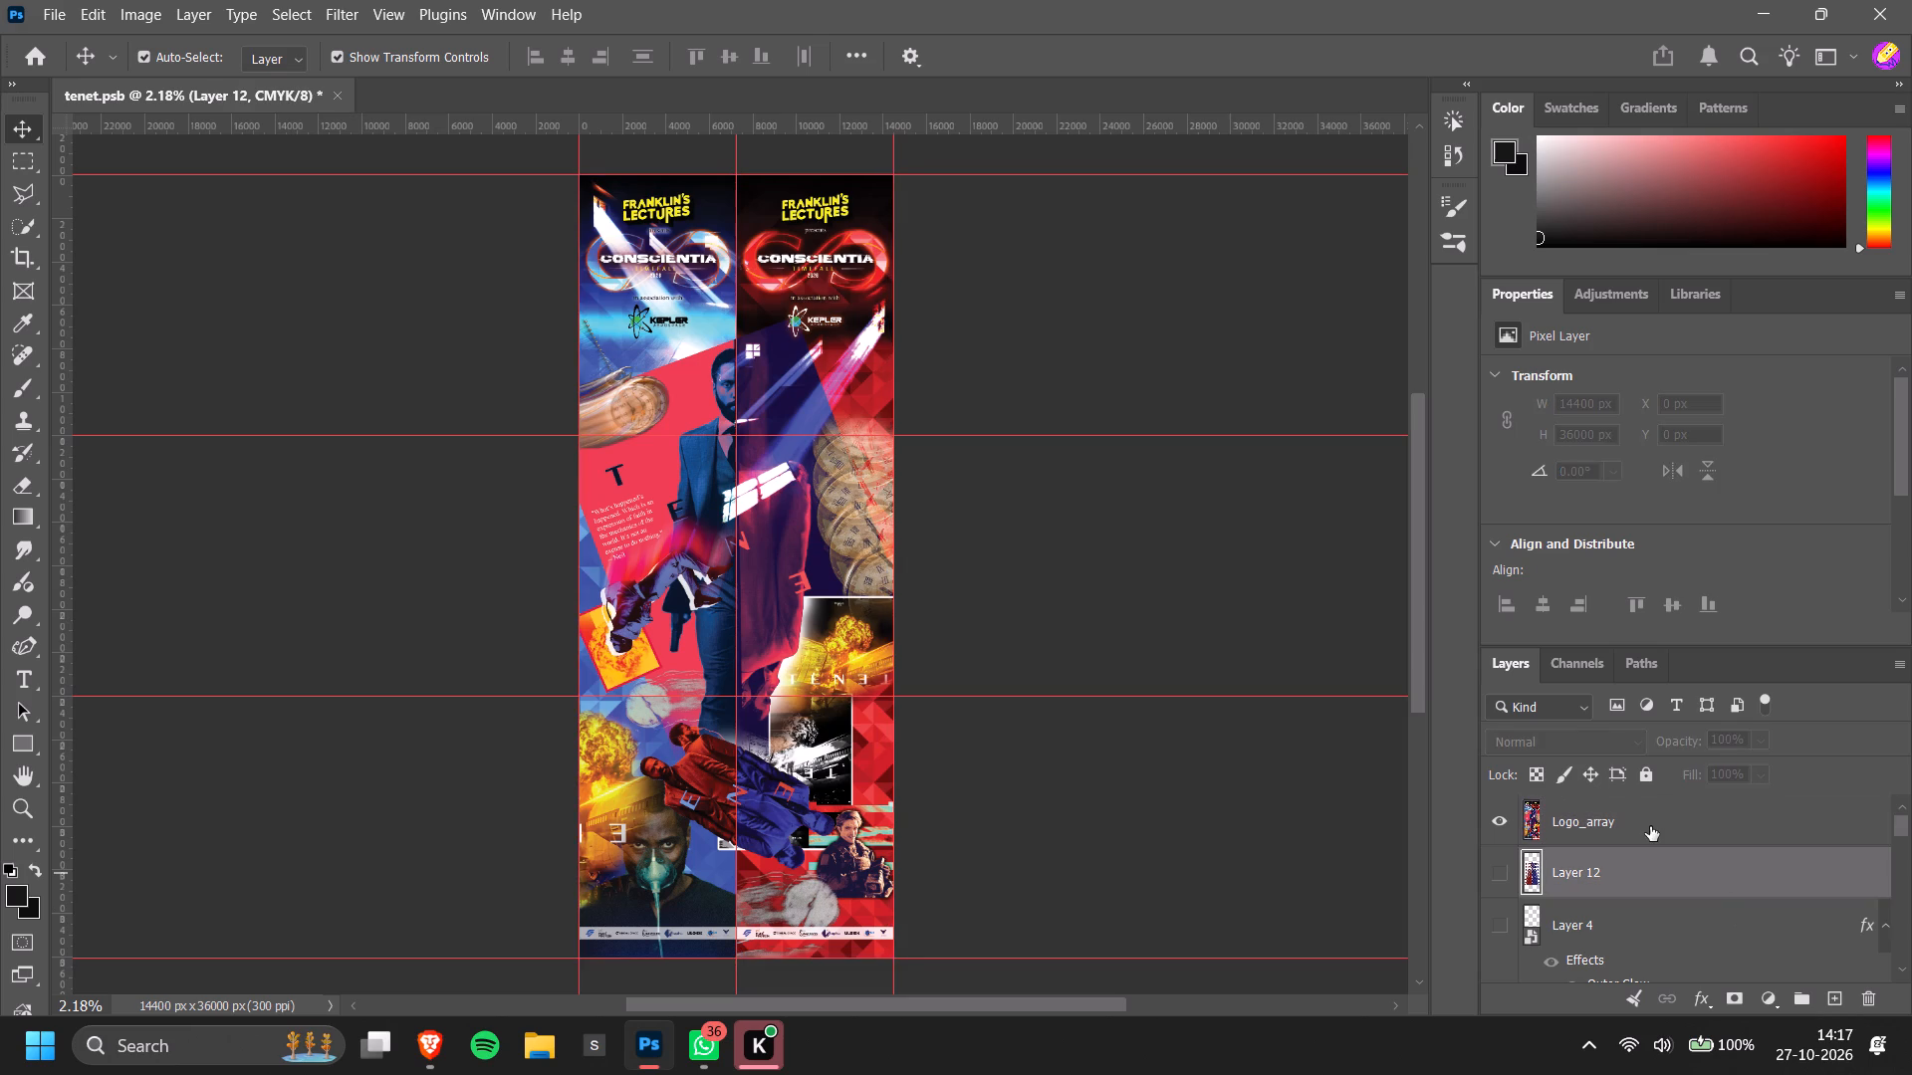
{"action": "left_click", "coordinate": [1650, 826]}
{"action": "left_click", "coordinate": [128, 3]}
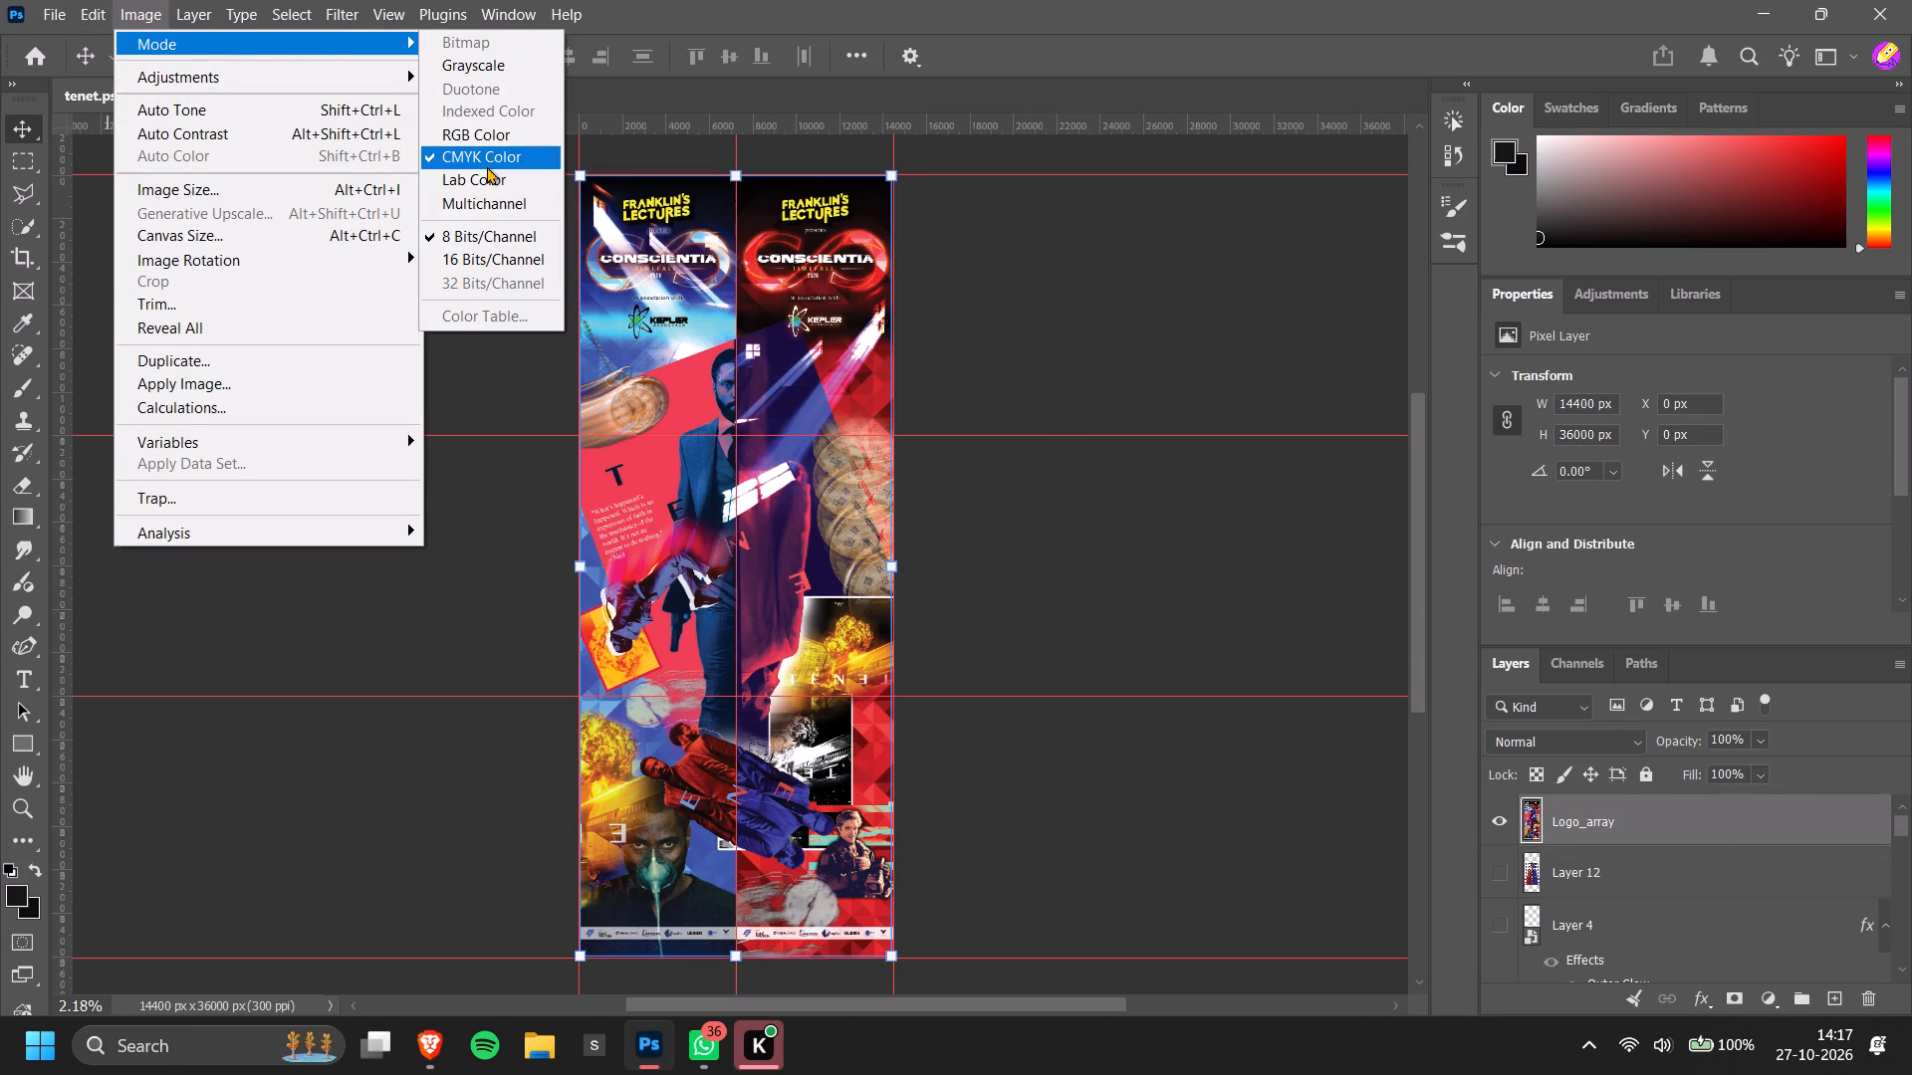
{"action": "left_click", "coordinate": [1072, 403]}
Examine the artwork and colours of both Tenet banner halves up close and as a whole, and deselect the layer.
{"action": "scroll", "coordinate": [742, 453], "scroll_direction": "up", "scroll_amount": 8, "text": "alt"}
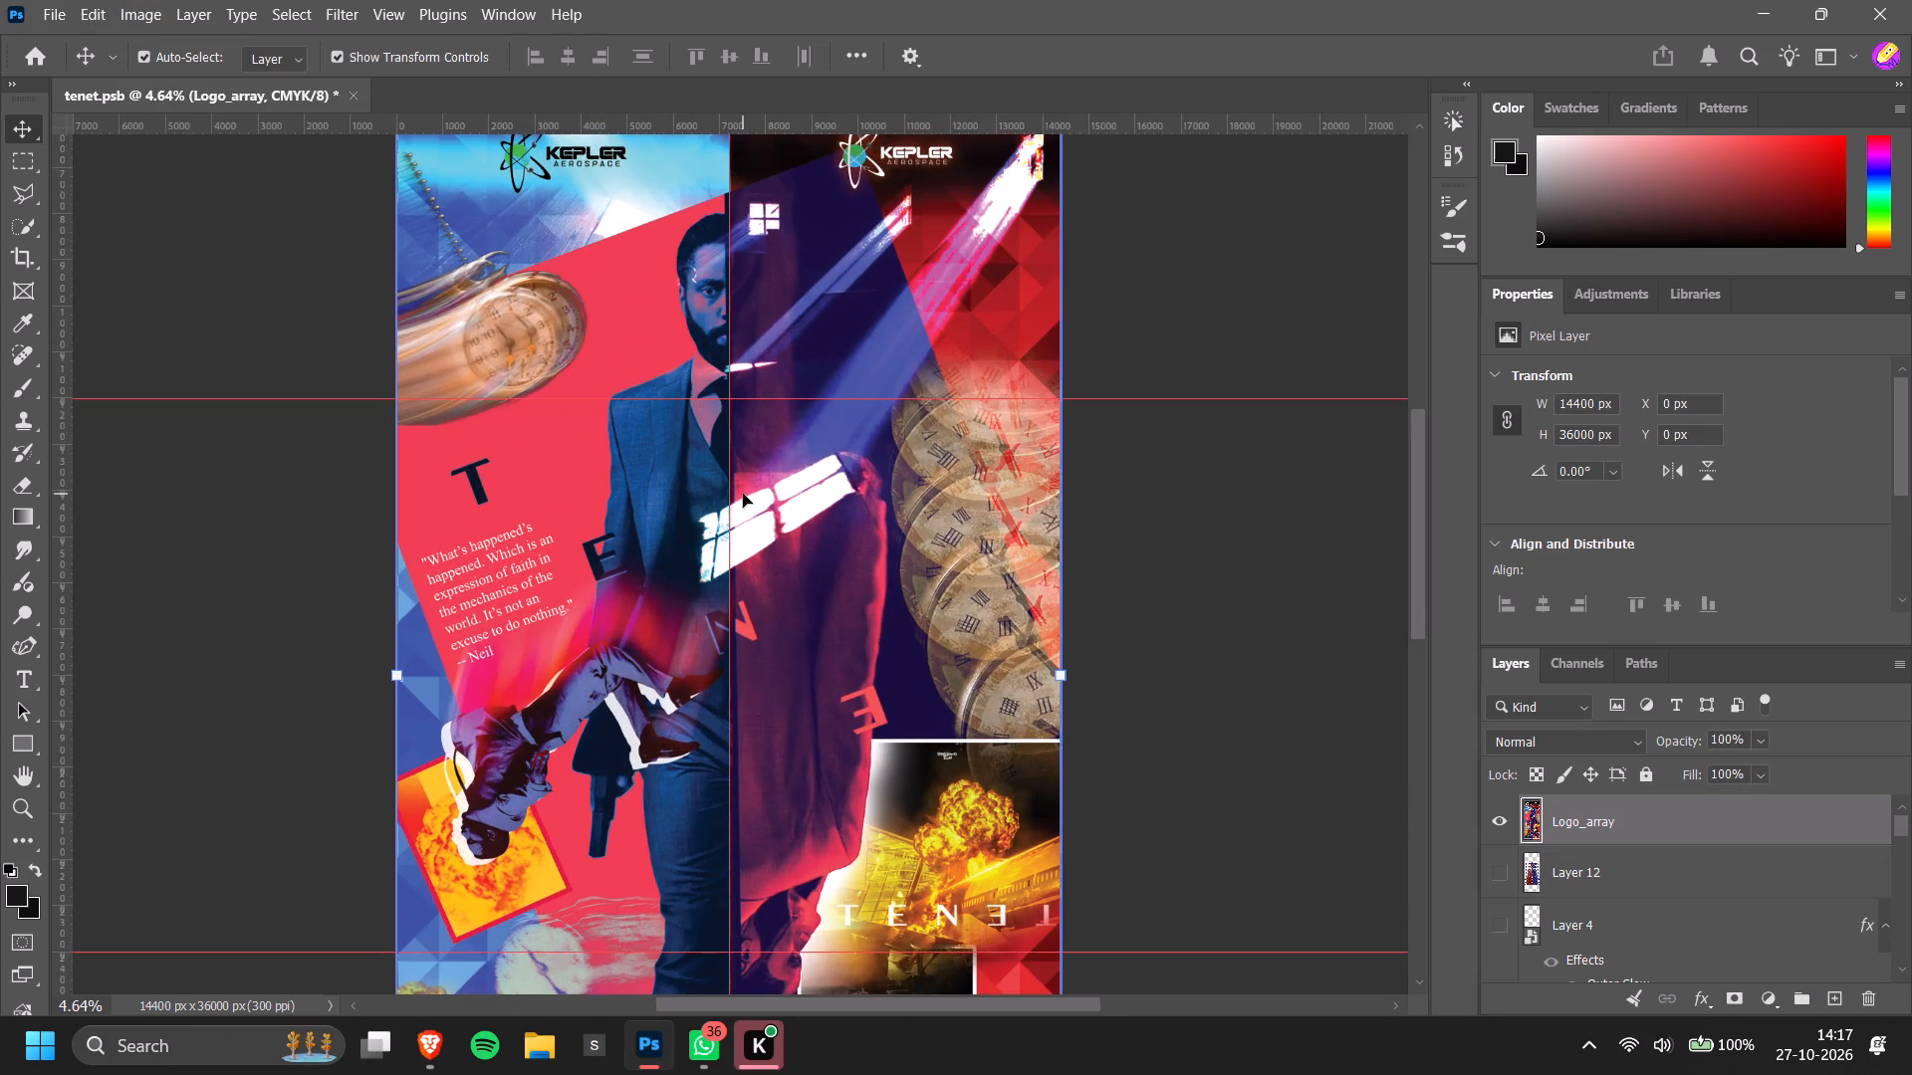
{"action": "scroll", "coordinate": [743, 494], "scroll_direction": "down", "scroll_amount": 2, "text": "alt"}
{"action": "scroll", "coordinate": [743, 494], "scroll_direction": "up", "scroll_amount": 6}
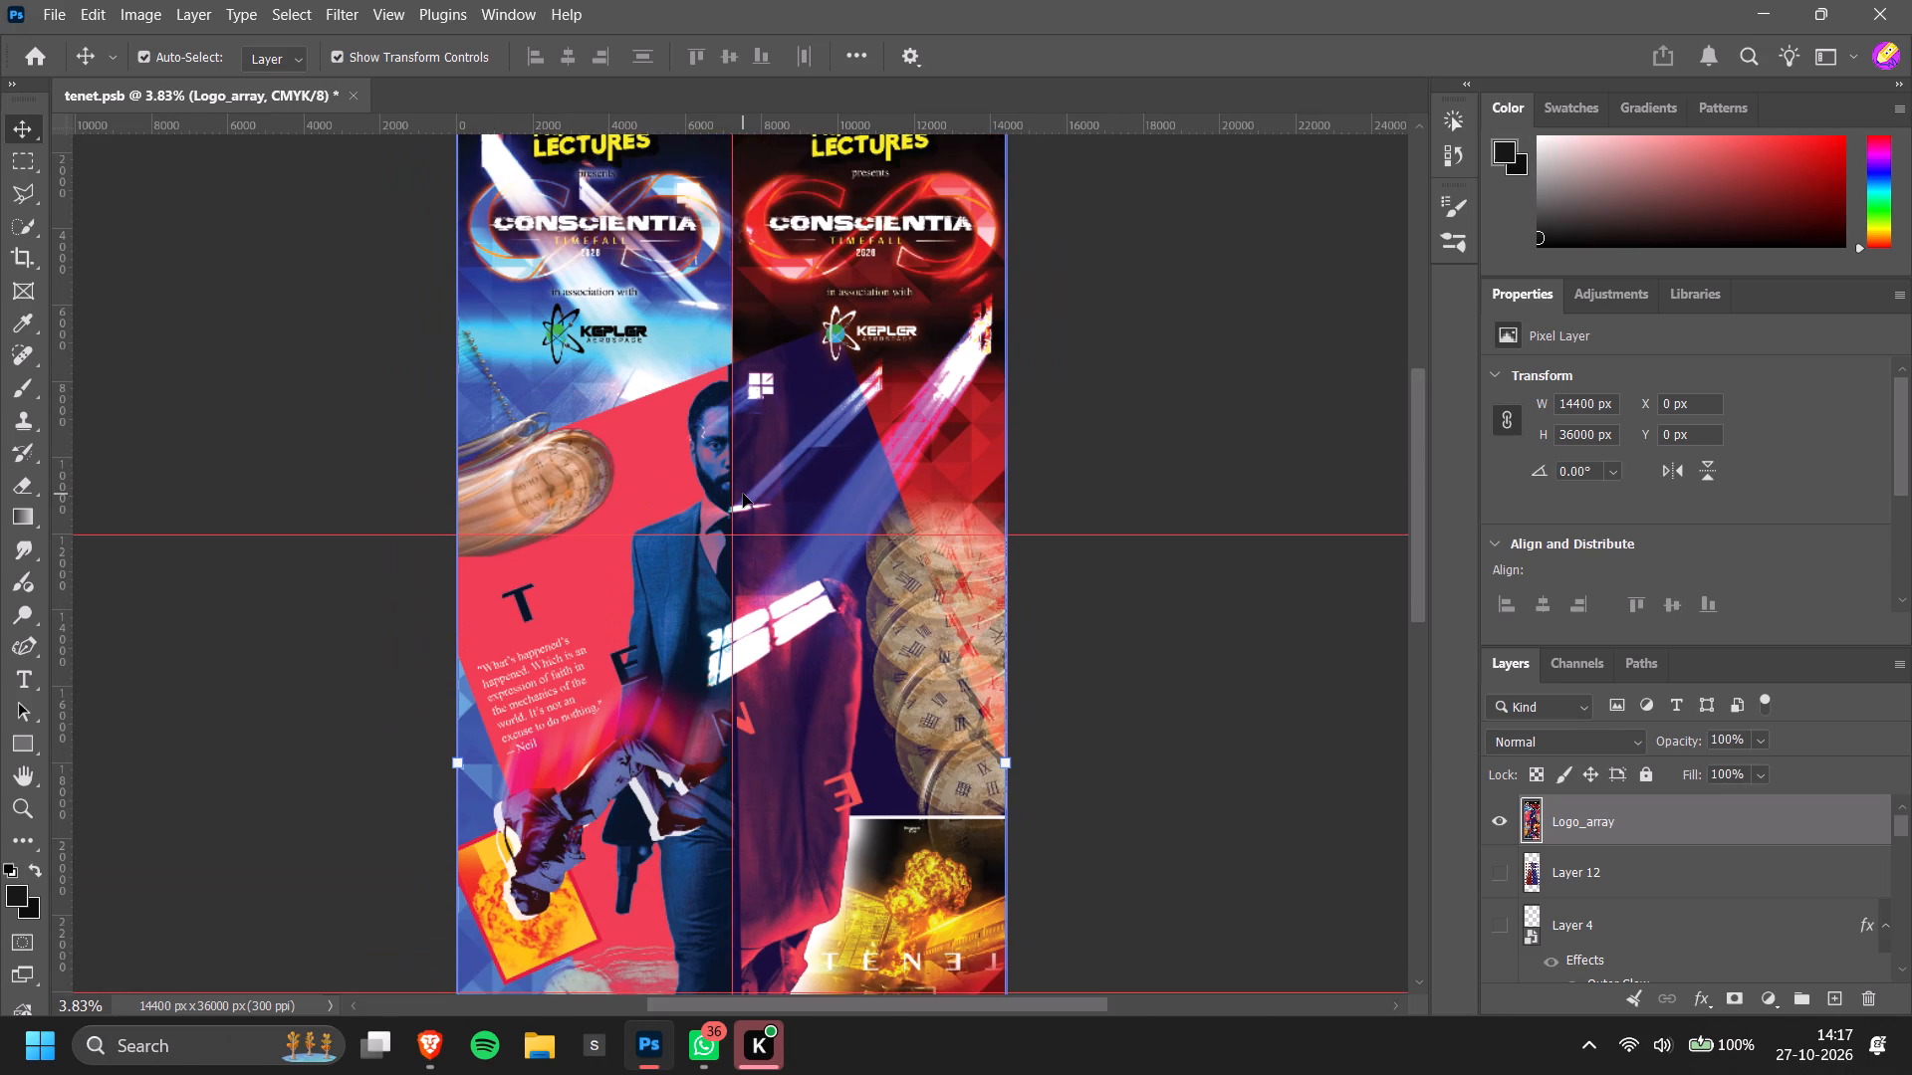
{"action": "scroll", "coordinate": [743, 494], "scroll_direction": "down", "scroll_amount": 20}
{"action": "scroll", "coordinate": [743, 494], "scroll_direction": "down", "scroll_amount": 4}
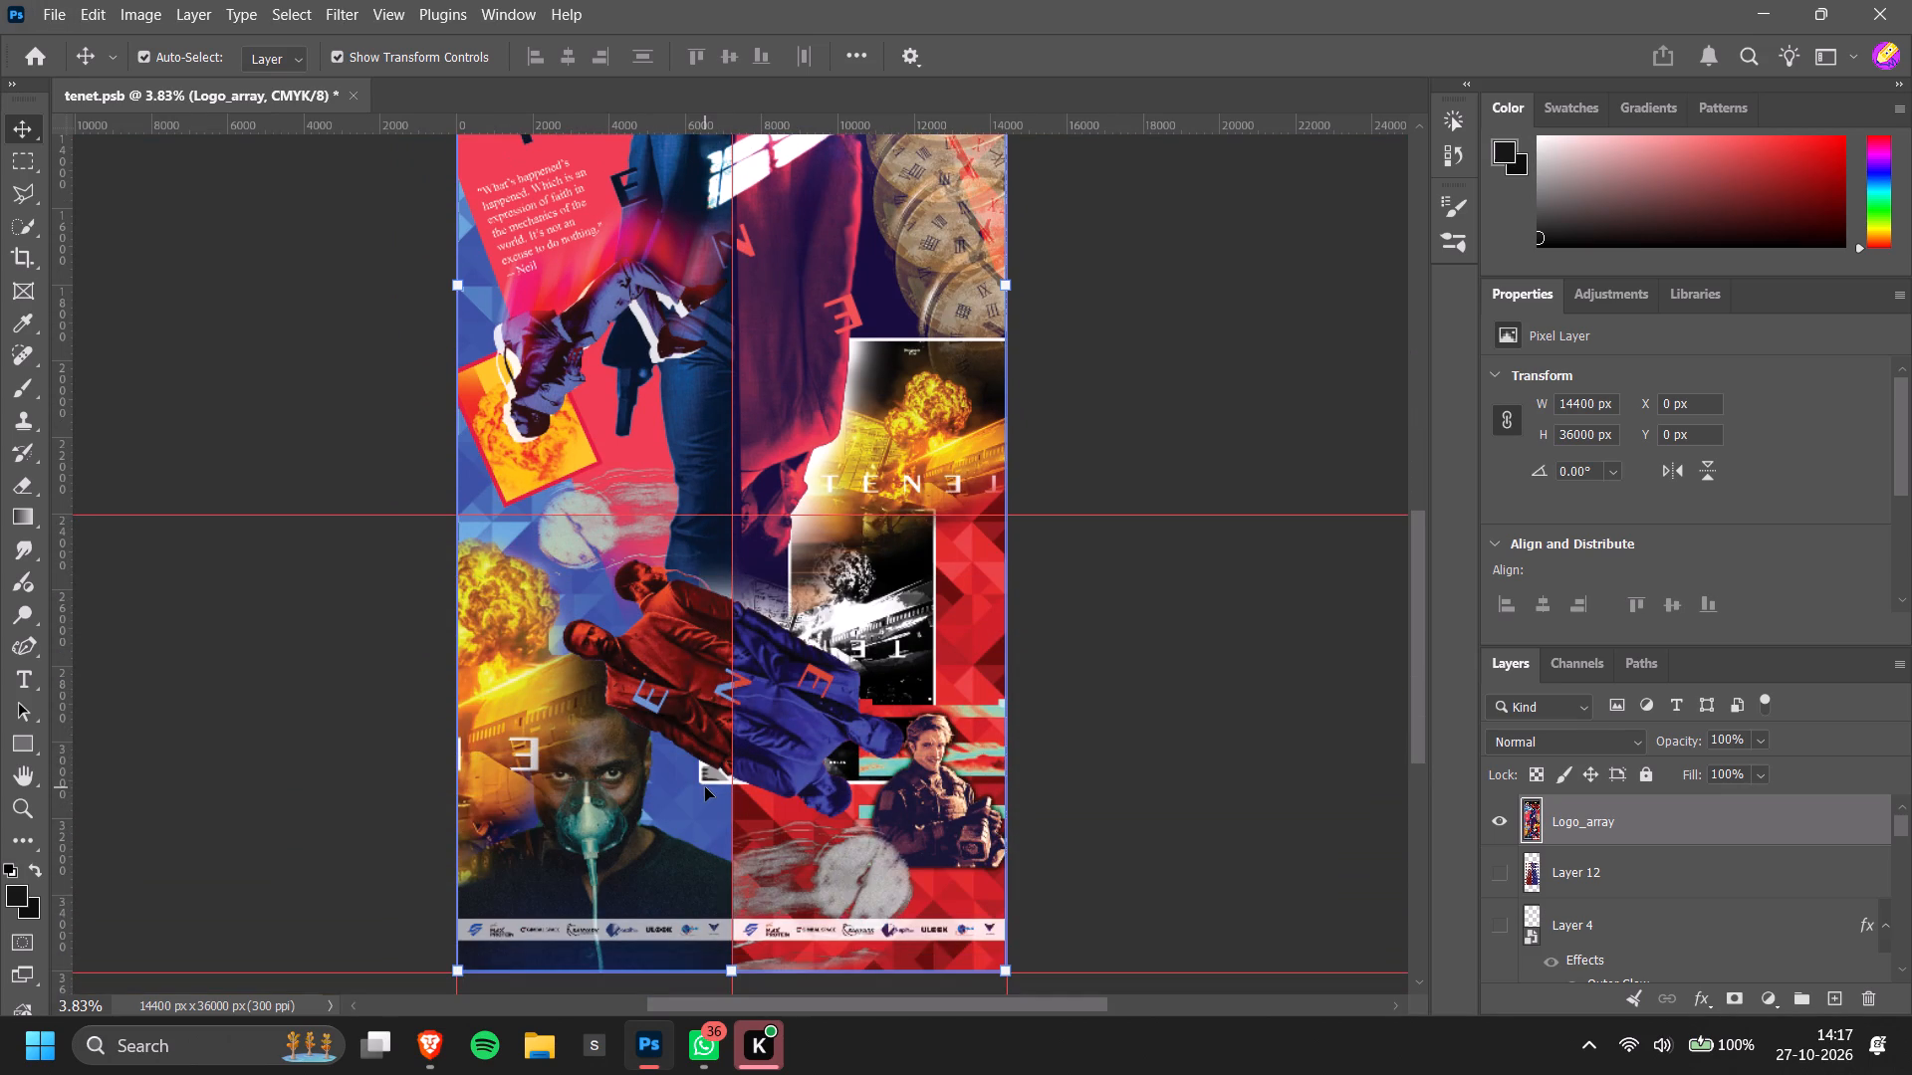
{"action": "scroll", "coordinate": [689, 676], "scroll_direction": "up", "scroll_amount": 8, "text": "alt"}
{"action": "scroll", "coordinate": [689, 676], "scroll_direction": "down", "scroll_amount": 4, "text": "alt"}
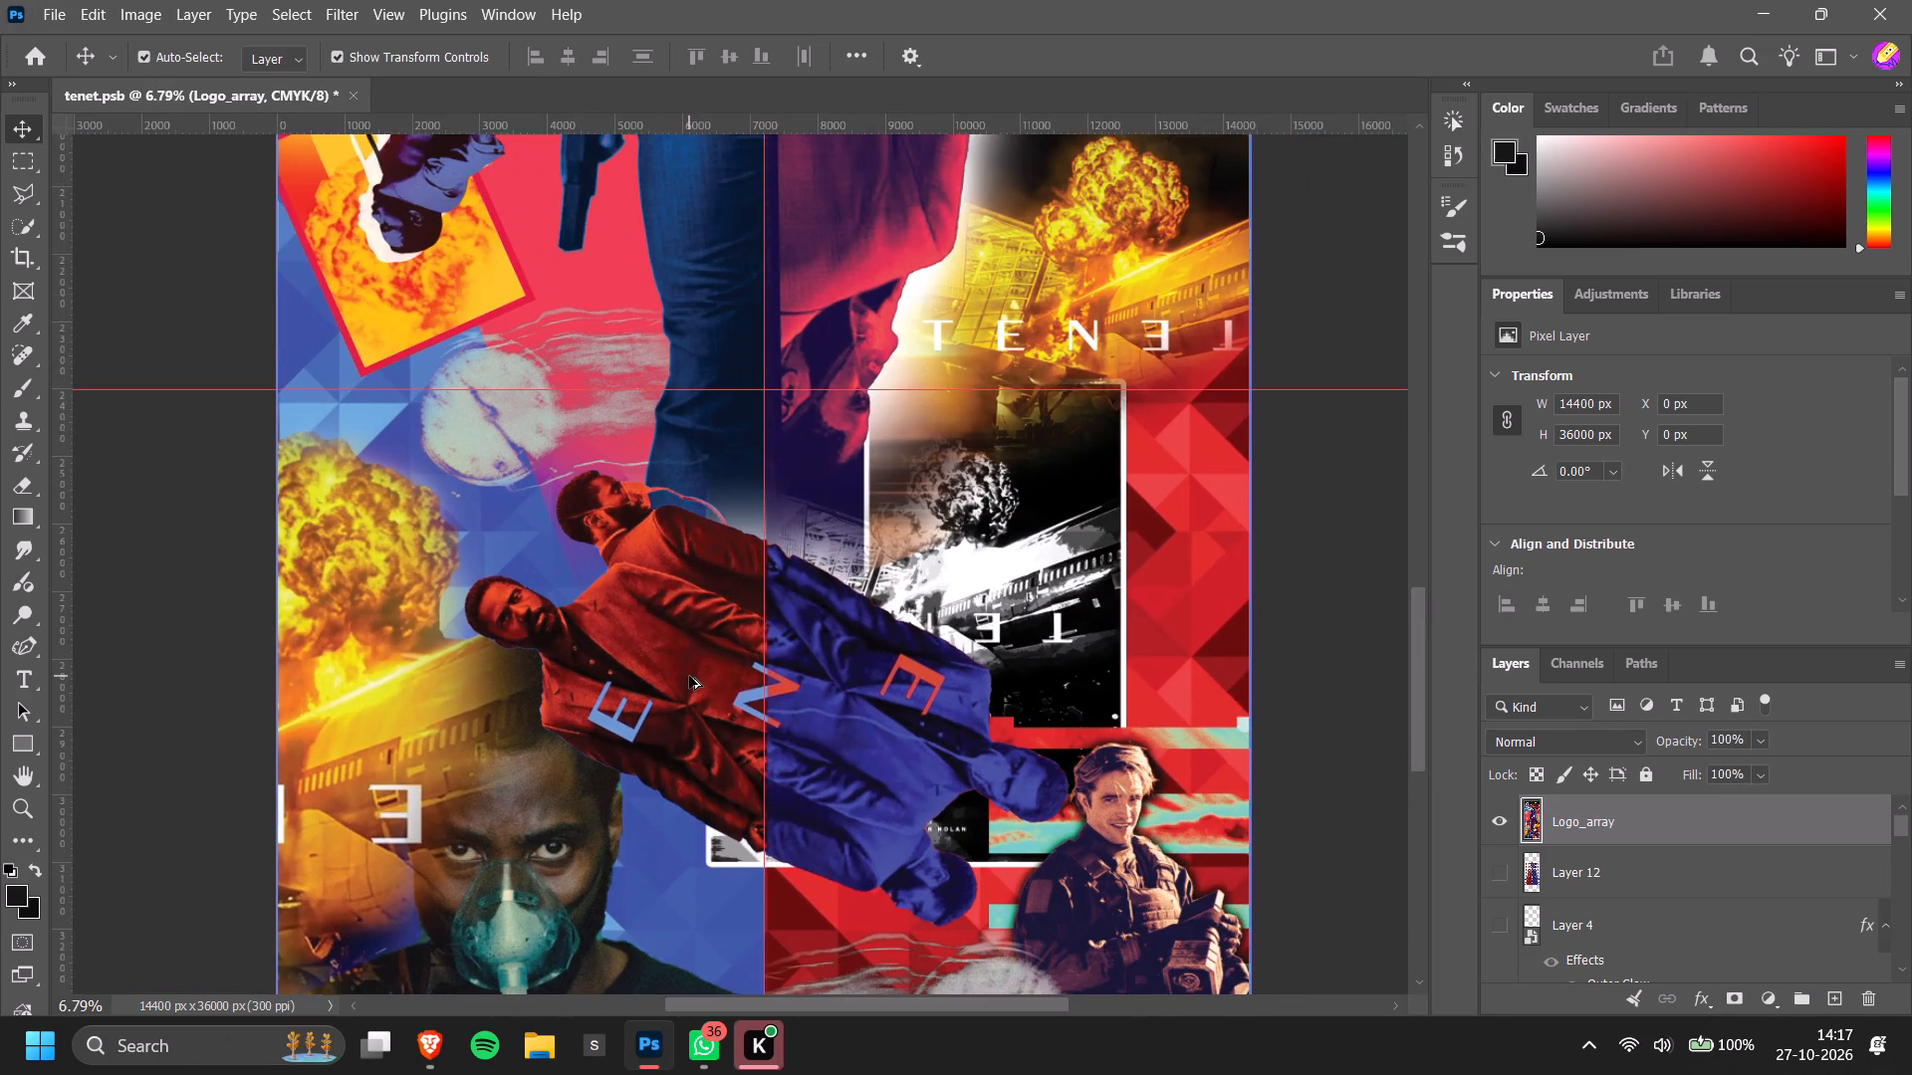
{"action": "scroll", "coordinate": [689, 676], "scroll_direction": "down", "scroll_amount": 12, "text": "alt"}
{"action": "scroll", "coordinate": [689, 676], "scroll_direction": "up", "scroll_amount": 6}
{"action": "left_click", "coordinate": [1045, 543]}
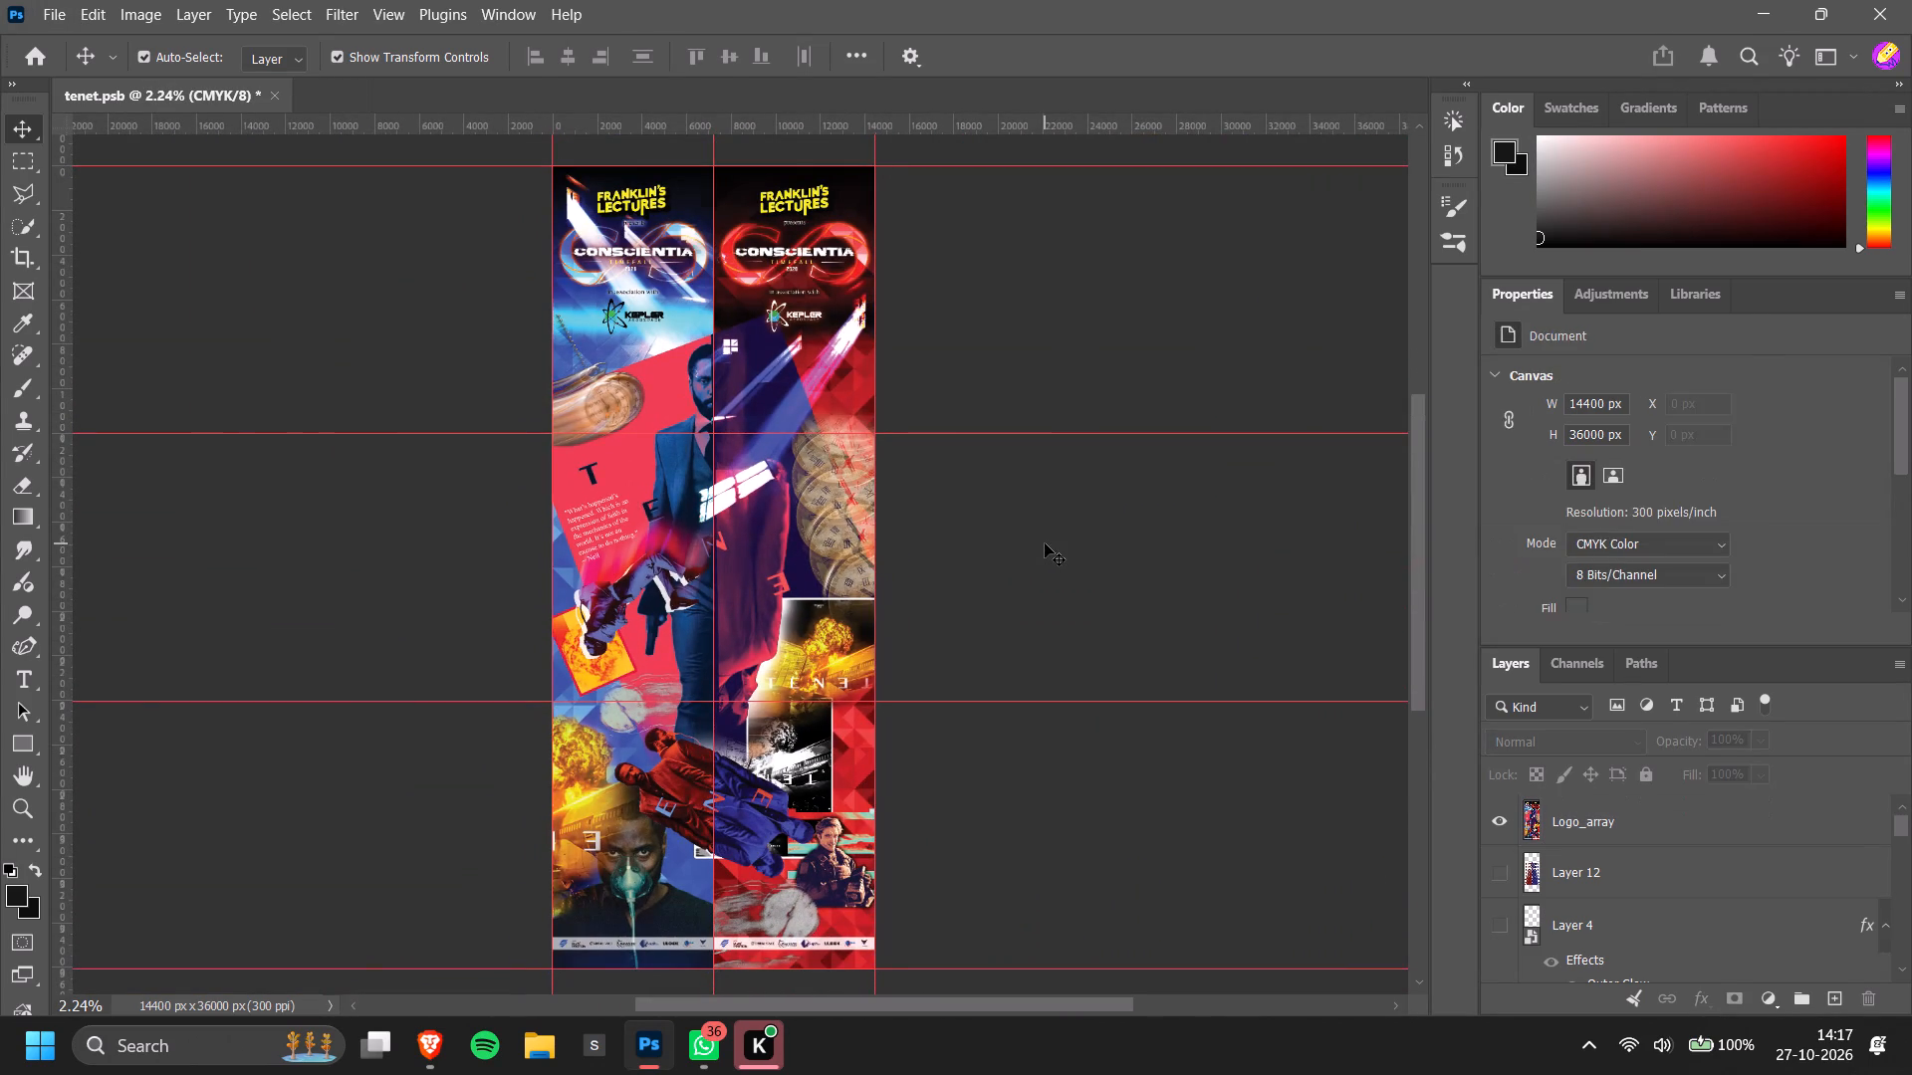
Switch to the browser and search the web in a new tab for "does png contain cmyk or rgb information".
{"action": "key", "text": "alt+Tab"}
{"action": "left_click", "coordinate": [1632, 16]}
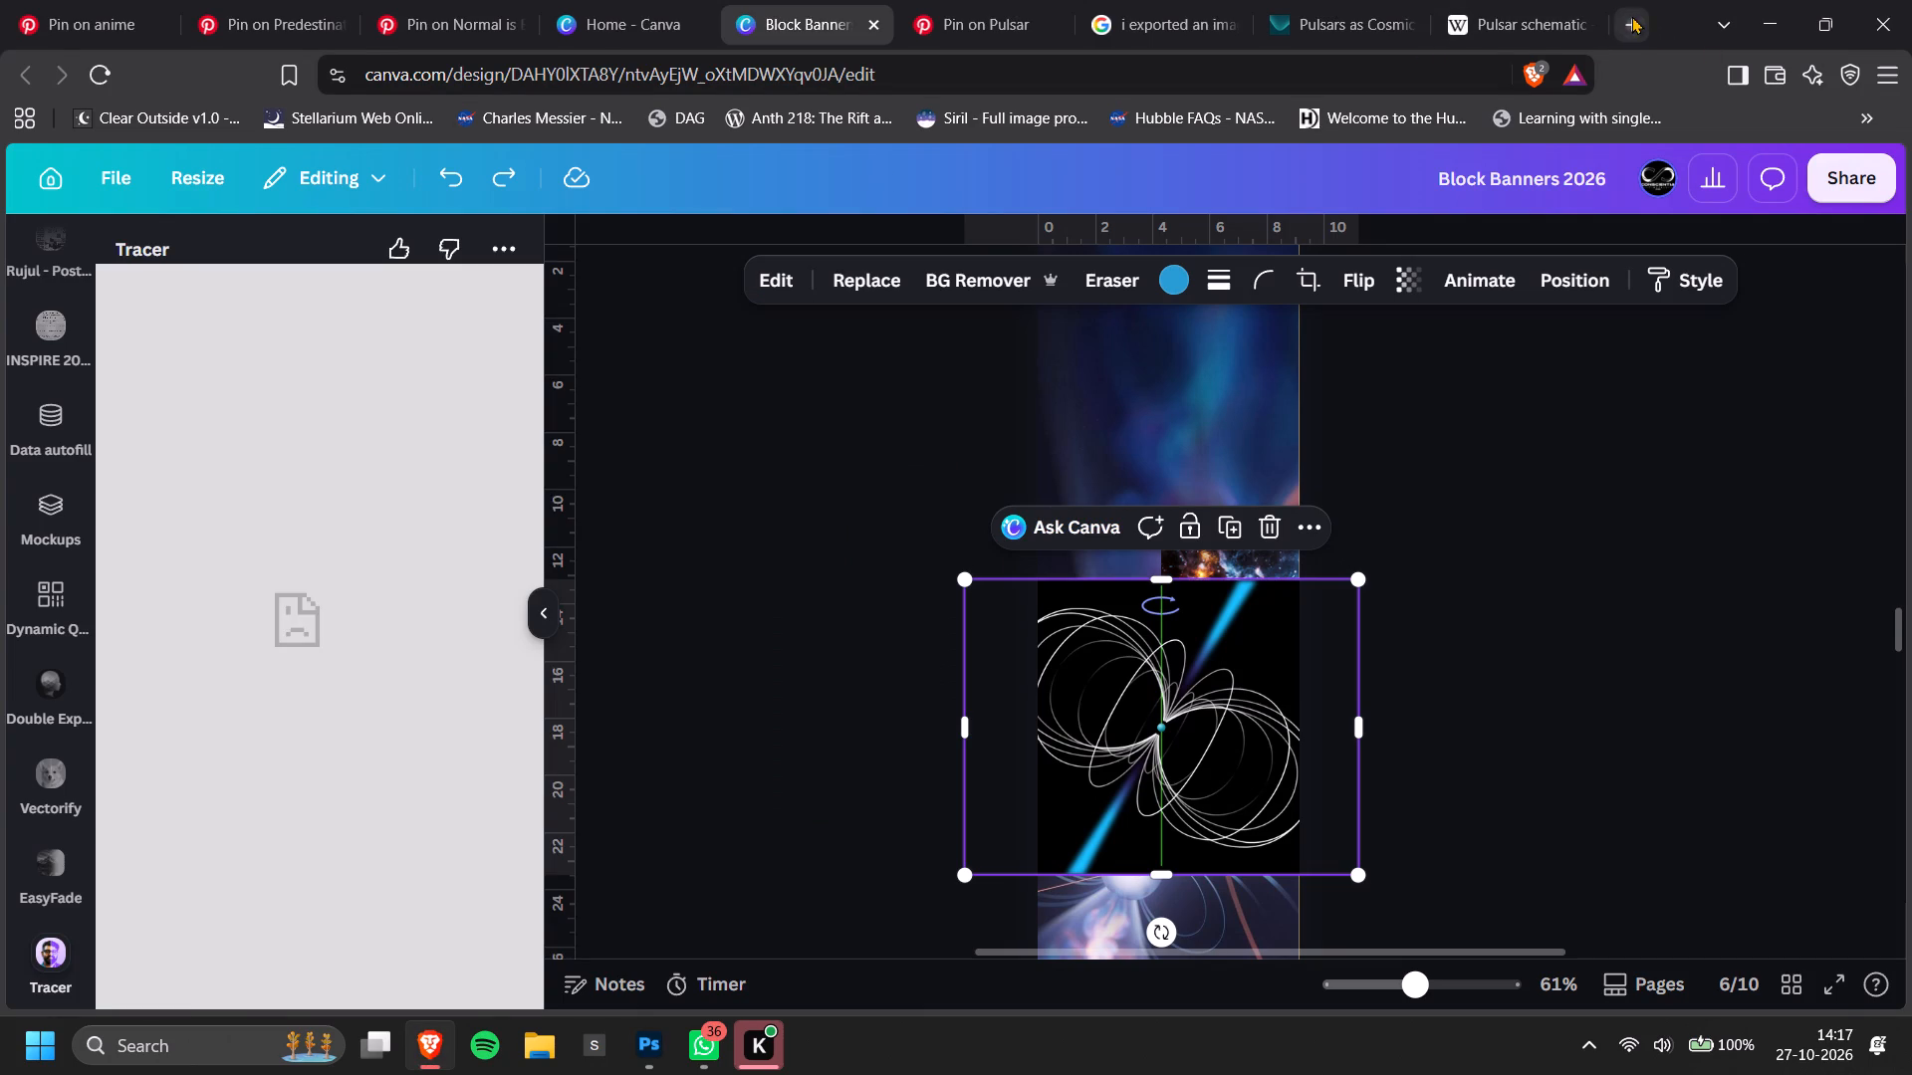
{"action": "type", "text": "does"}
{"action": "key", "text": "space"}
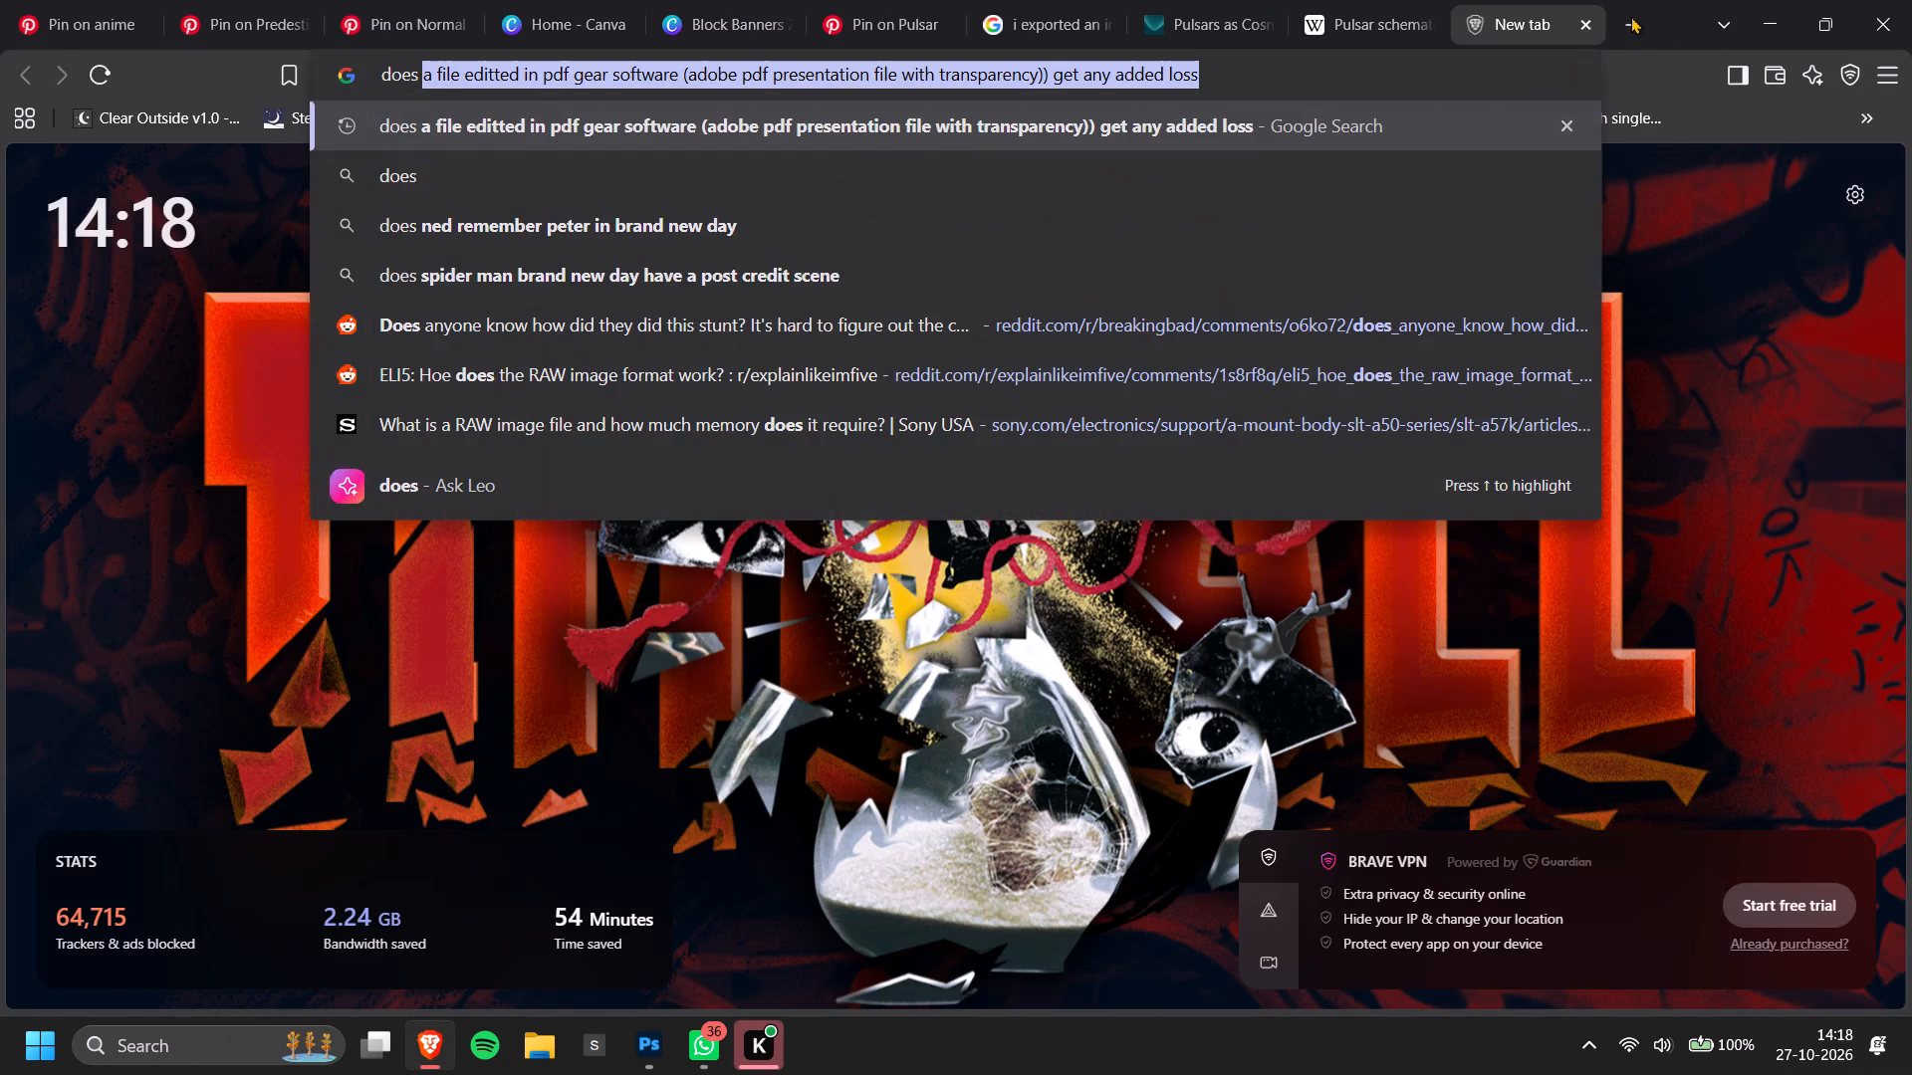
{"action": "type", "text": "png"}
{"action": "key", "text": "space"}
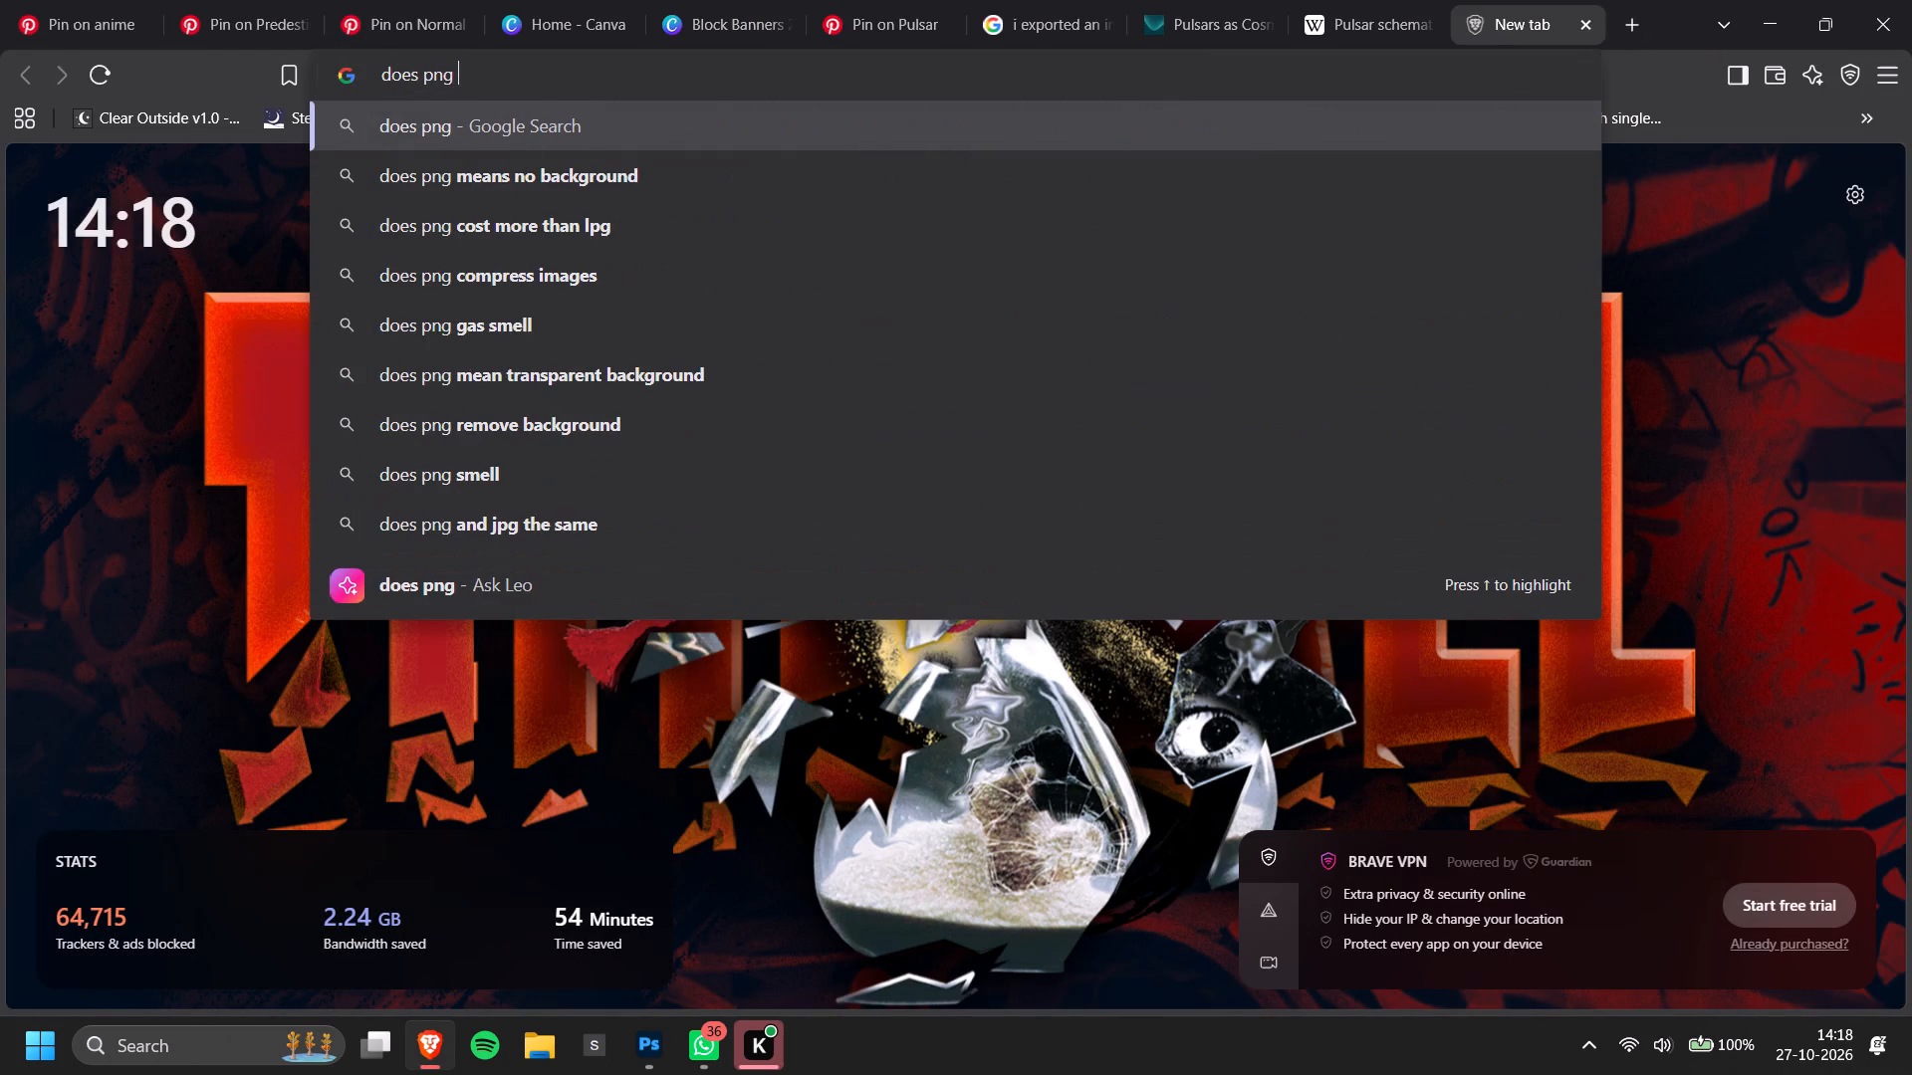
{"action": "type", "text": "contain"}
{"action": "key", "text": "space"}
{"action": "type", "text": "cmyk"}
{"action": "key", "text": "space"}
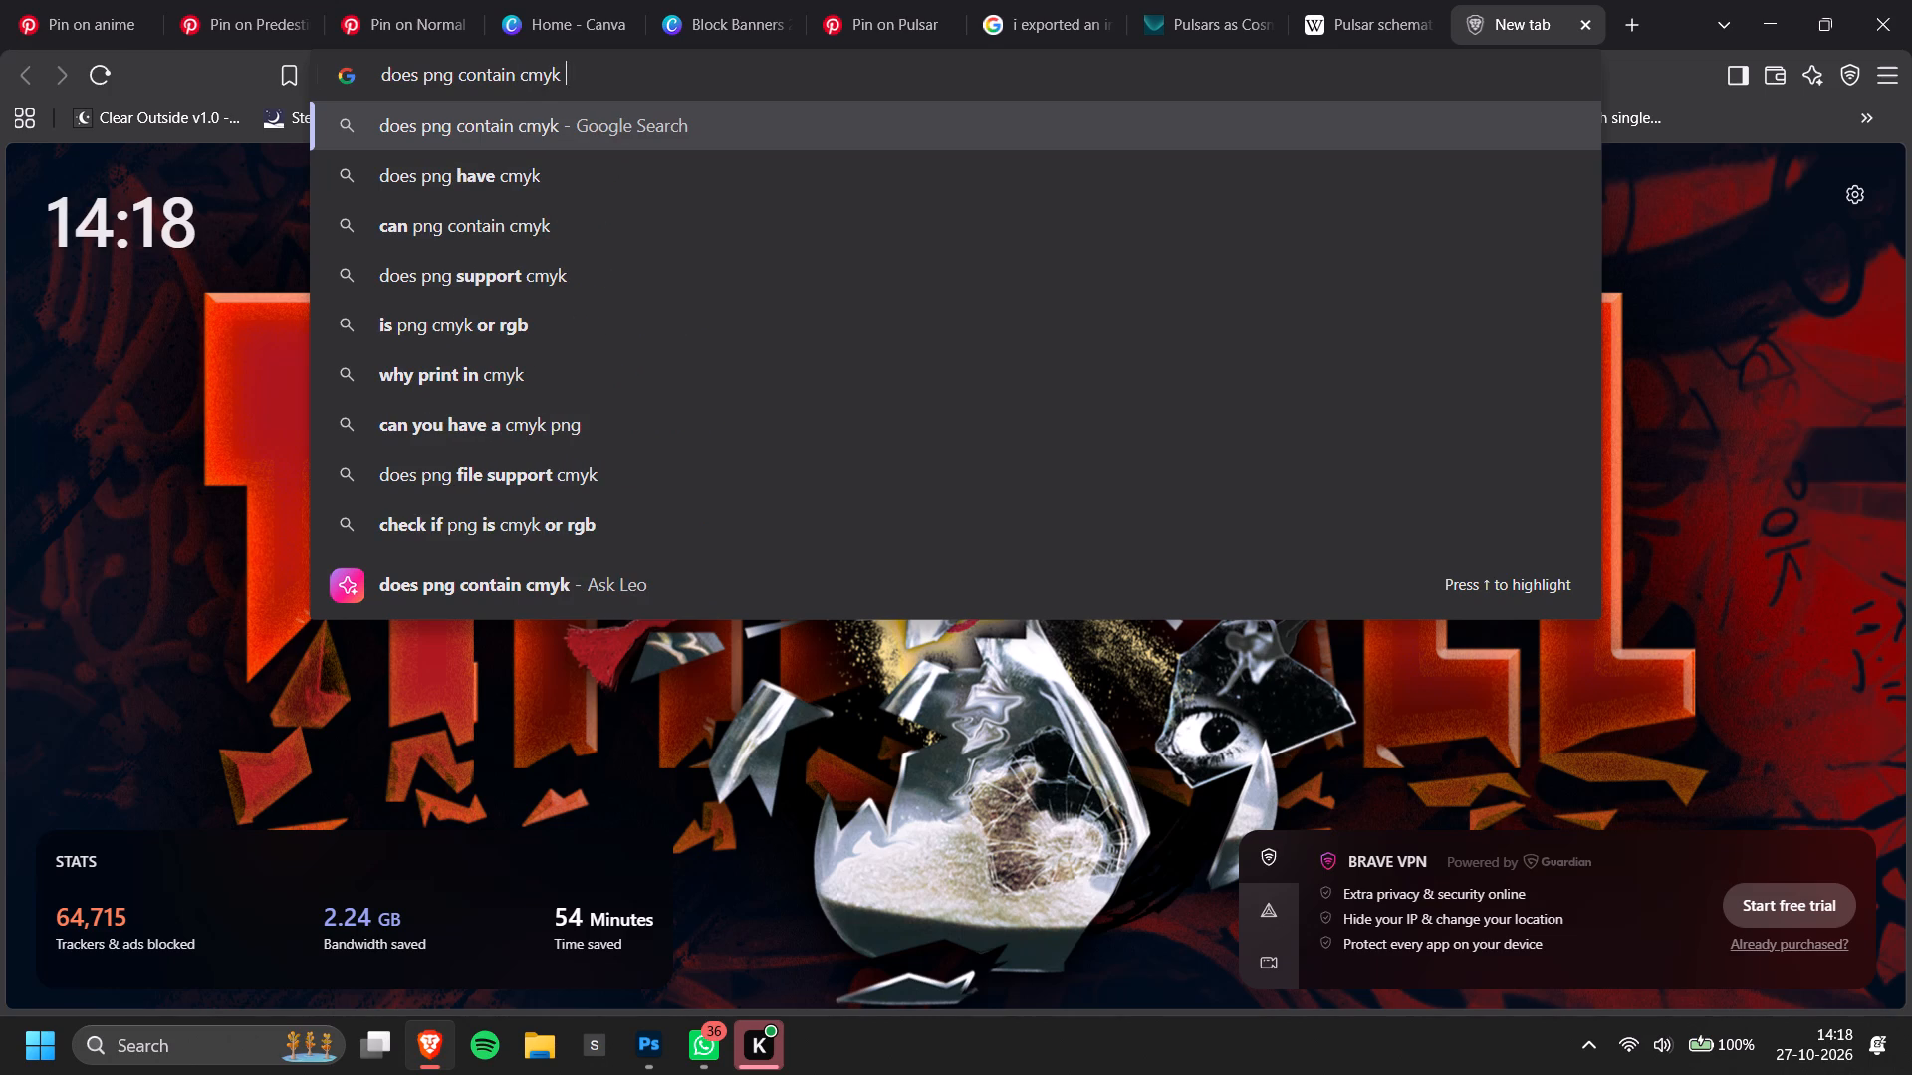
{"action": "type", "text": "or rgb"}
{"action": "key", "text": "space"}
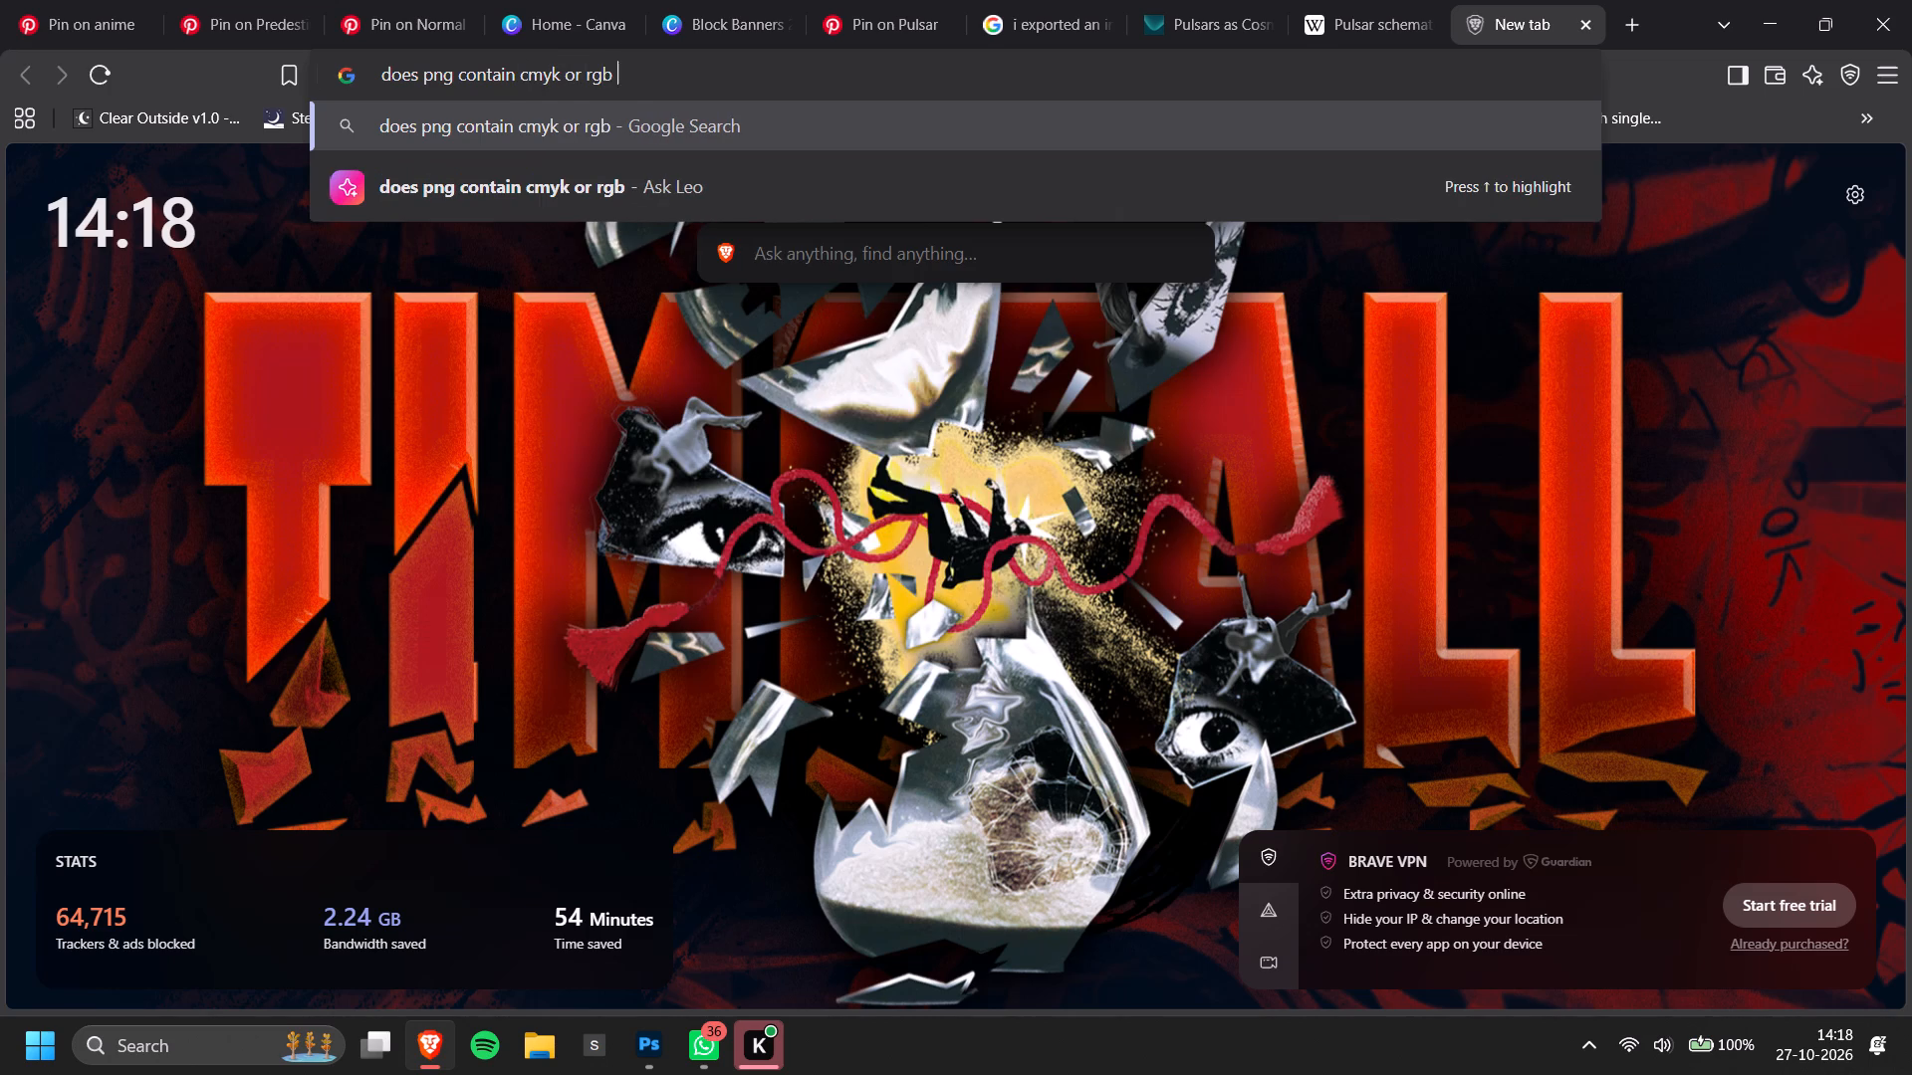
{"action": "type", "text": "infom"}
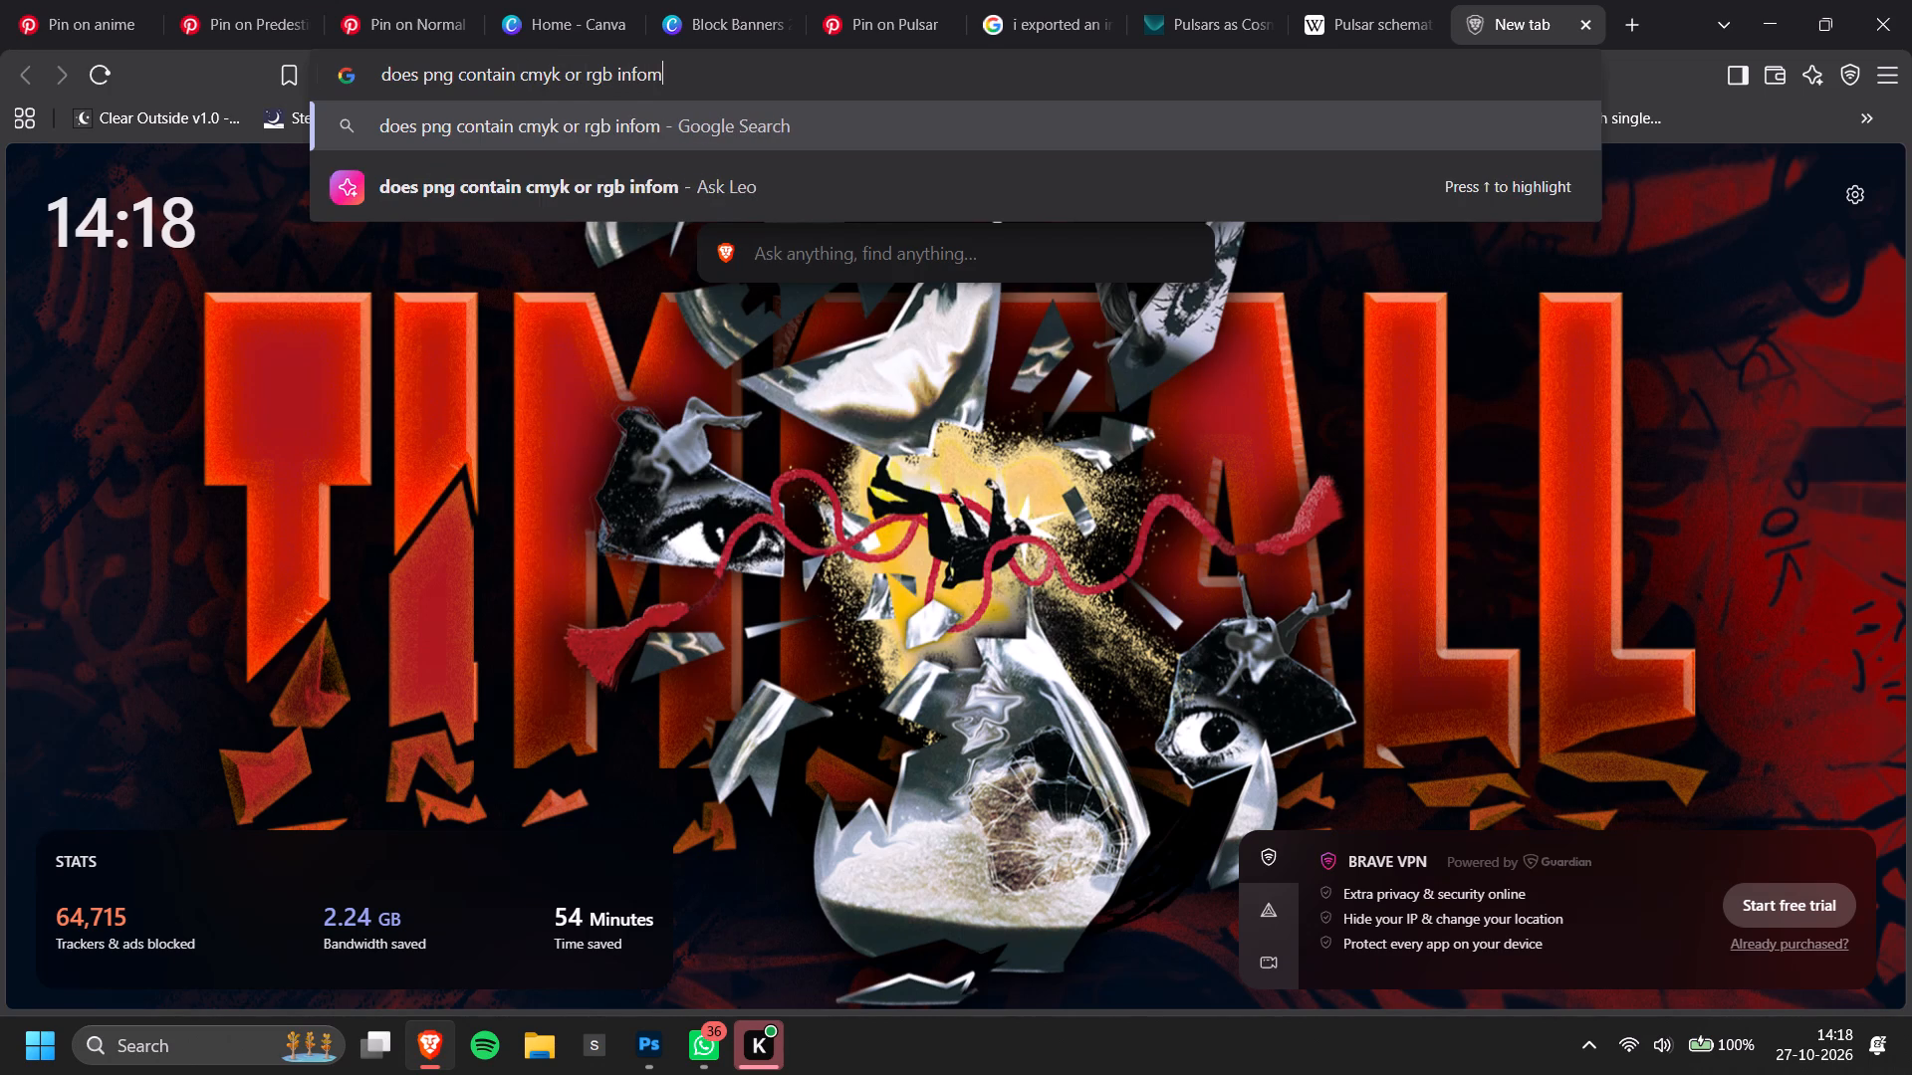
{"action": "key", "text": "BackSpace"}
{"action": "type", "text": "rmta"}
{"action": "key", "text": "BackSpace"}
{"action": "key", "text": "BackSpace"}
{"action": "type", "text": "ation"}
{"action": "key", "text": "Return"}
{"action": "scroll", "coordinate": [628, 508], "scroll_direction": "up", "scroll_amount": 2}
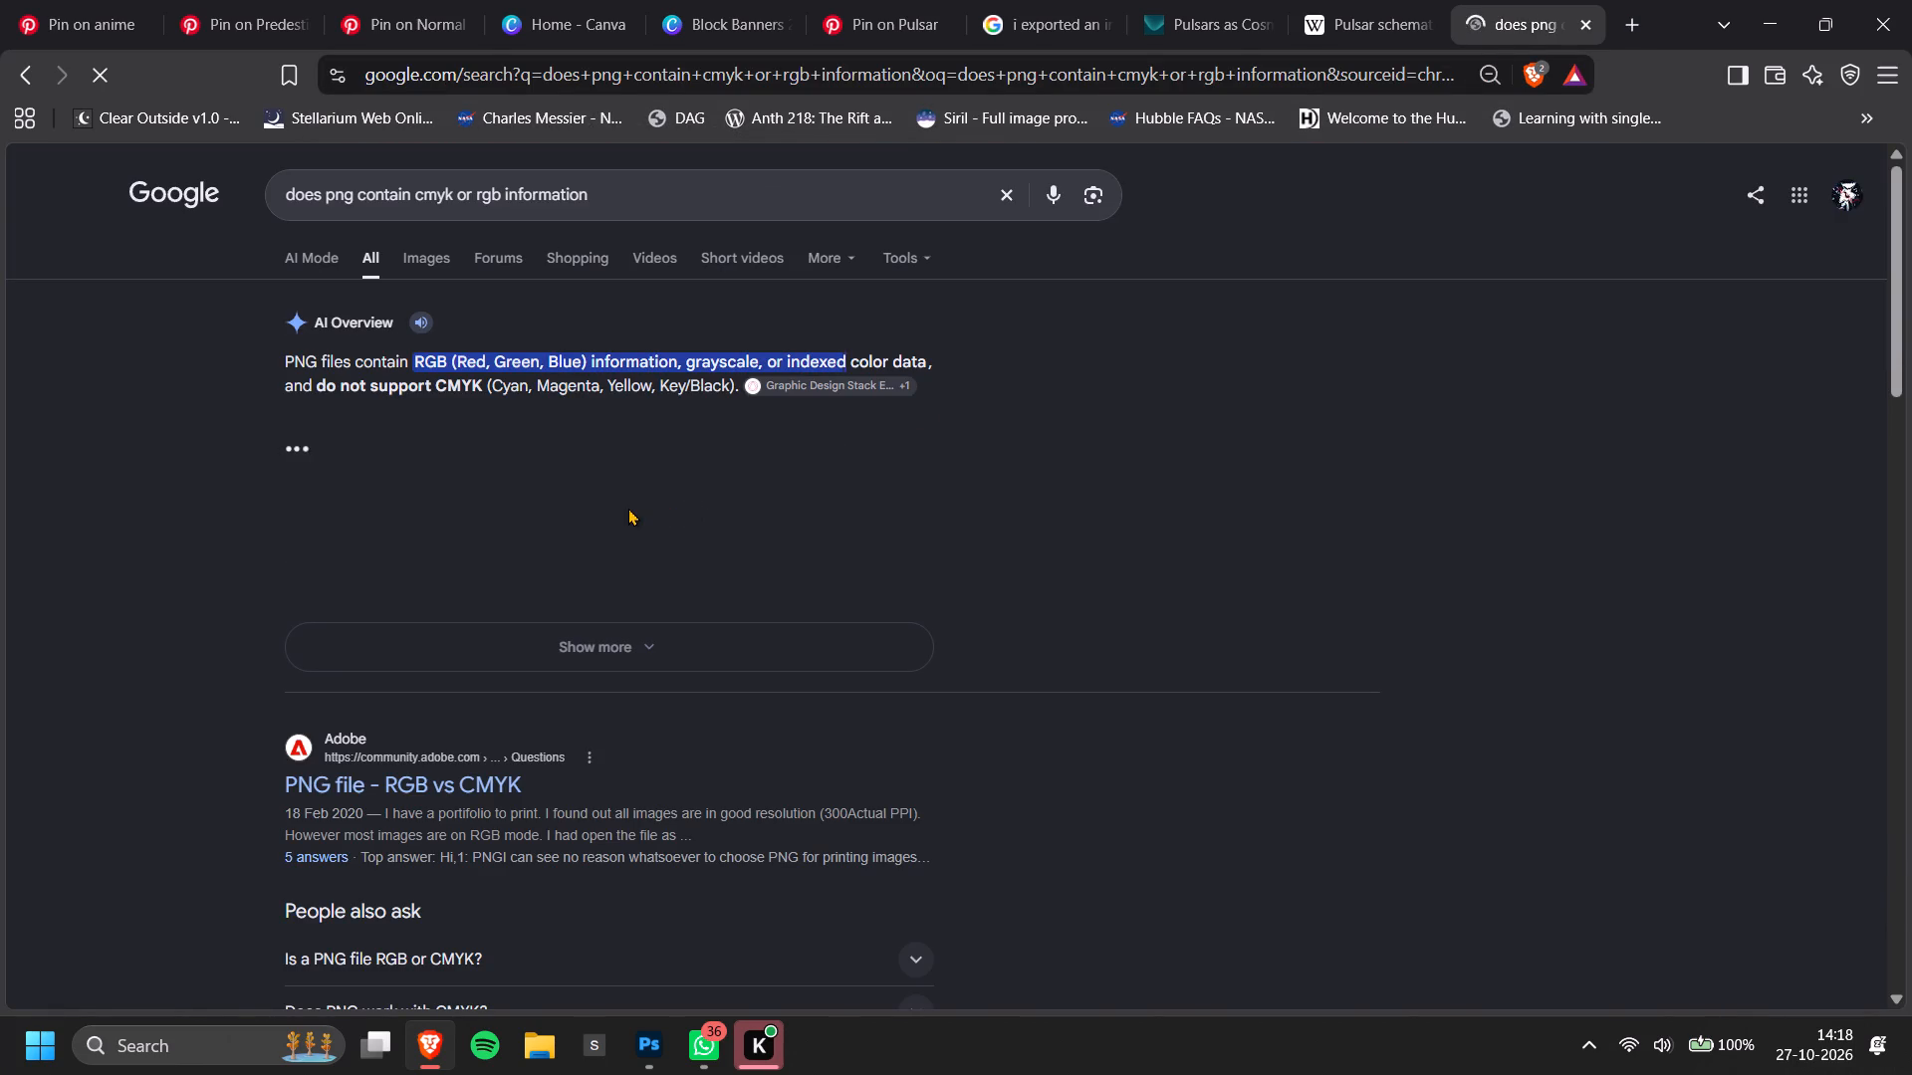
{"action": "scroll", "coordinate": [628, 508], "scroll_direction": "up", "scroll_amount": 2}
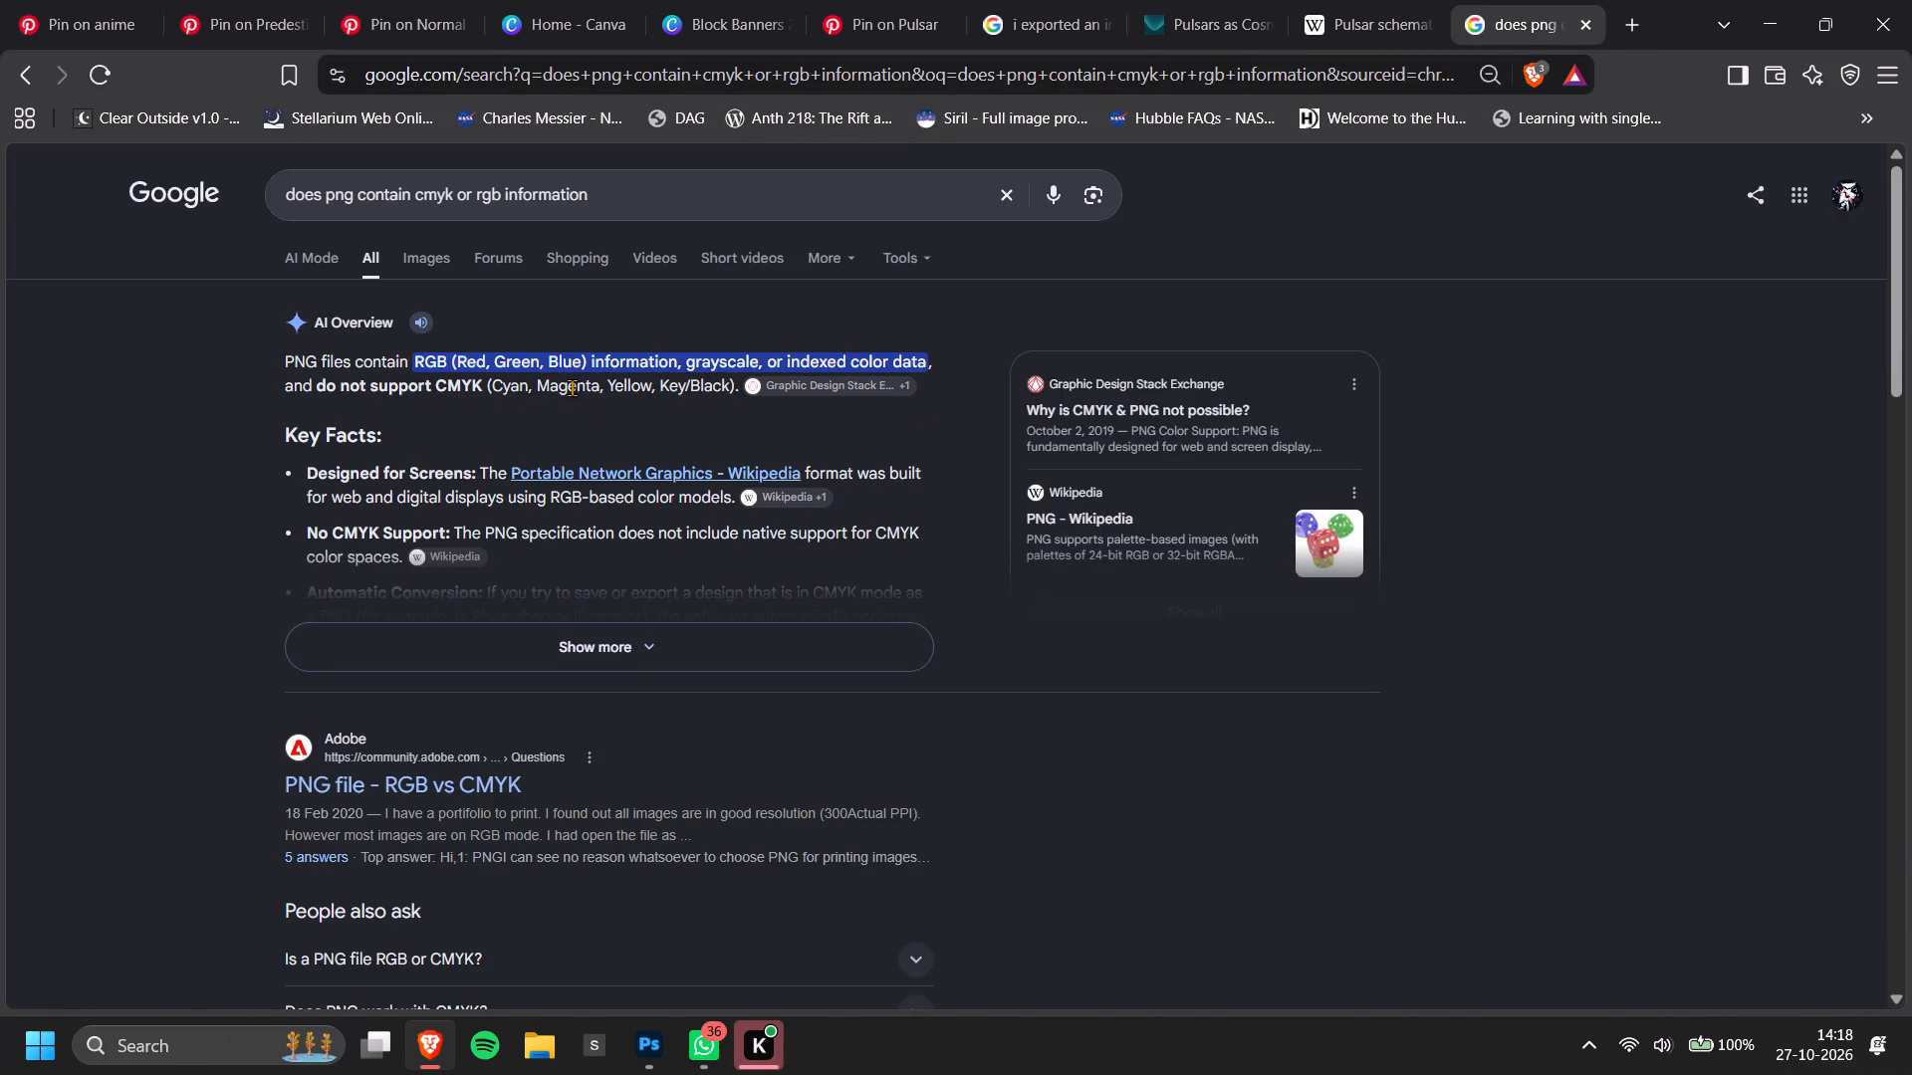
{"action": "scroll", "coordinate": [595, 393], "scroll_direction": "up", "scroll_amount": 4}
Return to Photoshop and examine both Tenet banner halves up close and as a whole, from the title logos to the sponsor strips.
{"action": "key", "text": "alt+Tab"}
{"action": "scroll", "coordinate": [741, 447], "scroll_direction": "up", "scroll_amount": 6, "text": "alt"}
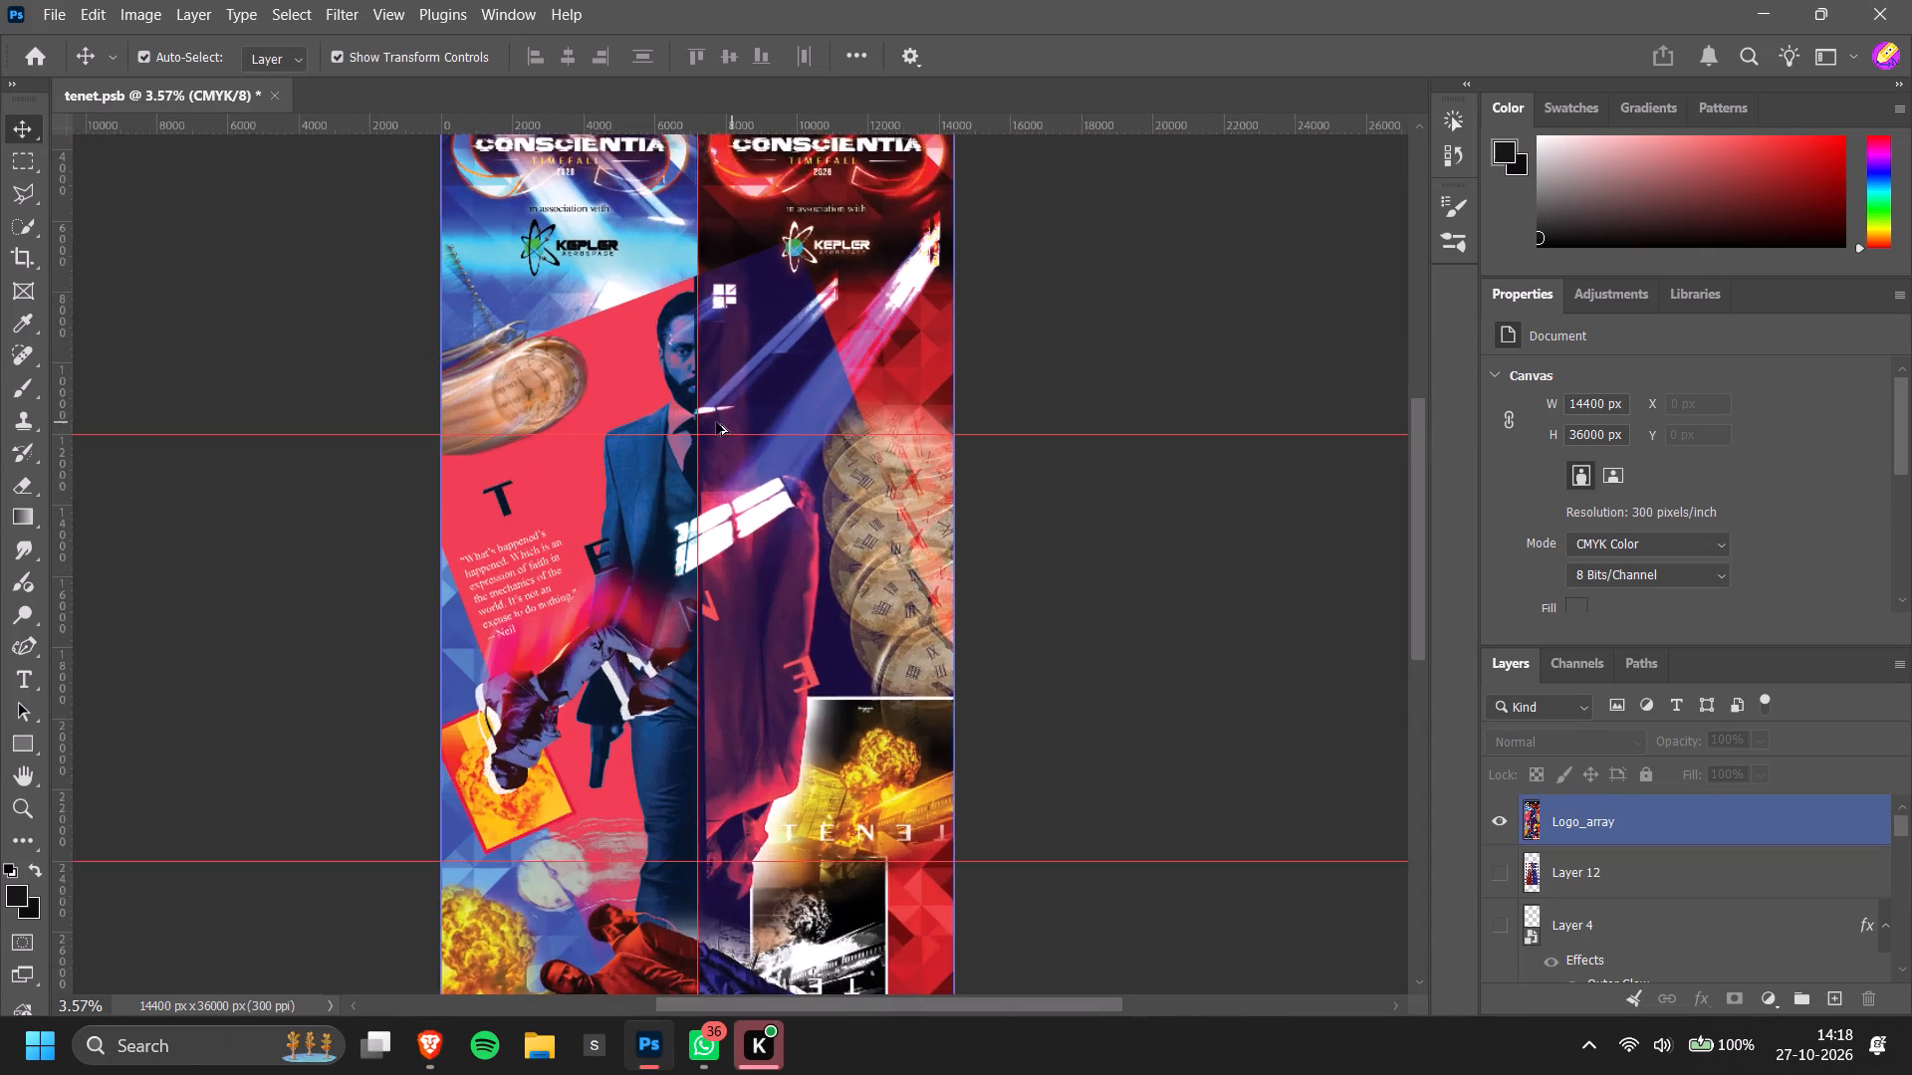
{"action": "scroll", "coordinate": [716, 422], "scroll_direction": "up", "scroll_amount": 4, "text": "alt"}
{"action": "scroll", "coordinate": [798, 394], "scroll_direction": "up", "scroll_amount": 16}
{"action": "scroll", "coordinate": [638, 438], "scroll_direction": "down", "scroll_amount": 5, "text": "alt"}
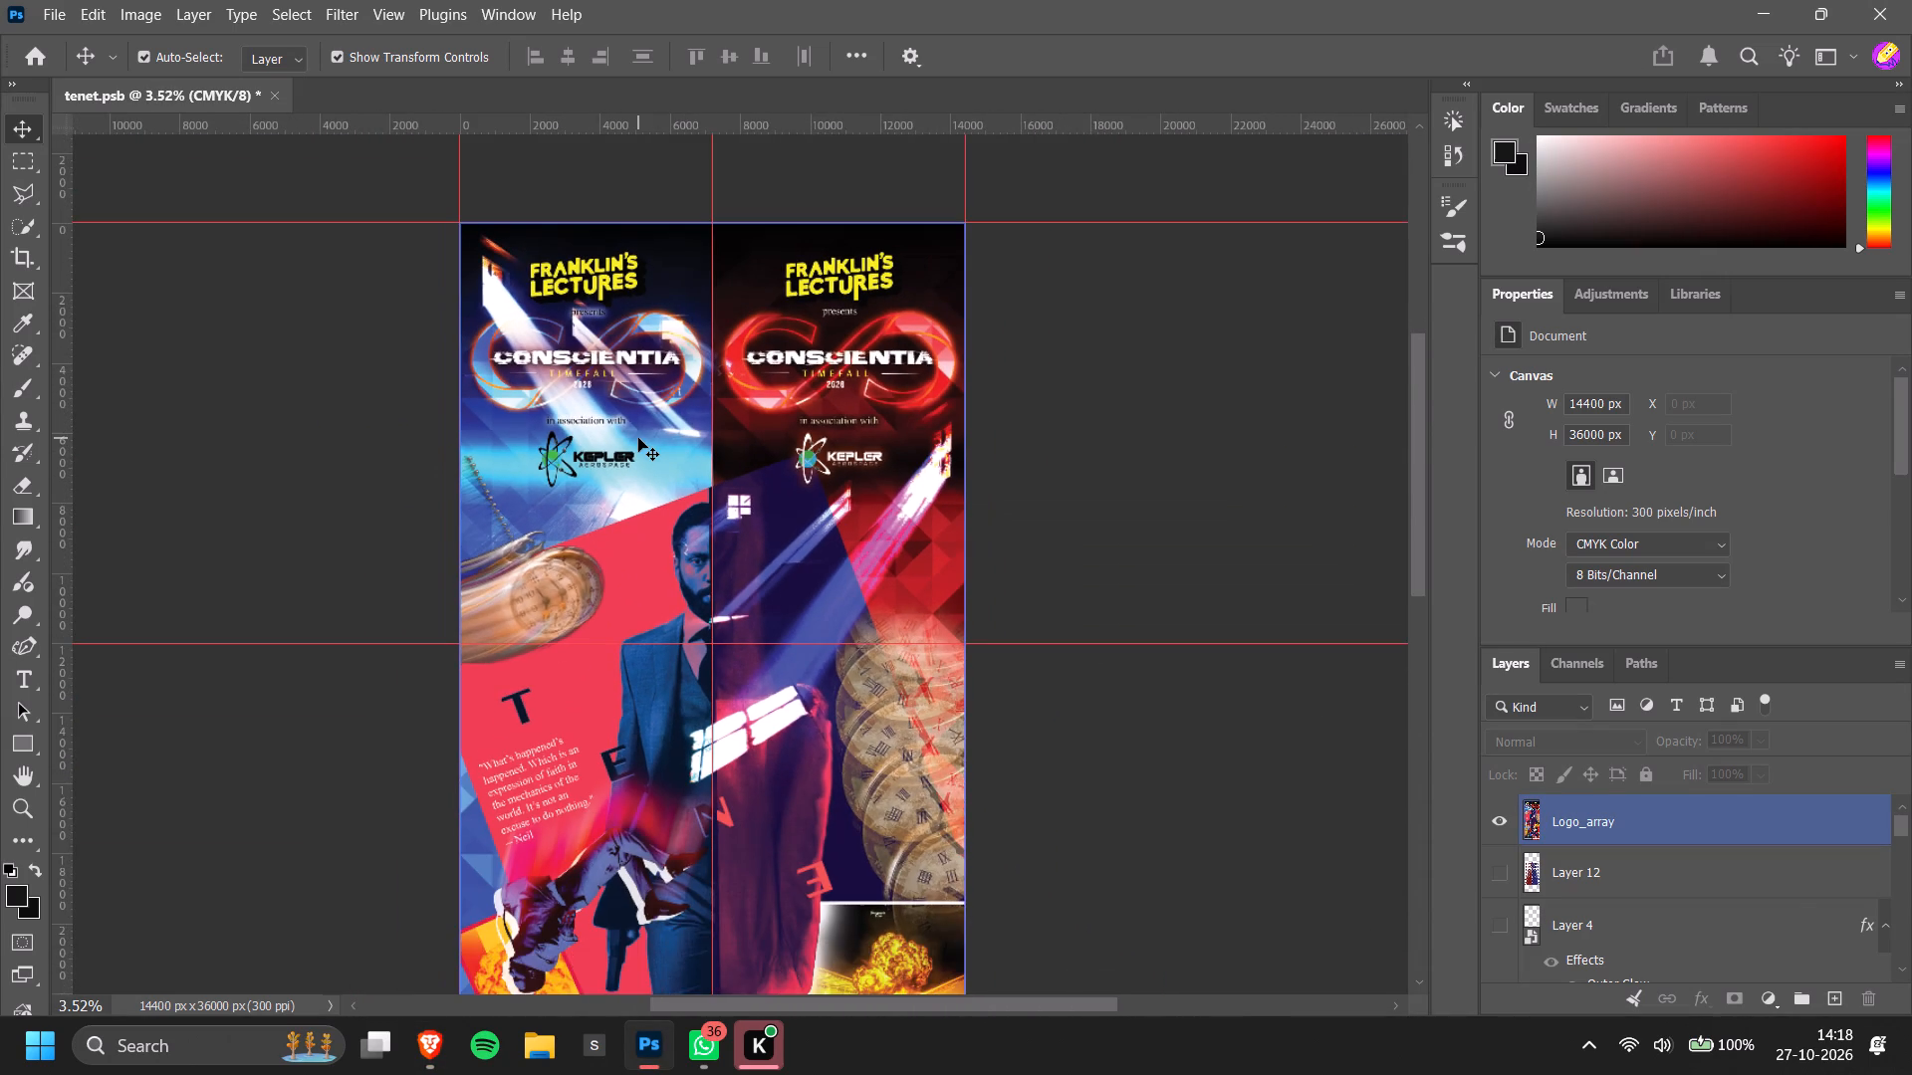
{"action": "scroll", "coordinate": [626, 557], "scroll_direction": "up", "scroll_amount": 15}
{"action": "scroll", "coordinate": [652, 656], "scroll_direction": "down", "scroll_amount": 6}
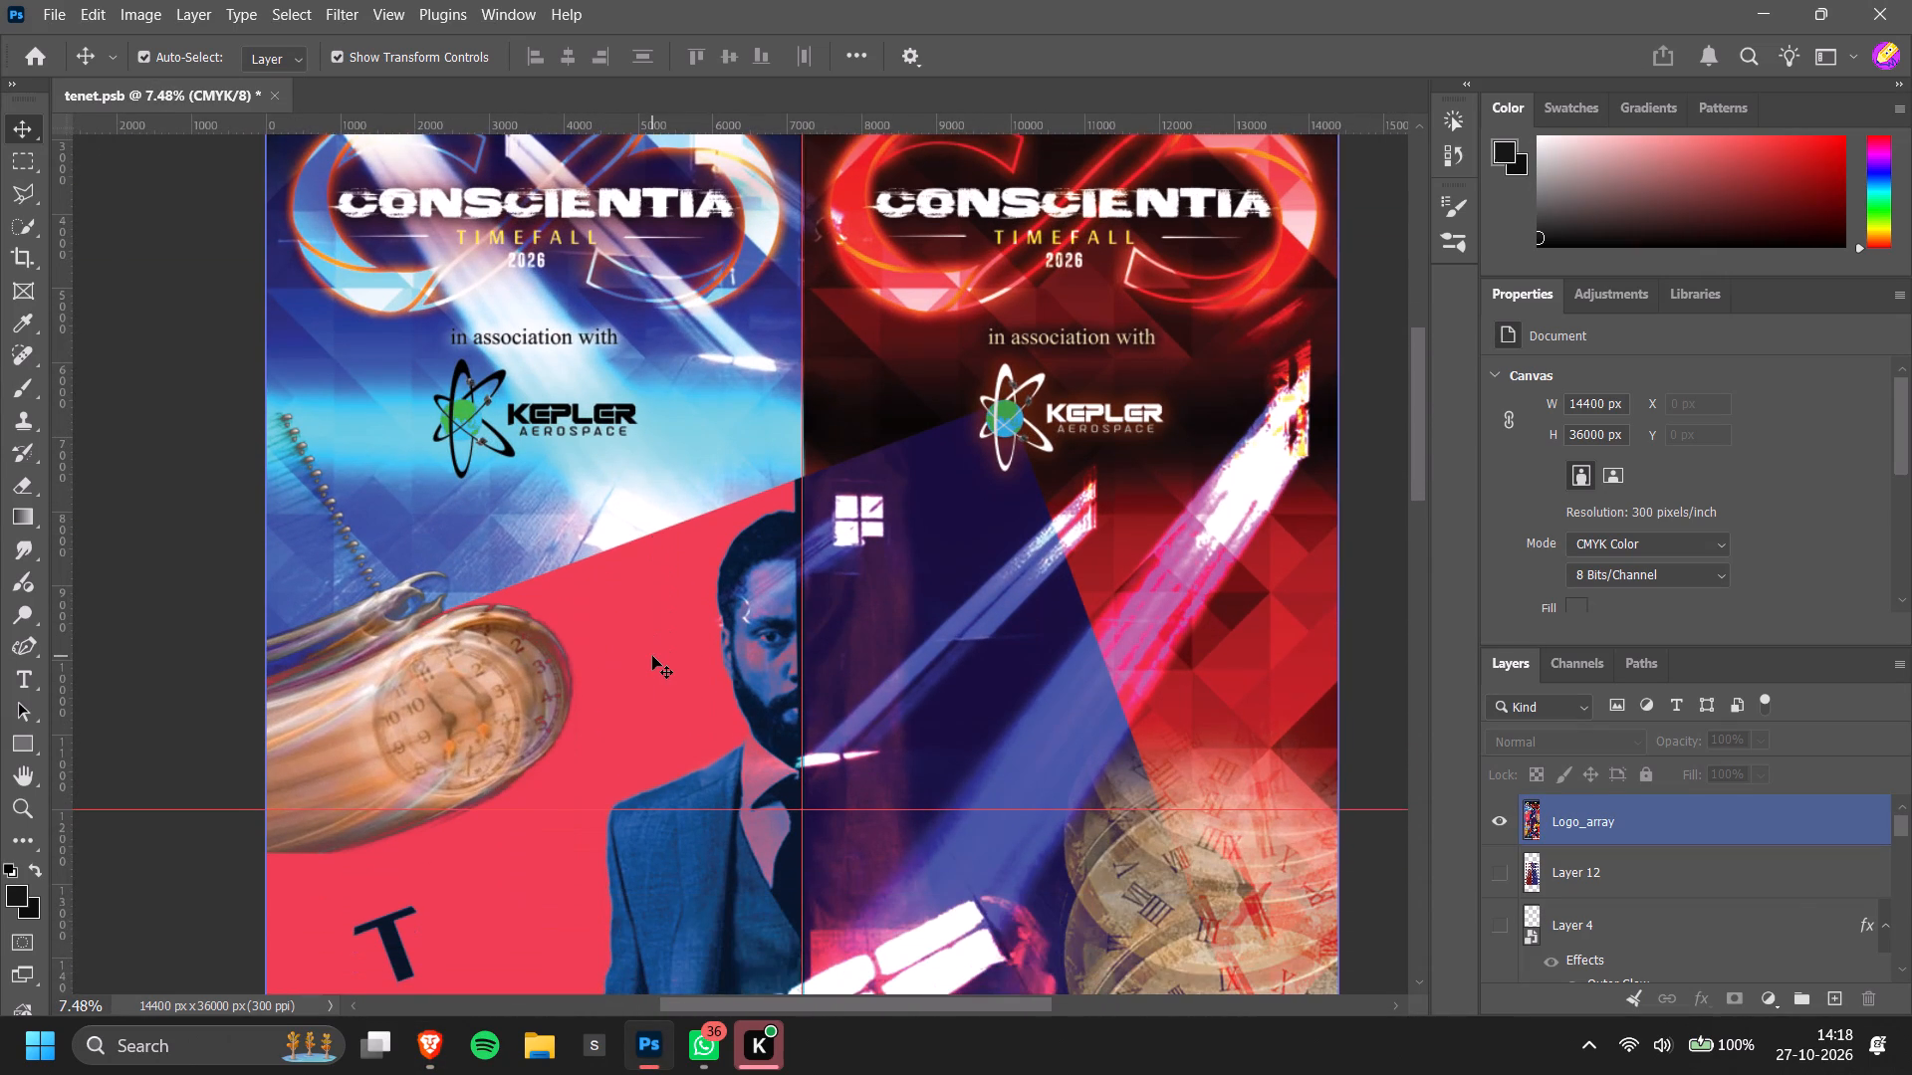
{"action": "left_click", "coordinate": [352, 661]}
{"action": "scroll", "coordinate": [352, 661], "scroll_direction": "down", "scroll_amount": 10, "text": "alt"}
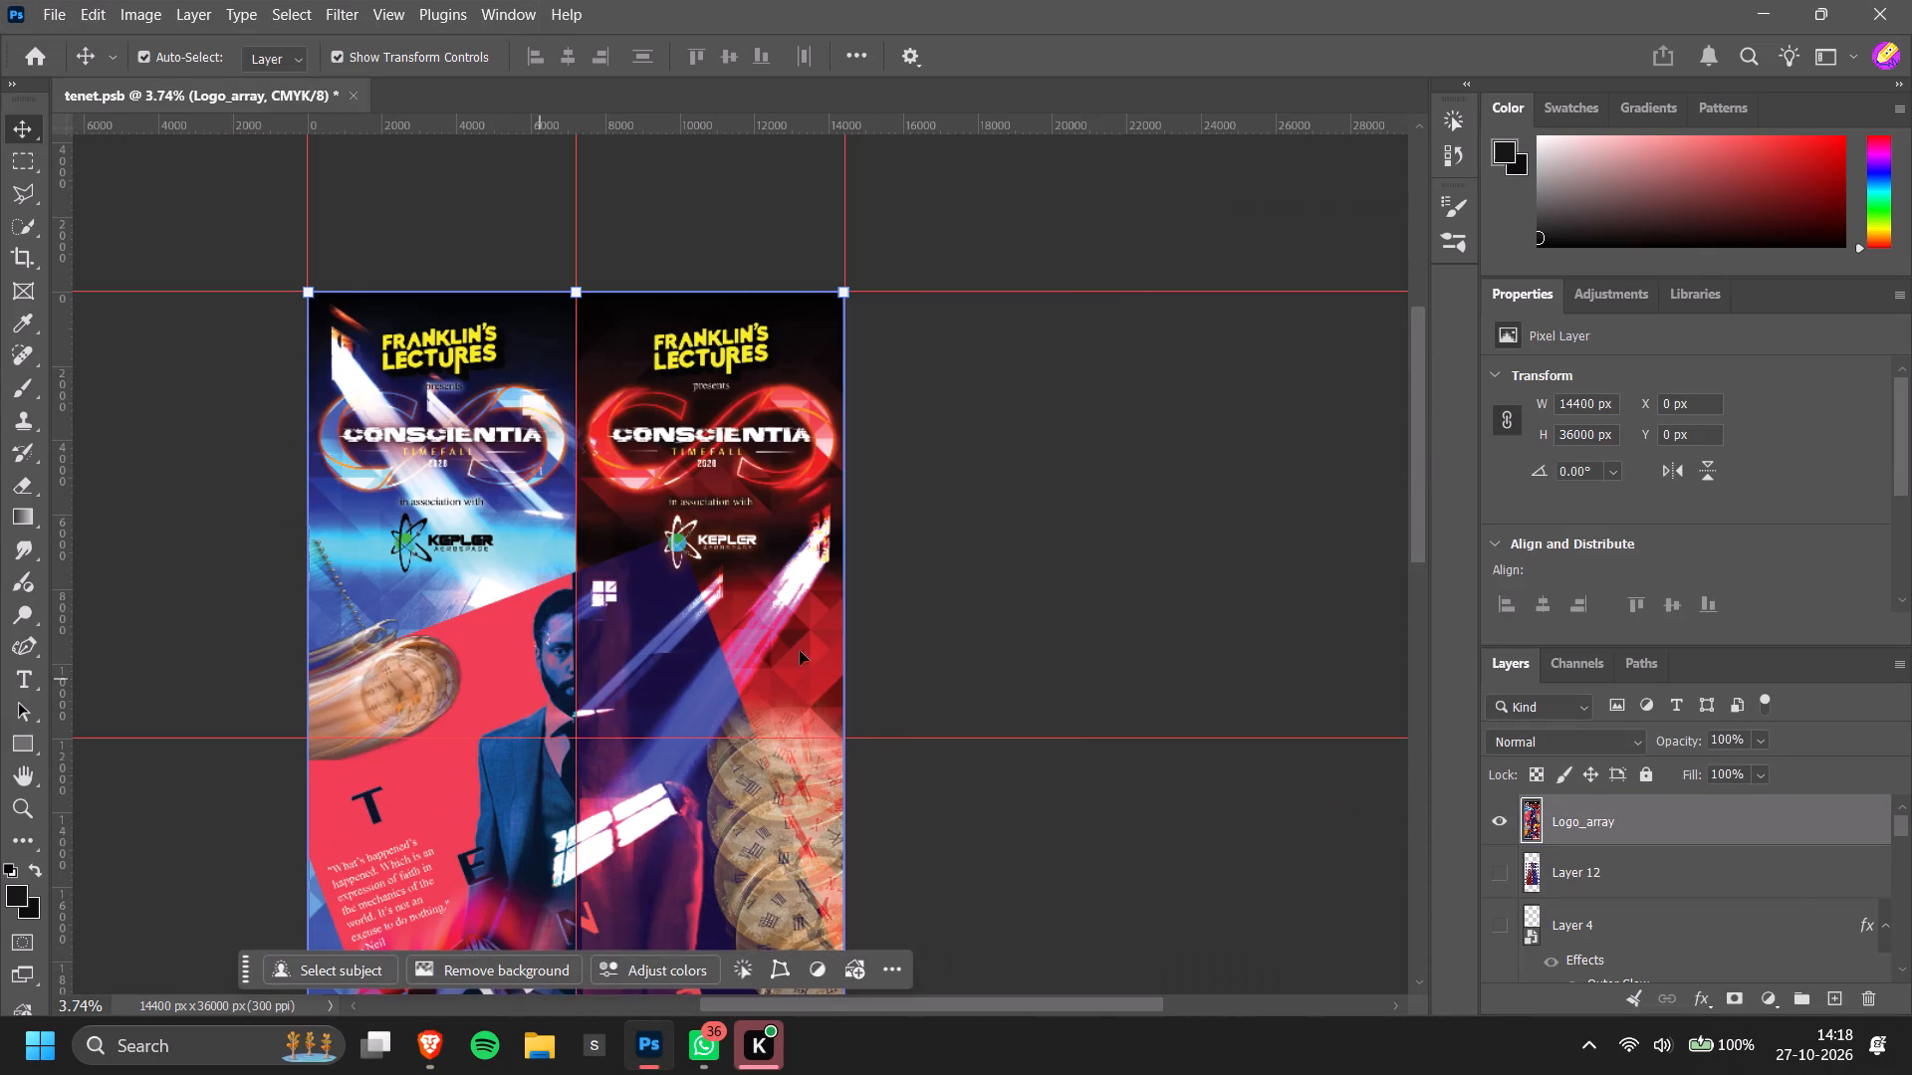
{"action": "left_click", "coordinate": [1079, 586]}
{"action": "scroll", "coordinate": [1079, 586], "scroll_direction": "up", "scroll_amount": 10, "text": "ctrl"}
{"action": "scroll", "coordinate": [1085, 585], "scroll_direction": "down", "scroll_amount": 17}
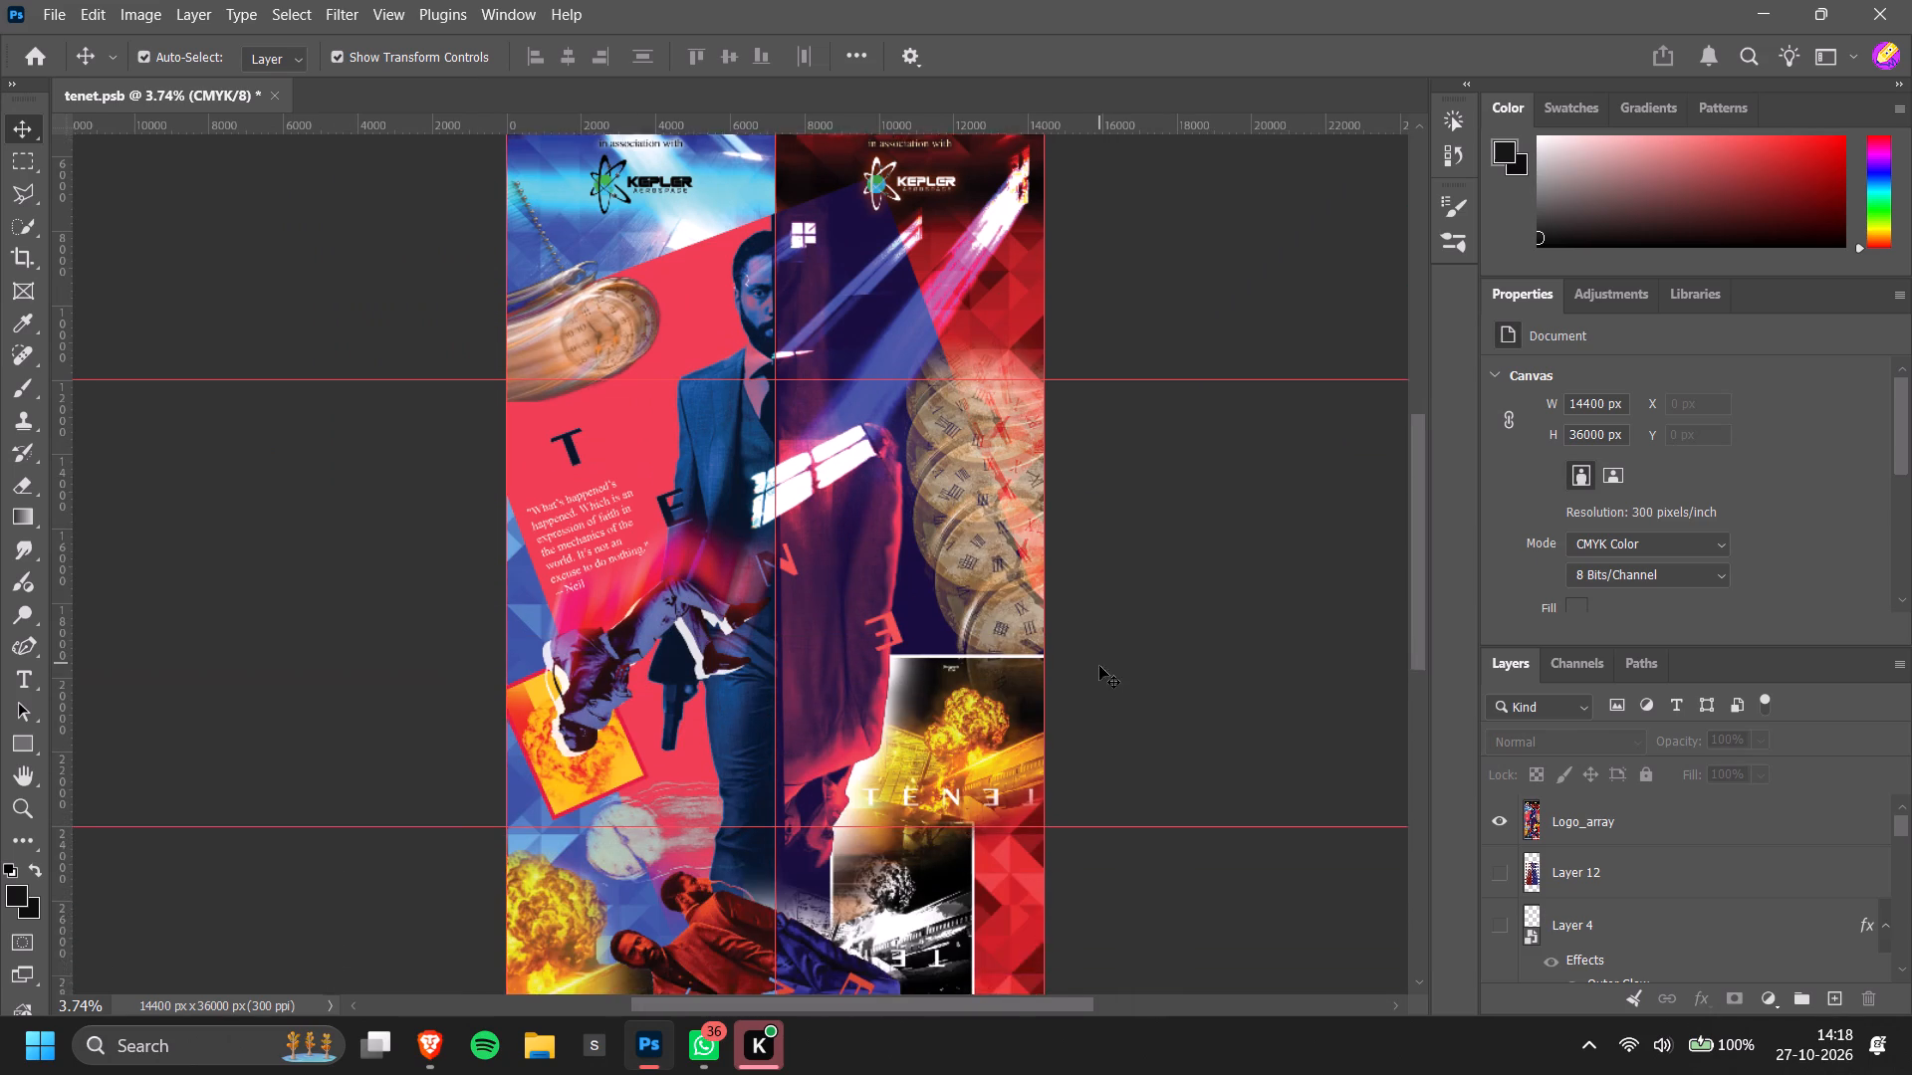
{"action": "scroll", "coordinate": [1099, 666], "scroll_direction": "down", "scroll_amount": 18}
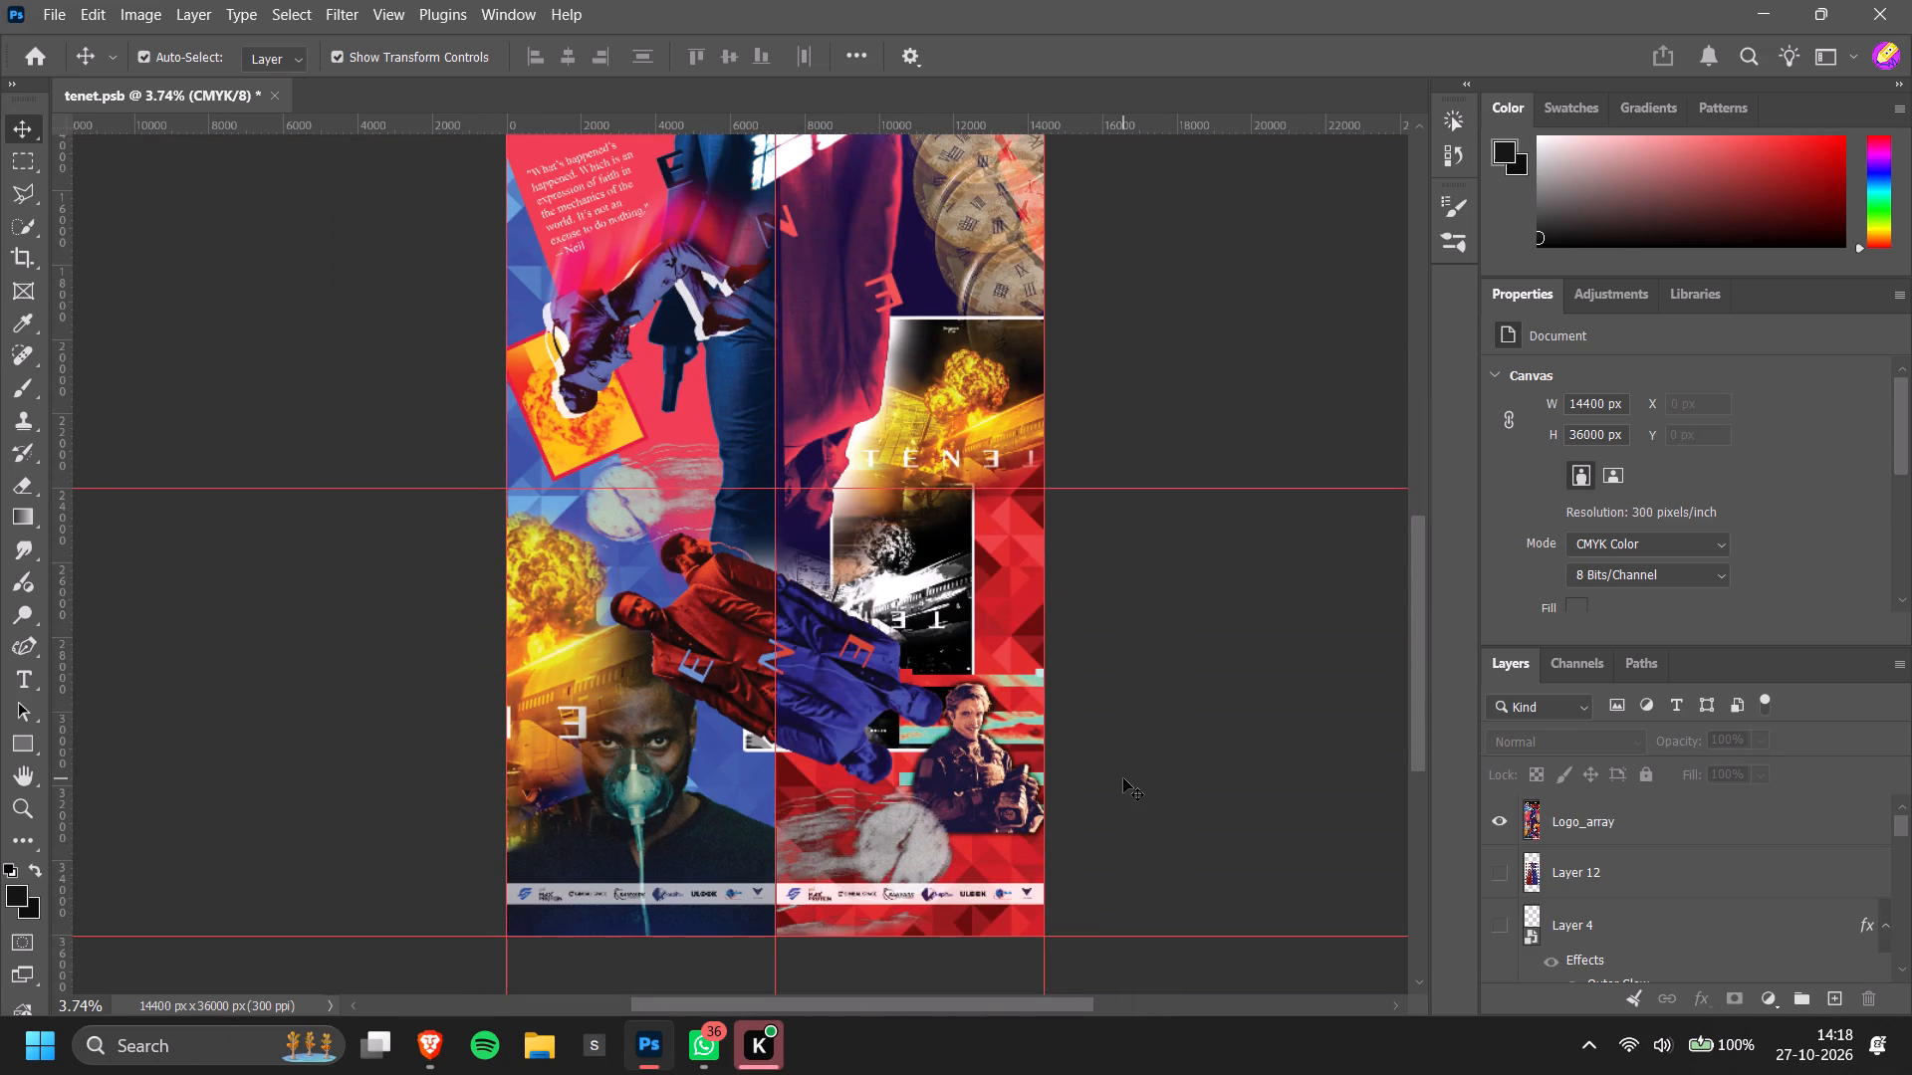
{"action": "scroll", "coordinate": [746, 919], "scroll_direction": "up", "scroll_amount": 5, "text": "alt"}
{"action": "scroll", "coordinate": [738, 916], "scroll_direction": "down", "scroll_amount": 3}
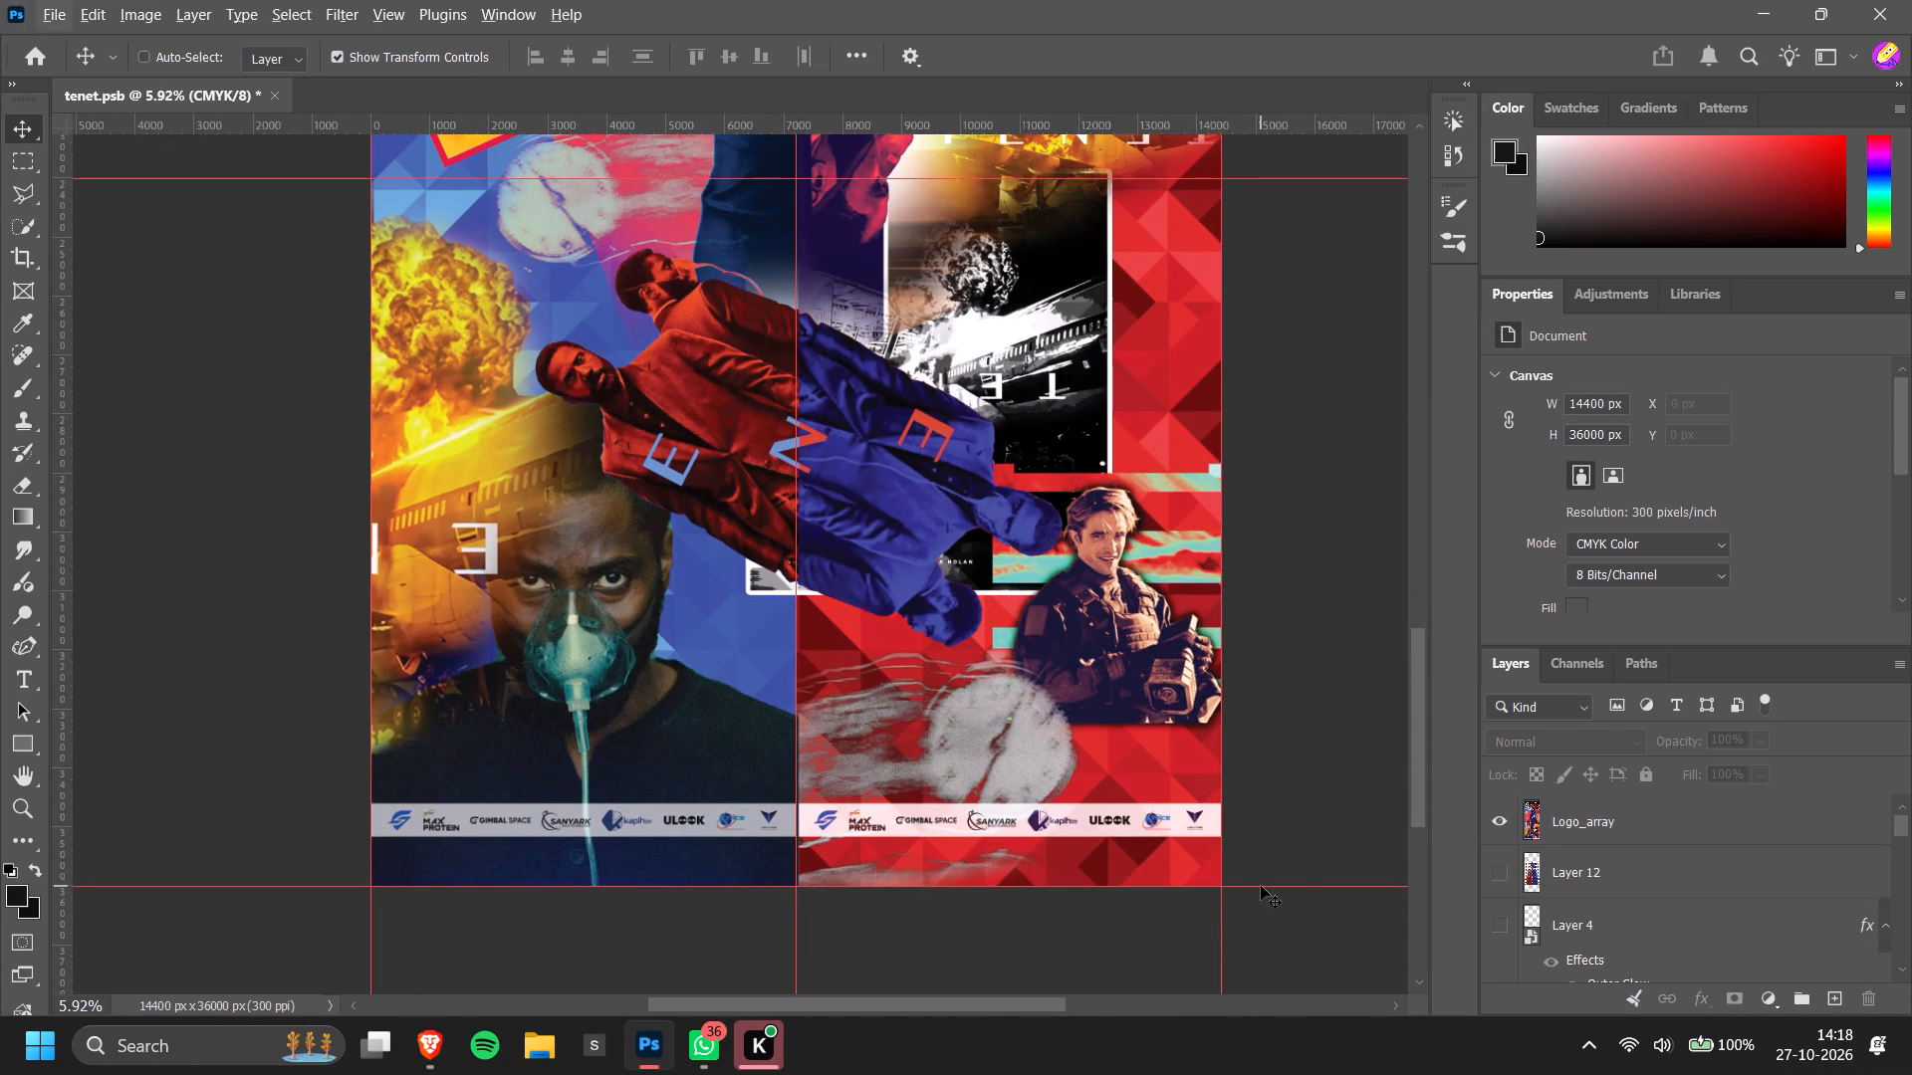
{"action": "scroll", "coordinate": [1290, 869], "scroll_direction": "down", "scroll_amount": 3, "text": "ctrl"}
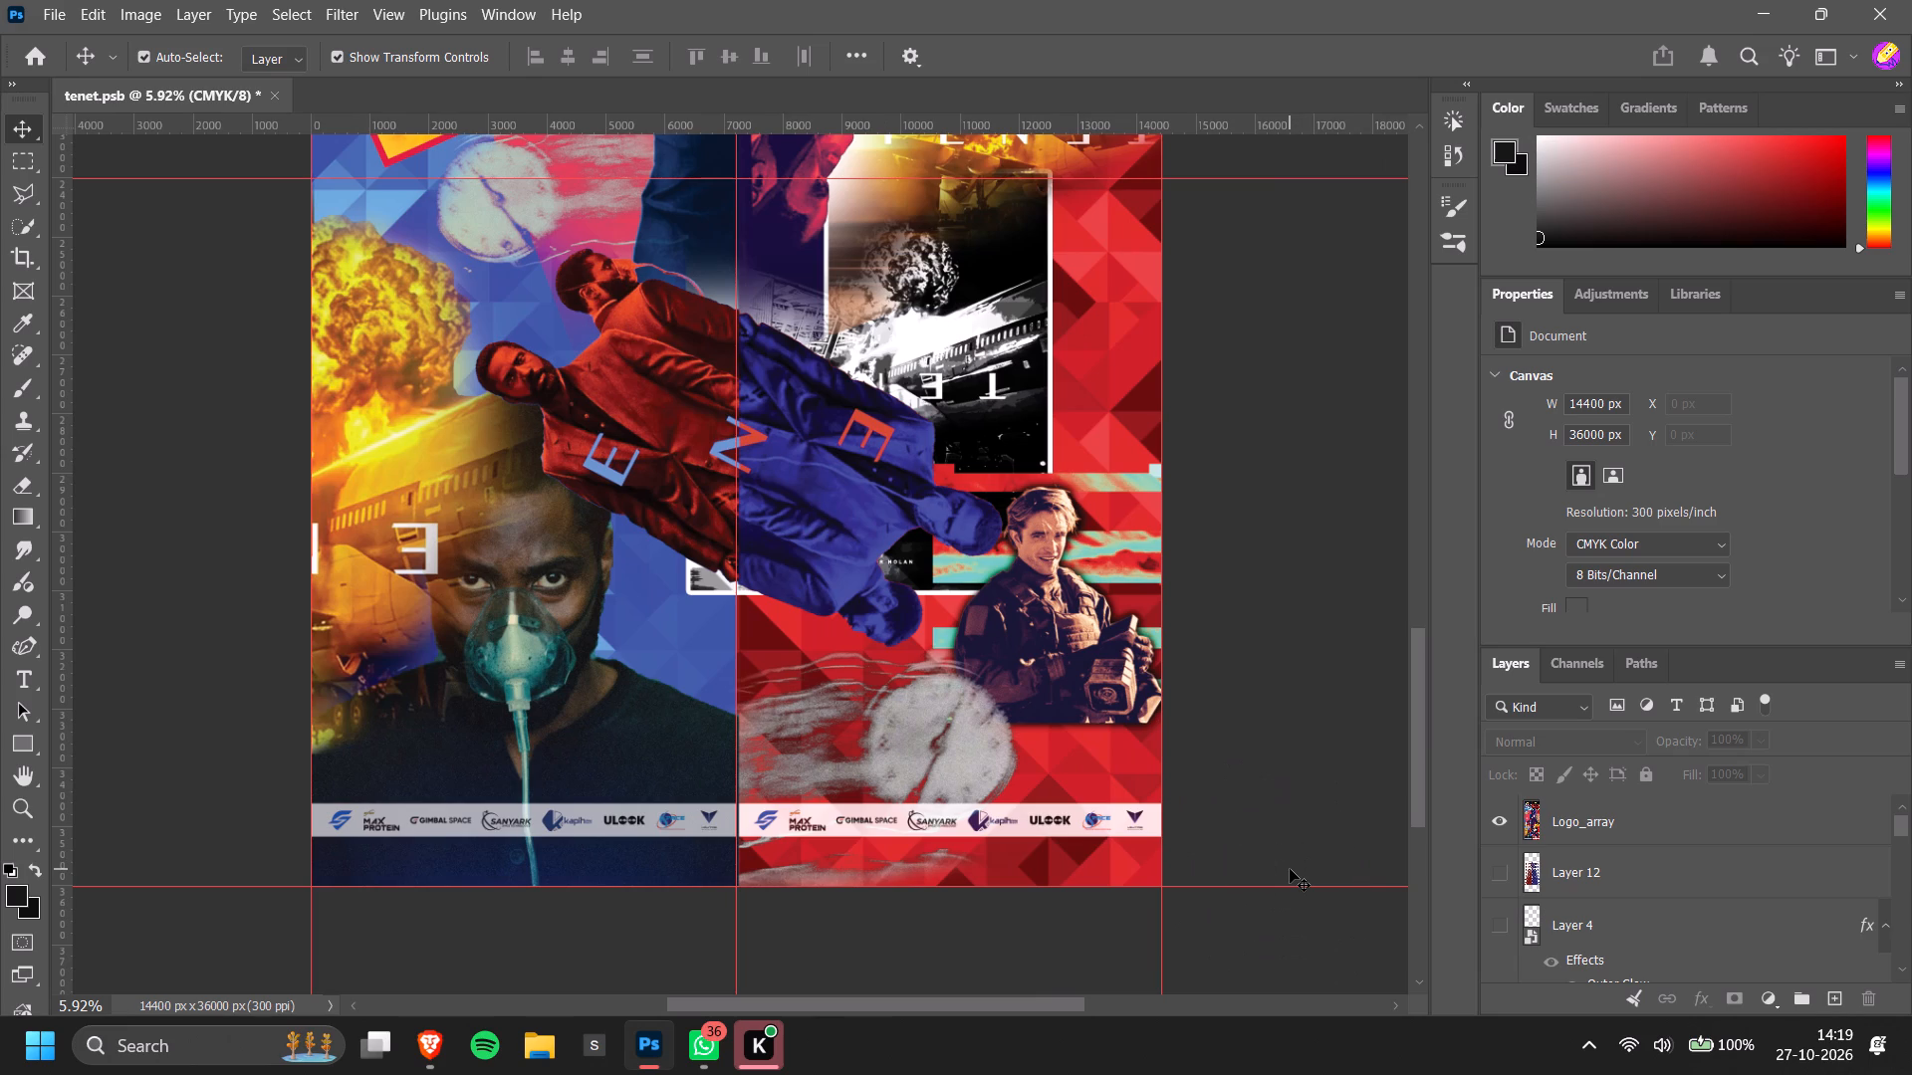
{"action": "scroll", "coordinate": [1131, 875], "scroll_direction": "up", "scroll_amount": 4, "text": "alt"}
{"action": "scroll", "coordinate": [1131, 875], "scroll_direction": "up", "scroll_amount": 7, "text": "ctrl"}
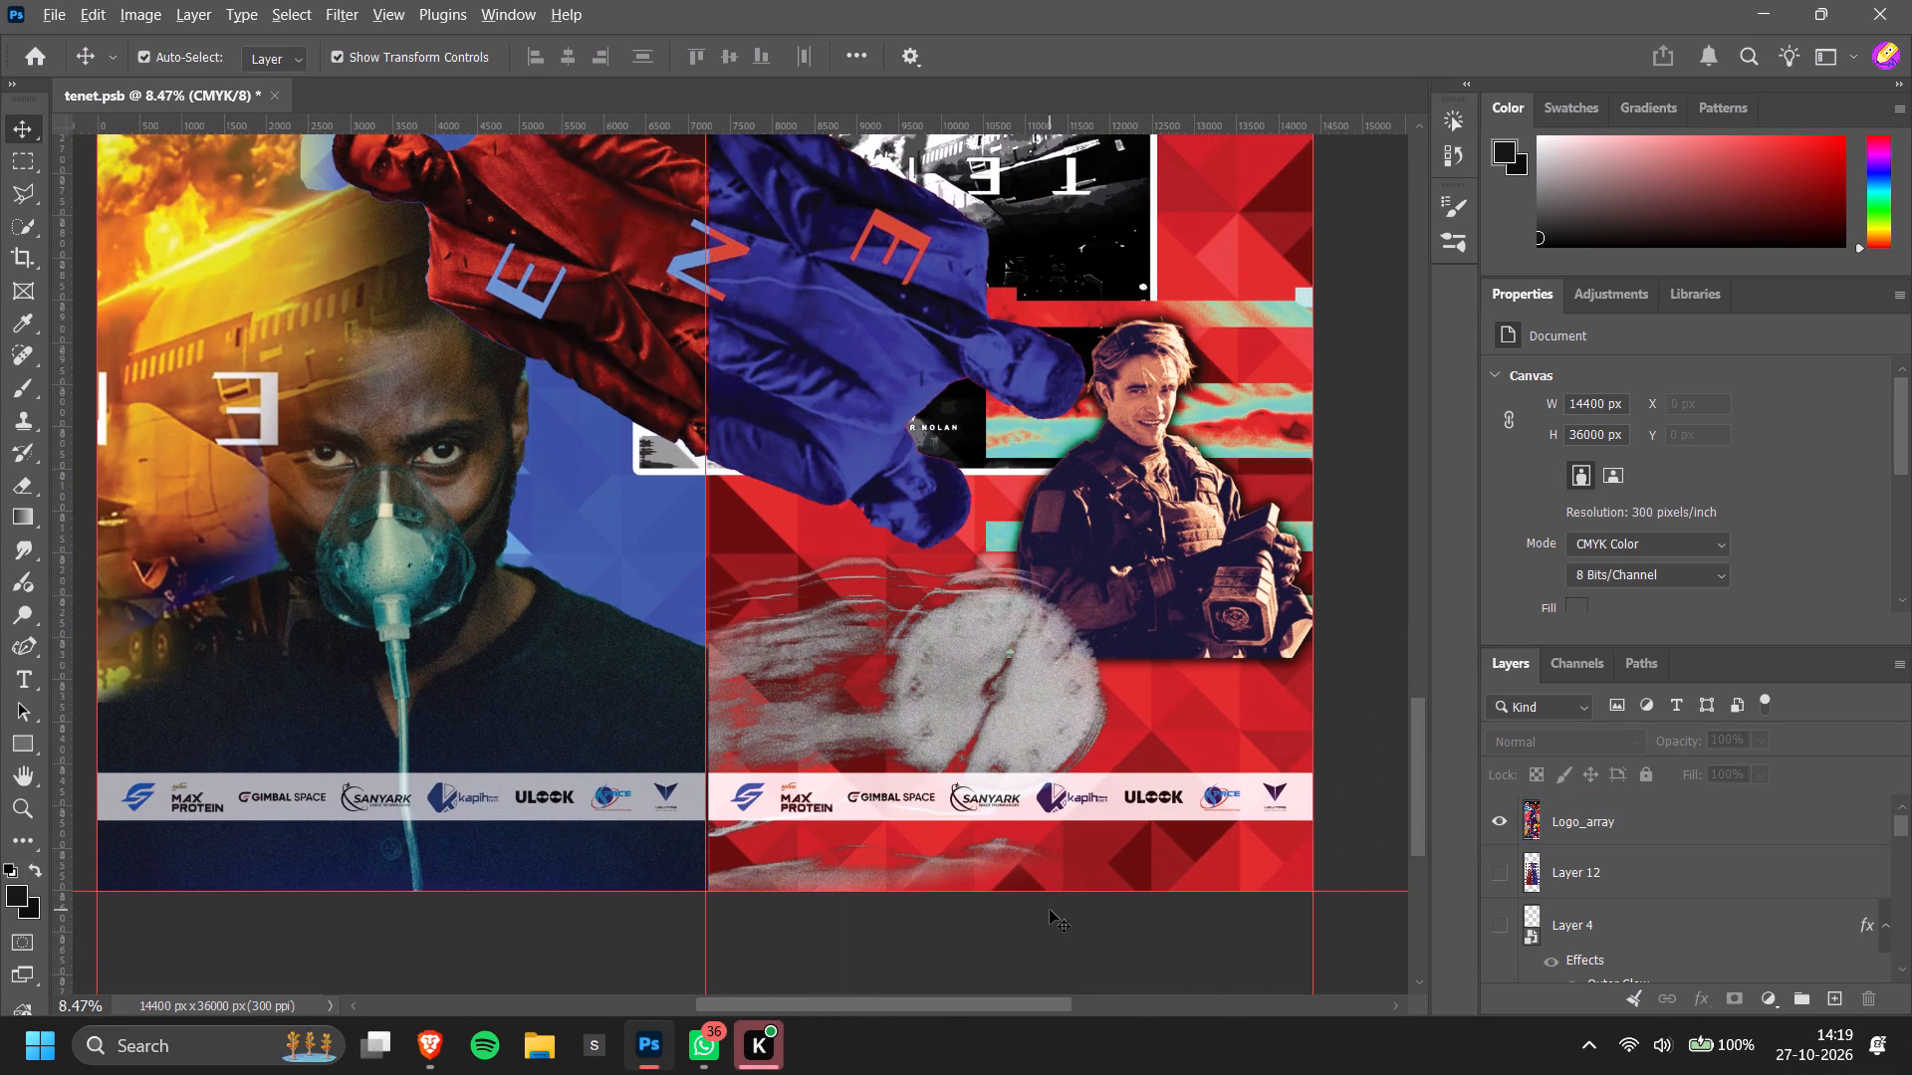
{"action": "scroll", "coordinate": [1050, 910], "scroll_direction": "down", "scroll_amount": 9, "text": "alt"}
{"action": "scroll", "coordinate": [1050, 910], "scroll_direction": "up", "scroll_amount": 5}
{"action": "scroll", "coordinate": [1162, 847], "scroll_direction": "up", "scroll_amount": 3}
{"action": "scroll", "coordinate": [1187, 804], "scroll_direction": "down", "scroll_amount": 3, "text": "alt"}
{"action": "scroll", "coordinate": [1187, 804], "scroll_direction": "up", "scroll_amount": 7}
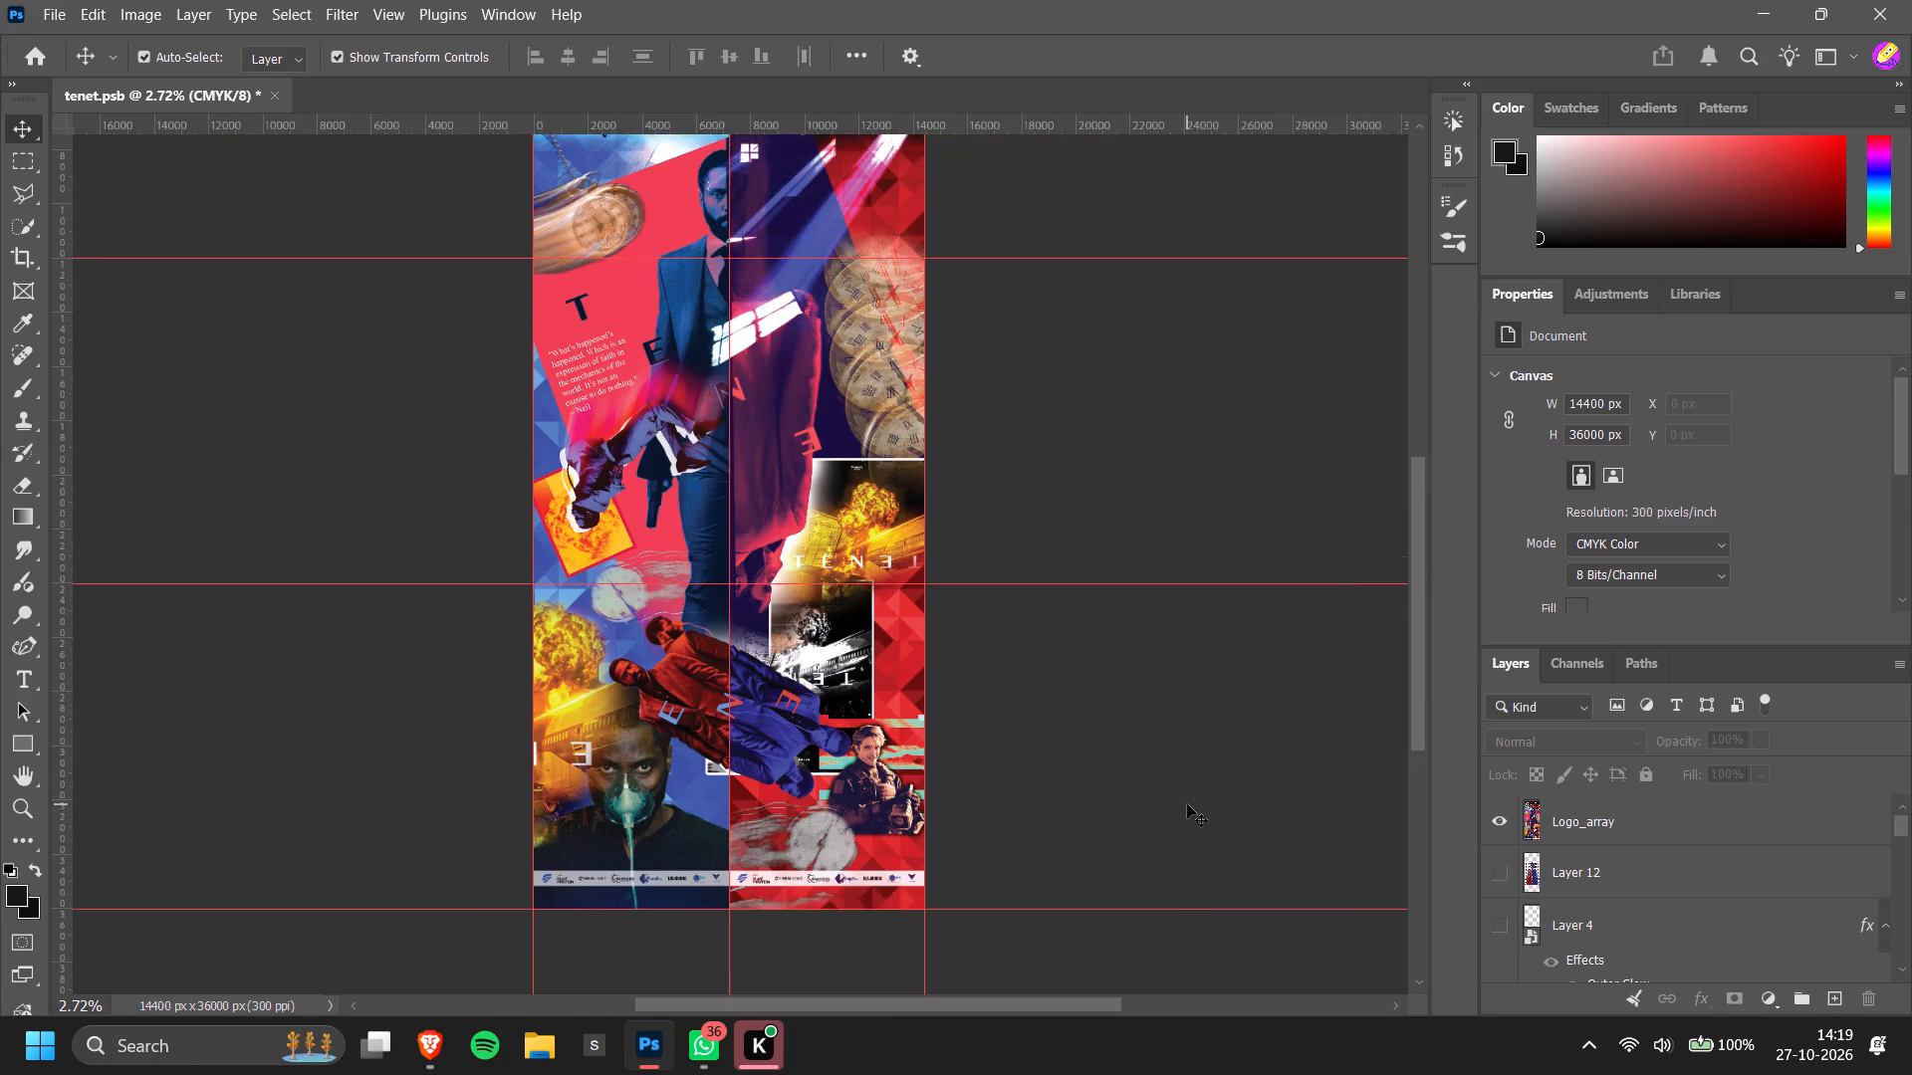
{"action": "scroll", "coordinate": [1187, 804], "scroll_direction": "up", "scroll_amount": 3}
{"action": "scroll", "coordinate": [1187, 804], "scroll_direction": "down", "scroll_amount": 3, "text": "alt"}
{"action": "scroll", "coordinate": [1187, 804], "scroll_direction": "up", "scroll_amount": 4}
{"action": "scroll", "coordinate": [1187, 804], "scroll_direction": "down", "scroll_amount": 2}
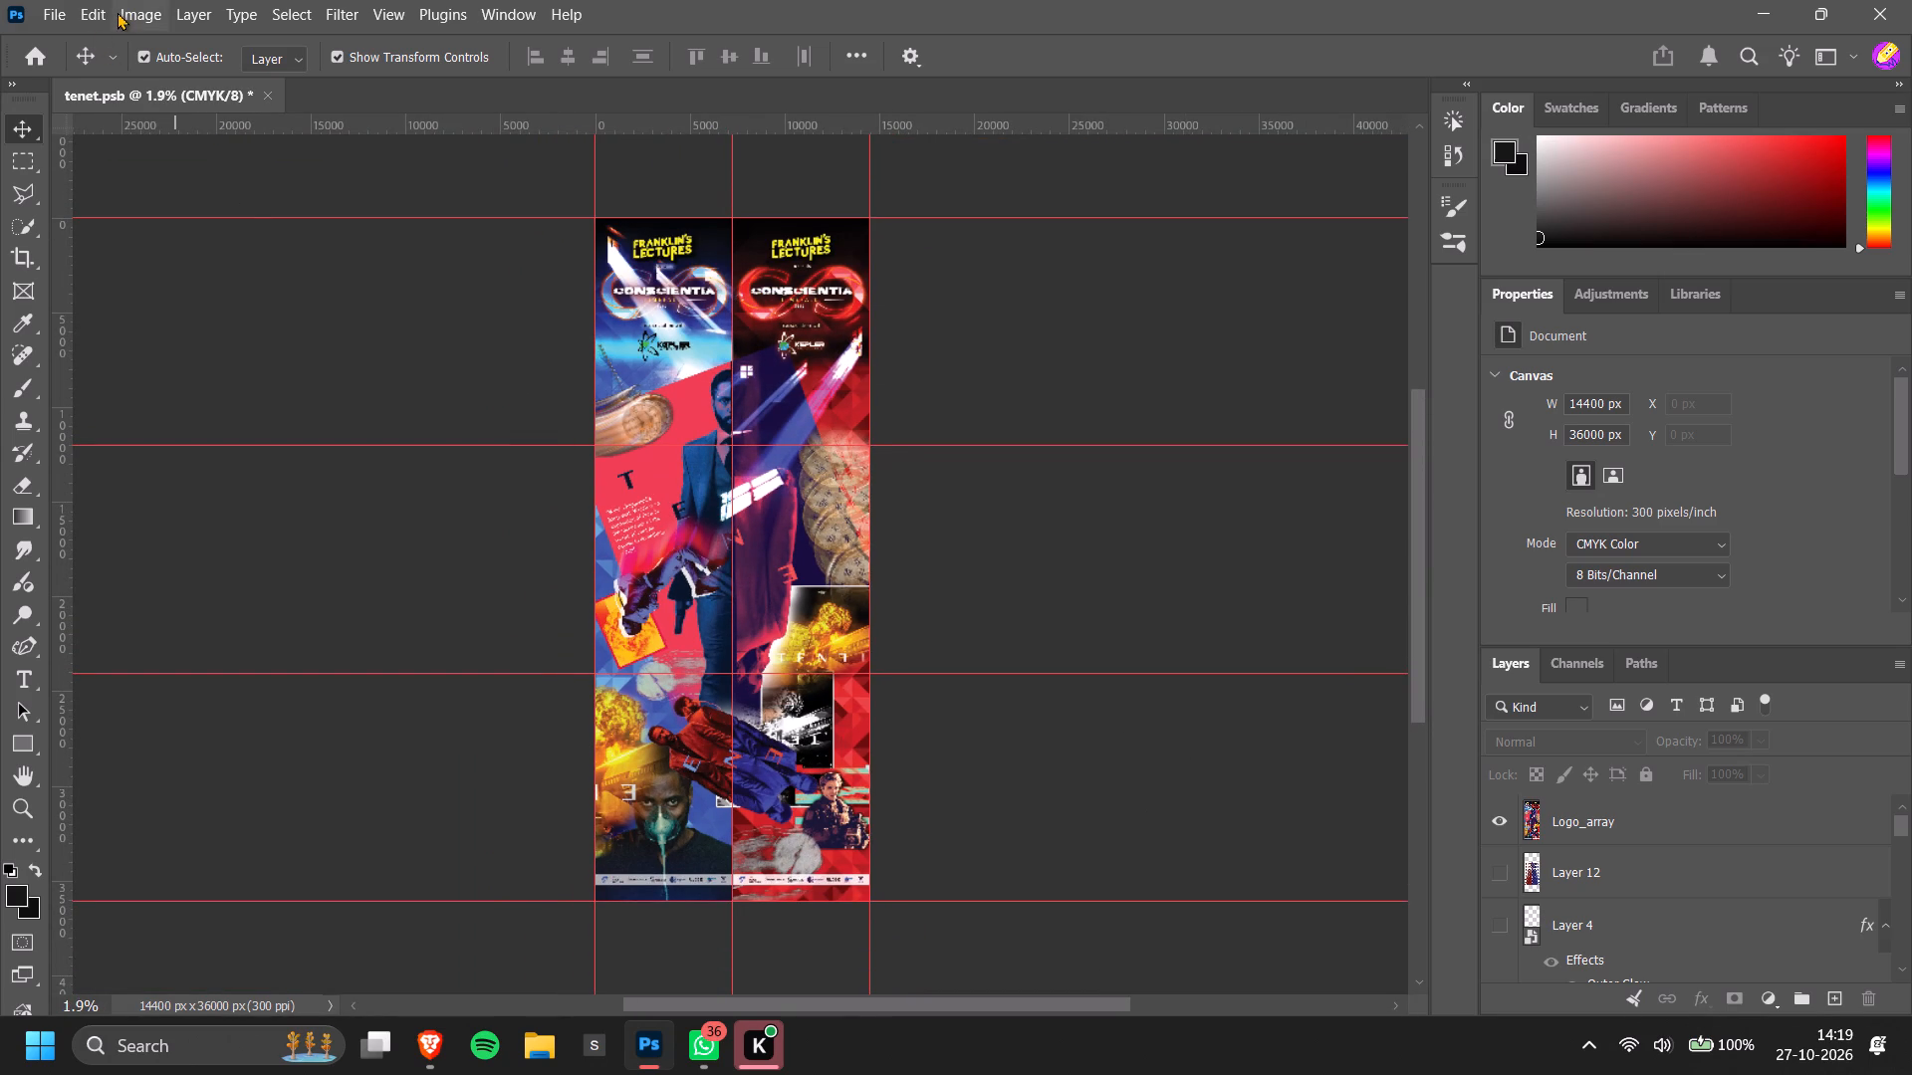
Open the Export As dialog for the tenet.psb banner.
{"action": "left_click", "coordinate": [64, 9]}
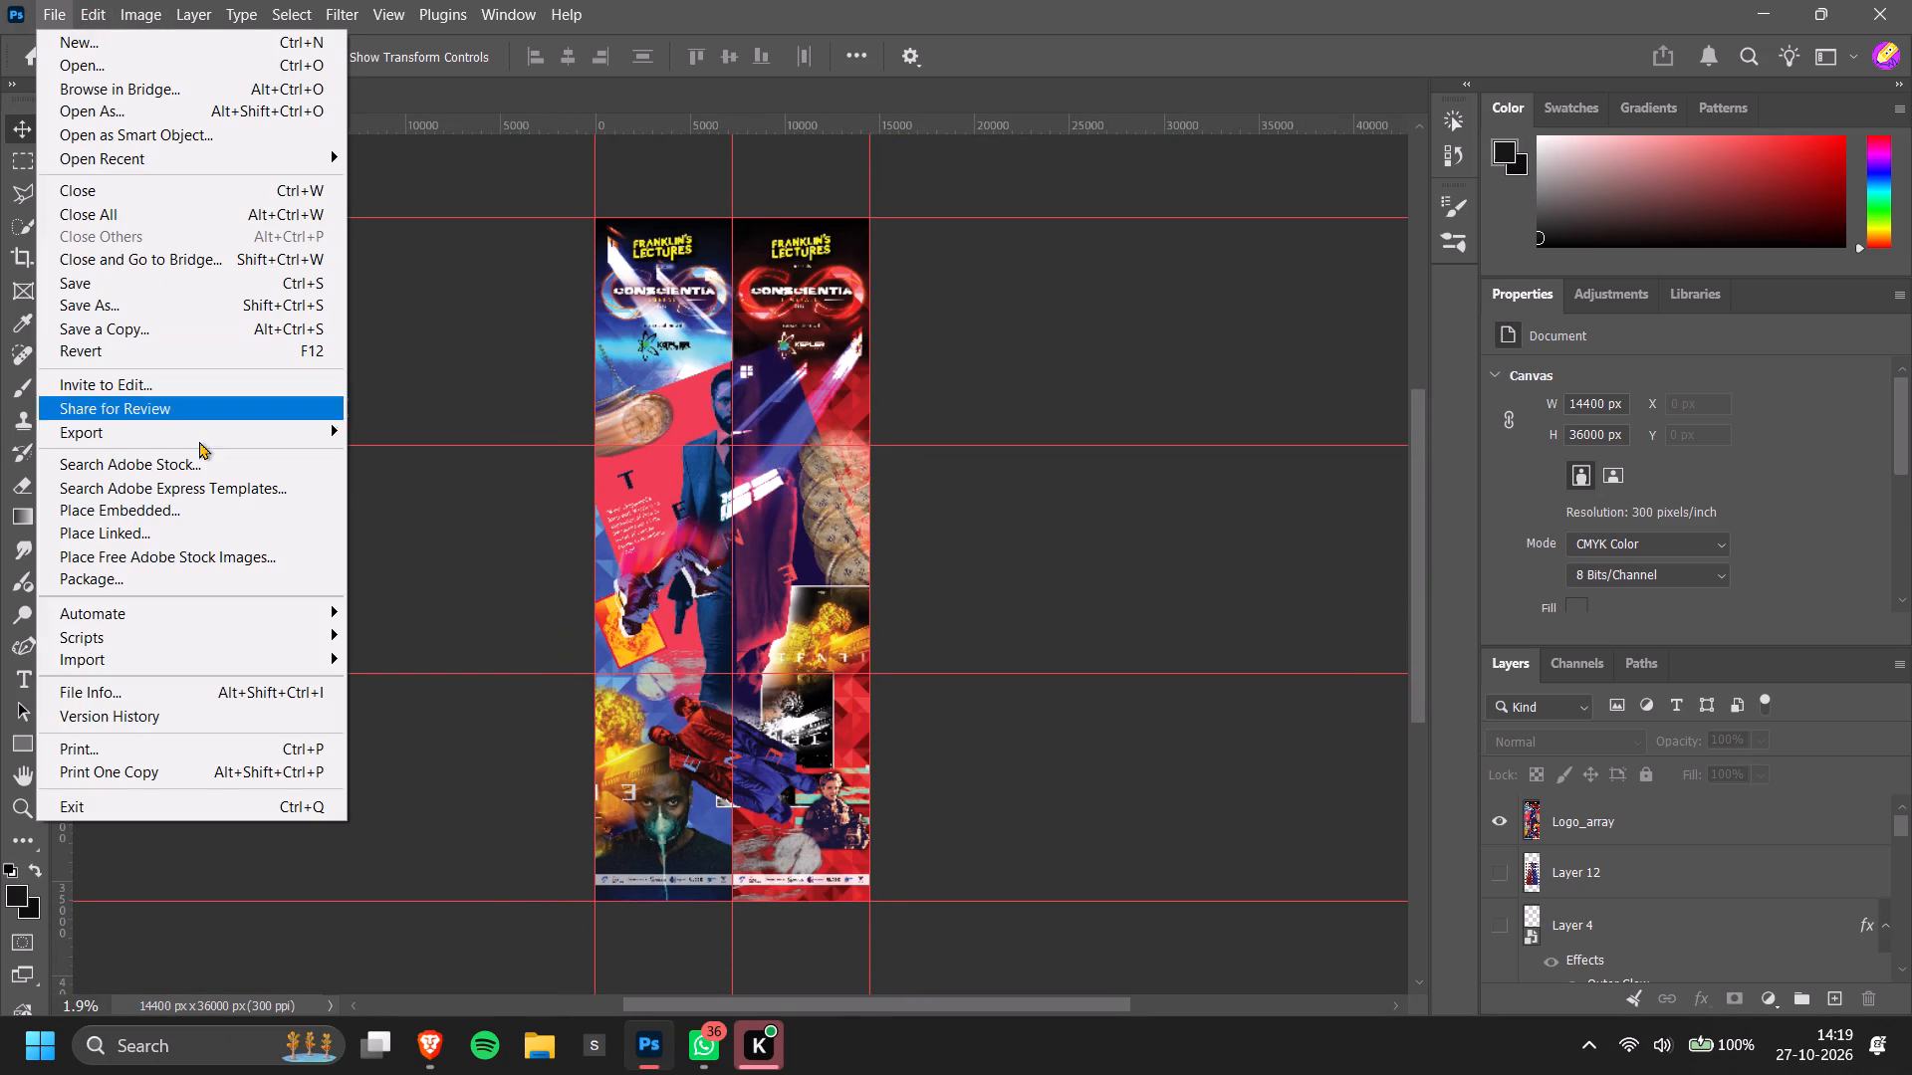
{"action": "left_click", "coordinate": [229, 434]}
{"action": "left_click", "coordinate": [465, 443]}
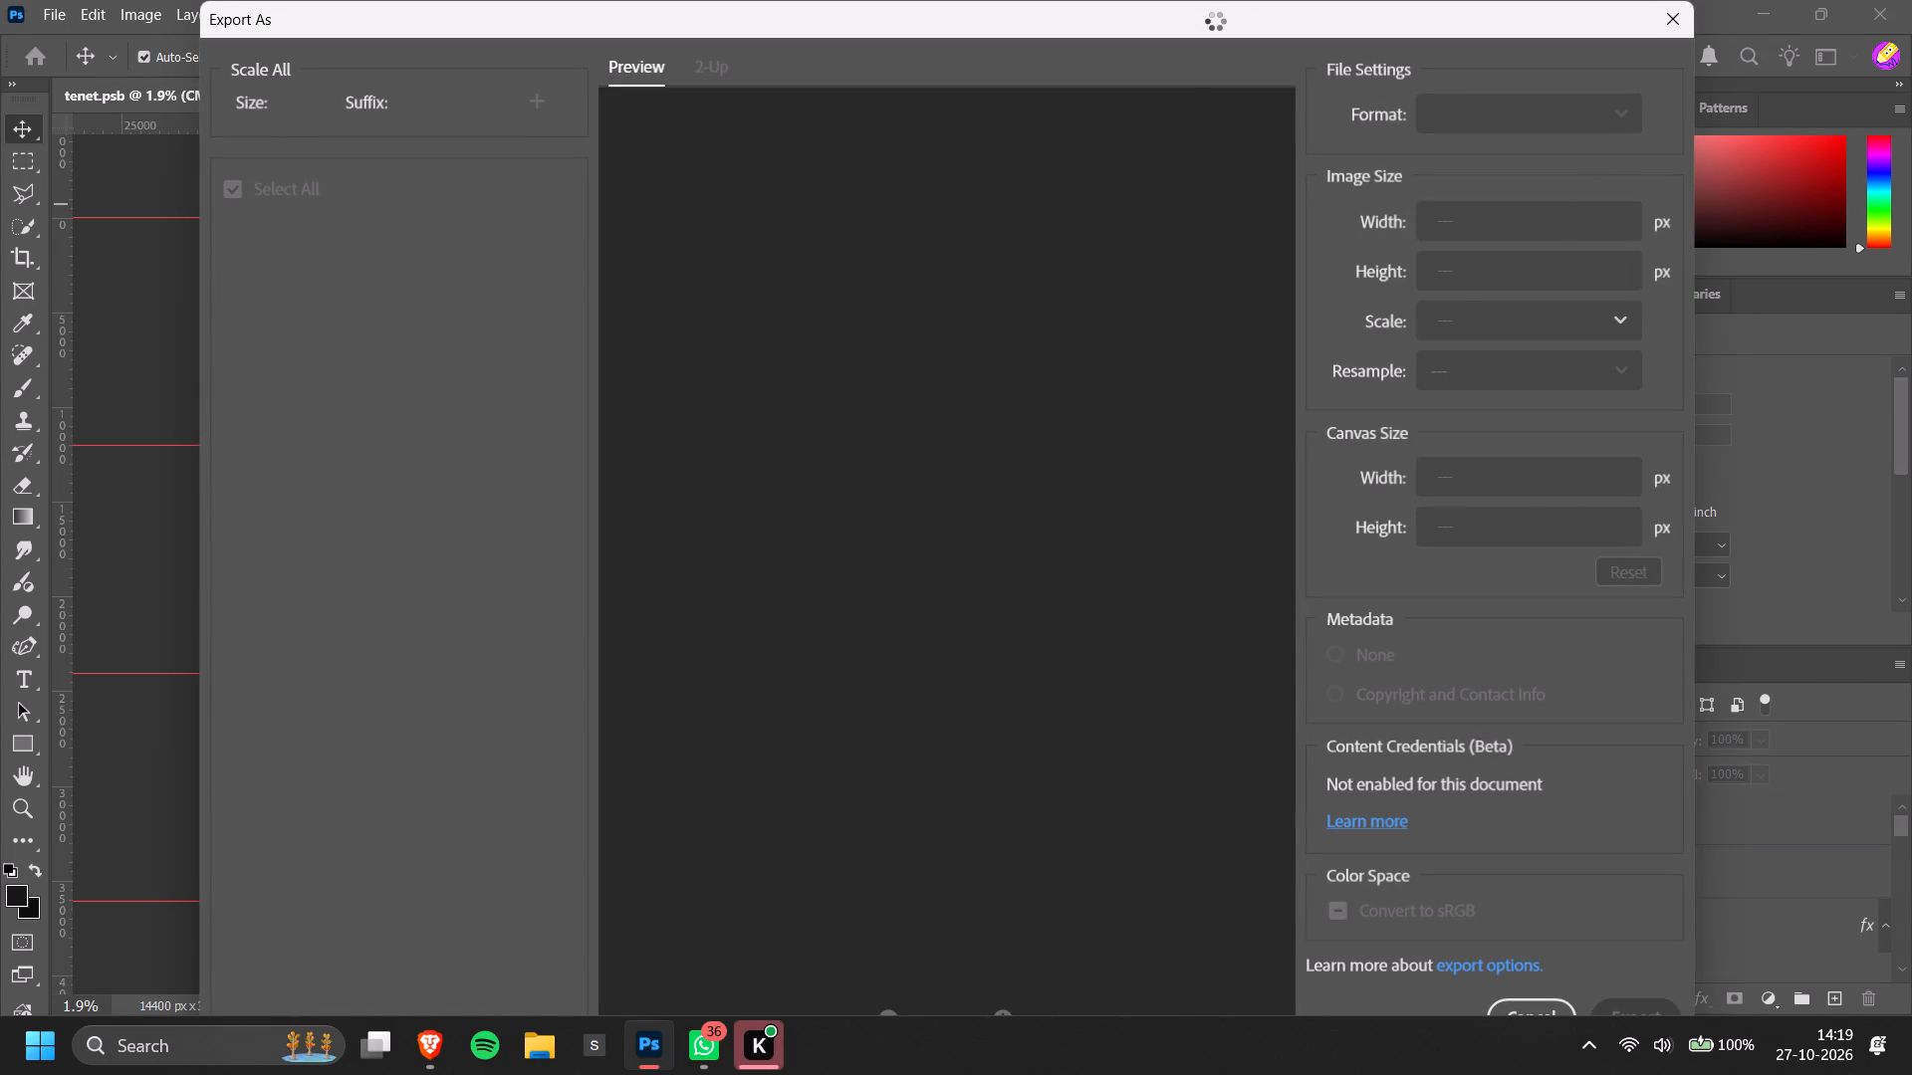
Close the browser tab with the PNG colour search and check back on the Photoshop export dialog.
{"action": "key", "text": "alt+Tab"}
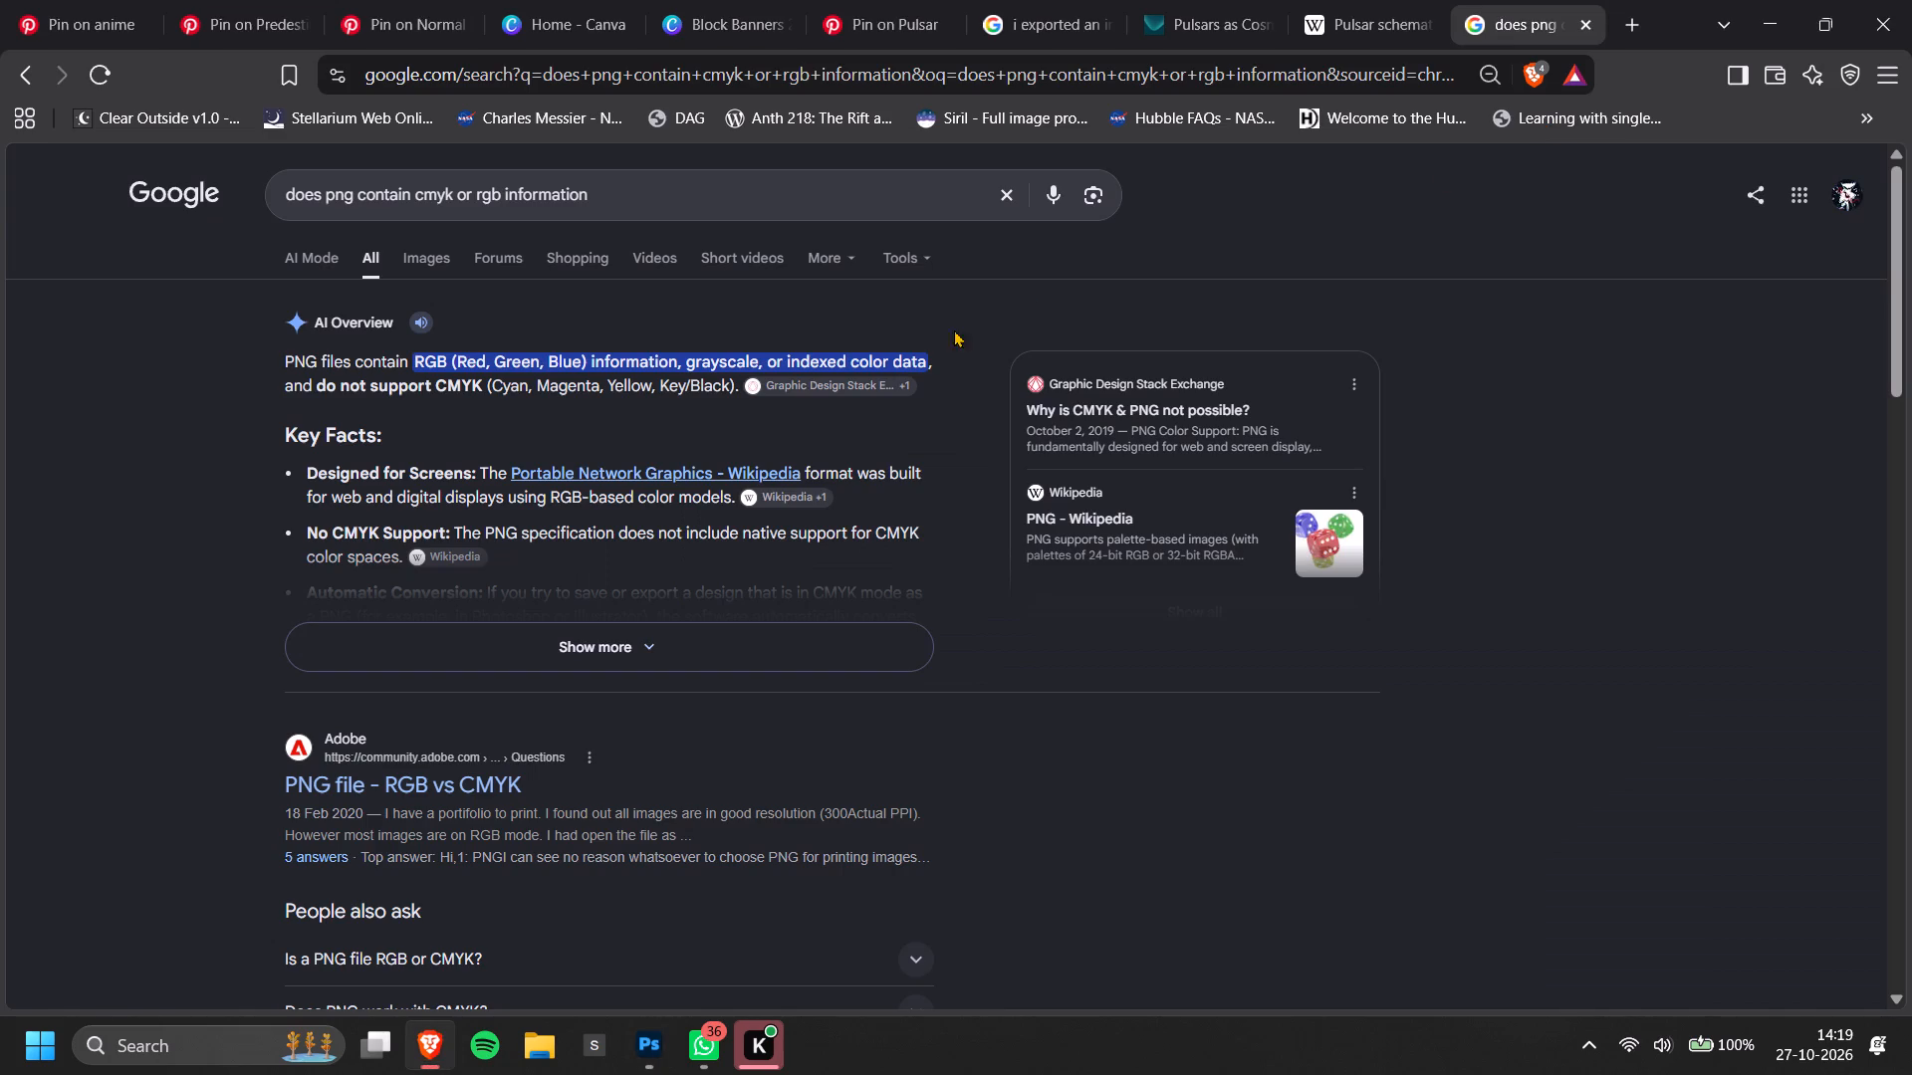
{"action": "key", "text": "alt+Tab"}
{"action": "key", "text": "alt+Tab"}
{"action": "left_click", "coordinate": [1587, 19]}
{"action": "key", "text": "alt+Tab"}
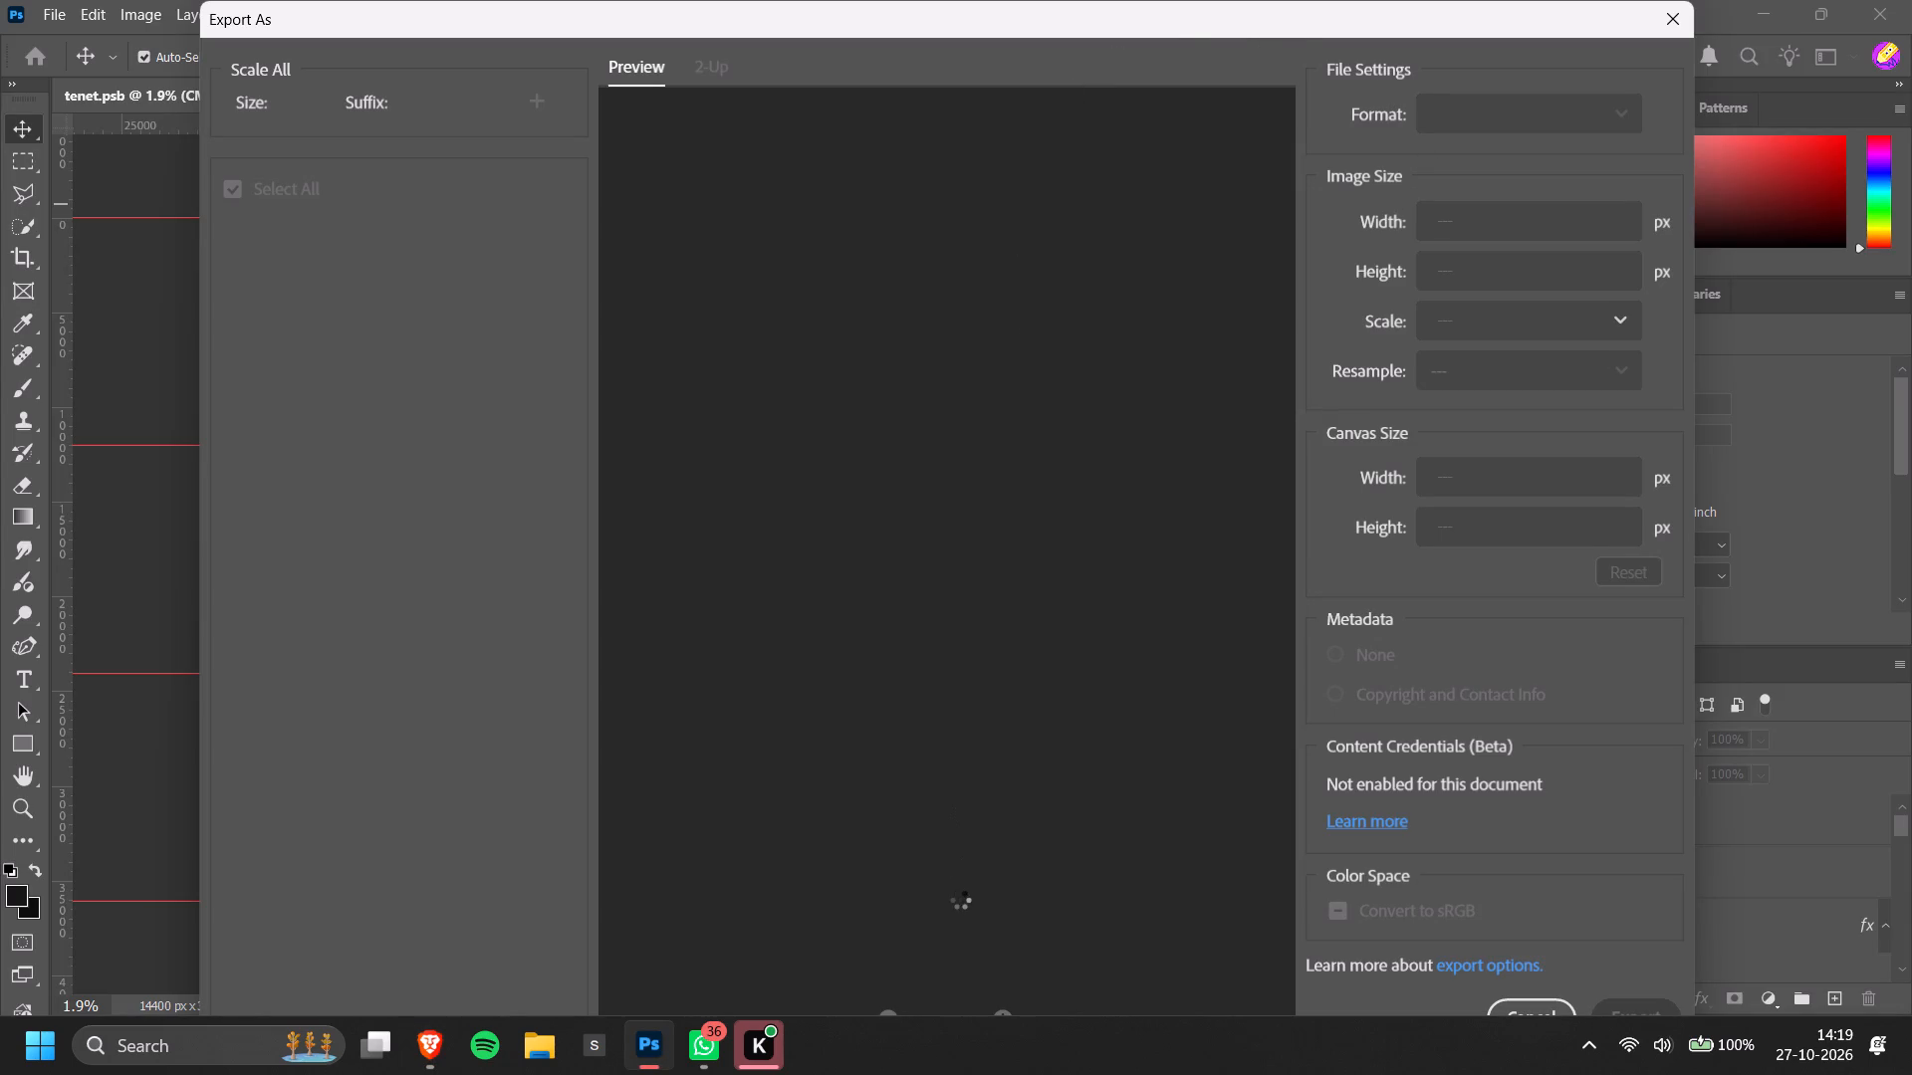
Switch to the Canva block banners, reselect the pulsar schematic on page 6, and reopen the Tracer app for it.
{"action": "key", "text": "alt+Tab"}
{"action": "left_click", "coordinate": [1567, 734]}
{"action": "scroll", "coordinate": [1524, 736], "scroll_direction": "down", "scroll_amount": 2, "text": "ctrl"}
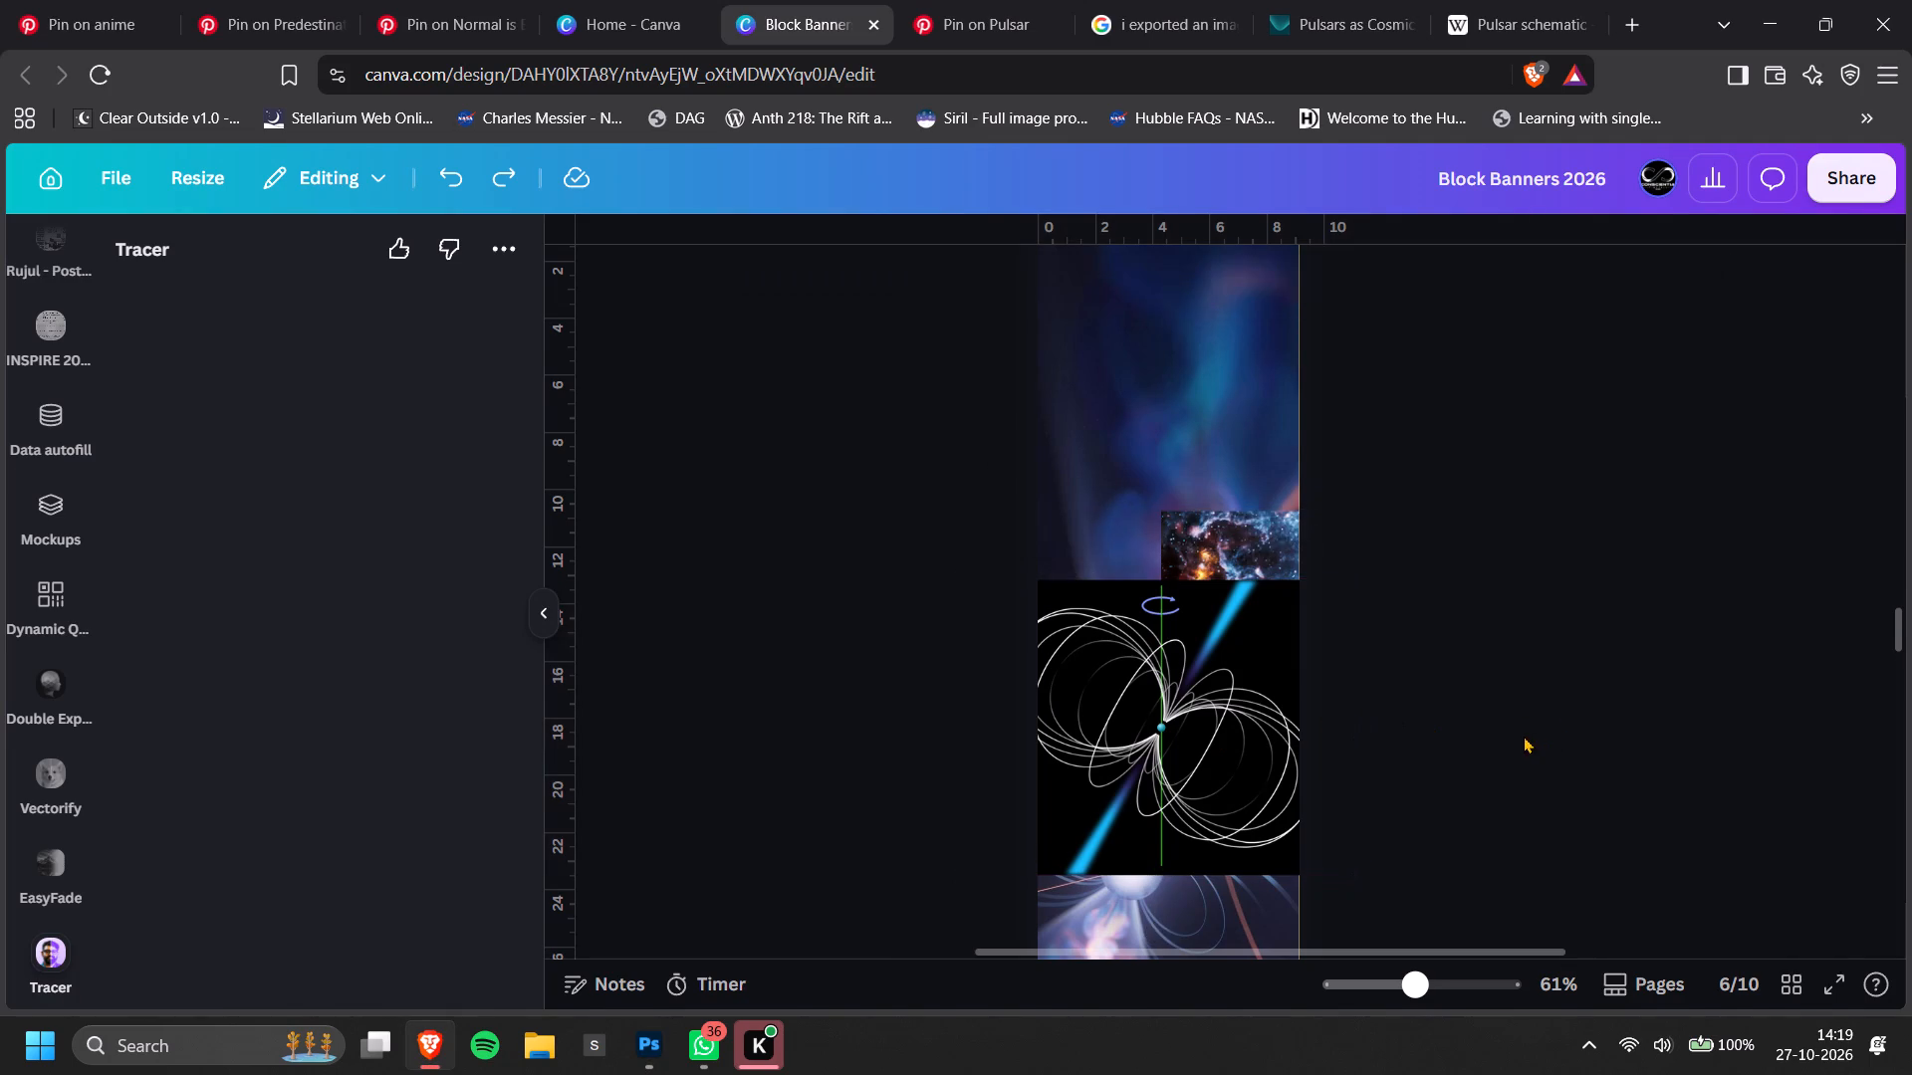
{"action": "left_click", "coordinate": [1240, 739]}
{"action": "left_click", "coordinate": [543, 621]}
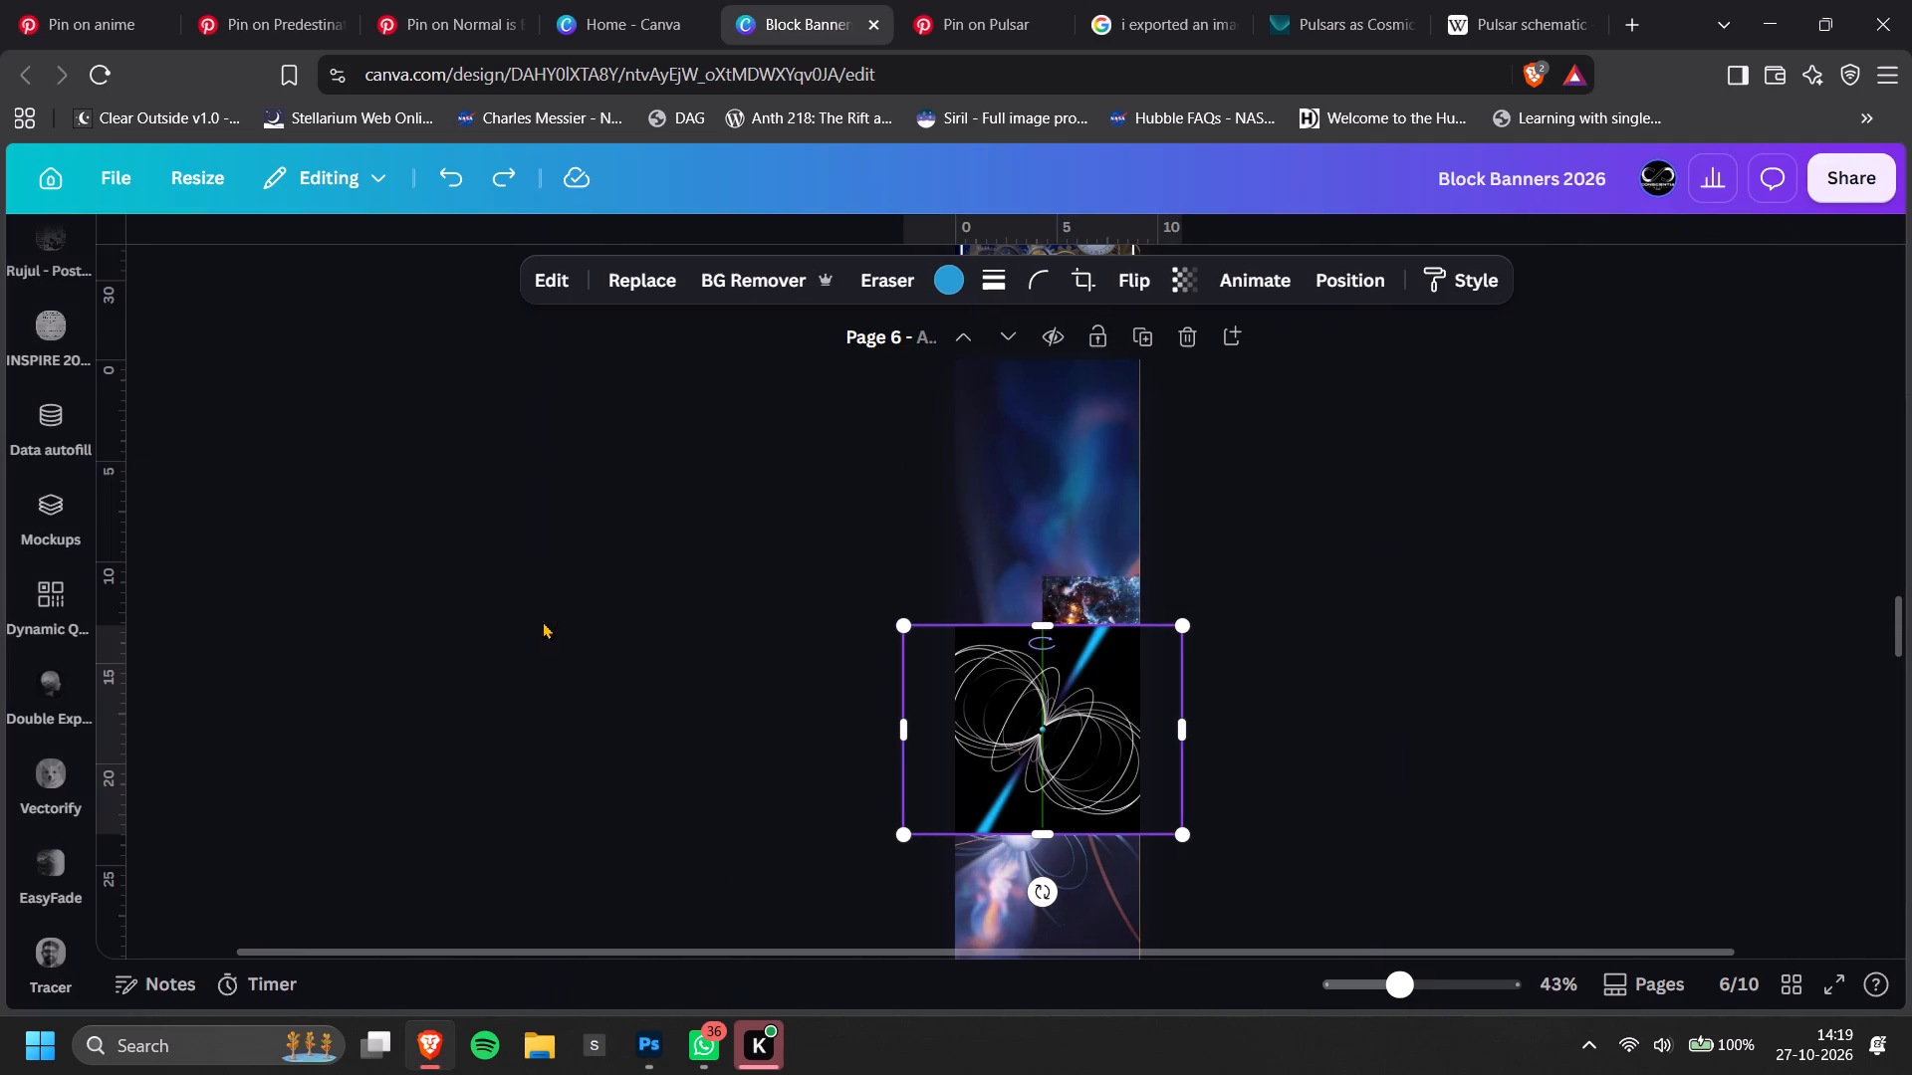
{"action": "scroll", "coordinate": [60, 591], "scroll_direction": "up", "scroll_amount": 5}
{"action": "scroll", "coordinate": [60, 591], "scroll_direction": "down", "scroll_amount": 3}
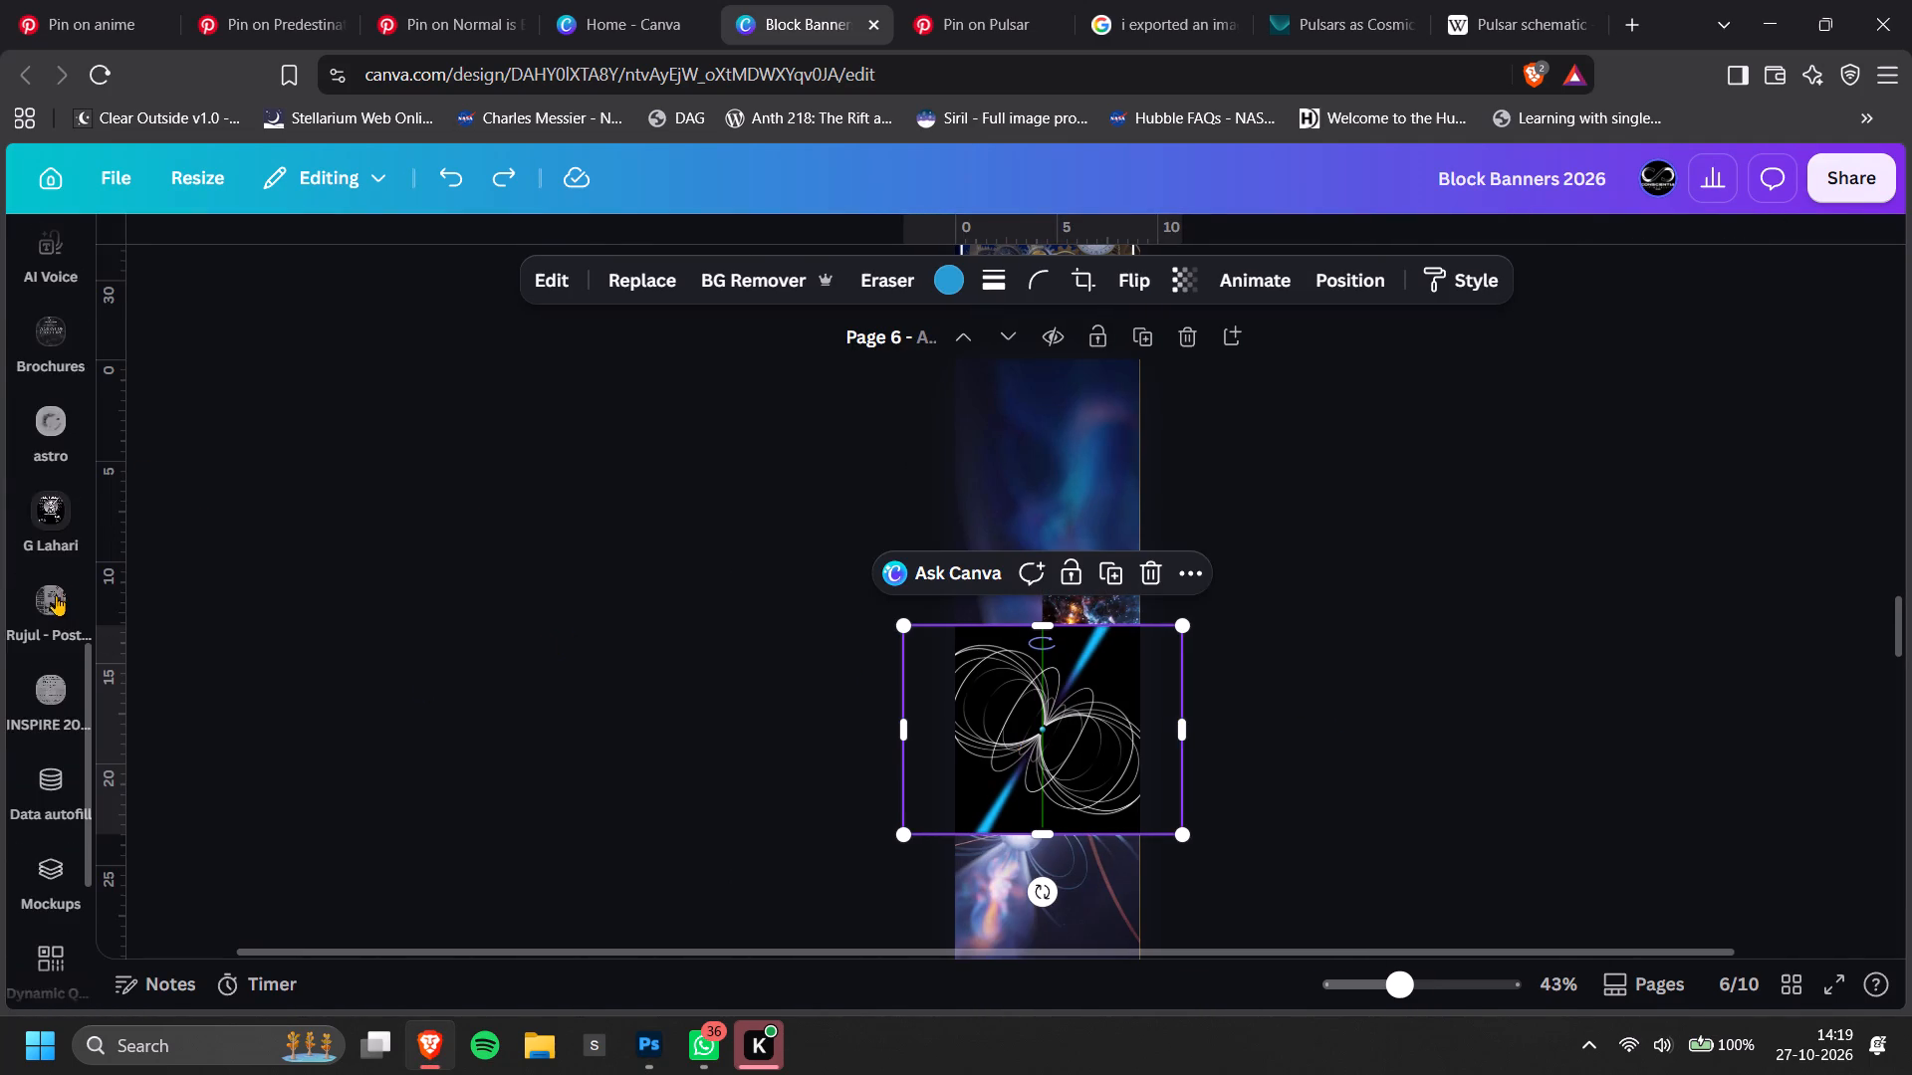
{"action": "scroll", "coordinate": [56, 596], "scroll_direction": "down", "scroll_amount": 5}
{"action": "scroll", "coordinate": [50, 604], "scroll_direction": "up", "scroll_amount": 1}
{"action": "scroll", "coordinate": [50, 604], "scroll_direction": "down", "scroll_amount": 9}
{"action": "scroll", "coordinate": [45, 806], "scroll_direction": "down", "scroll_amount": 2}
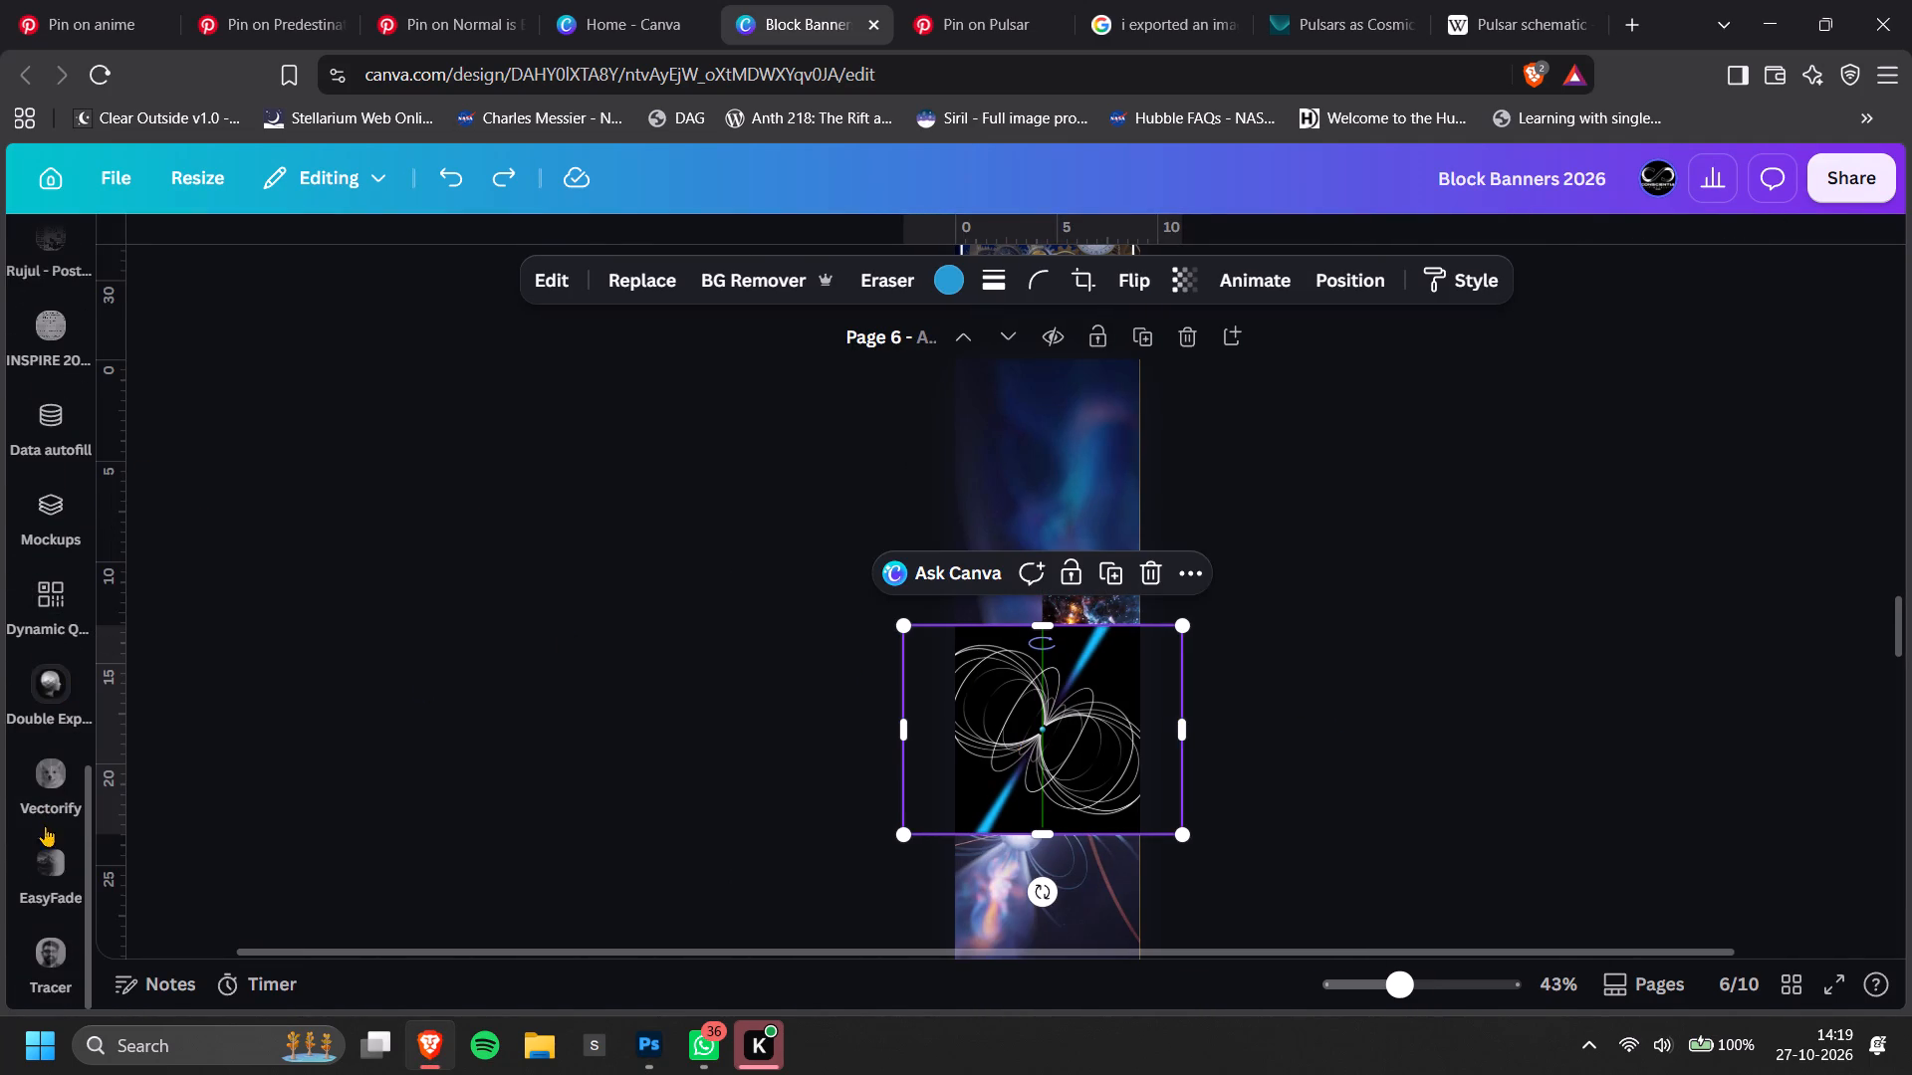
{"action": "left_click", "coordinate": [50, 967]}
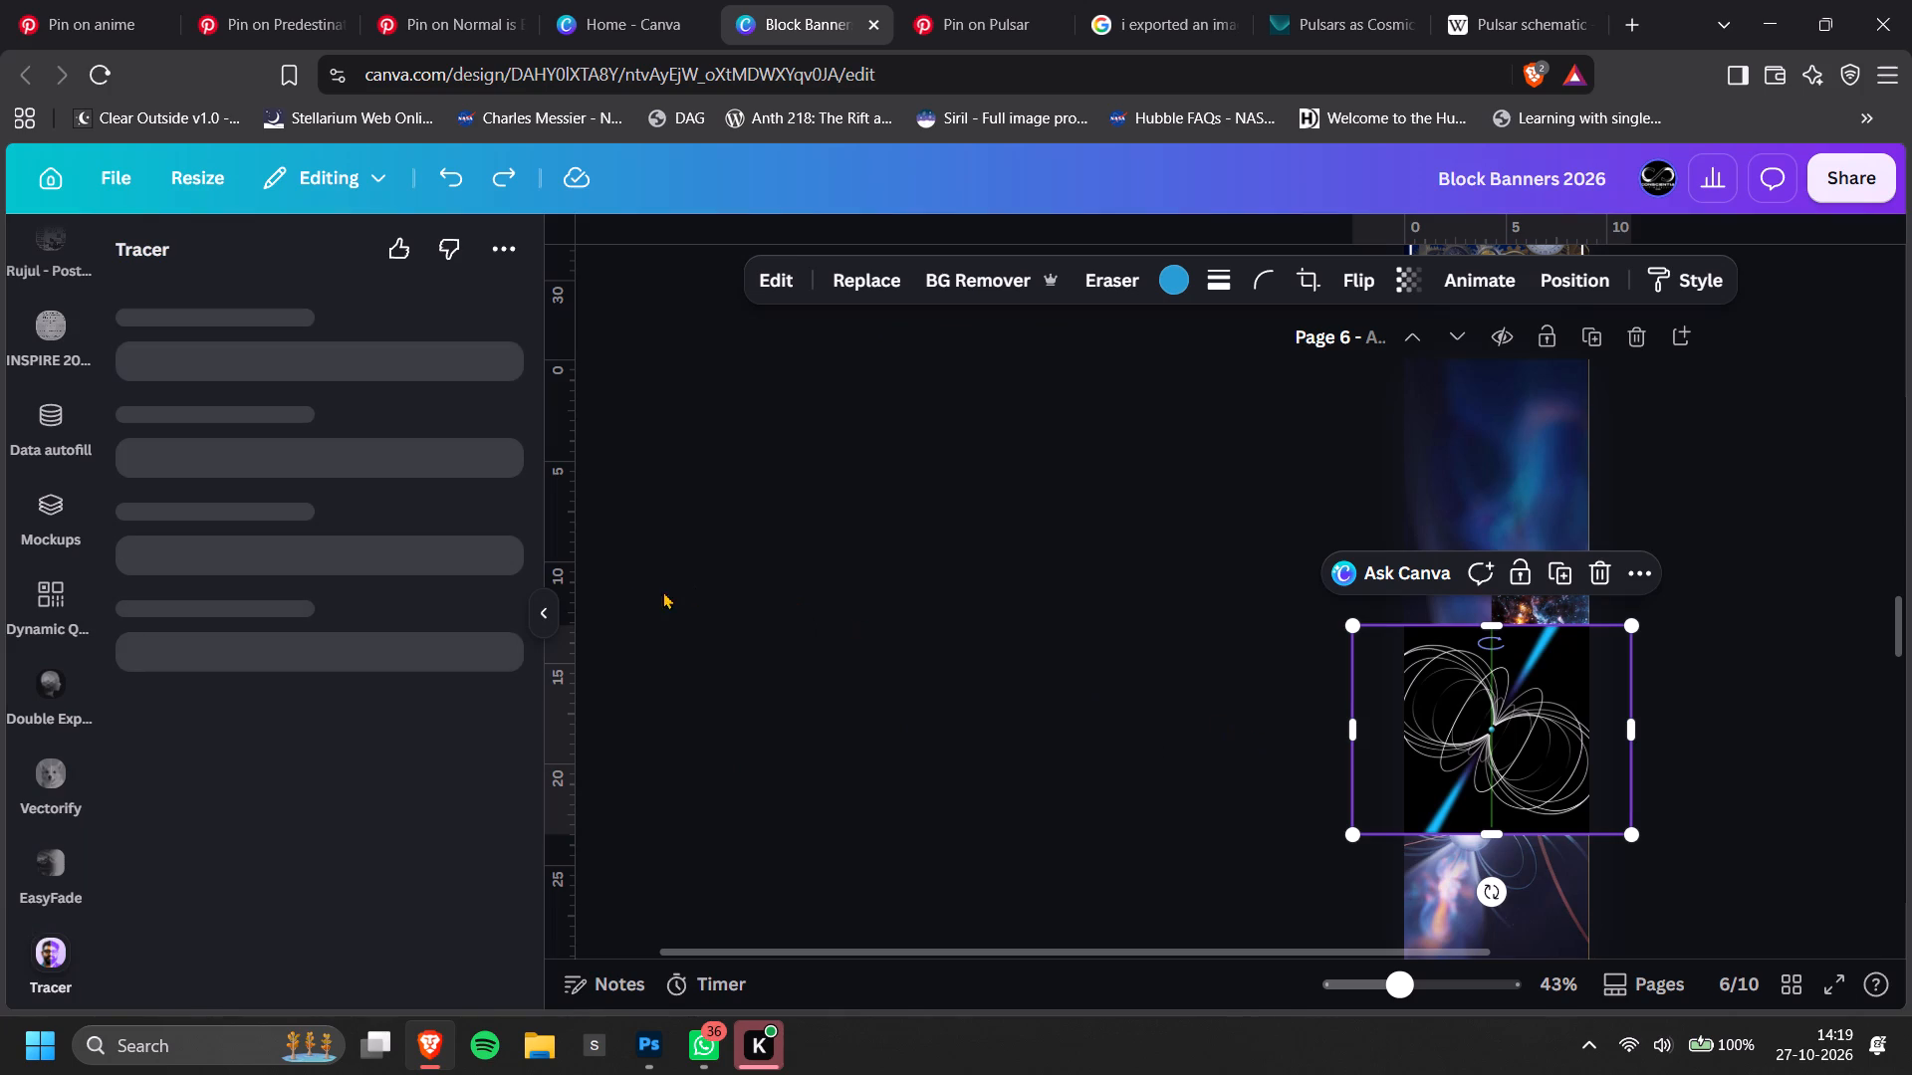
{"action": "key", "text": "alt+Tab"}
{"action": "key", "text": "alt+Tab"}
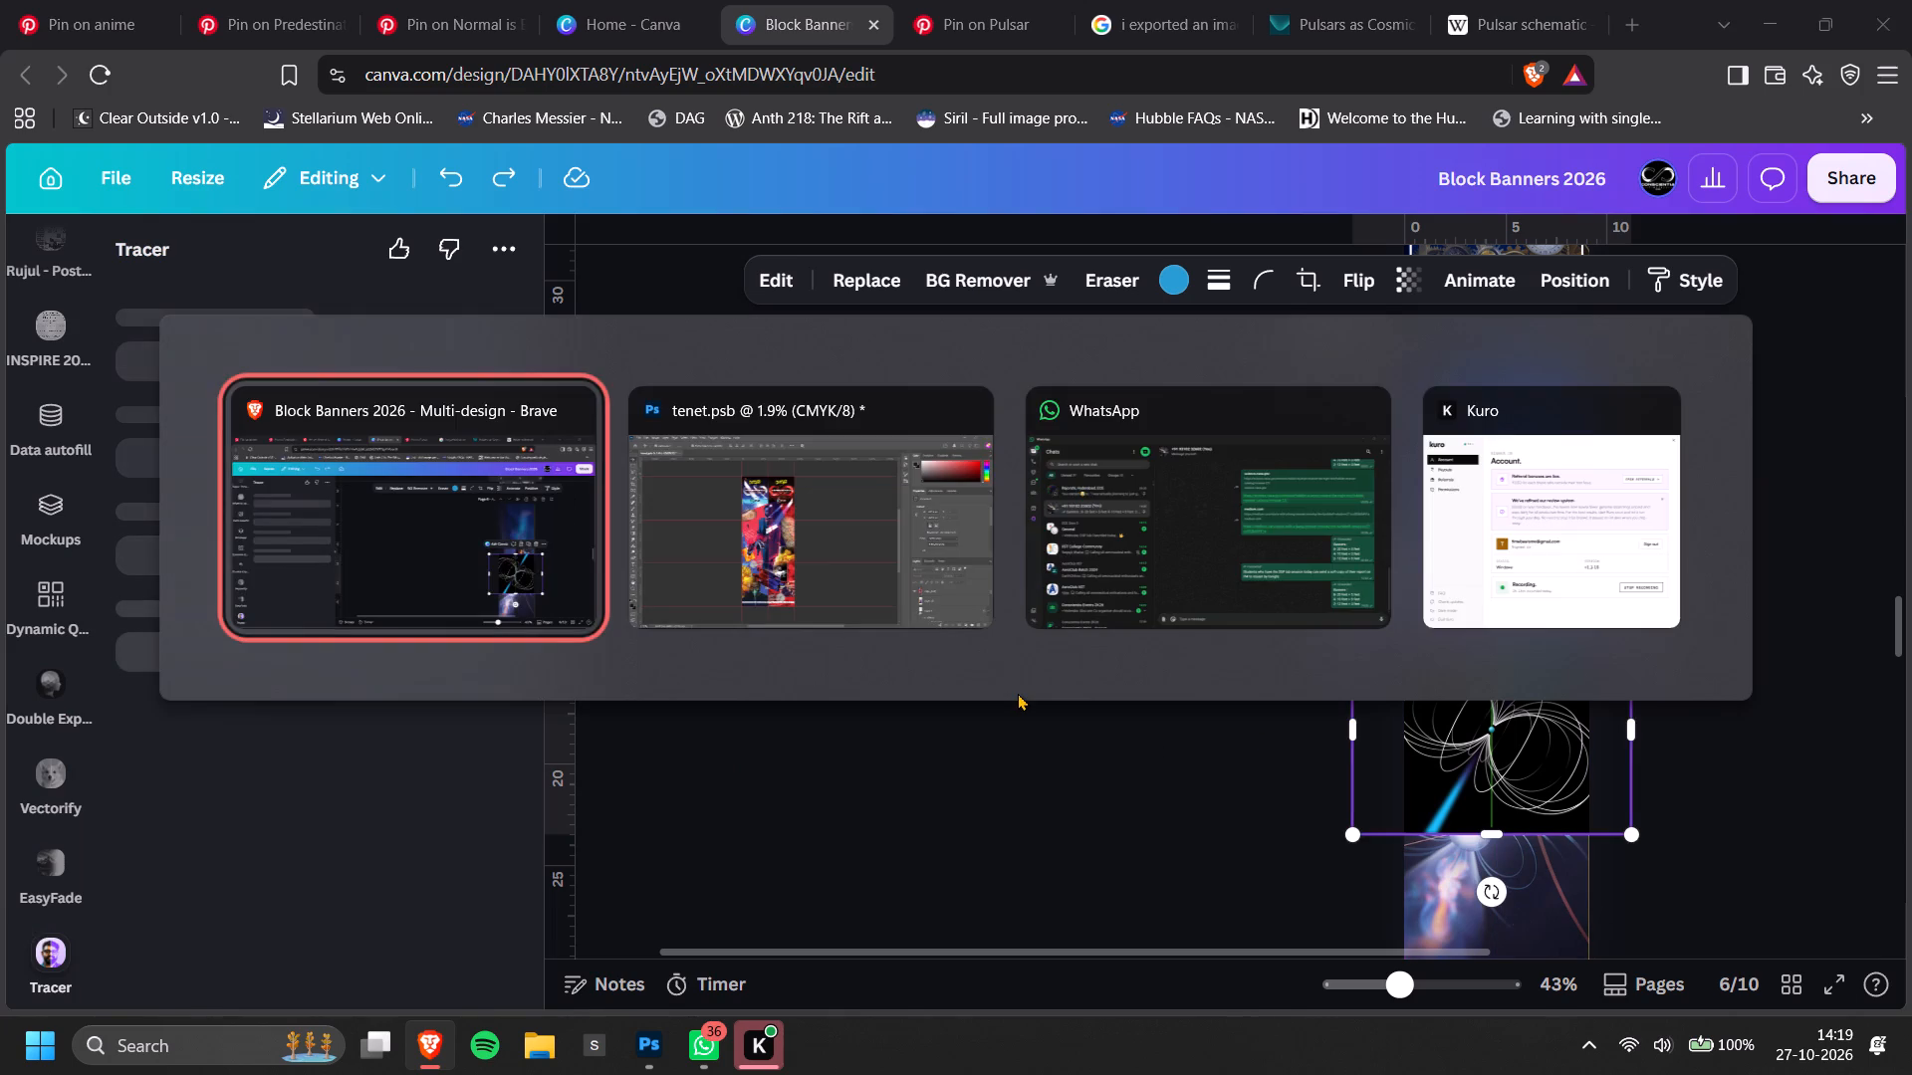
{"action": "key", "text": "alt+Tab"}
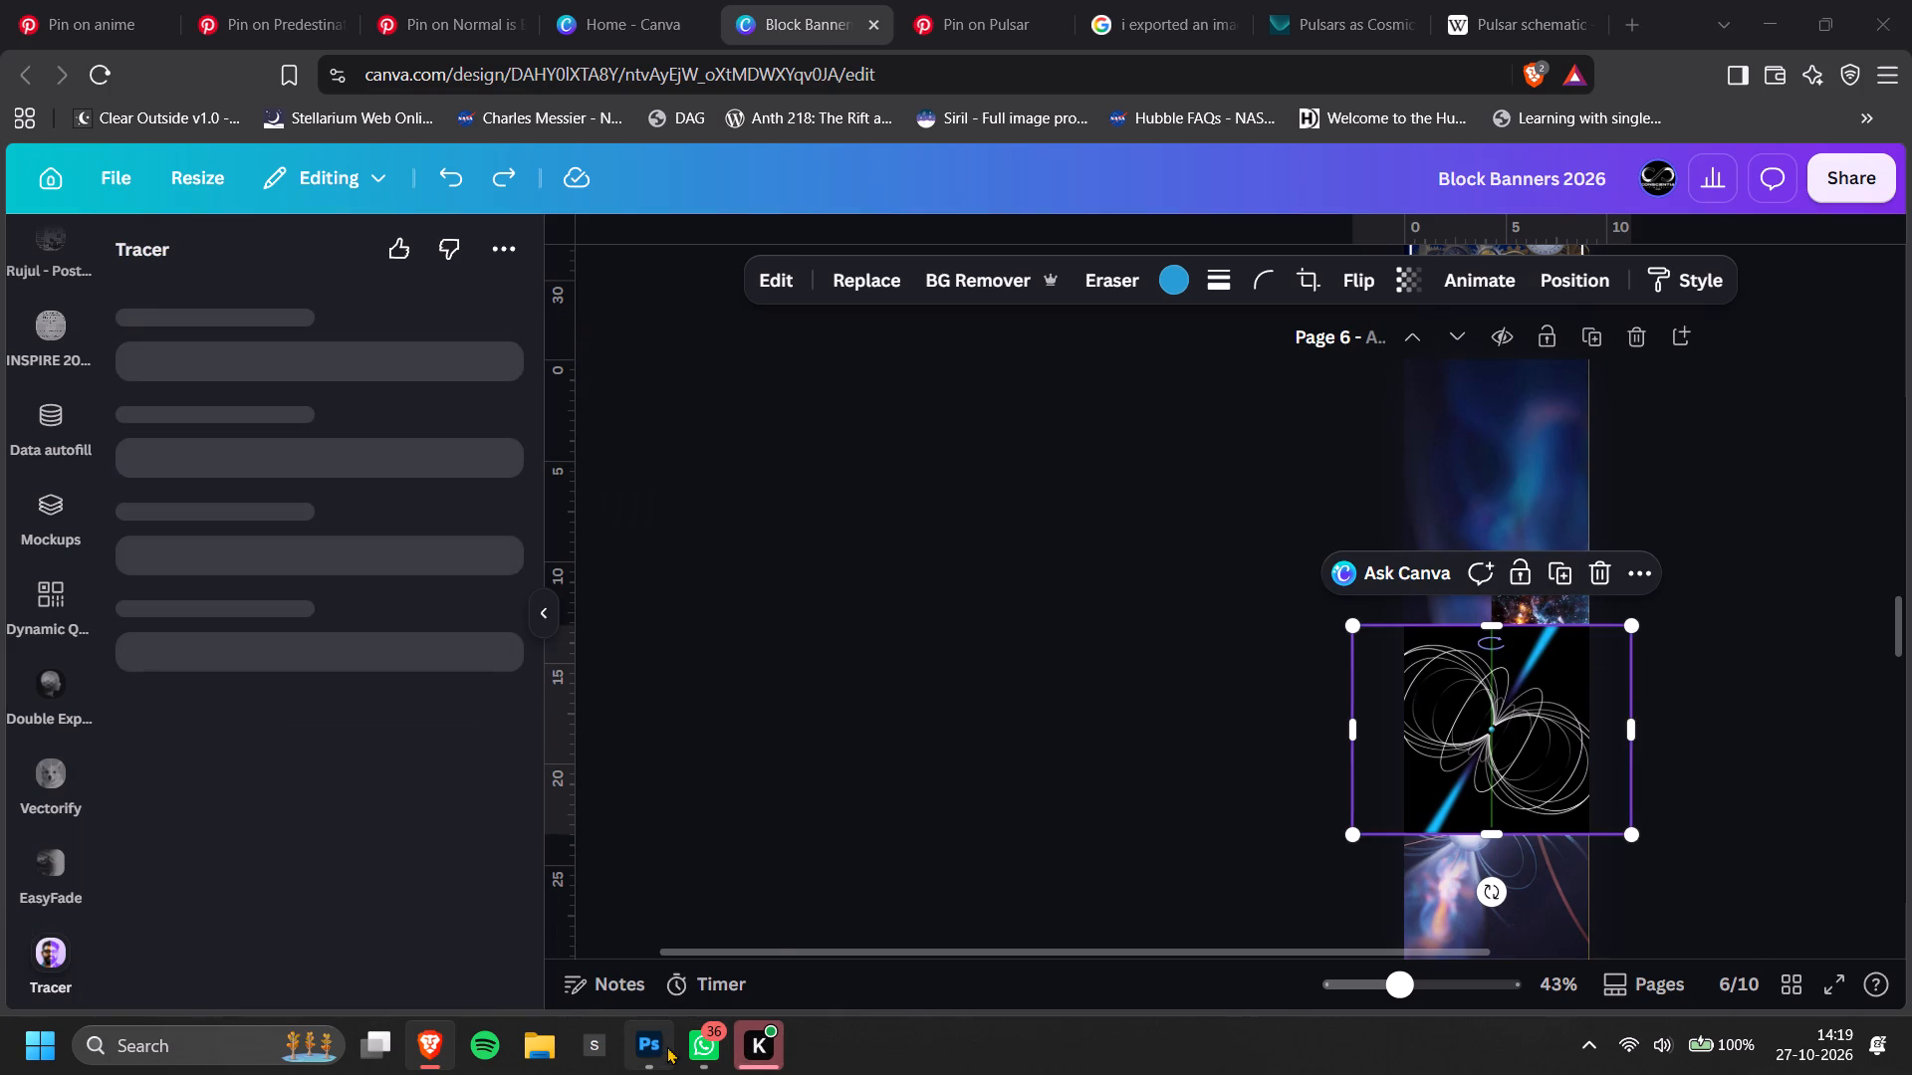
{"action": "left_click", "coordinate": [651, 908]}
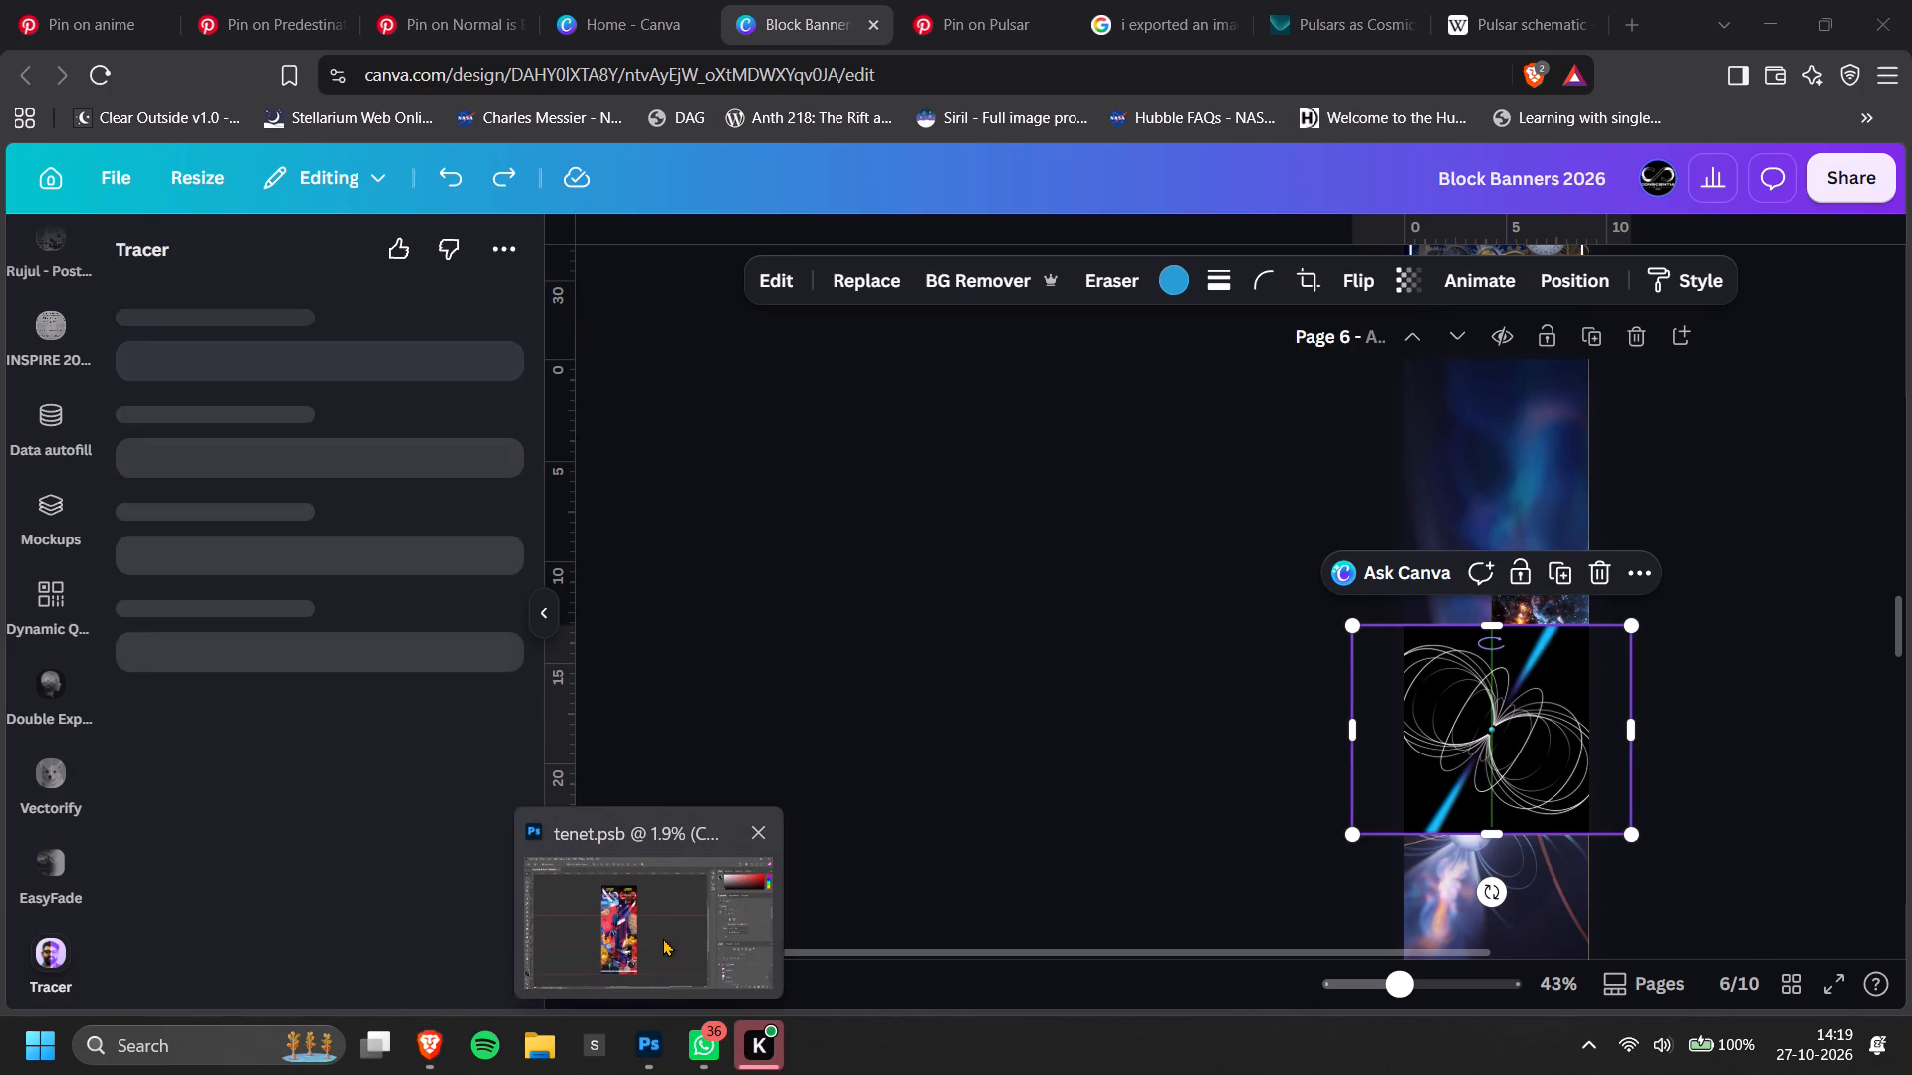